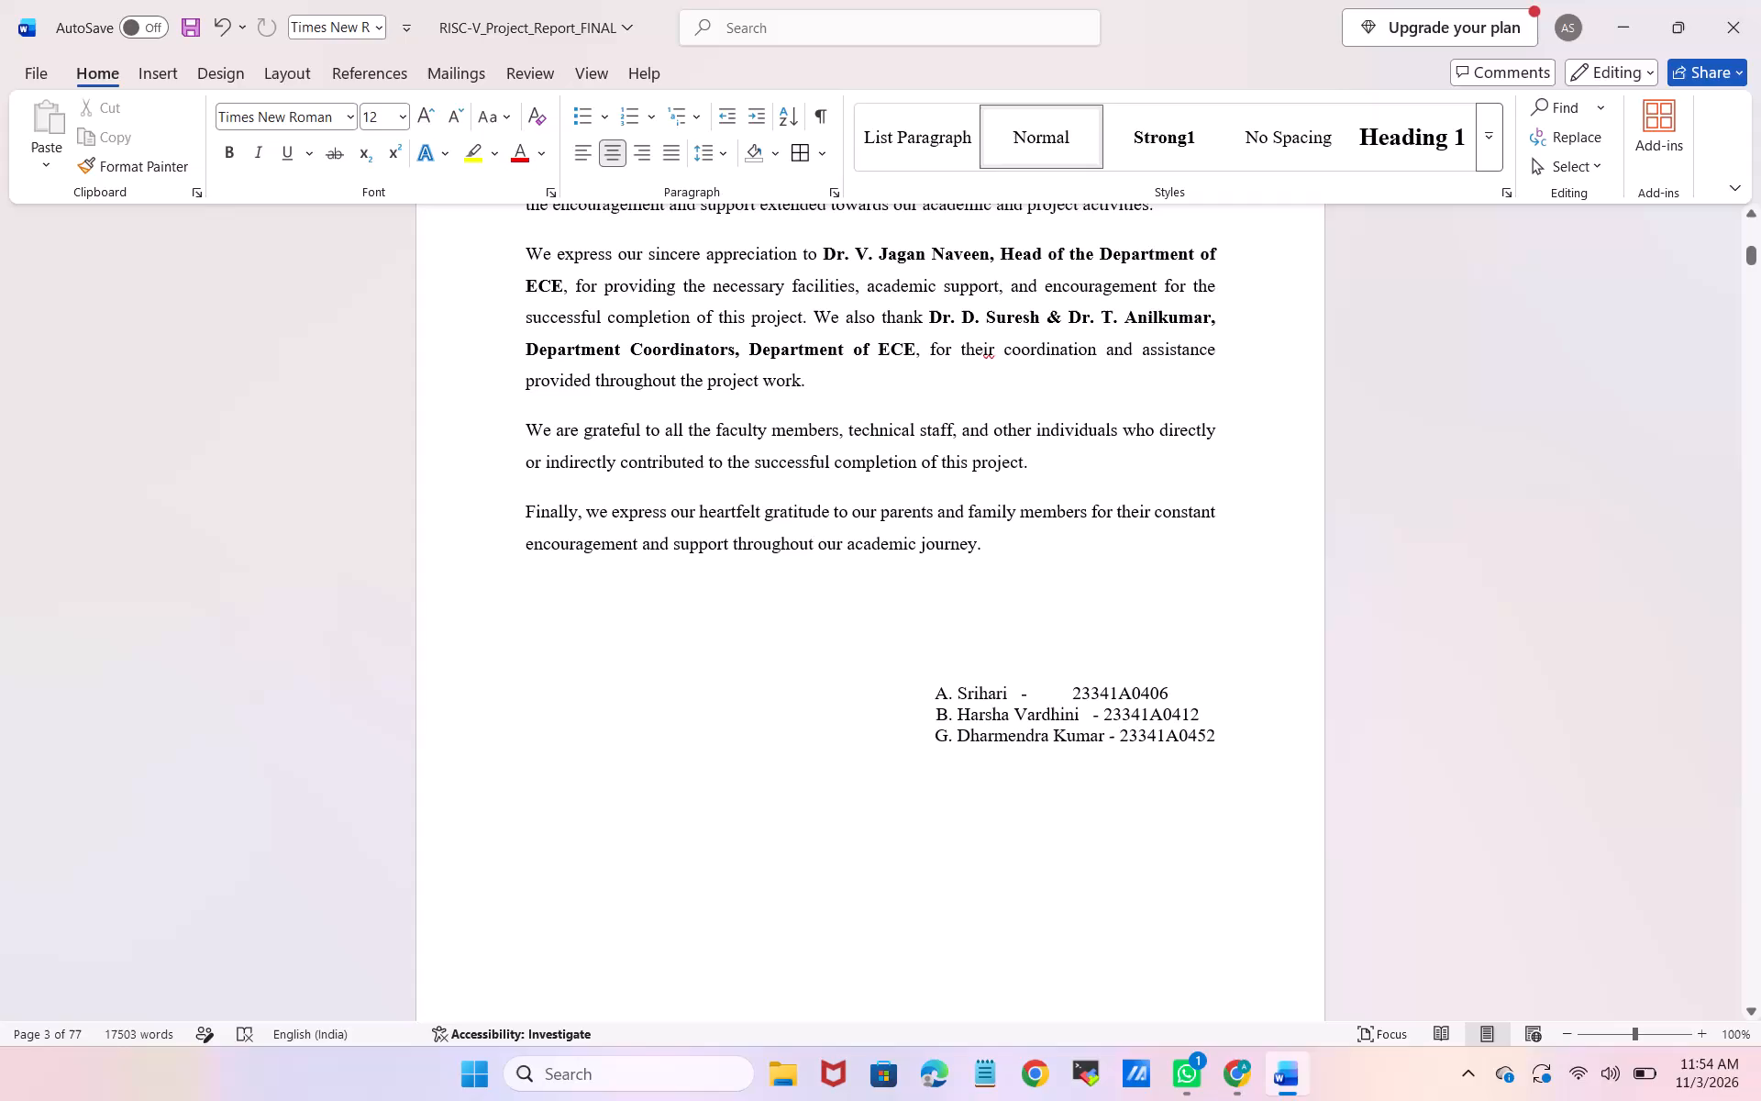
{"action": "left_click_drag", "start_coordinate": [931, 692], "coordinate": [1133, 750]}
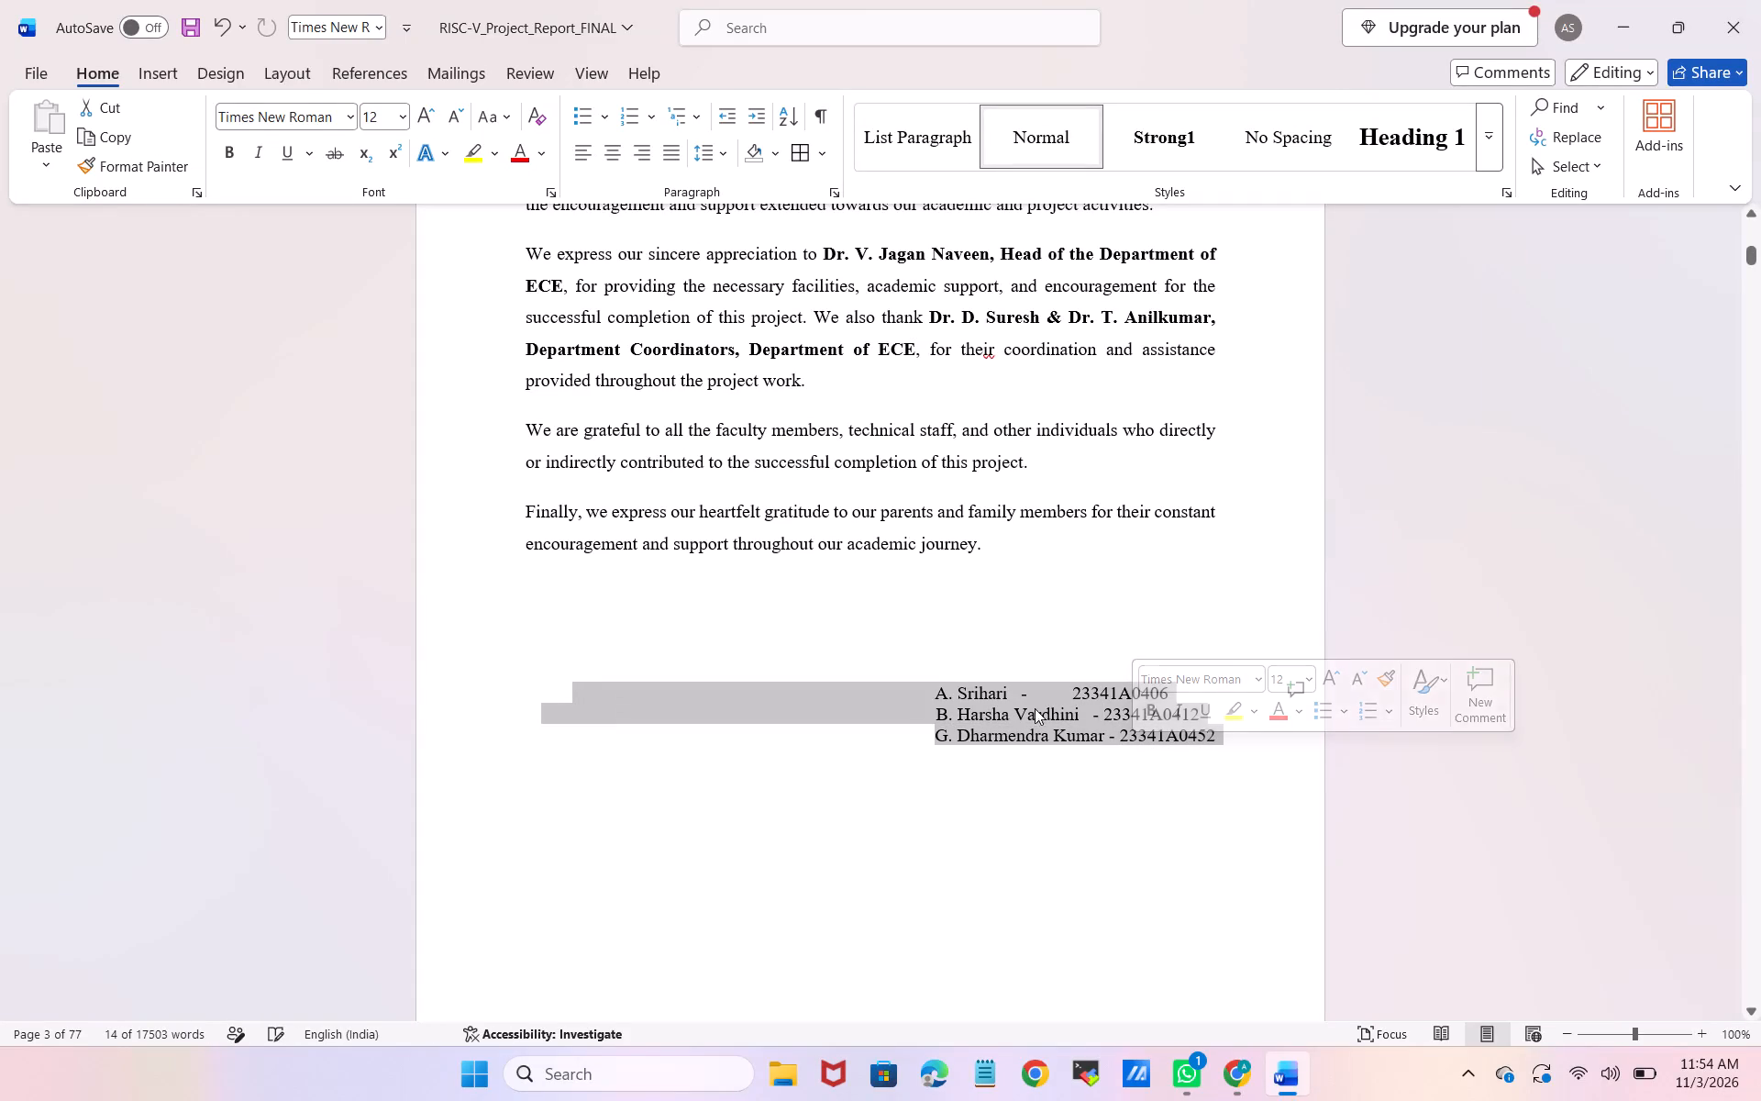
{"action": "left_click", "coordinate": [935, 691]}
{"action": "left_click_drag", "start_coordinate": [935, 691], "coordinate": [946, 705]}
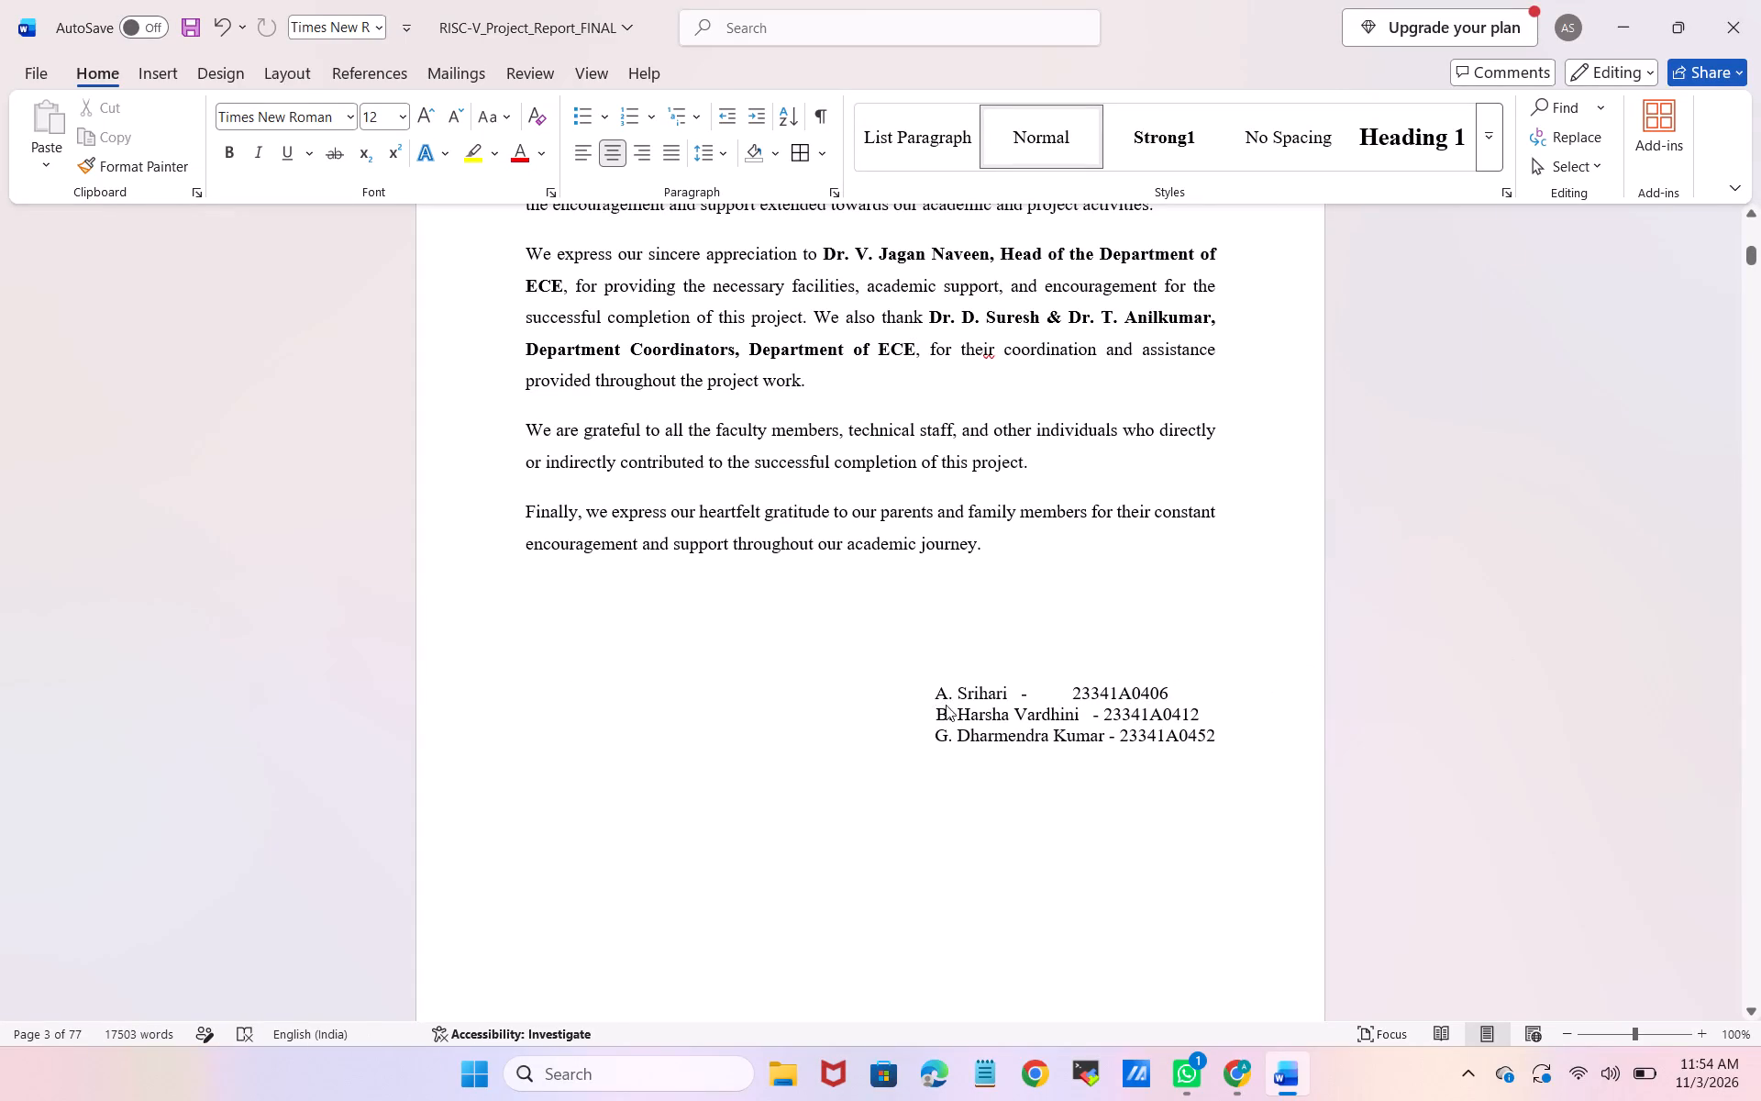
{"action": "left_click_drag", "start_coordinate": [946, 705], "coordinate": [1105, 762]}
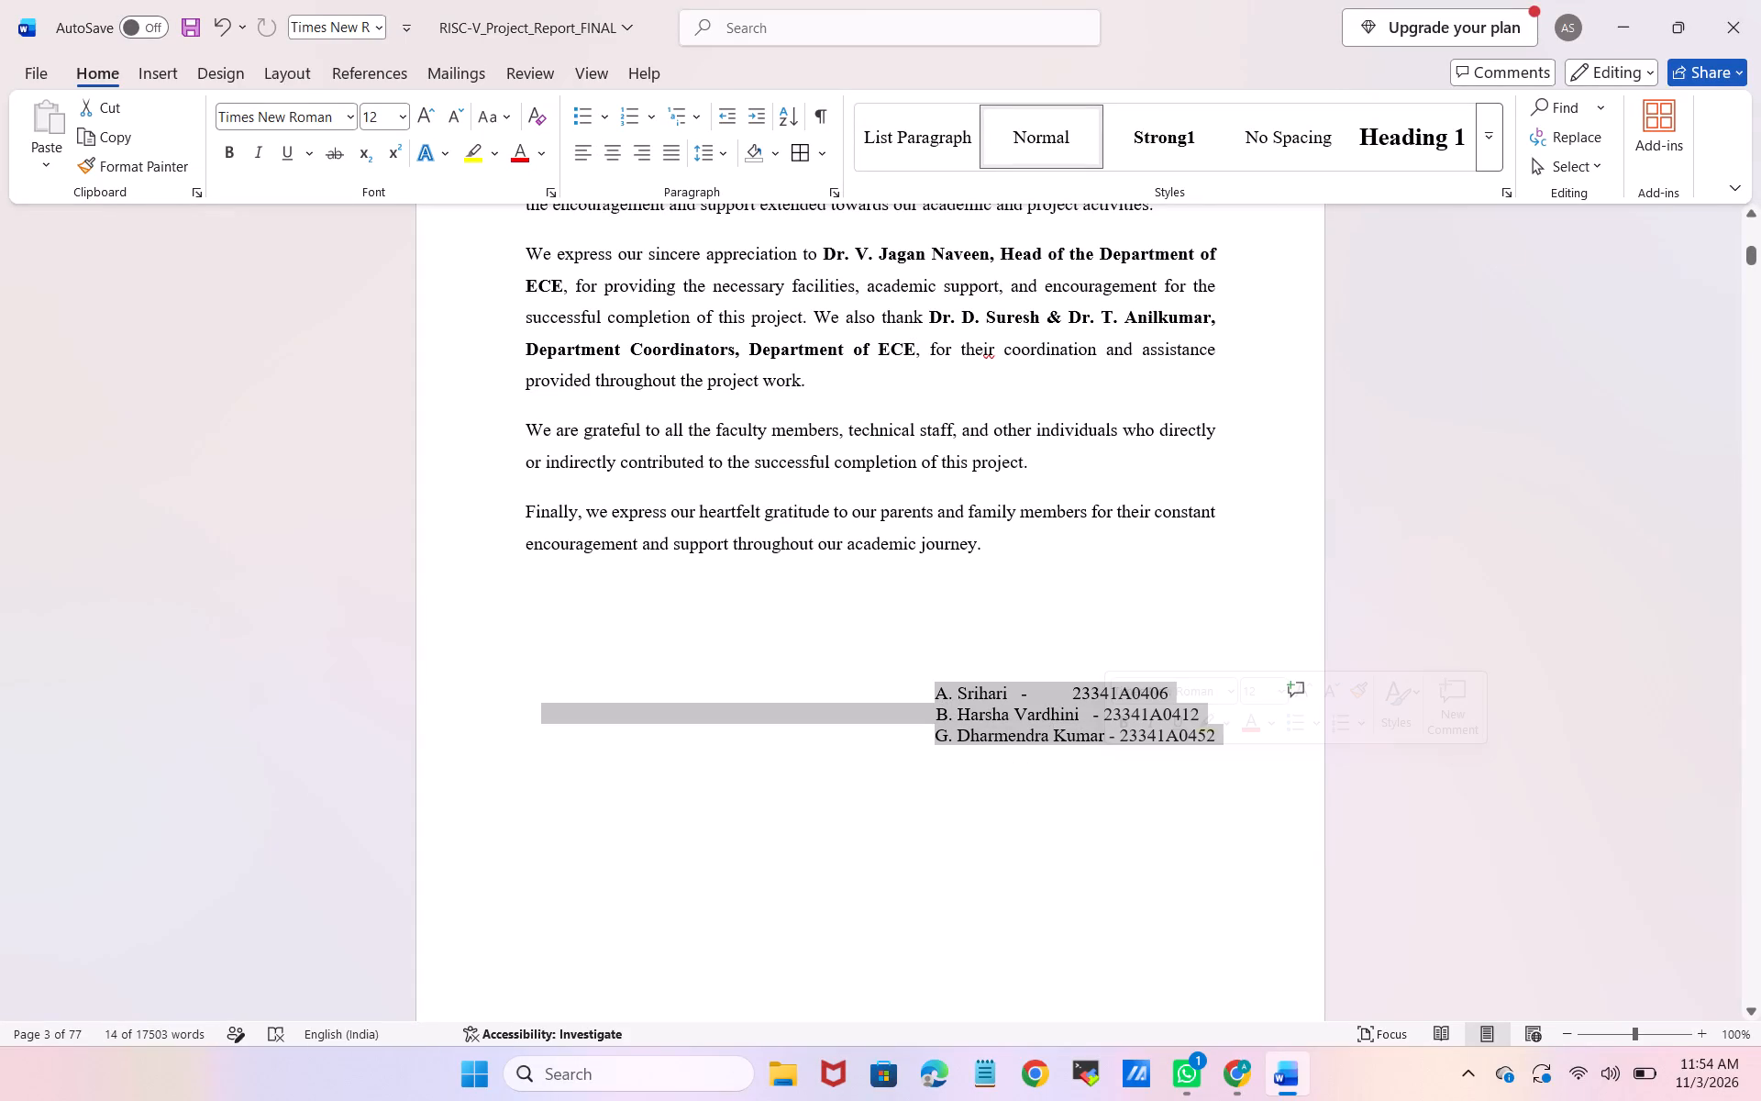
Delete the blank lines and leading space before the first student's line, below the closing acknowledgement paragraph.
{"action": "left_click", "coordinate": [933, 694]}
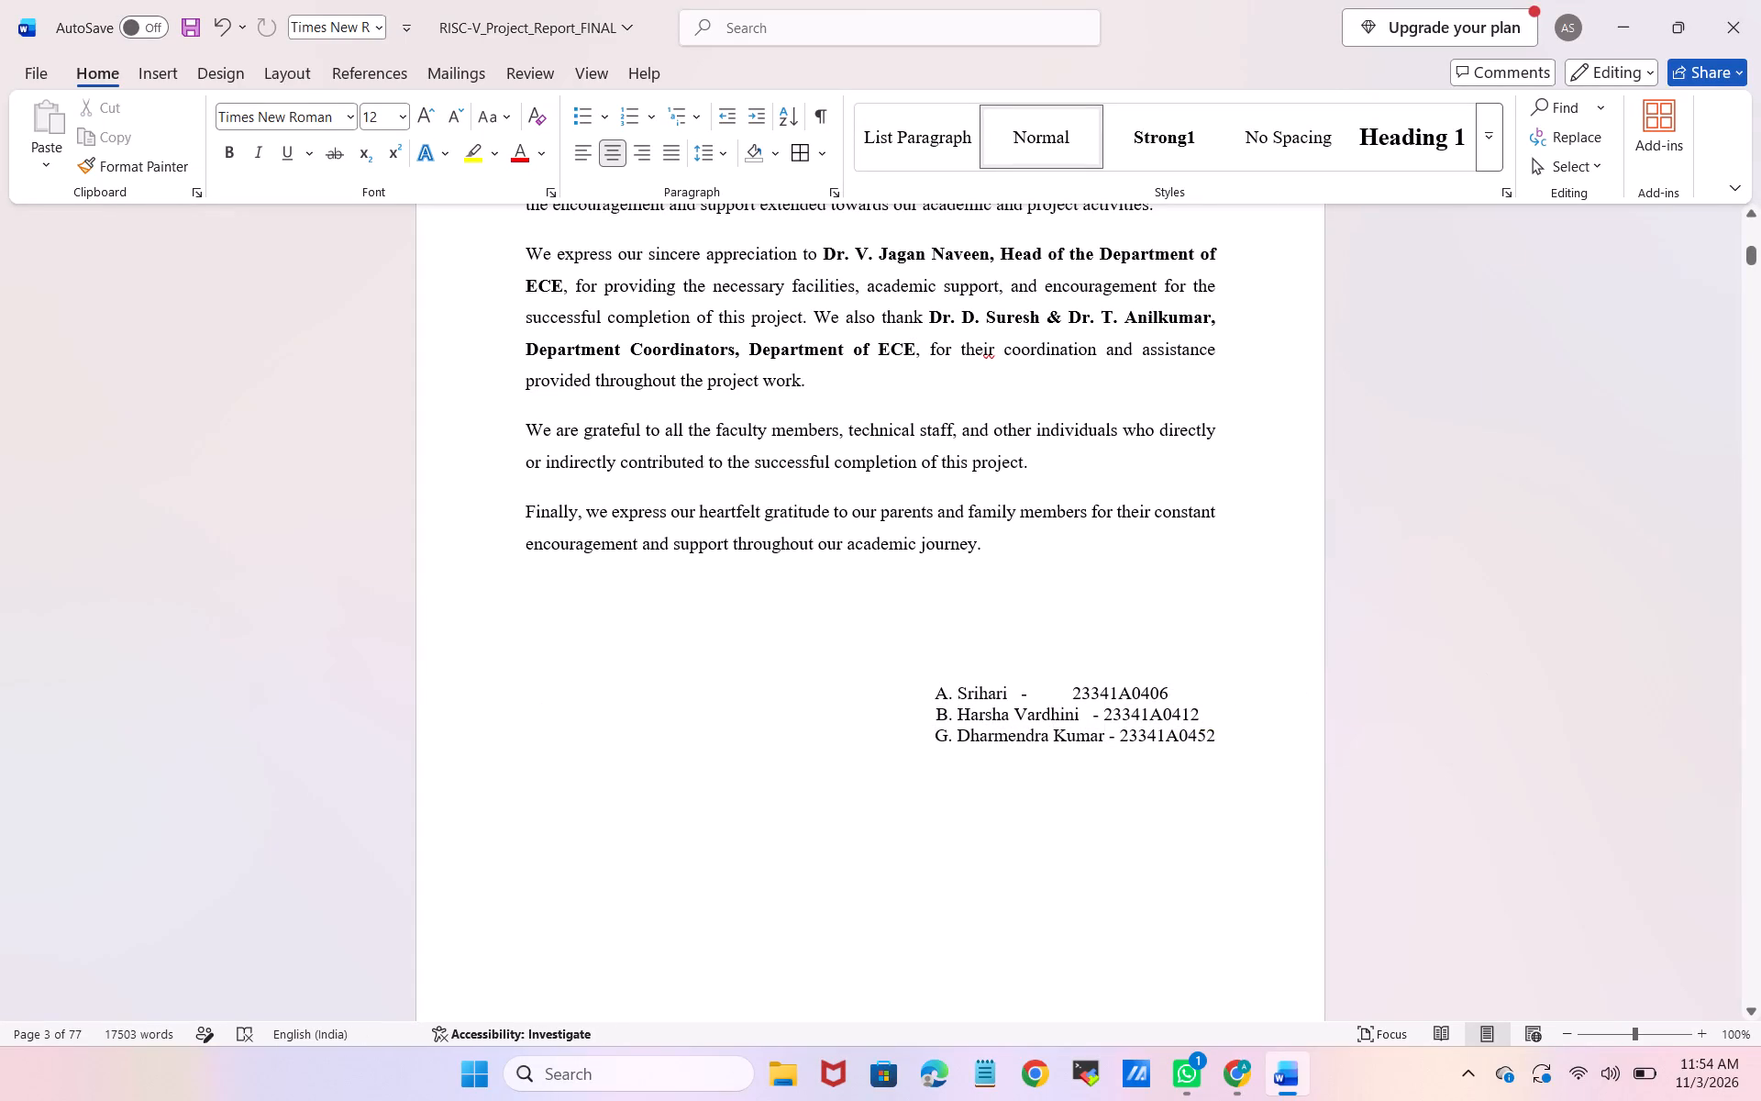
{"action": "key", "text": "BackSpace"}
{"action": "key", "text": "BackSpace"}
{"action": "key", "text": "BackSpace"}
{"action": "key", "text": "BackSpace"}
{"action": "key", "text": "BackSpace"}
{"action": "key", "text": "BackSpace"}
{"action": "key", "text": "BackSpace"}
{"action": "key", "text": "BackSpace"}
{"action": "key", "text": "BackSpace"}
{"action": "key", "text": "BackSpace"}
{"action": "key", "text": "BackSpace"}
{"action": "key", "text": "BackSpace"}
{"action": "key", "text": "BackSpace"}
{"action": "key", "text": "BackSpace"}
{"action": "key", "text": "BackSpace"}
{"action": "key", "text": "BackSpace"}
{"action": "key", "text": "BackSpace"}
{"action": "key", "text": "BackSpace"}
{"action": "key", "text": "BackSpace"}
{"action": "key", "text": "BackSpace"}
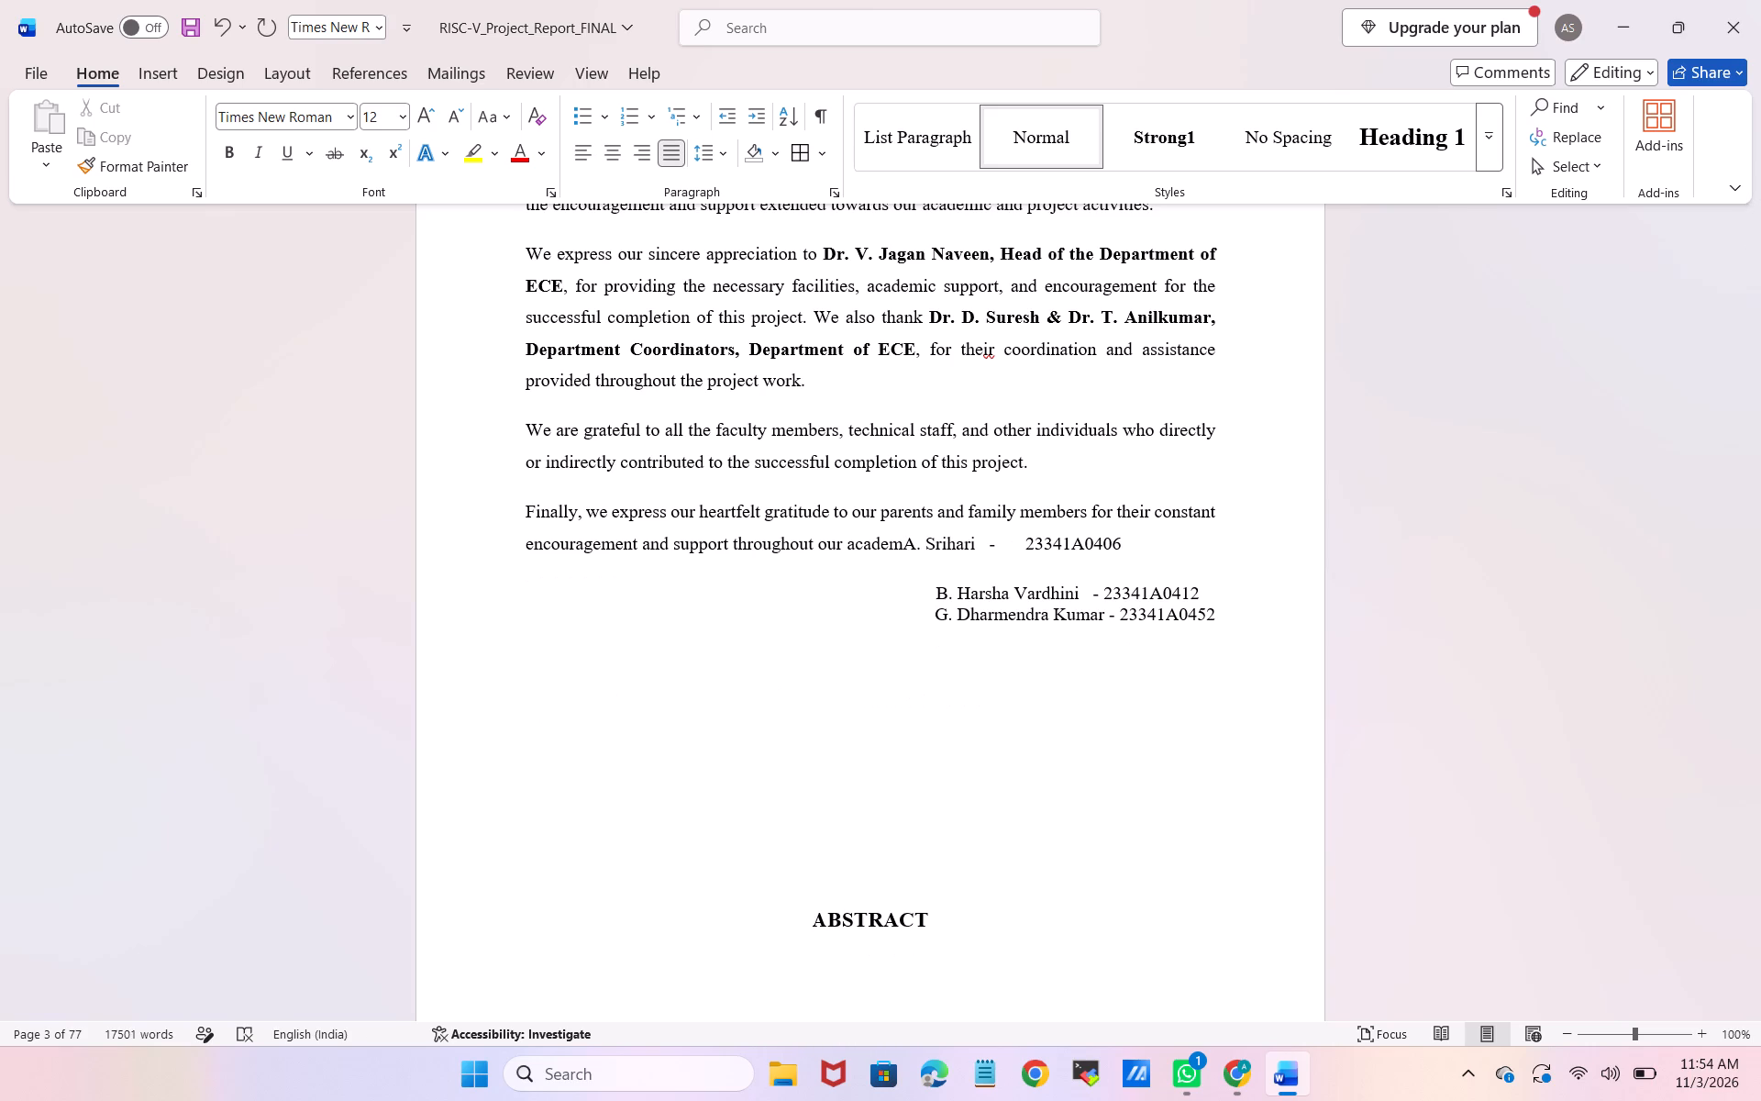
Undo the excess deletions to restore the closing sentence, keeping the first student's line directly below it at the left margin.
{"action": "key", "text": "ctrl+z"}
{"action": "key", "text": "ctrl+z"}
{"action": "key", "text": "ctrl+z"}
{"action": "key", "text": "ctrl+z"}
{"action": "key", "text": "ctrl+z"}
{"action": "key", "text": "ctrl+z"}
{"action": "key", "text": "ctrl+z"}
{"action": "key", "text": "ctrl+z"}
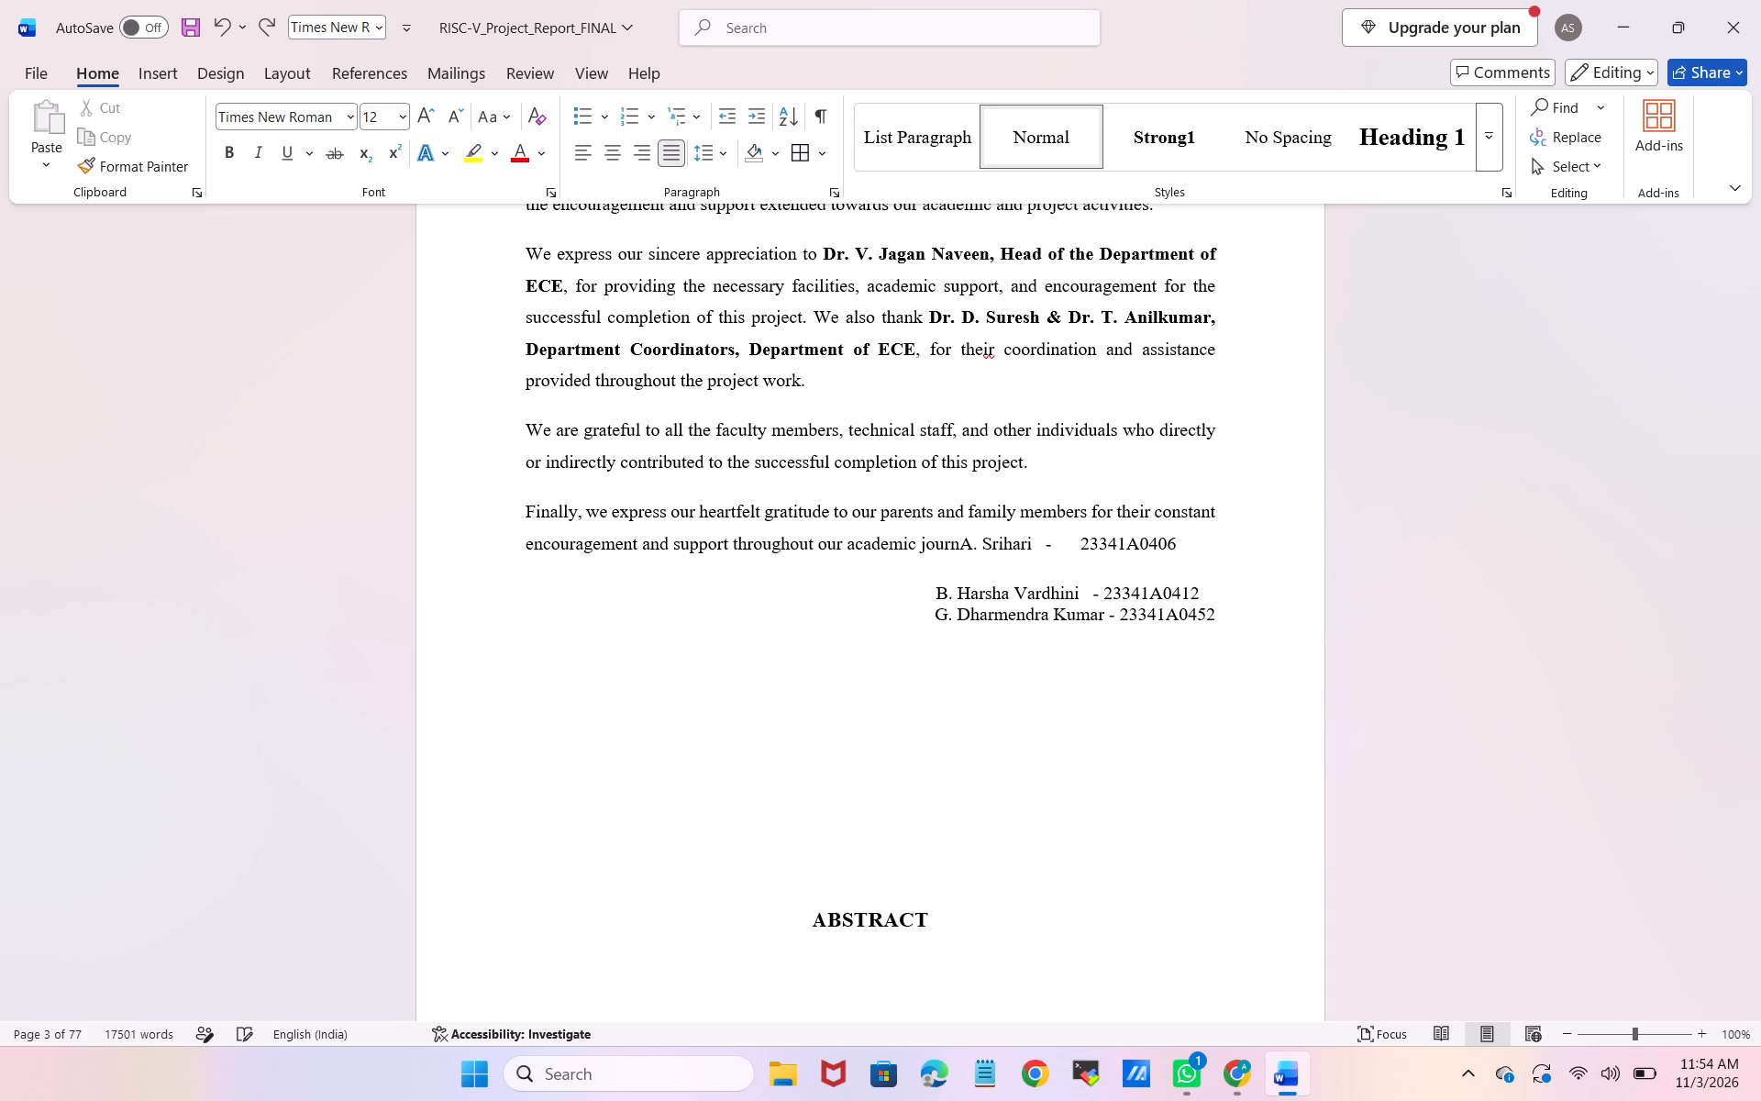
{"action": "key", "text": "ctrl+z"}
{"action": "key", "text": "ctrl+z"}
{"action": "key", "text": "ctrl+z"}
{"action": "key", "text": "ctrl+z"}
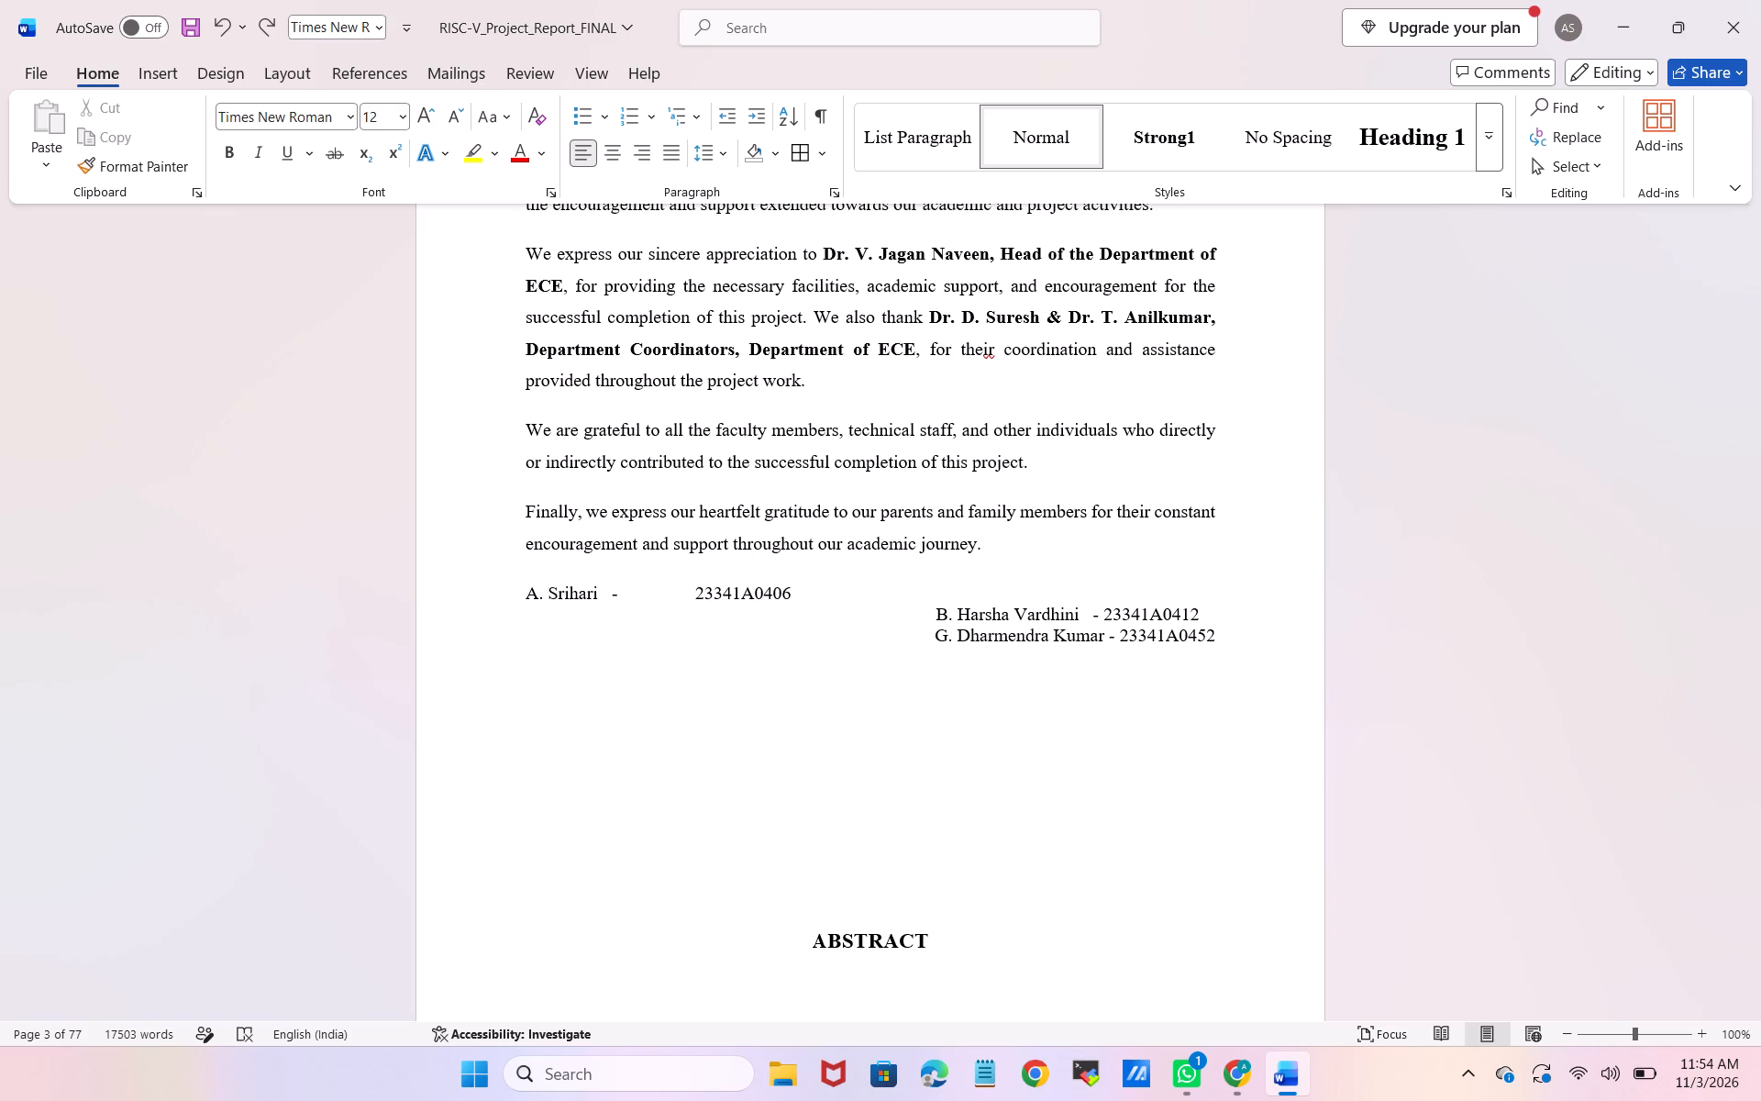
Delete the leading gap before the second student's name.
{"action": "key", "text": "Left"}
{"action": "key", "text": "Down"}
{"action": "key", "text": "Right"}
{"action": "key", "text": "Delete"}
{"action": "key", "text": "Delete"}
{"action": "key", "text": "Delete"}
{"action": "key", "text": "Delete"}
{"action": "key", "text": "Delete"}
{"action": "key", "text": "Delete"}
{"action": "key", "text": "Delete"}
{"action": "key", "text": "Delete"}
{"action": "key", "text": "Delete"}
{"action": "key", "text": "Delete"}
{"action": "key", "text": "Delete"}
{"action": "key", "text": "Delete"}
{"action": "key", "text": "Delete"}
{"action": "key", "text": "Delete"}
{"action": "key", "text": "Delete"}
{"action": "key", "text": "Delete"}
{"action": "key", "text": "Delete"}
{"action": "key", "text": "Delete"}
{"action": "key", "text": "Delete"}
{"action": "key", "text": "Delete"}
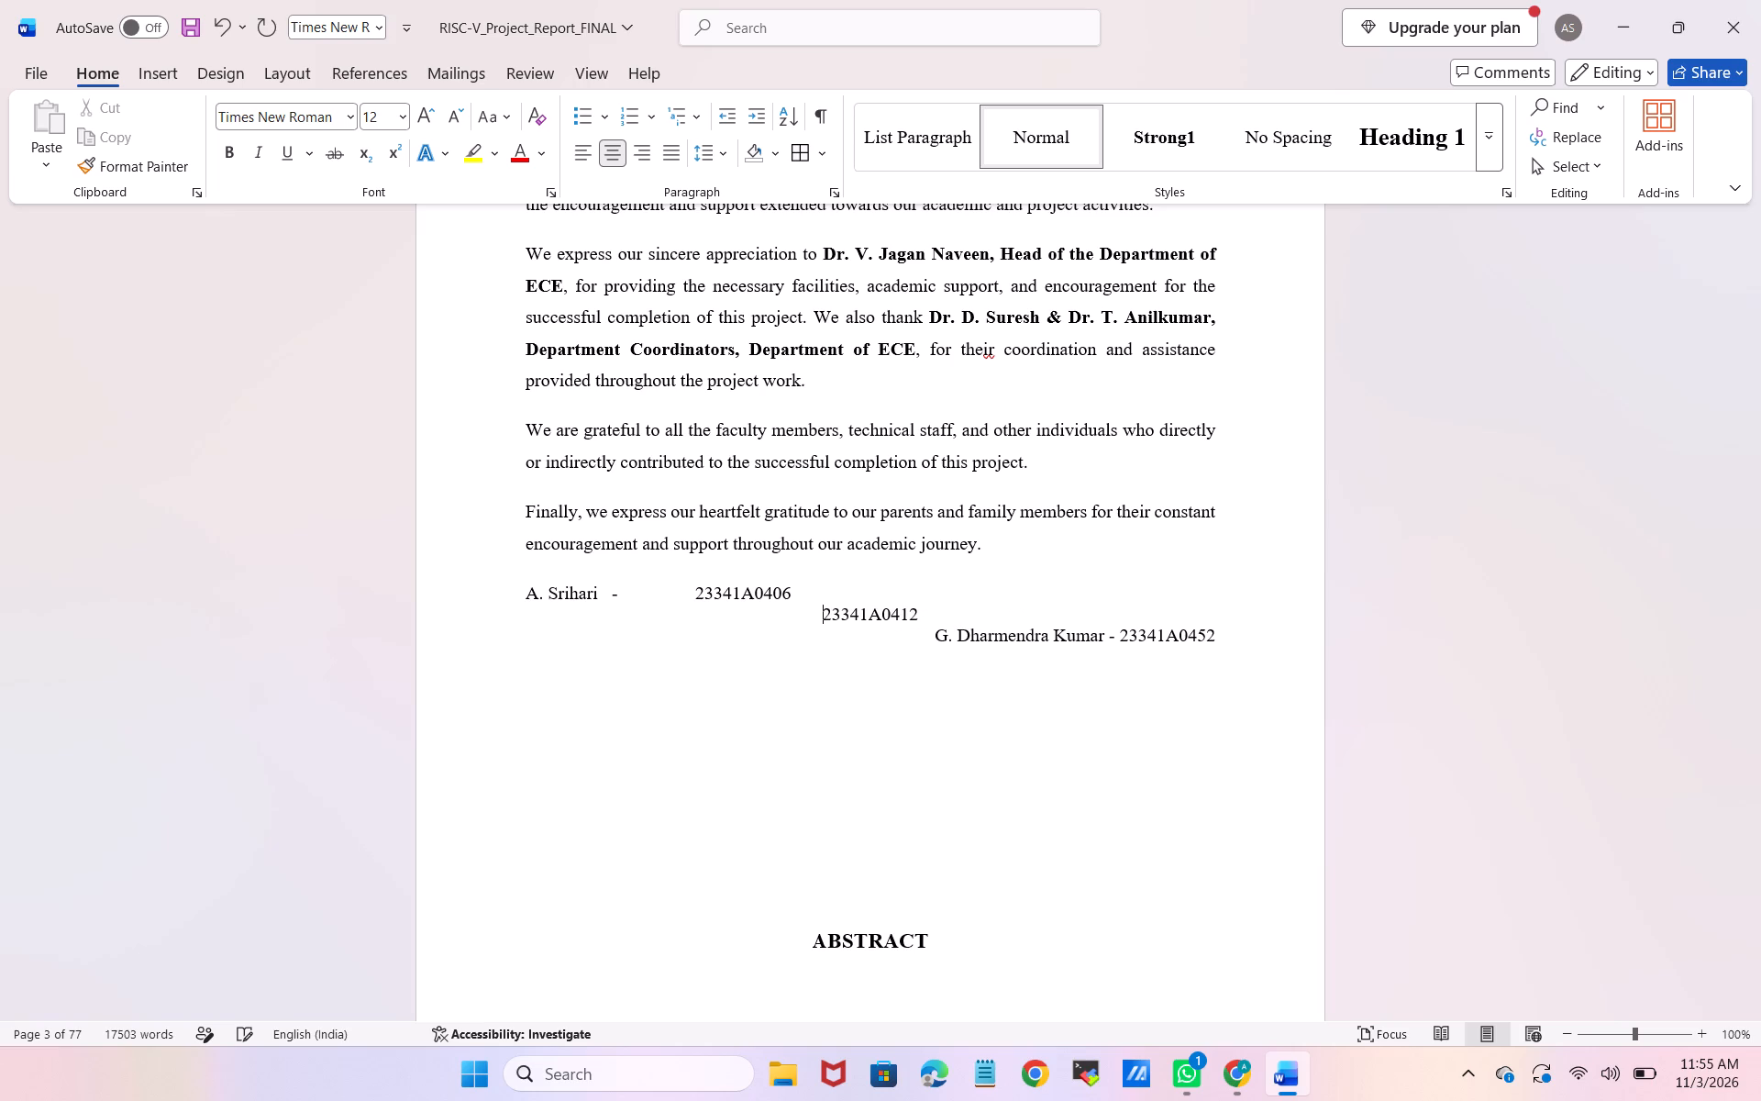
Undo the excess deletions until the second student's full name and roll number line is restored without its leading gap.
{"action": "key", "text": "ctrl+z"}
{"action": "key", "text": "ctrl+z"}
{"action": "key", "text": "ctrl+z"}
{"action": "key", "text": "ctrl+z"}
{"action": "key", "text": "ctrl+z"}
{"action": "key", "text": "ctrl+z"}
{"action": "key", "text": "ctrl+z"}
{"action": "key", "text": "ctrl+z"}
{"action": "key", "text": "ctrl+z"}
{"action": "key", "text": "ctrl+z"}
{"action": "key", "text": "ctrl+z"}
{"action": "key", "text": "ctrl+z"}
{"action": "key", "text": "ctrl+z"}
{"action": "key", "text": "ctrl+z"}
{"action": "key", "text": "ctrl+z"}
{"action": "key", "text": "ctrl+z"}
{"action": "key", "text": "ctrl+z"}
{"action": "key", "text": "ctrl+z"}
{"action": "key", "text": "ctrl+z"}
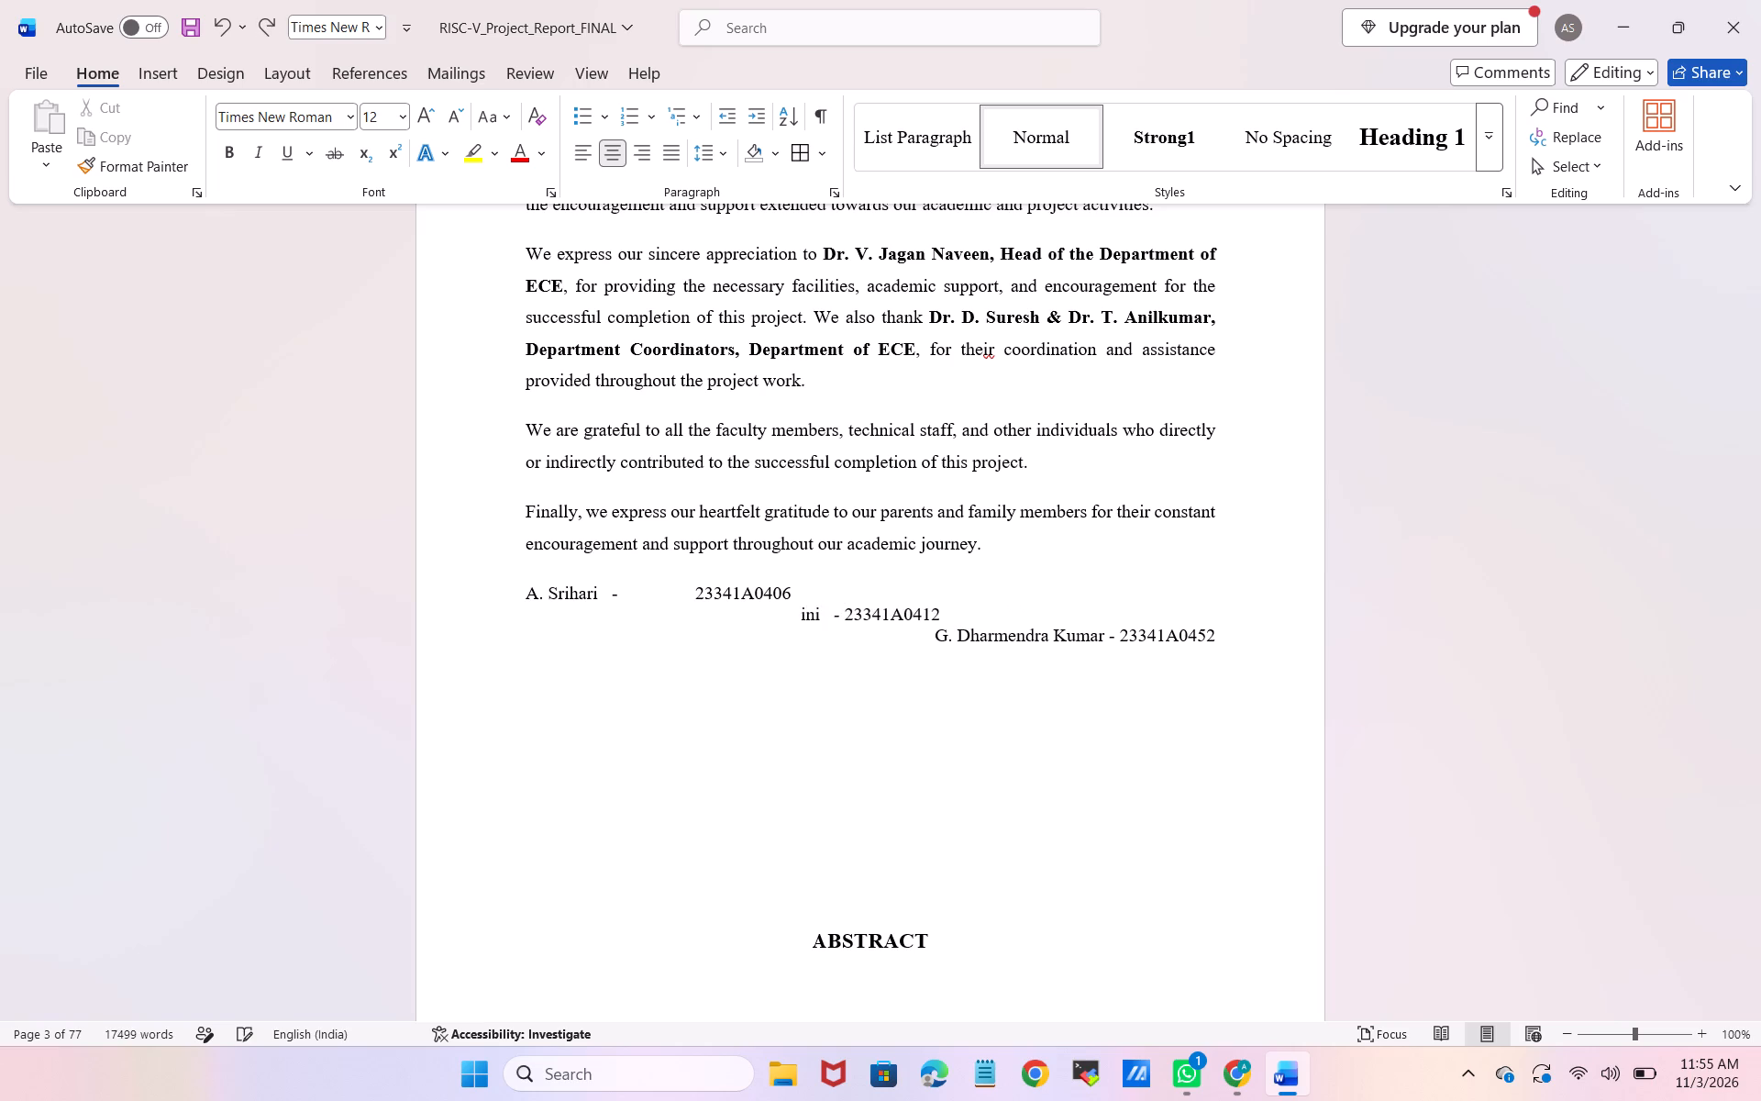
{"action": "key", "text": "ctrl+z"}
{"action": "key", "text": "ctrl+z"}
{"action": "key", "text": "ctrl+z"}
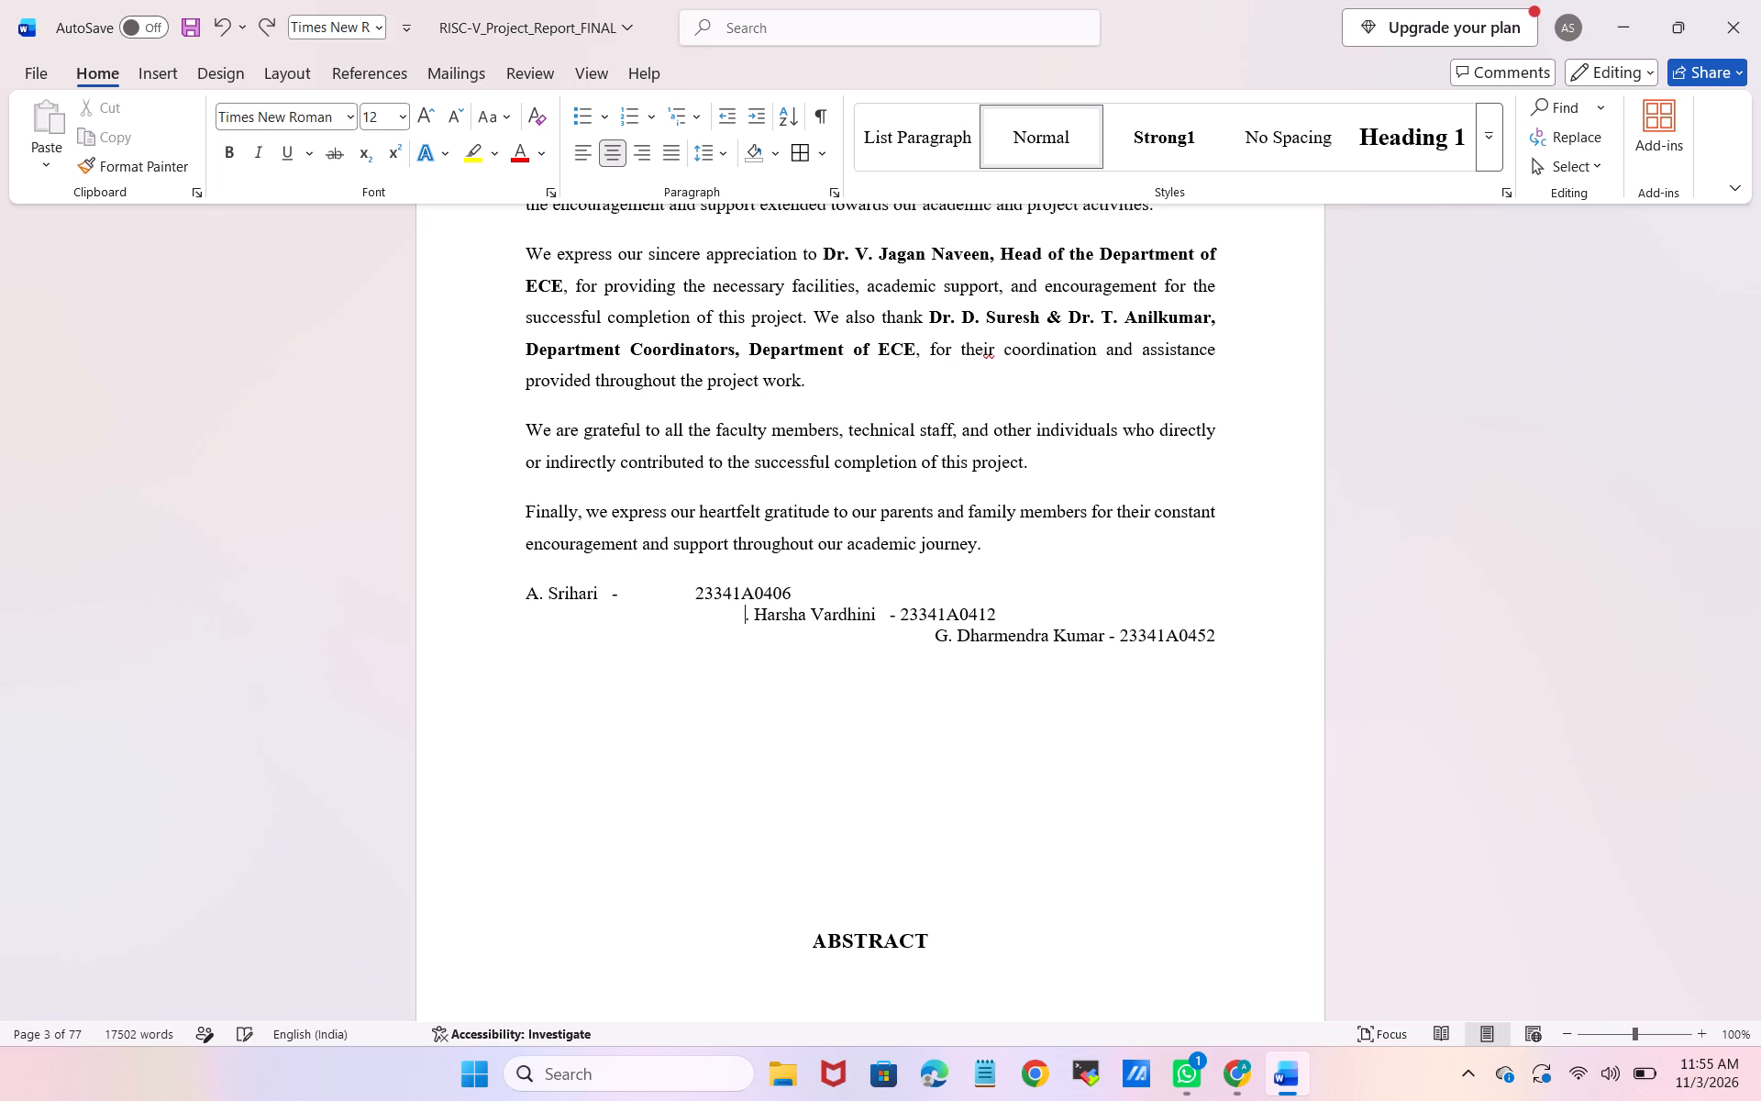
{"action": "key", "text": "ctrl+z"}
Set the second student's line flush with the left margin.
{"action": "key", "text": "BackSpace"}
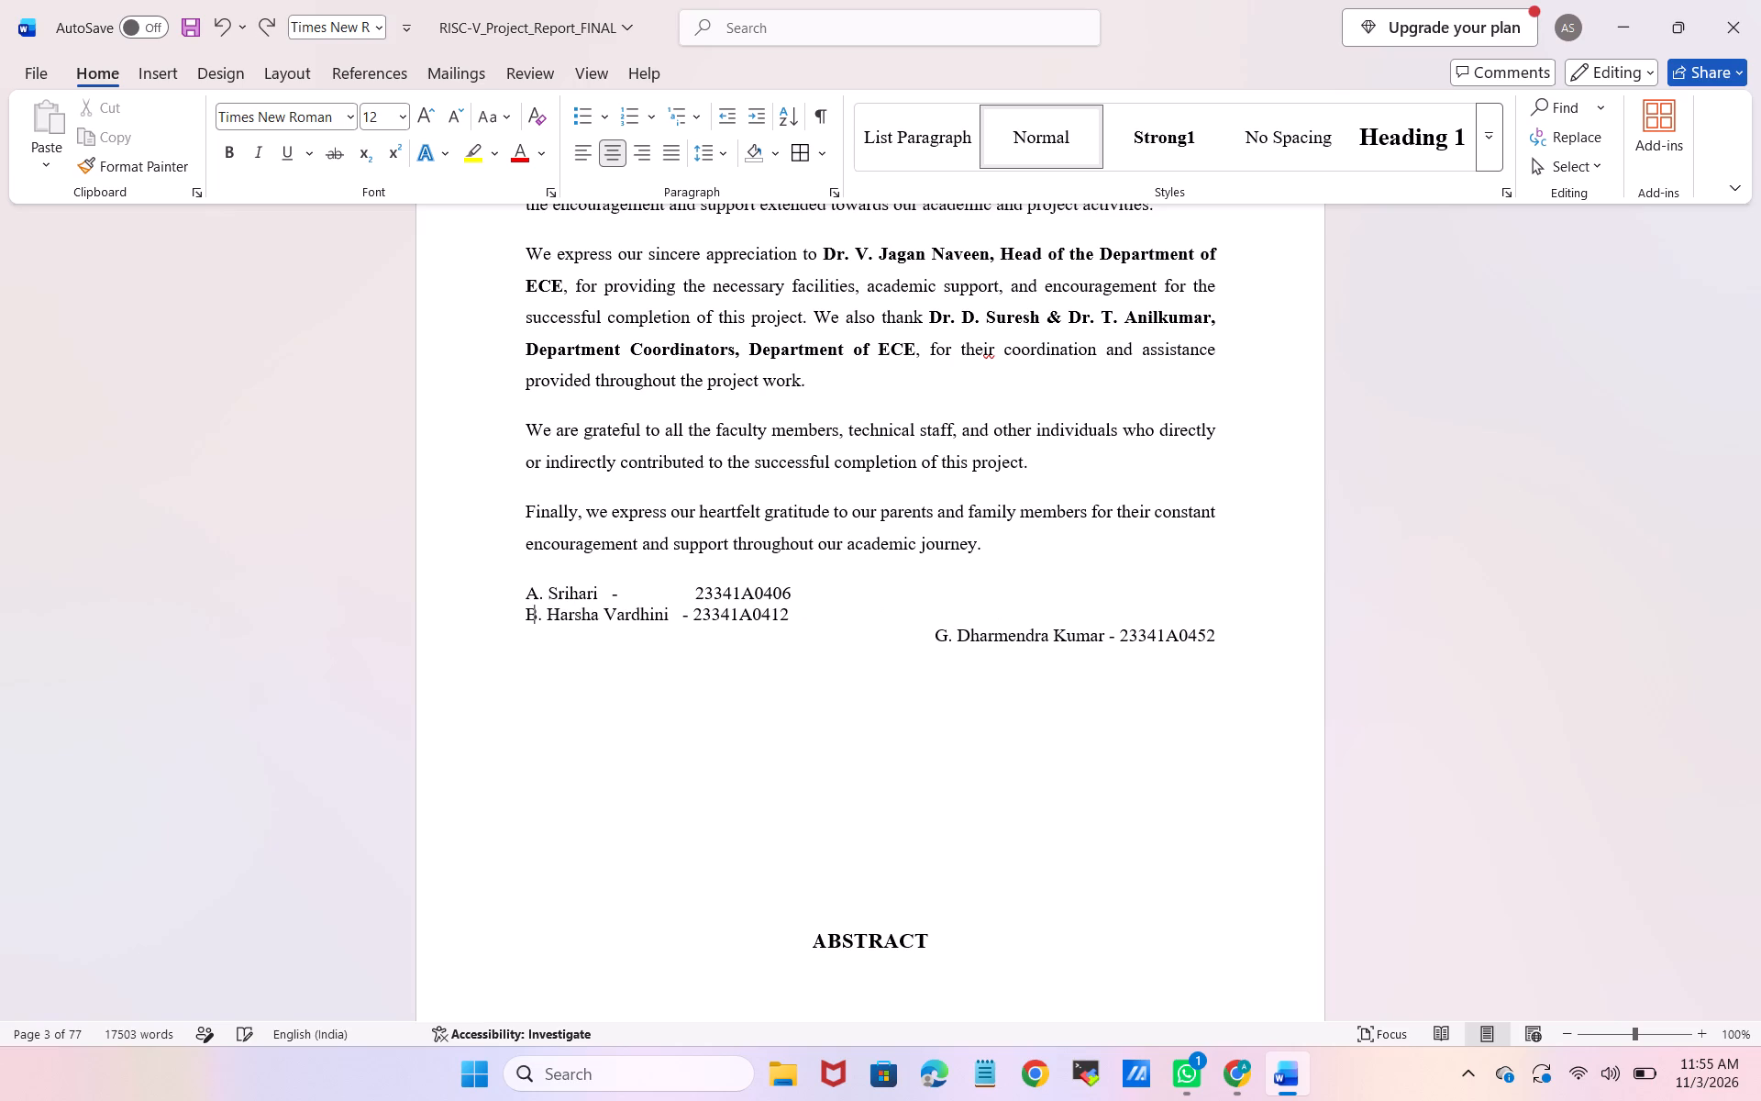
Move the third student's line to the left margin, in line with the two student lines above it.
{"action": "left_click", "coordinate": [933, 694]}
{"action": "key", "text": "Down"}
{"action": "key", "text": "Down"}
{"action": "key", "text": "Down"}
{"action": "key", "text": "Up"}
{"action": "key", "text": "Up"}
{"action": "key", "text": "Up"}
{"action": "key", "text": "Up"}
{"action": "key", "text": "Up"}
{"action": "key", "text": "Up"}
{"action": "key", "text": "Up"}
{"action": "key", "text": "Down"}
{"action": "key", "text": "Up"}
{"action": "key", "text": "Right"}
{"action": "key", "text": "BackSpace"}
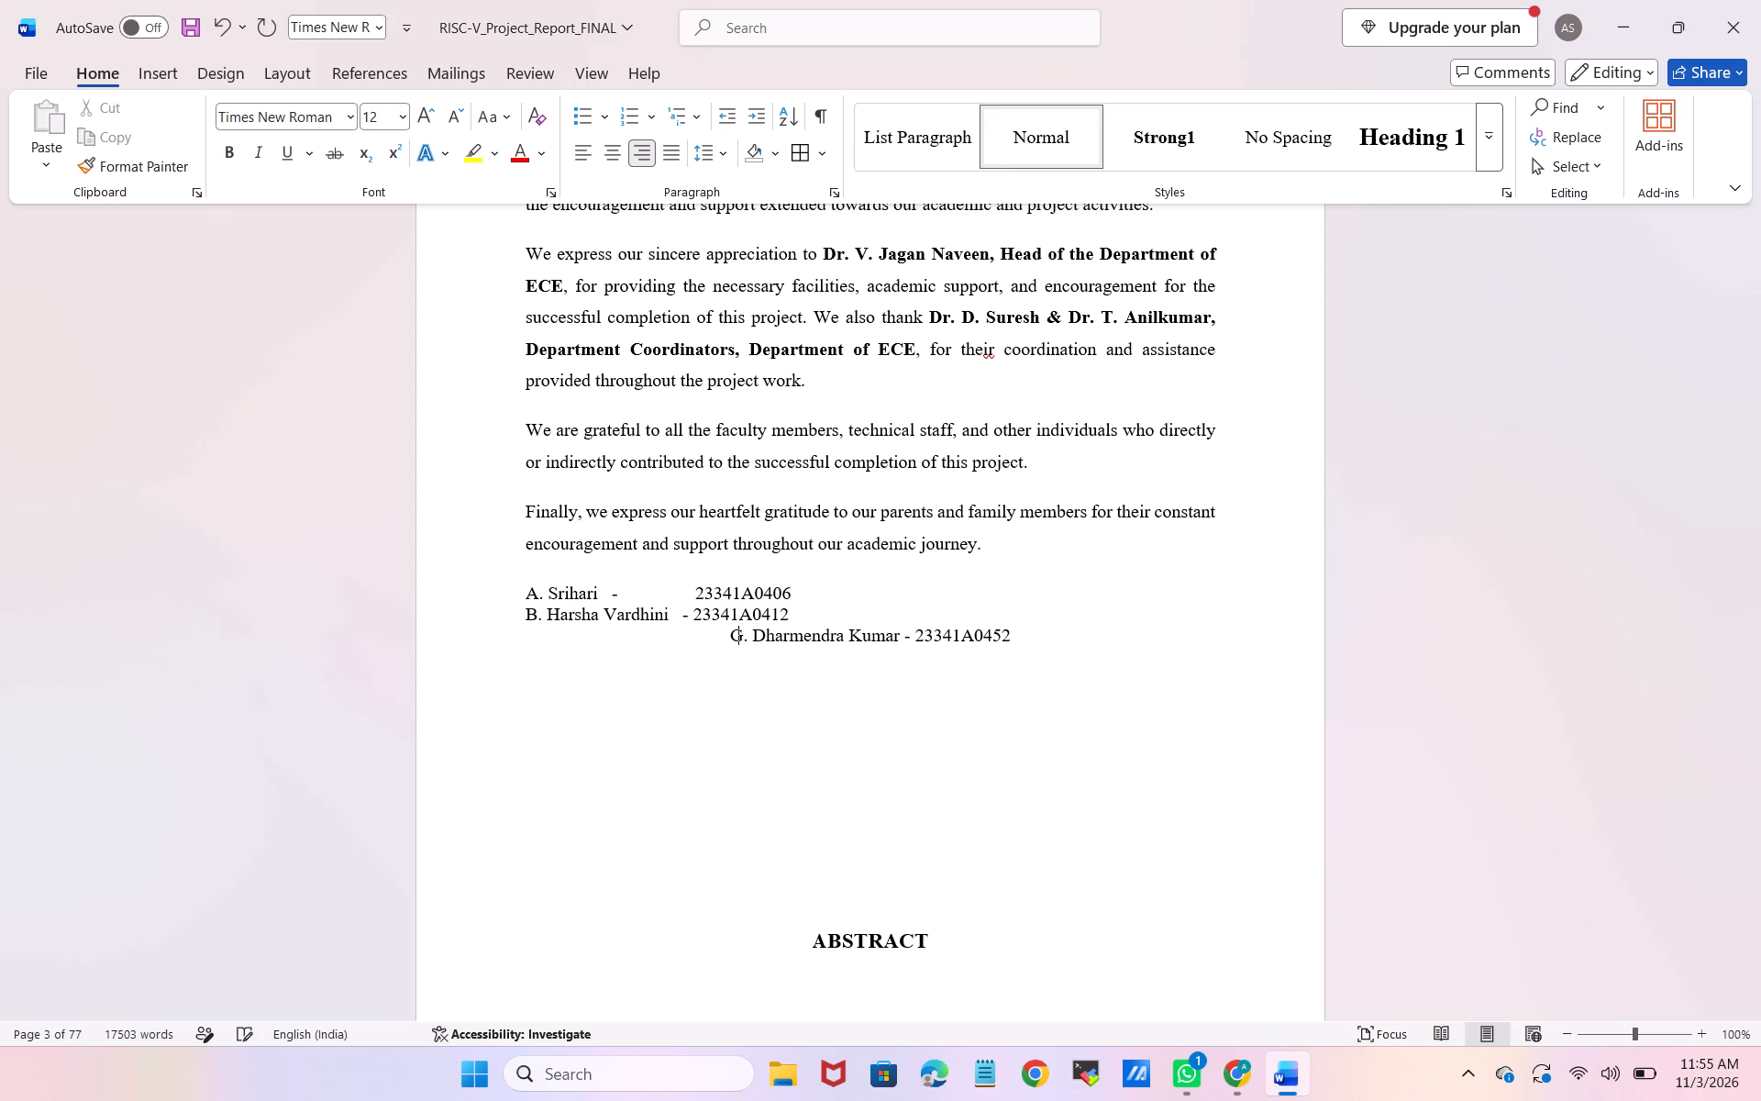
{"action": "key", "text": "BackSpace"}
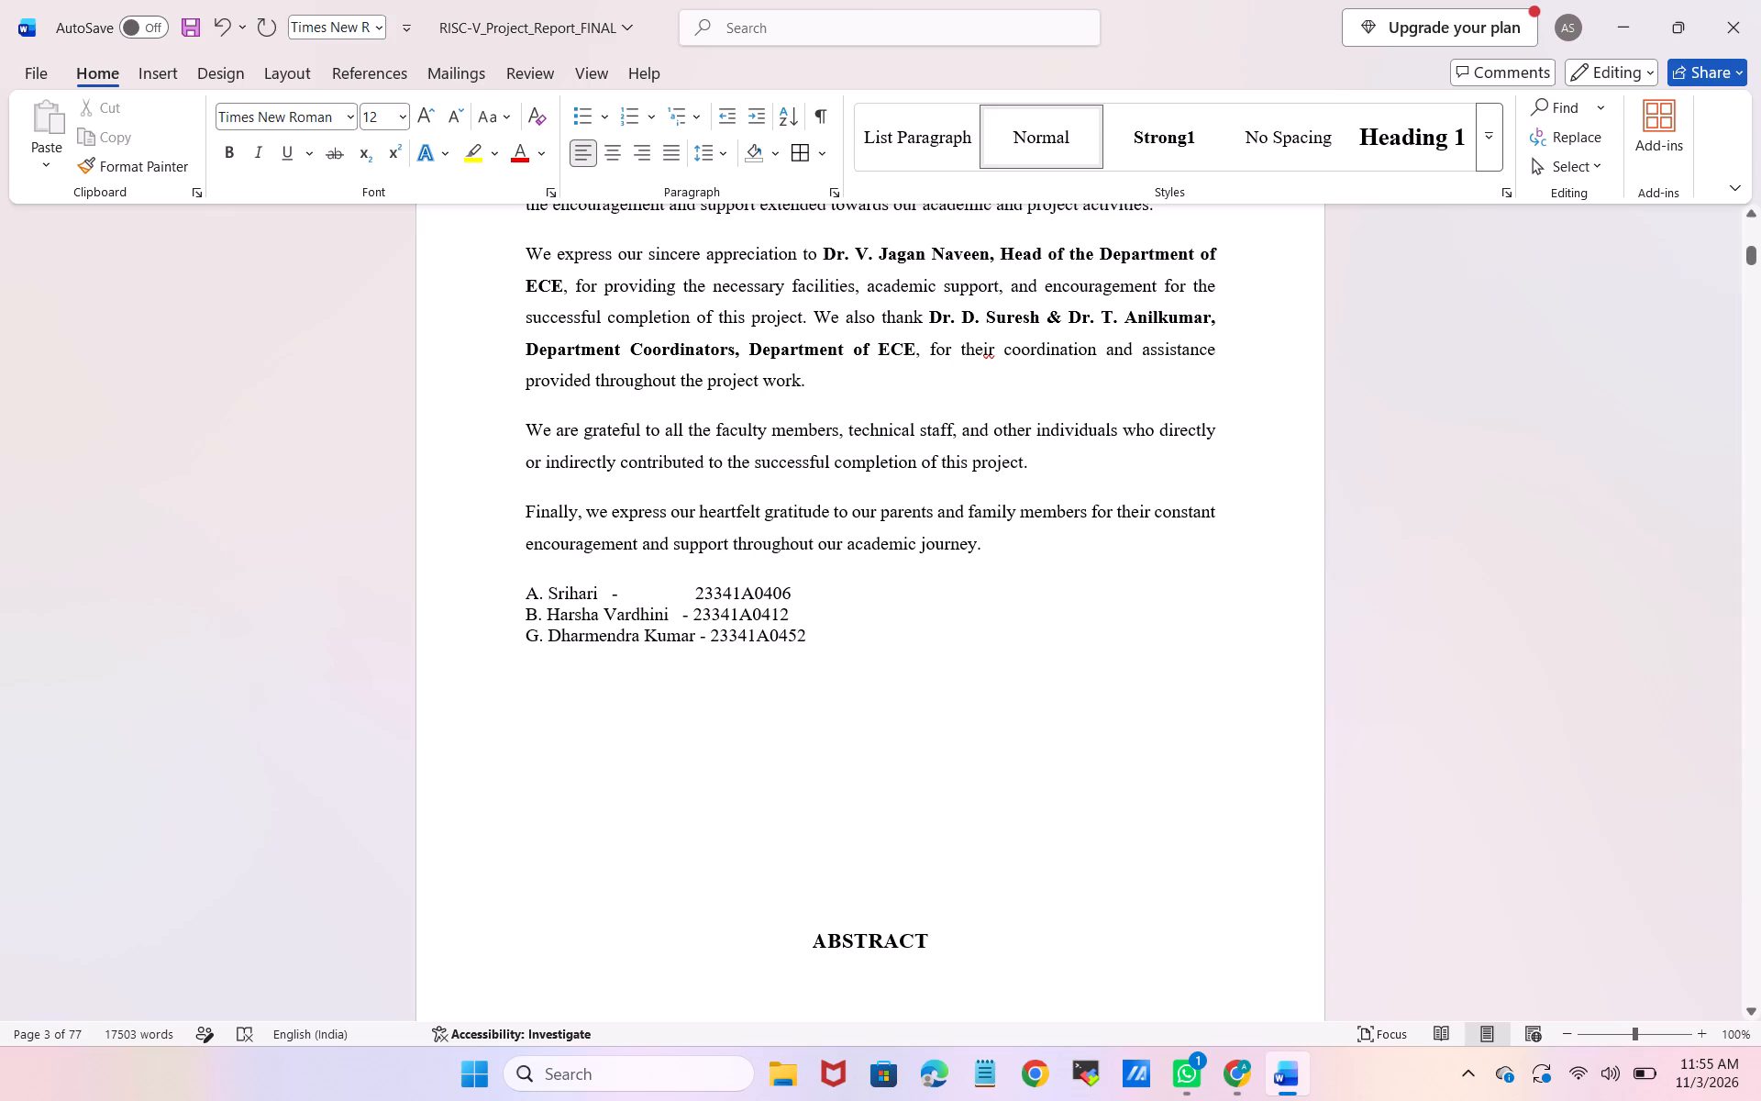
Add spaces before the dash in the first student's line to place it beyond the end of the longest name.
{"action": "left_click", "coordinate": [609, 599]}
{"action": "key", "text": "space"}
{"action": "key", "text": "space"}
{"action": "key", "text": "space"}
{"action": "key", "text": "space"}
{"action": "key", "text": "space"}
{"action": "key", "text": "space"}
{"action": "key", "text": "space"}
{"action": "key", "text": "space"}
{"action": "key", "text": "space"}
{"action": "key", "text": "space"}
{"action": "key", "text": "space"}
{"action": "key", "text": "space"}
{"action": "key", "text": "space"}
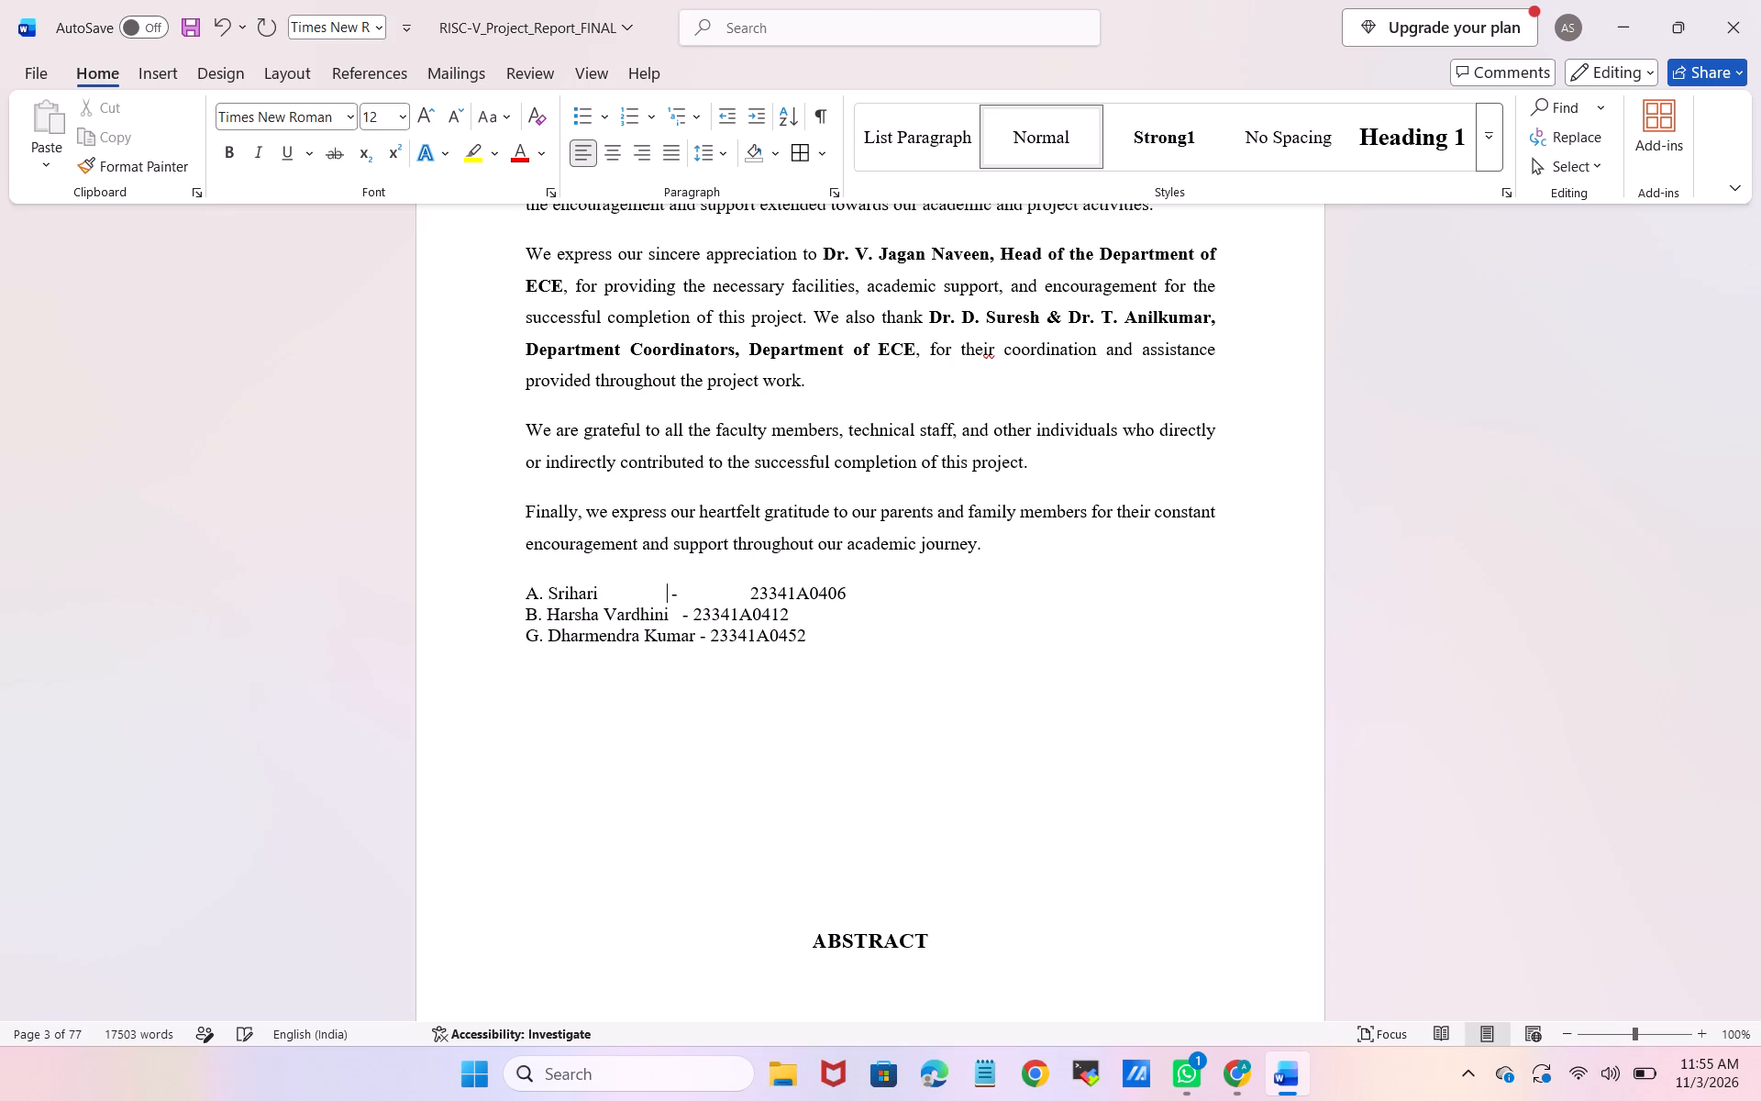
{"action": "key", "text": "space"}
{"action": "key", "text": "space"}
{"action": "key", "text": "space"}
{"action": "key", "text": "space"}
{"action": "key", "text": "space"}
{"action": "key", "text": "space"}
{"action": "key", "text": "space"}
{"action": "key", "text": "space"}
Add spaces before the dash in the second student's line to align it with the dash above.
{"action": "key", "text": "Down"}
{"action": "key", "text": "Left"}
{"action": "key", "text": "Left"}
{"action": "key", "text": "Left"}
{"action": "key", "text": "space"}
{"action": "key", "text": "space"}
{"action": "key", "text": "space"}
{"action": "key", "text": "space"}
{"action": "key", "text": "space"}
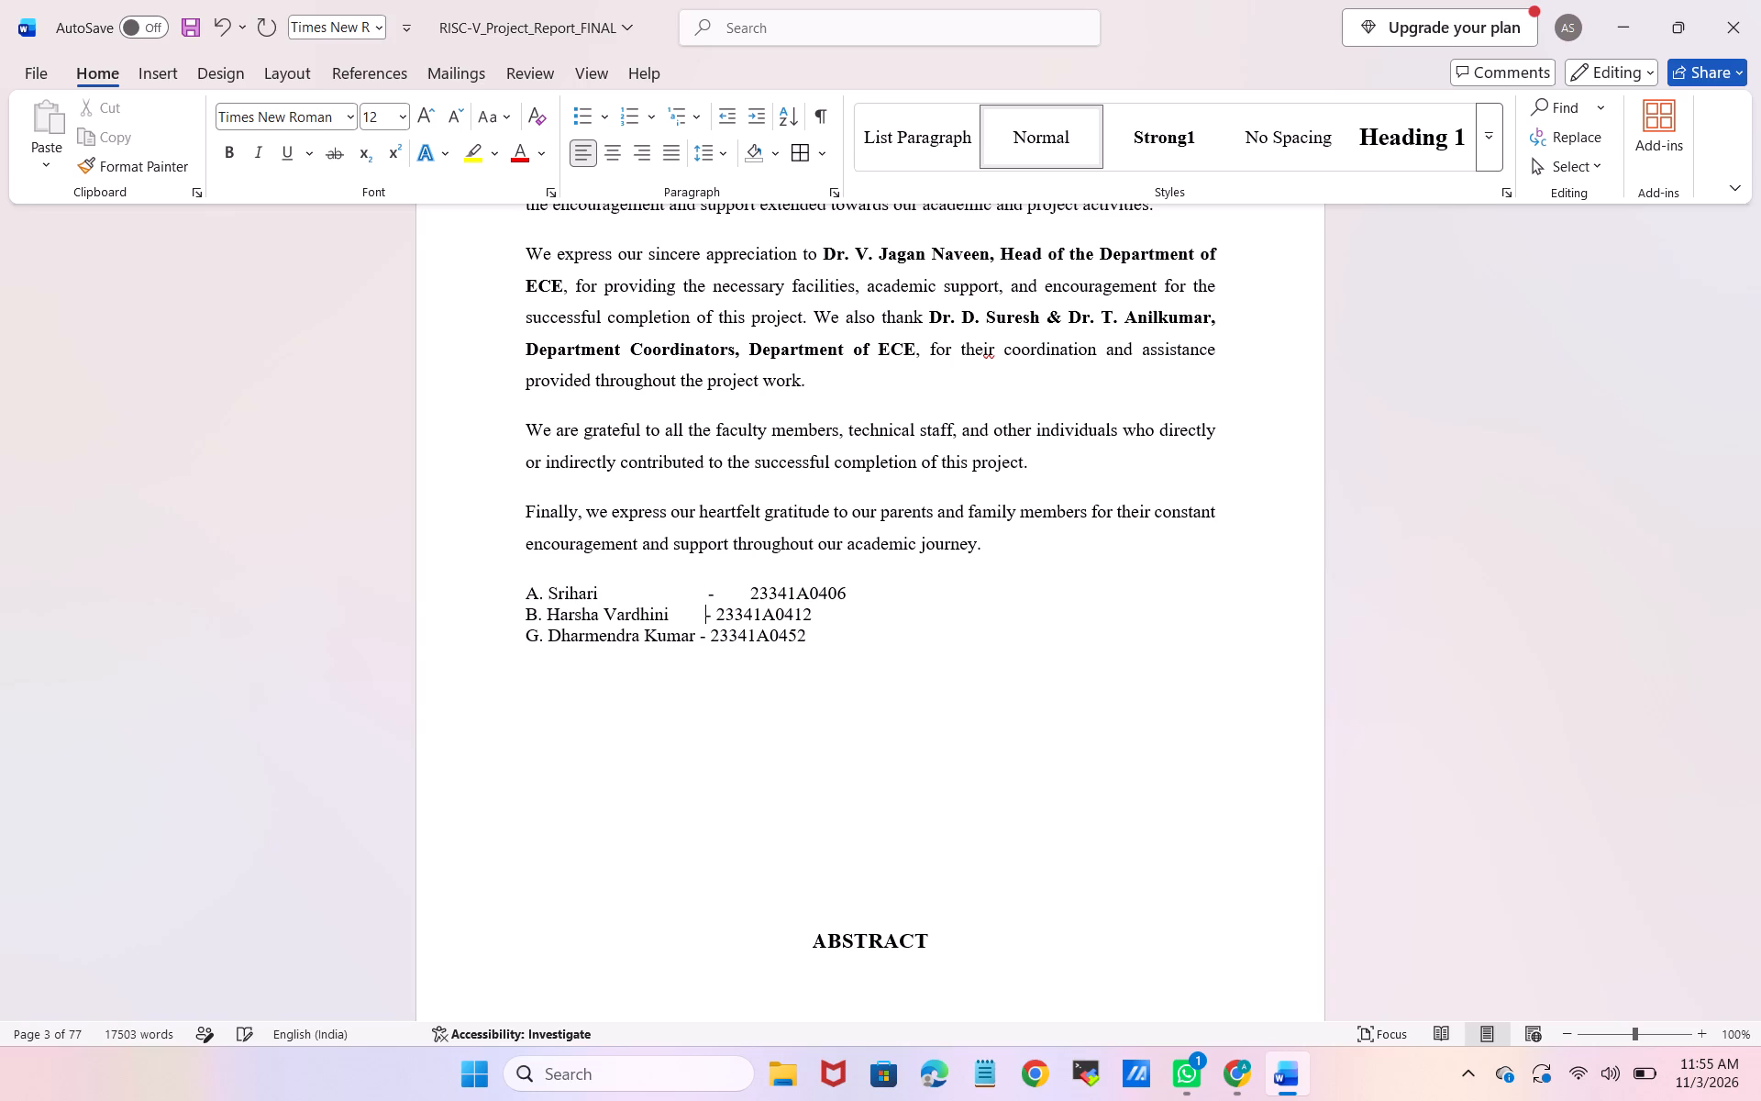
{"action": "key", "text": "space"}
{"action": "key", "text": "Up"}
{"action": "key", "text": "Down"}
Add two spaces before the dash in the third student's line to align it with the dashes above.
{"action": "key", "text": "Left"}
{"action": "key", "text": "Left"}
{"action": "key", "text": "Down"}
{"action": "key", "text": "space"}
{"action": "key", "text": "space"}
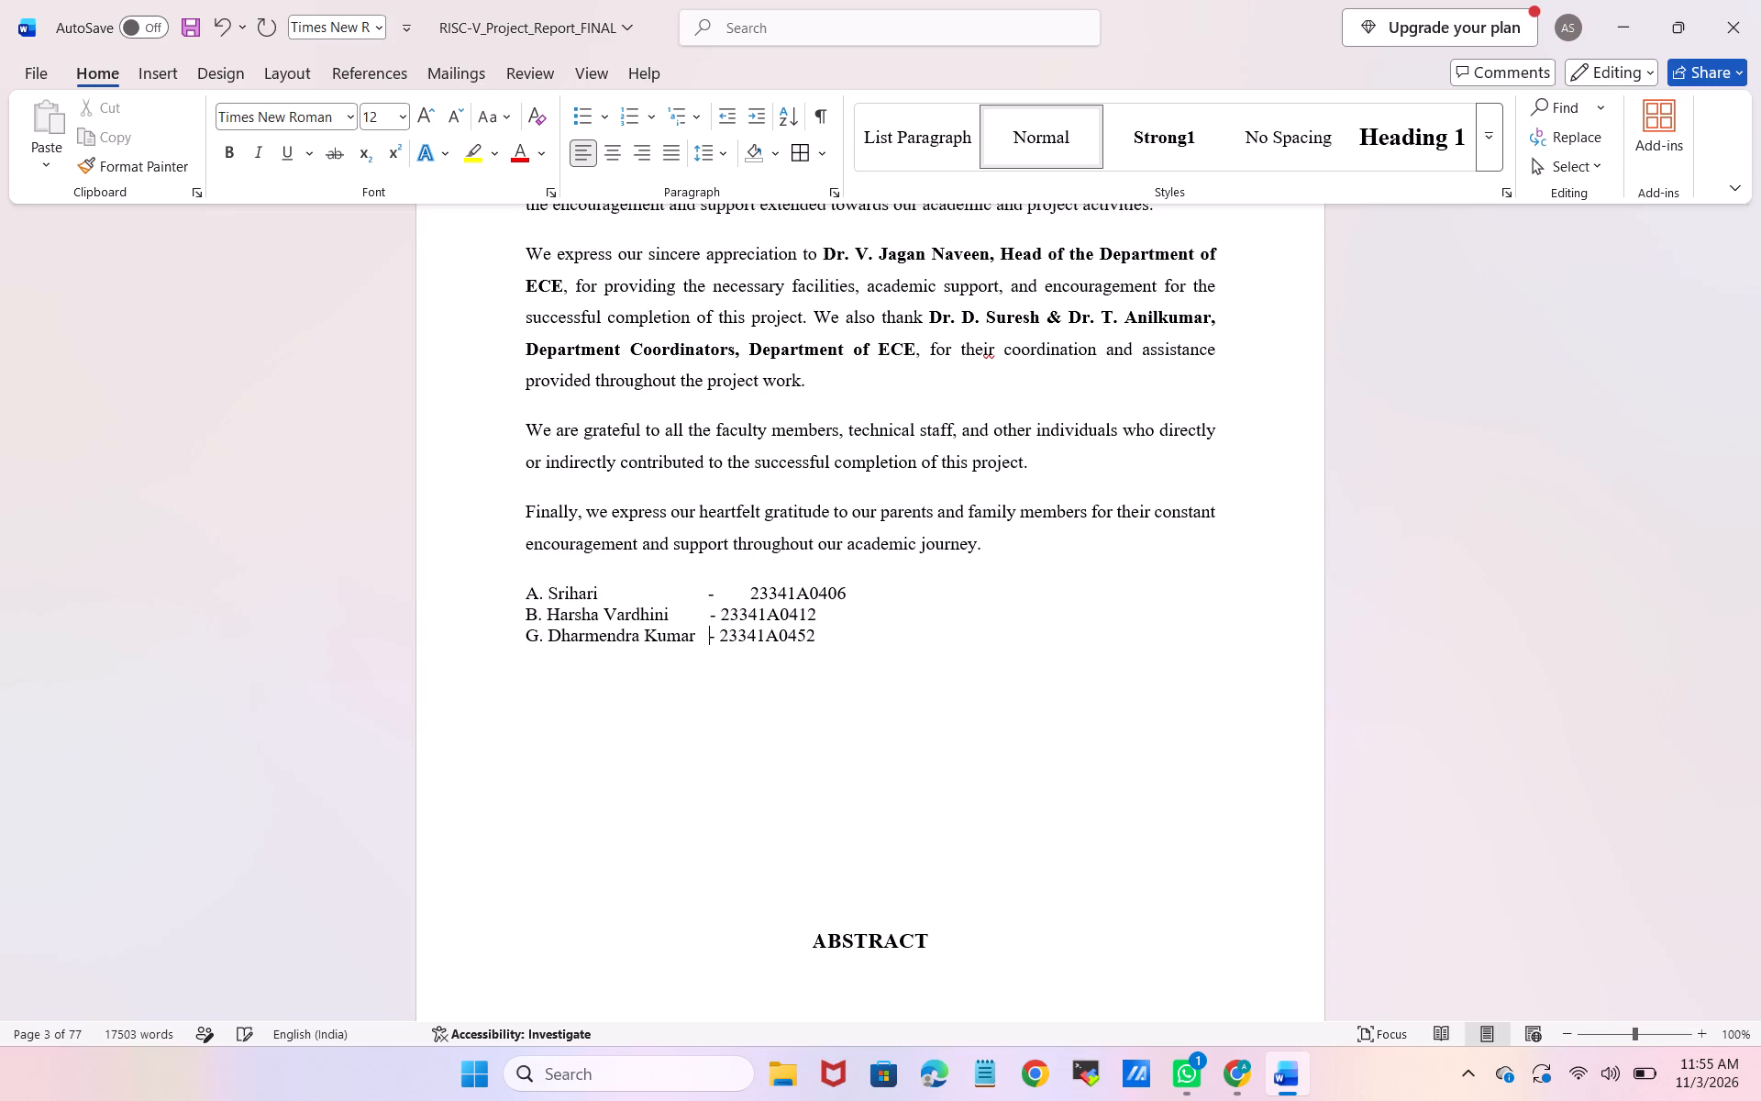
{"action": "key", "text": "space"}
{"action": "key", "text": "BackSpace"}
Add spaces after the dash in the second student's line to align its roll number with the one above.
{"action": "key", "text": "Up"}
{"action": "key", "text": "Right"}
{"action": "key", "text": "Right"}
{"action": "key", "text": "space"}
{"action": "key", "text": "space"}
{"action": "key", "text": "space"}
{"action": "key", "text": "space"}
{"action": "key", "text": "space"}
{"action": "key", "text": "space"}
{"action": "key", "text": "space"}
Add seven spaces after the dash in the third student's line to align its roll number with those above.
{"action": "key", "text": "Down"}
{"action": "key", "text": "Left"}
{"action": "key", "text": "Left"}
{"action": "key", "text": "Left"}
{"action": "key", "text": "Left"}
{"action": "key", "text": "space"}
{"action": "key", "text": "space"}
{"action": "key", "text": "space"}
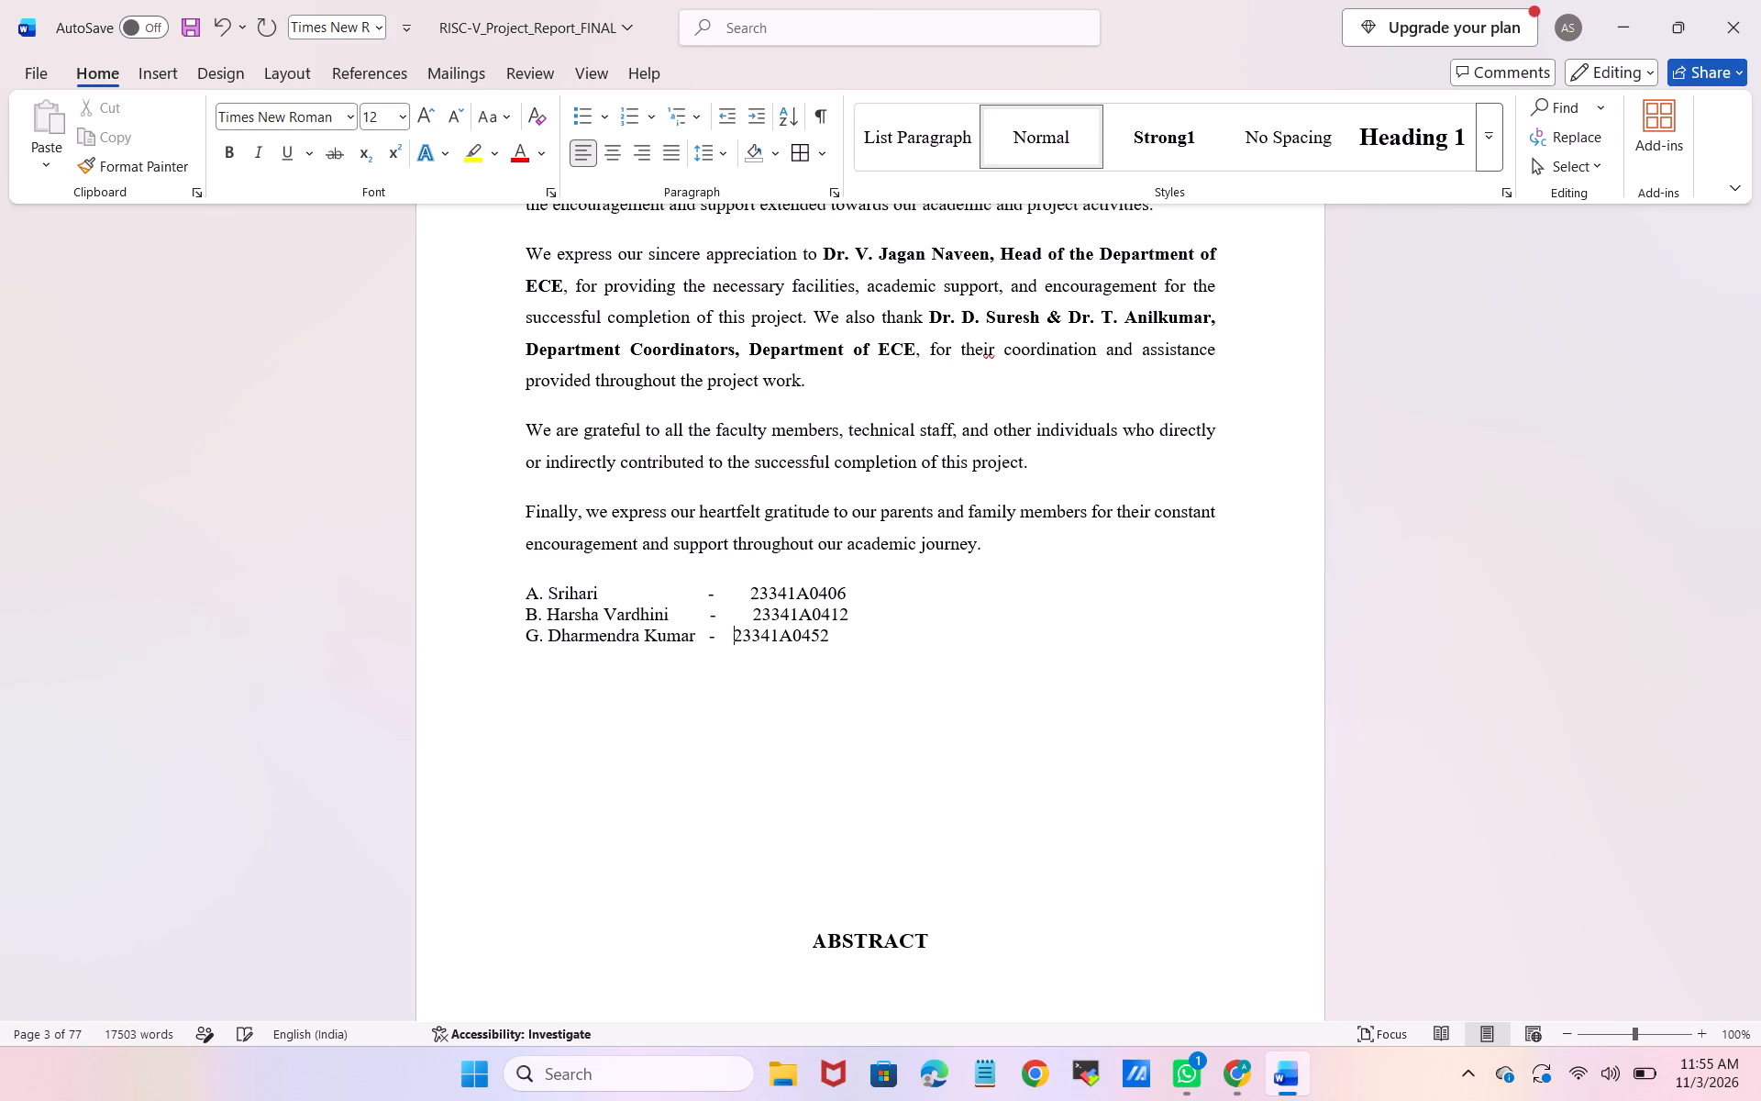
{"action": "key", "text": "space"}
{"action": "key", "text": "space"}
{"action": "key", "text": "space"}
{"action": "key", "text": "space"}
{"action": "key", "text": "space"}
{"action": "key", "text": "BackSpace"}
Remove one space before the roll number in both the second and third students' lines.
{"action": "key", "text": "Up"}
{"action": "key", "text": "Up"}
{"action": "key", "text": "Down"}
{"action": "key", "text": "BackSpace"}
{"action": "key", "text": "Up"}
{"action": "key", "text": "Down"}
{"action": "key", "text": "Down"}
{"action": "key", "text": "BackSpace"}
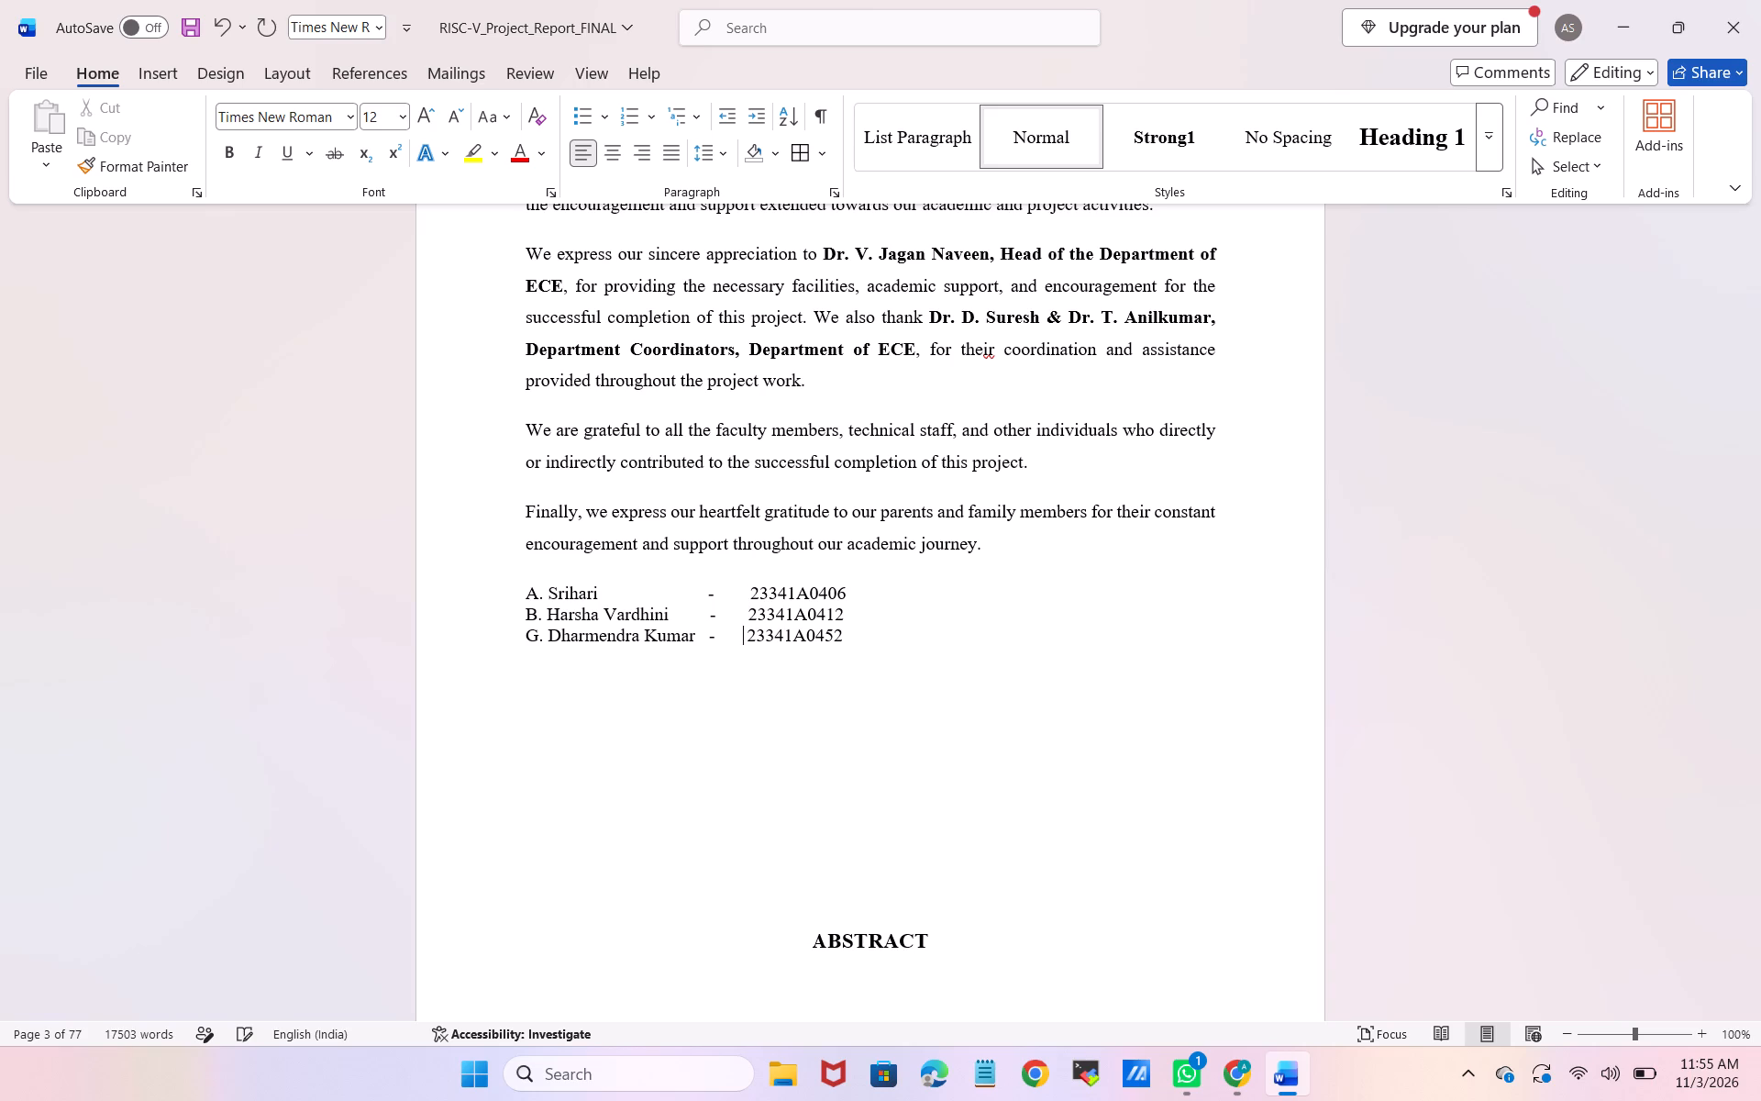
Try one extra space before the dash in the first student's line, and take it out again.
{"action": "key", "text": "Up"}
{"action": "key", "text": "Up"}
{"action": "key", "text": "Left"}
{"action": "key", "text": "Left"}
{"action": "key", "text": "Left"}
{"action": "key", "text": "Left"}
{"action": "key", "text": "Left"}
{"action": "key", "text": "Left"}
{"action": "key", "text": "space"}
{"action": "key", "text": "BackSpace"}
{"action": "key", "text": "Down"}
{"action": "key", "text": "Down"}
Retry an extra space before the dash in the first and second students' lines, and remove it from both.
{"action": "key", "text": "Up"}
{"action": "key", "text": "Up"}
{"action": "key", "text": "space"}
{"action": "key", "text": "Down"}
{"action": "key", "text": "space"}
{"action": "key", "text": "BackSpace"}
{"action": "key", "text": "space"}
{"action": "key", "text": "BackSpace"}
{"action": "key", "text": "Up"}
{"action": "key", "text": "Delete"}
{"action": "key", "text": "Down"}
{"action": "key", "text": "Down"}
Join the second and third students' lines to the preceding ones and split them again with paragraph breaks.
{"action": "left_click_drag", "start_coordinate": [525, 596], "coordinate": [793, 631]}
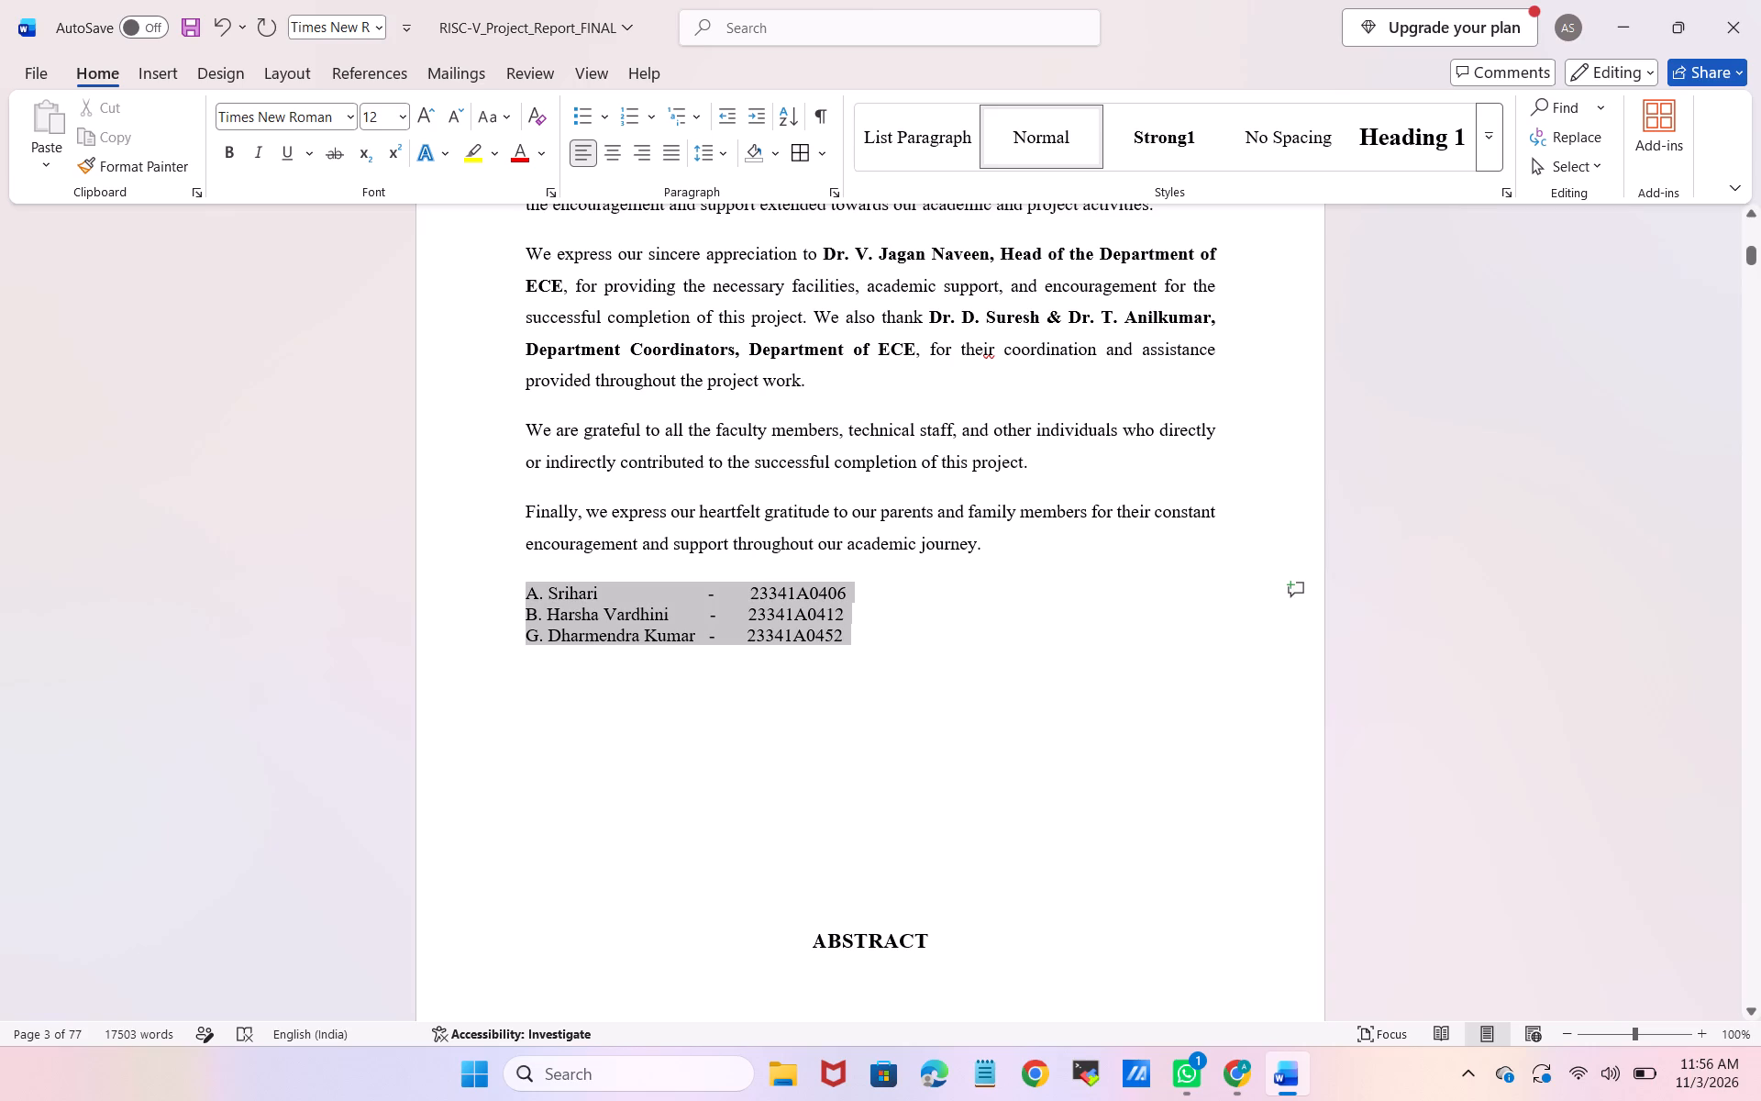
{"action": "left_click_drag", "start_coordinate": [793, 631], "coordinate": [801, 629]}
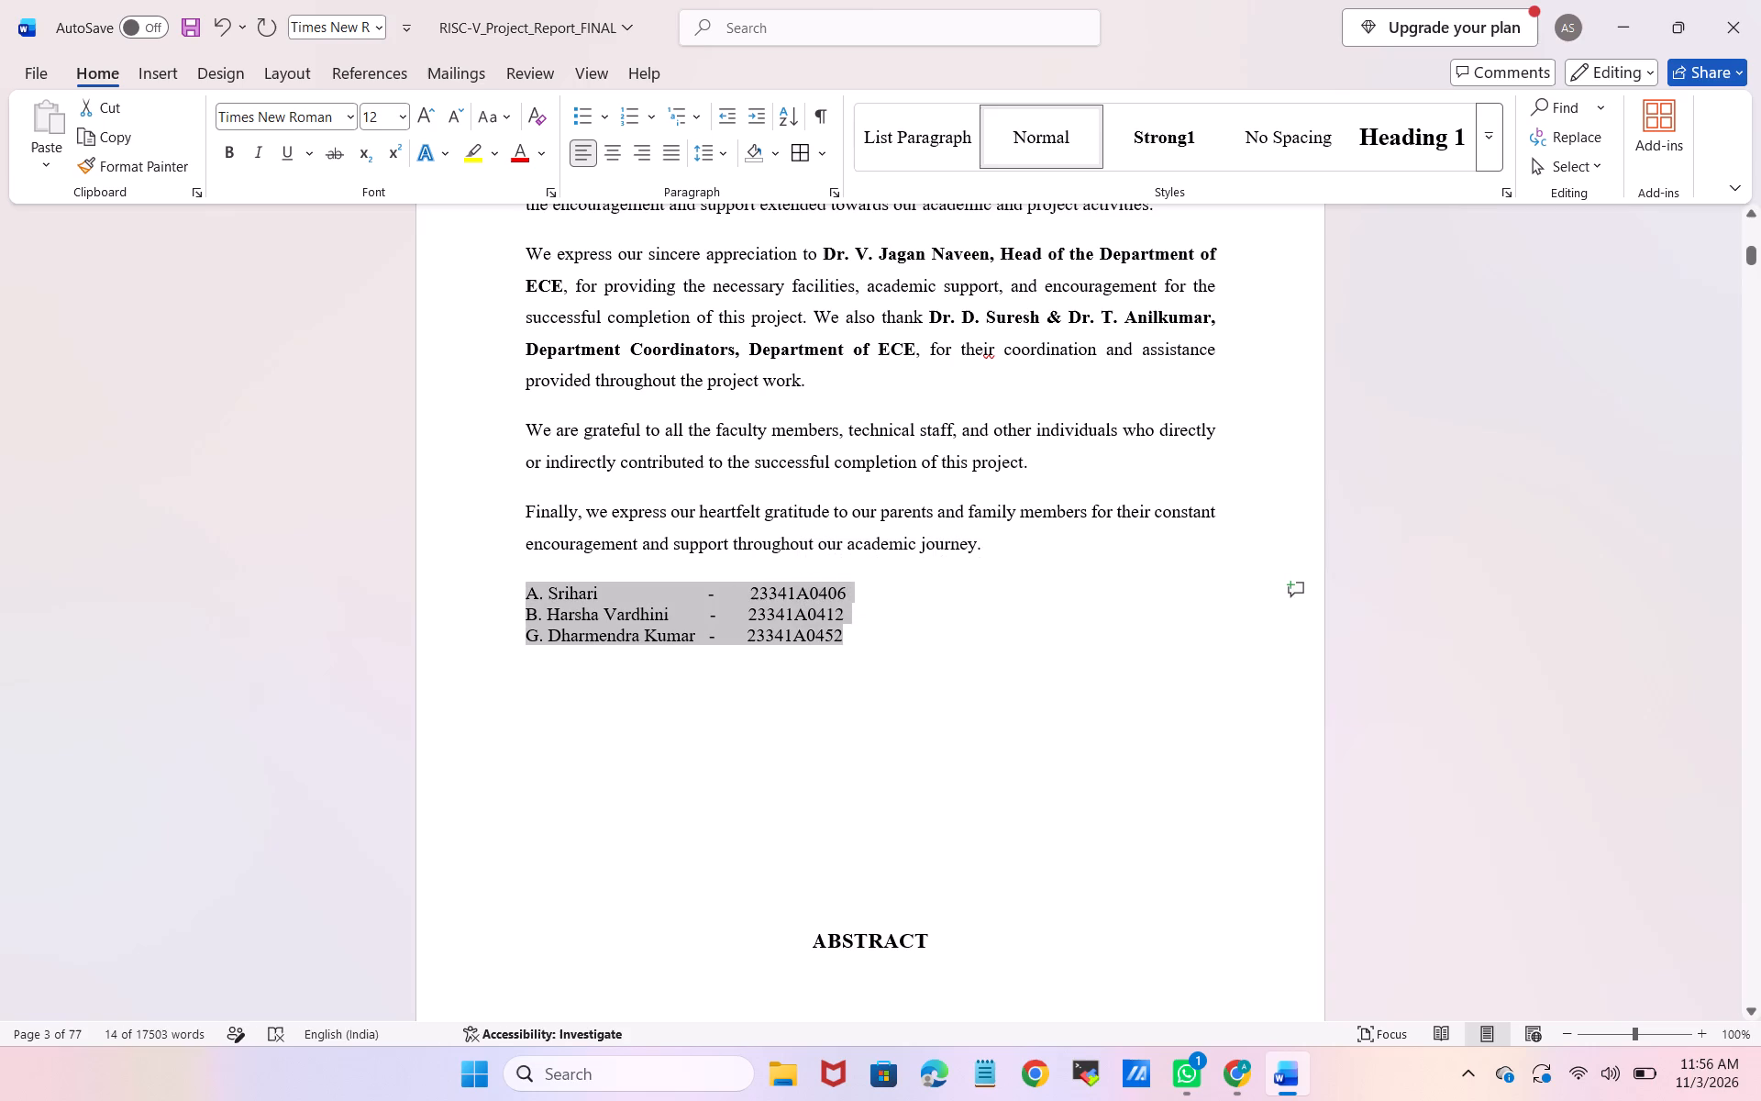
{"action": "left_click", "coordinate": [851, 592]}
{"action": "key", "text": "Right"}
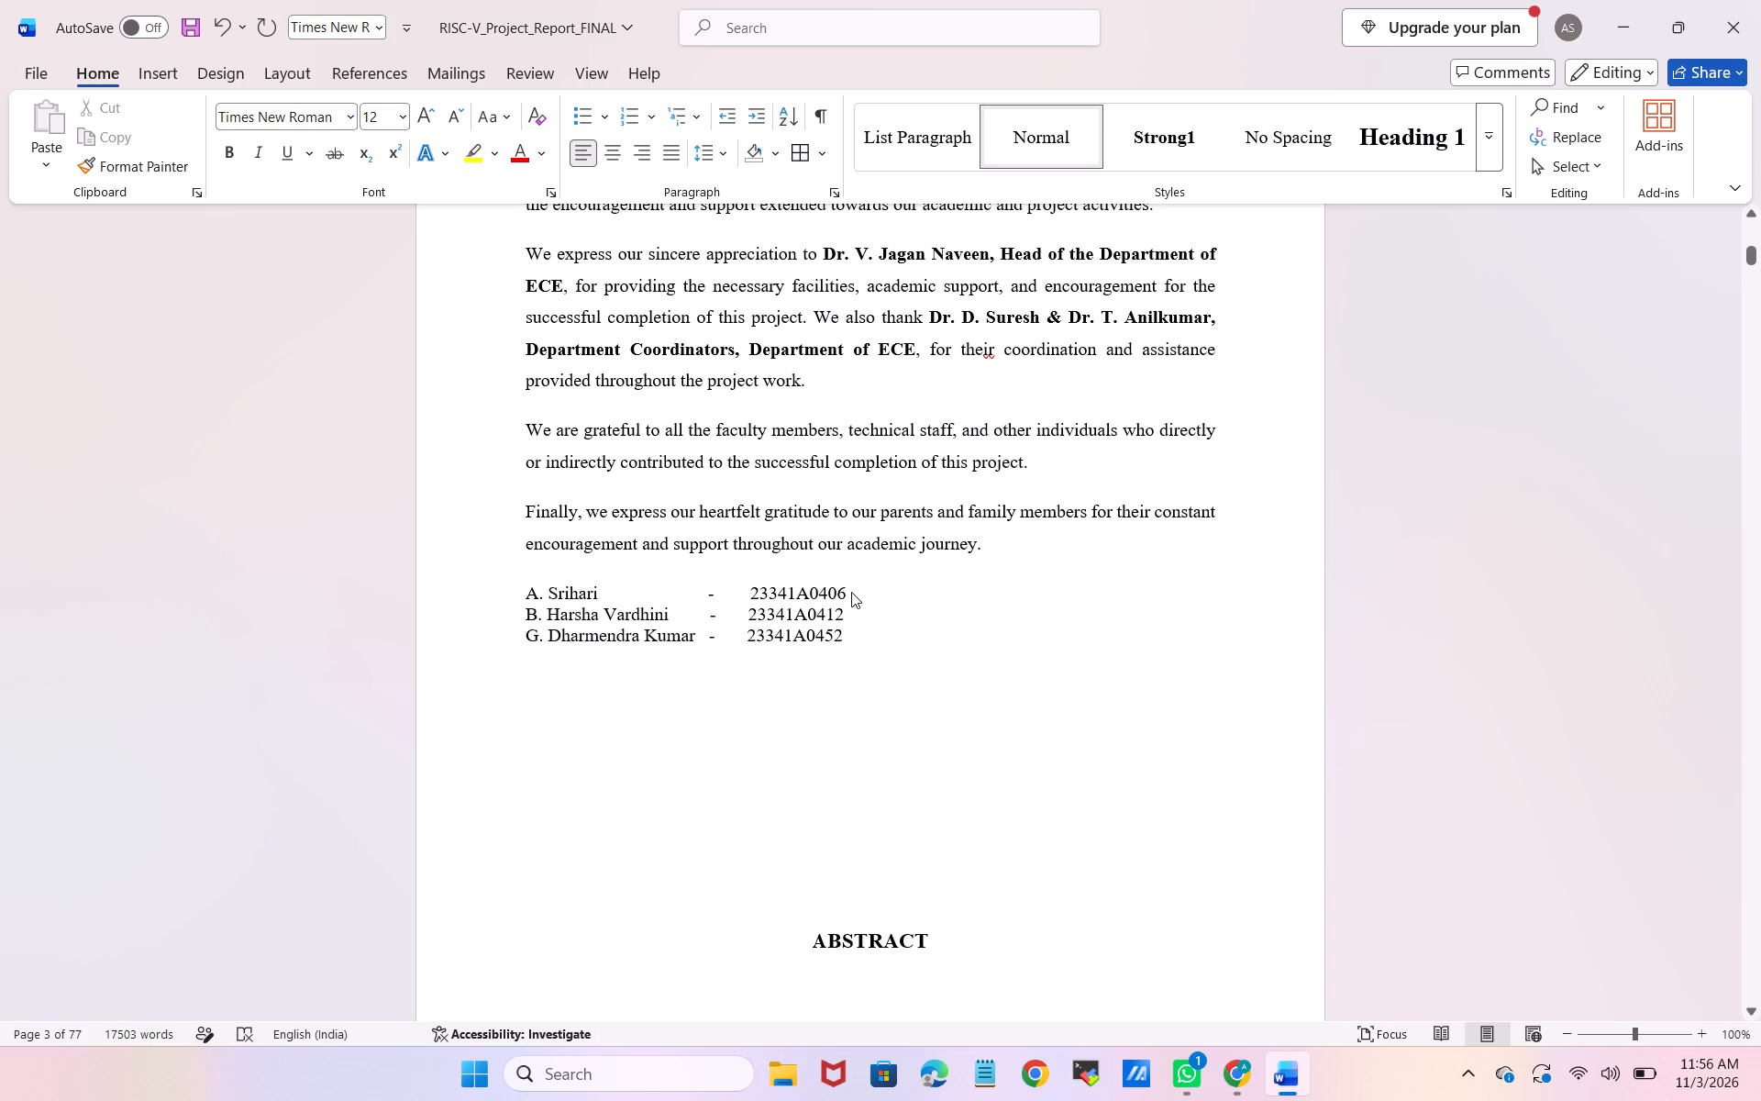
{"action": "key", "text": "BackSpace"}
{"action": "key", "text": "Return"}
{"action": "key", "text": "Down"}
{"action": "key", "text": "BackSpace"}
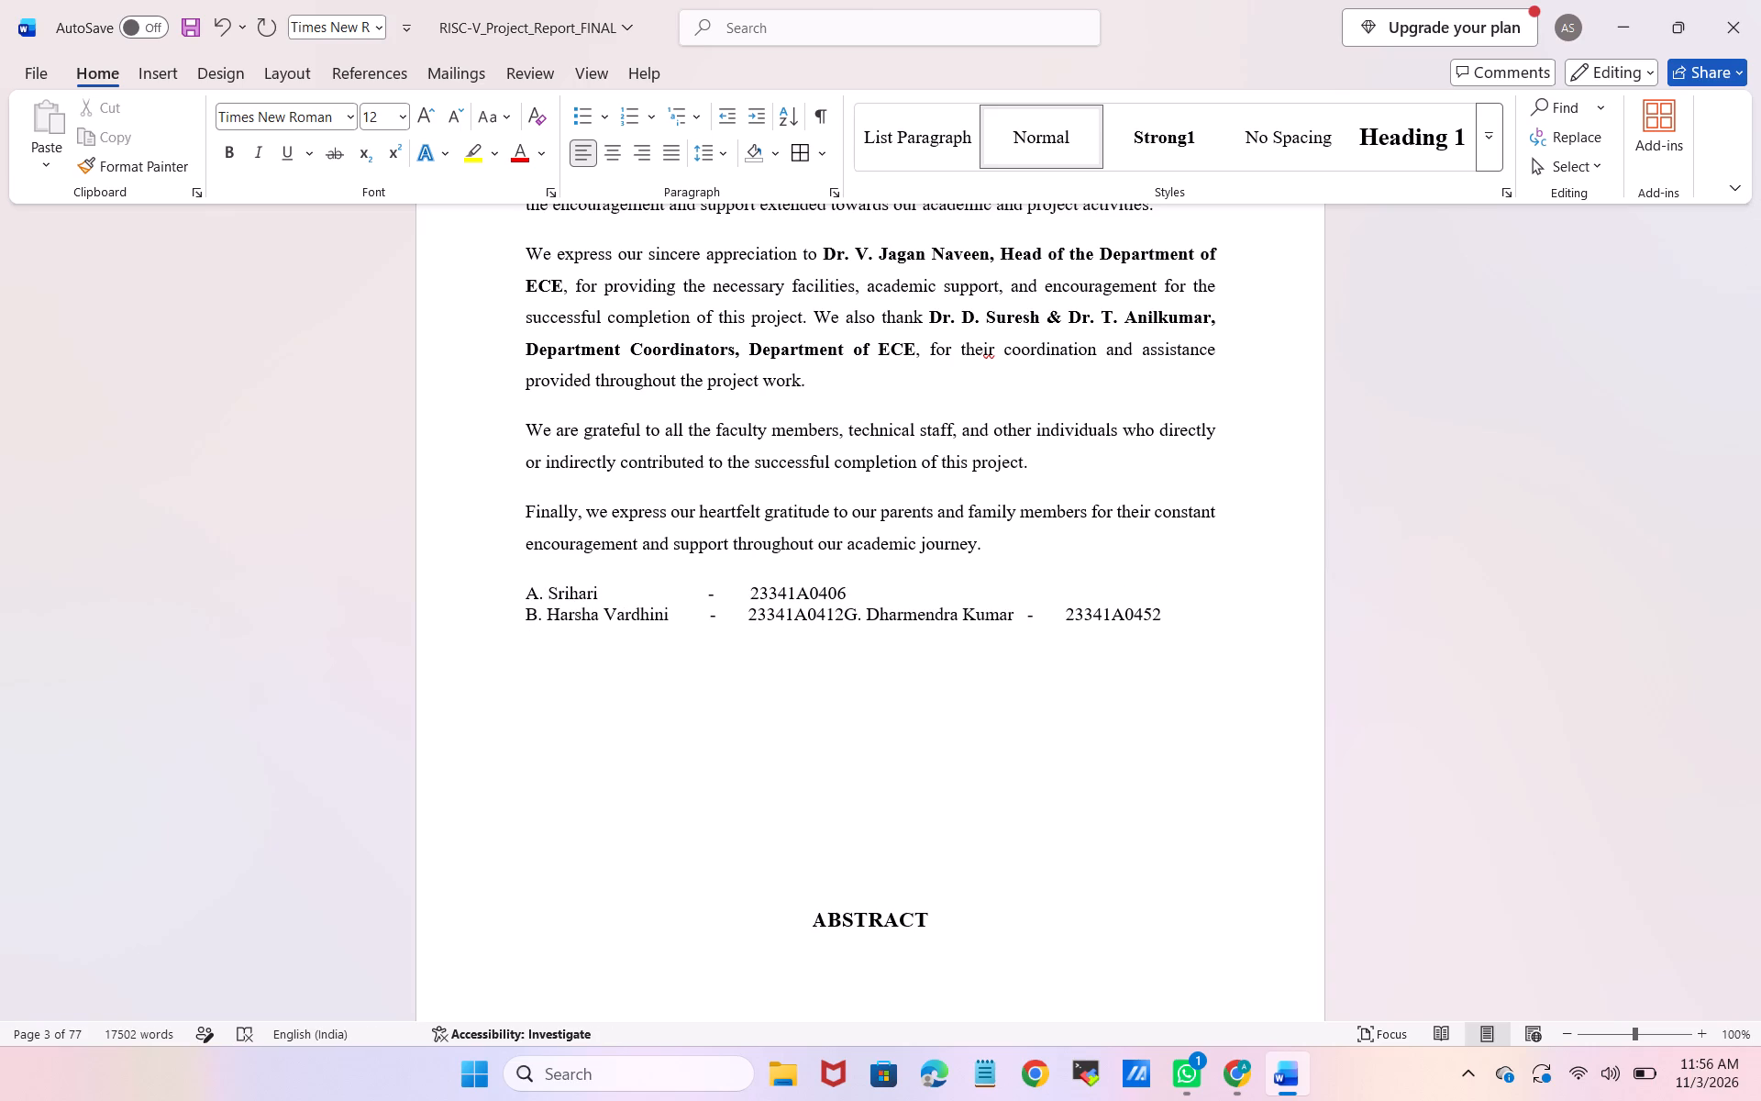
{"action": "key", "text": "shift+Return"}
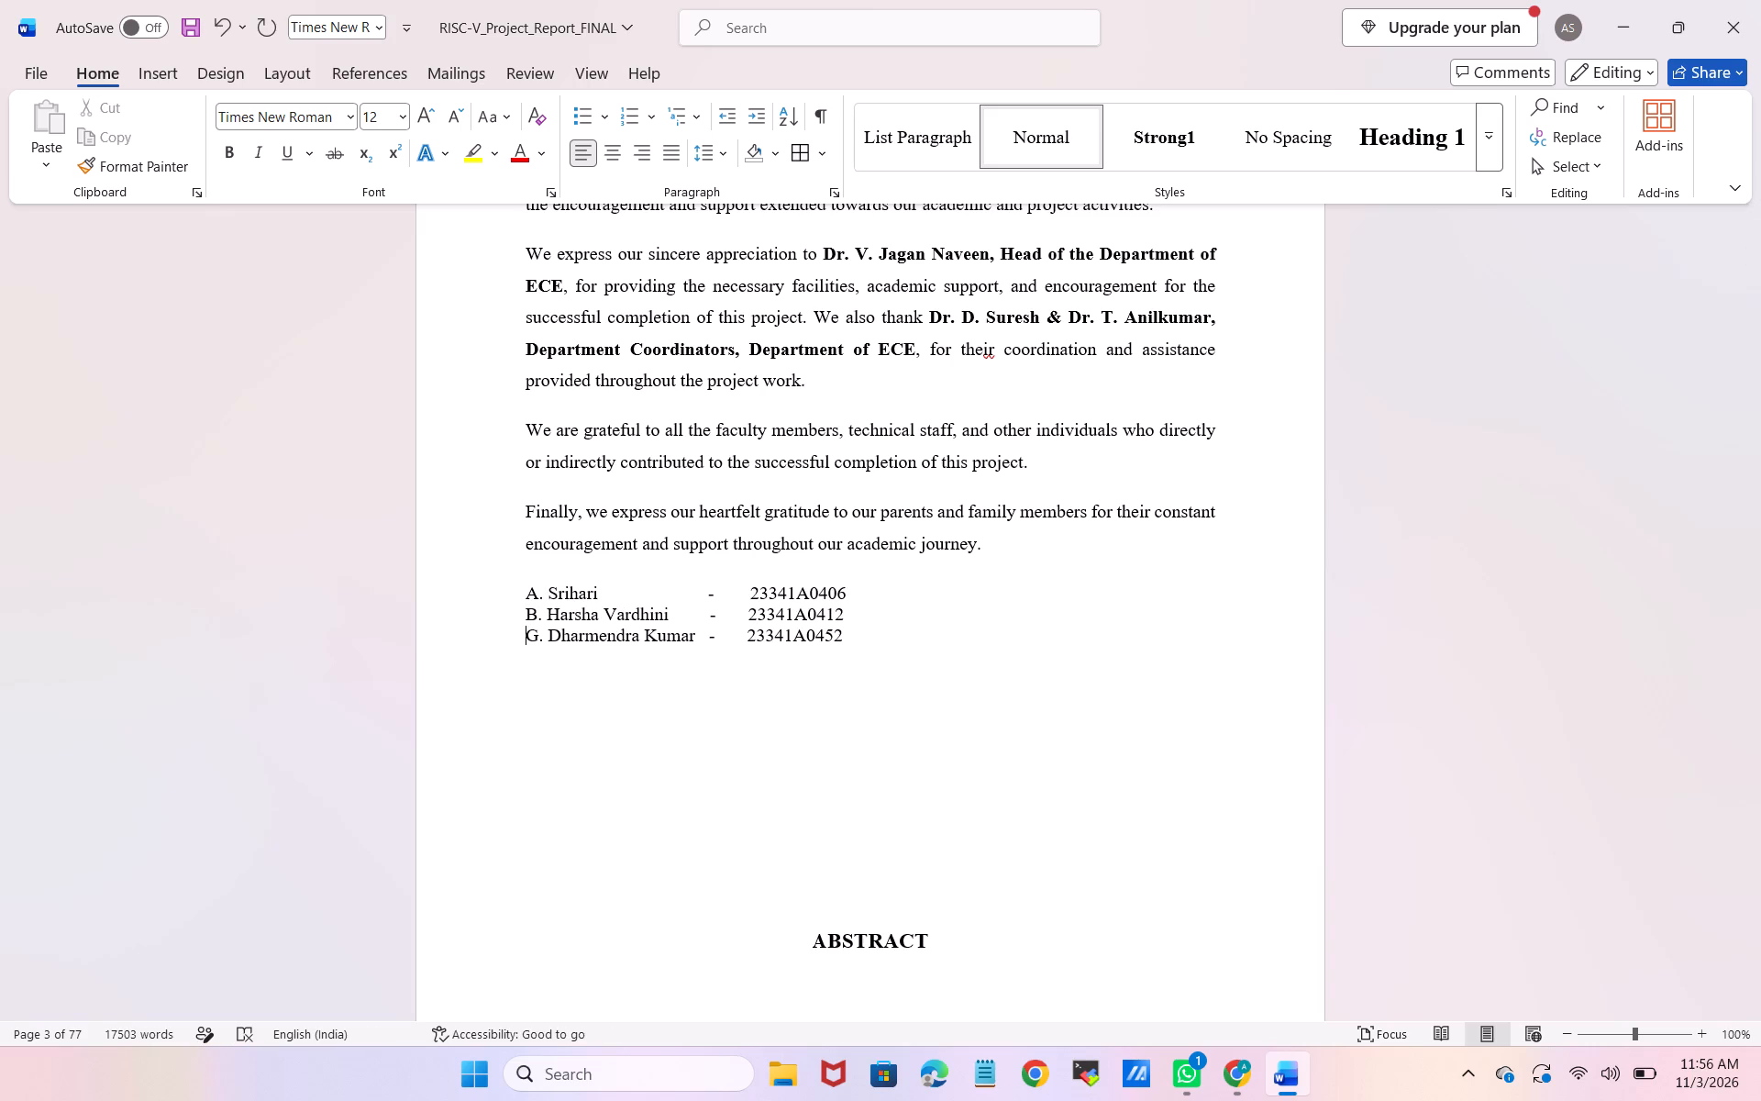
{"action": "key", "text": "ctrl+z"}
{"action": "key", "text": "Return"}
Right-align the three lines of student names and roll numbers.
{"action": "left_click_drag", "start_coordinate": [524, 605], "coordinate": [564, 596]}
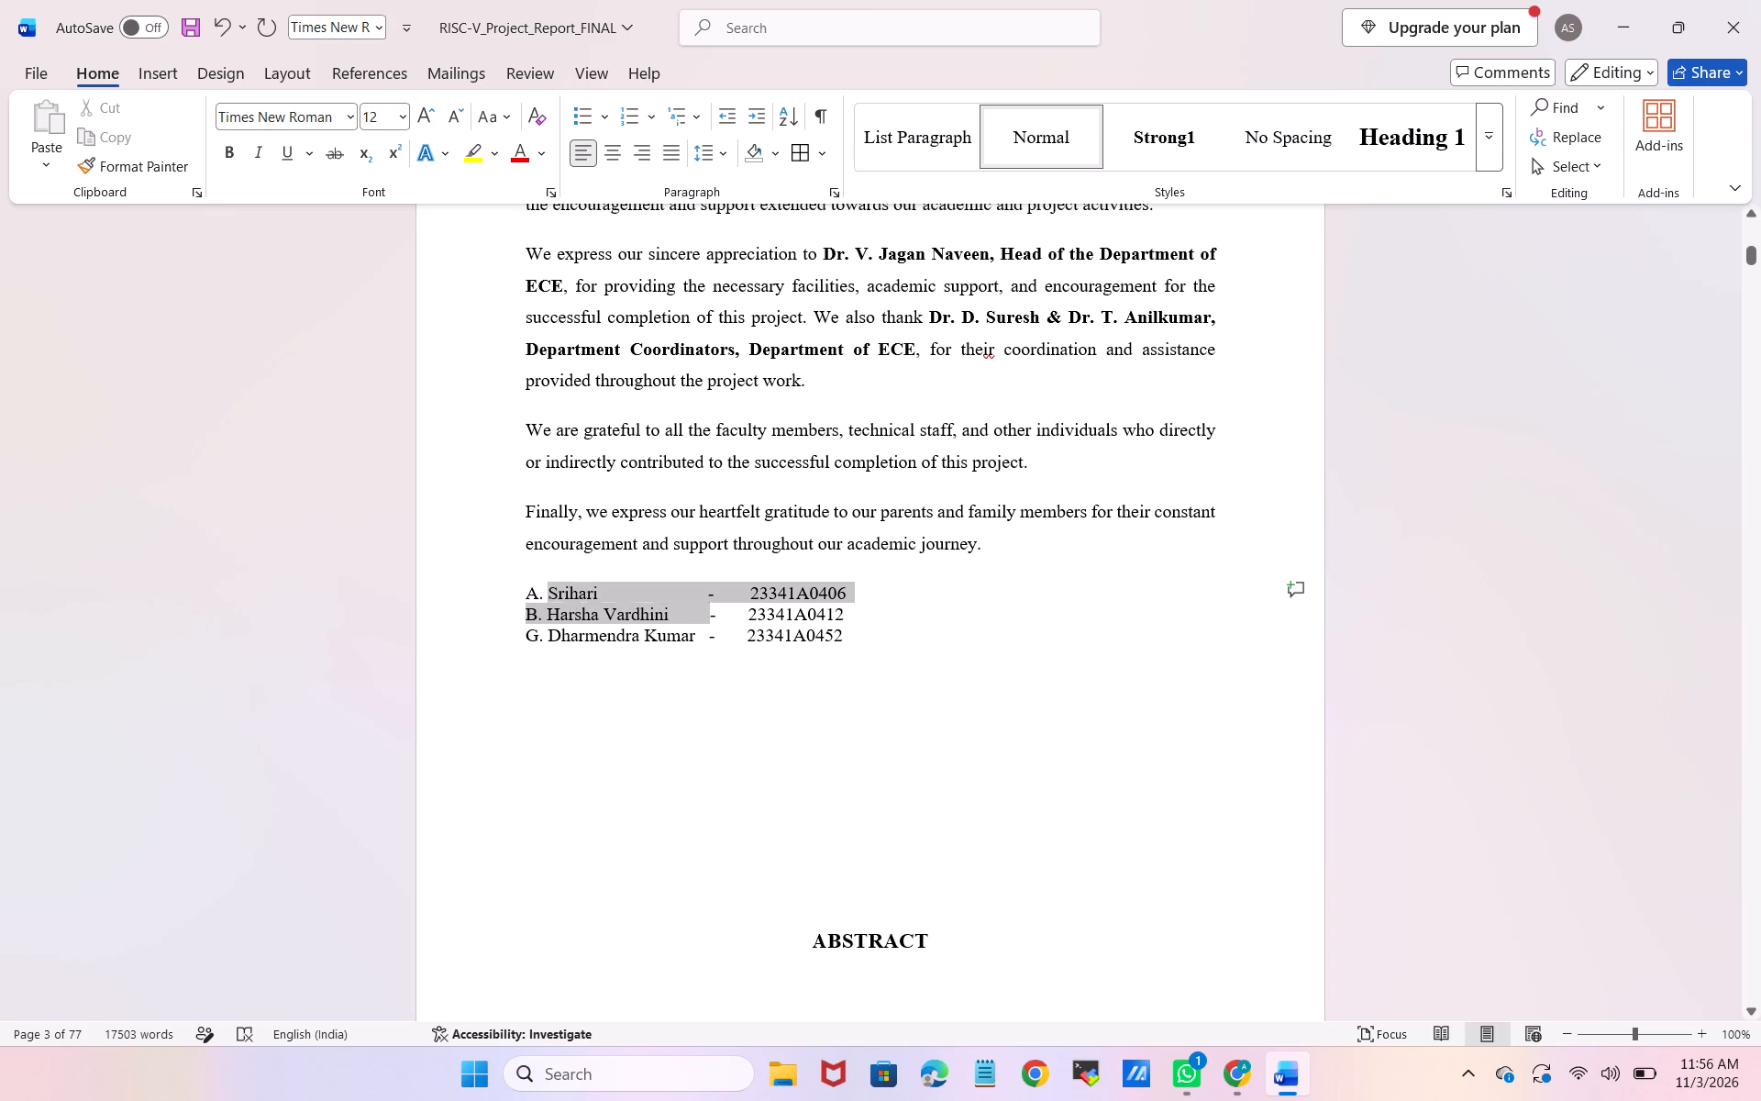
{"action": "left_click_drag", "start_coordinate": [564, 596], "coordinate": [515, 590]}
{"action": "left_click", "coordinate": [515, 590]}
{"action": "left_click_drag", "start_coordinate": [522, 590], "coordinate": [765, 612]}
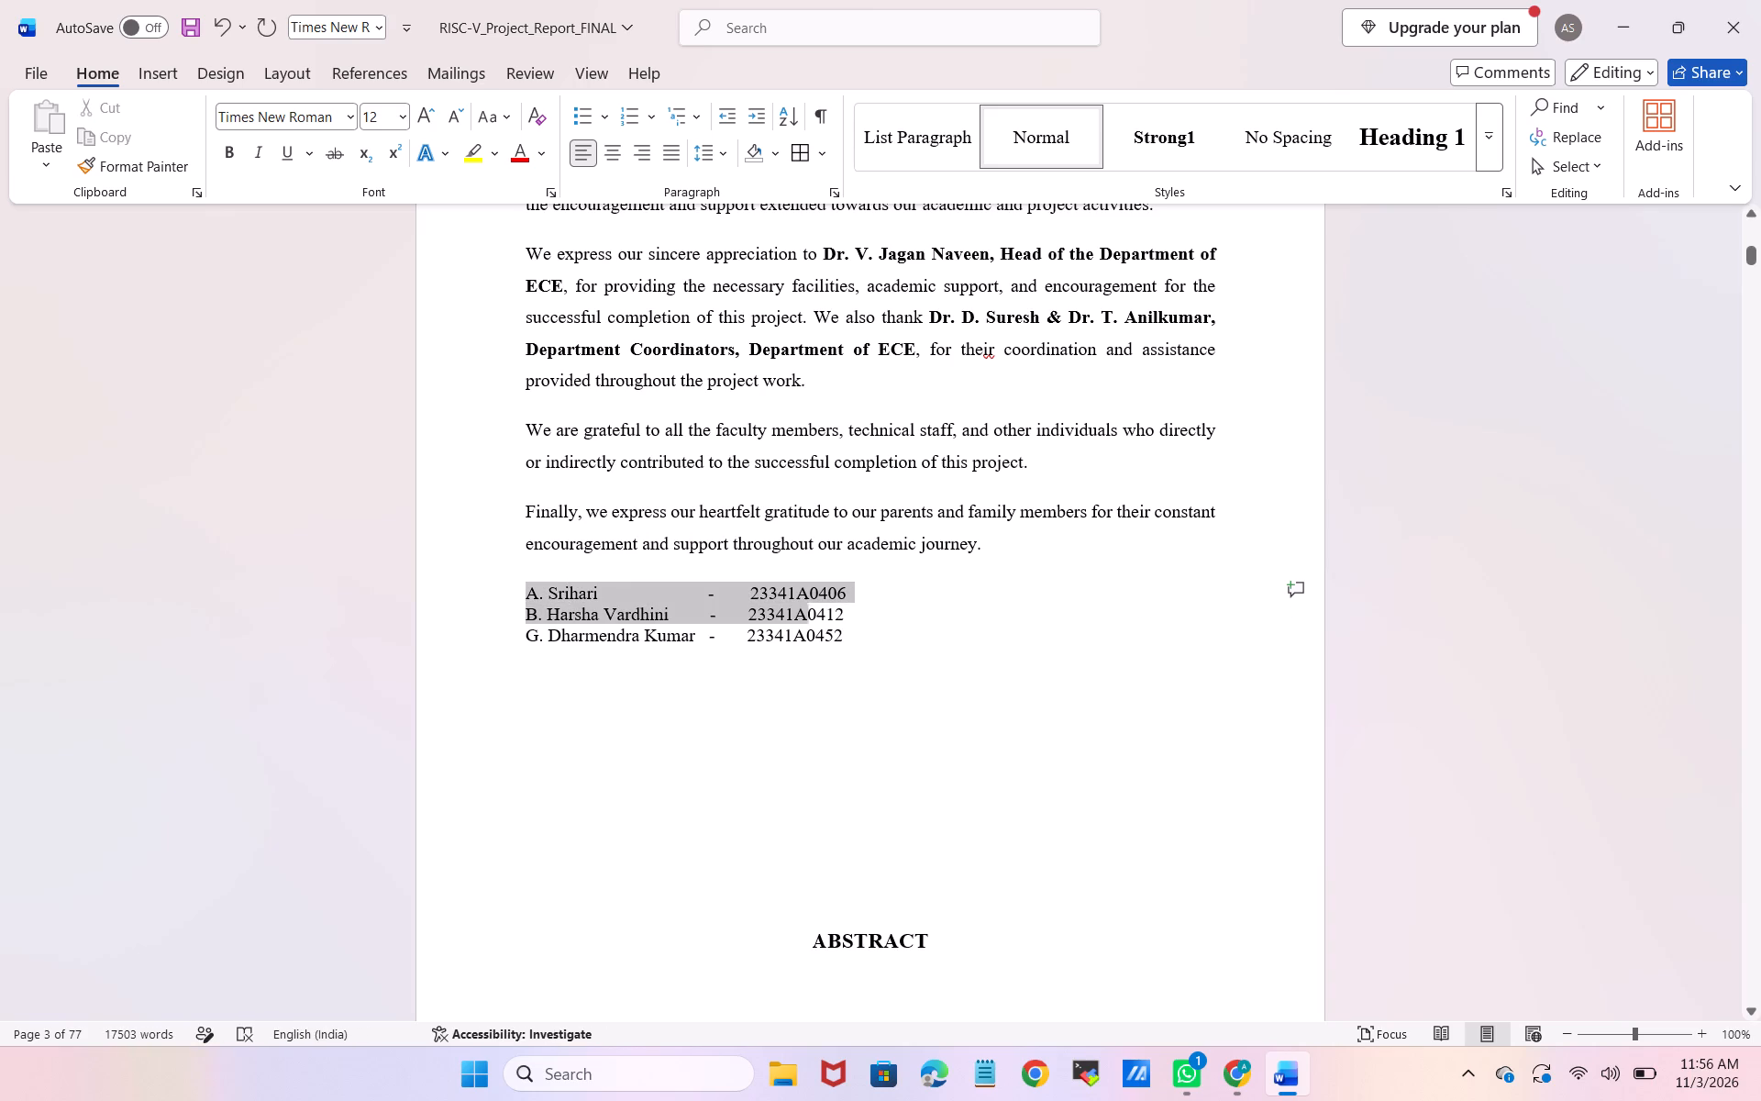
{"action": "left_click_drag", "start_coordinate": [765, 612], "coordinate": [826, 645]}
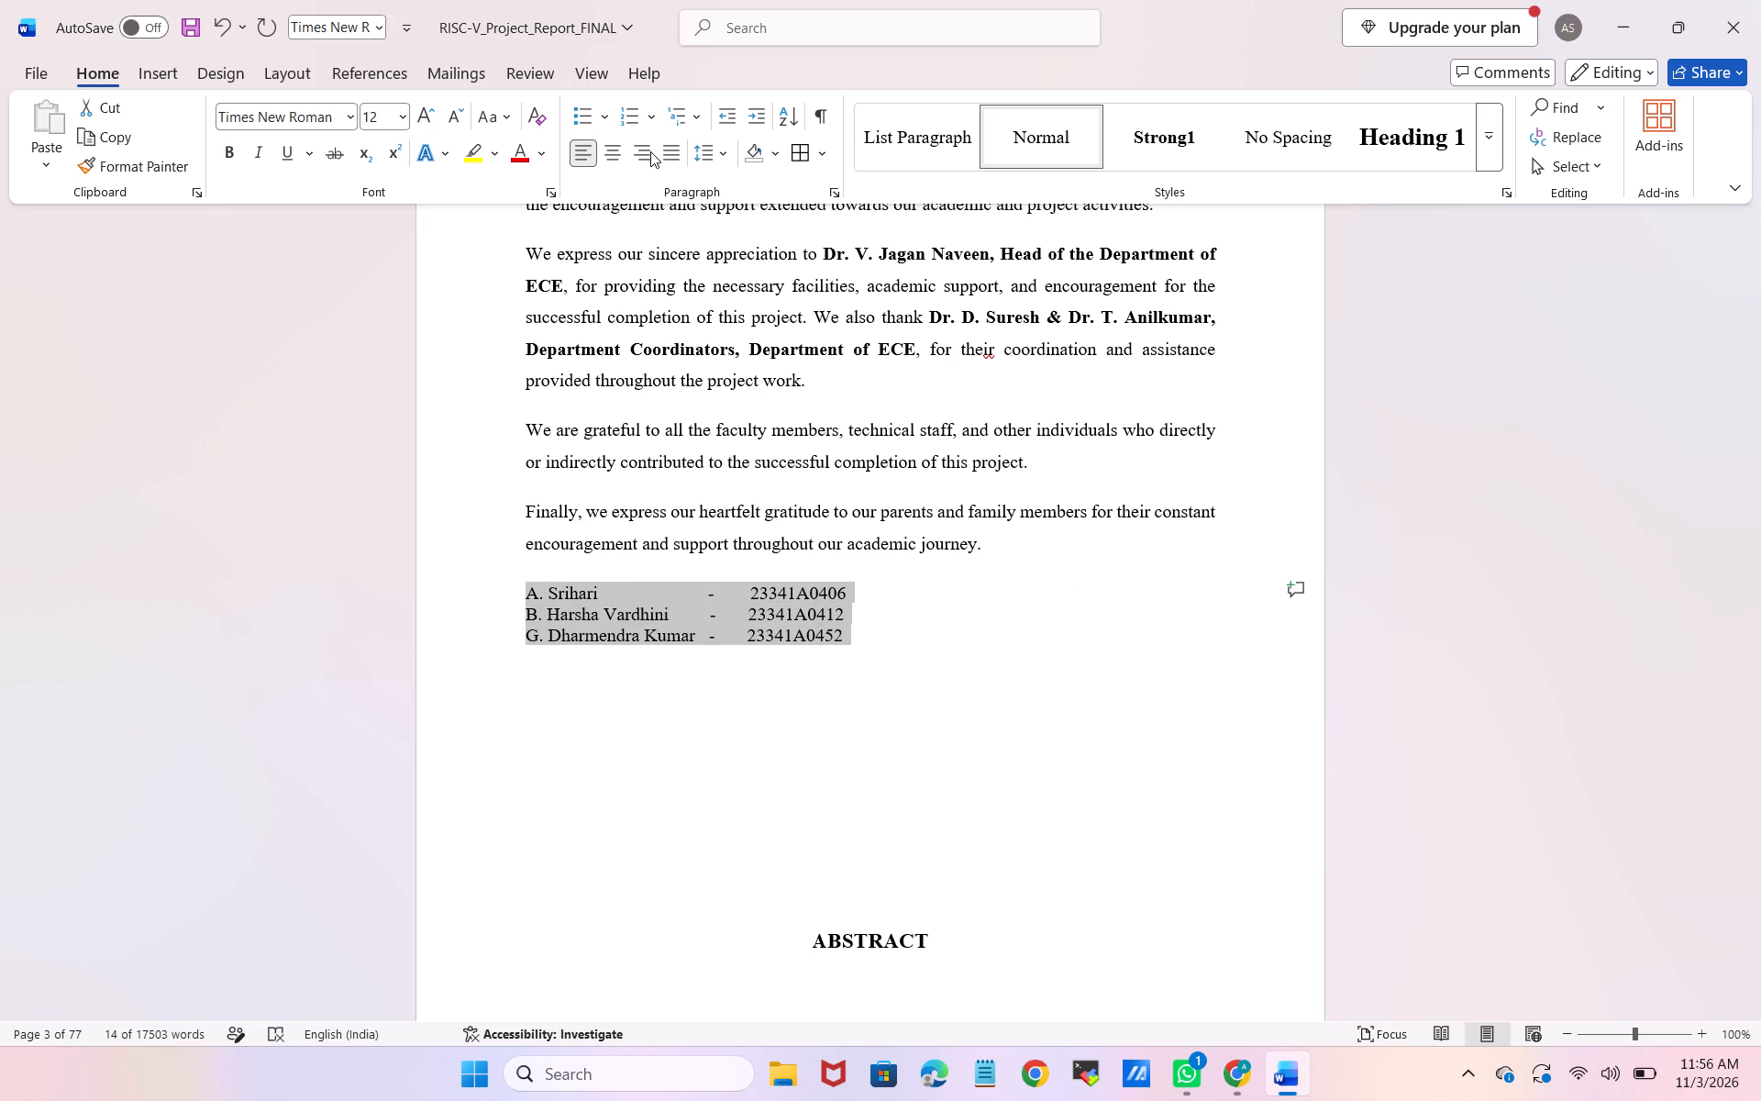
{"action": "left_click", "coordinate": [650, 151]}
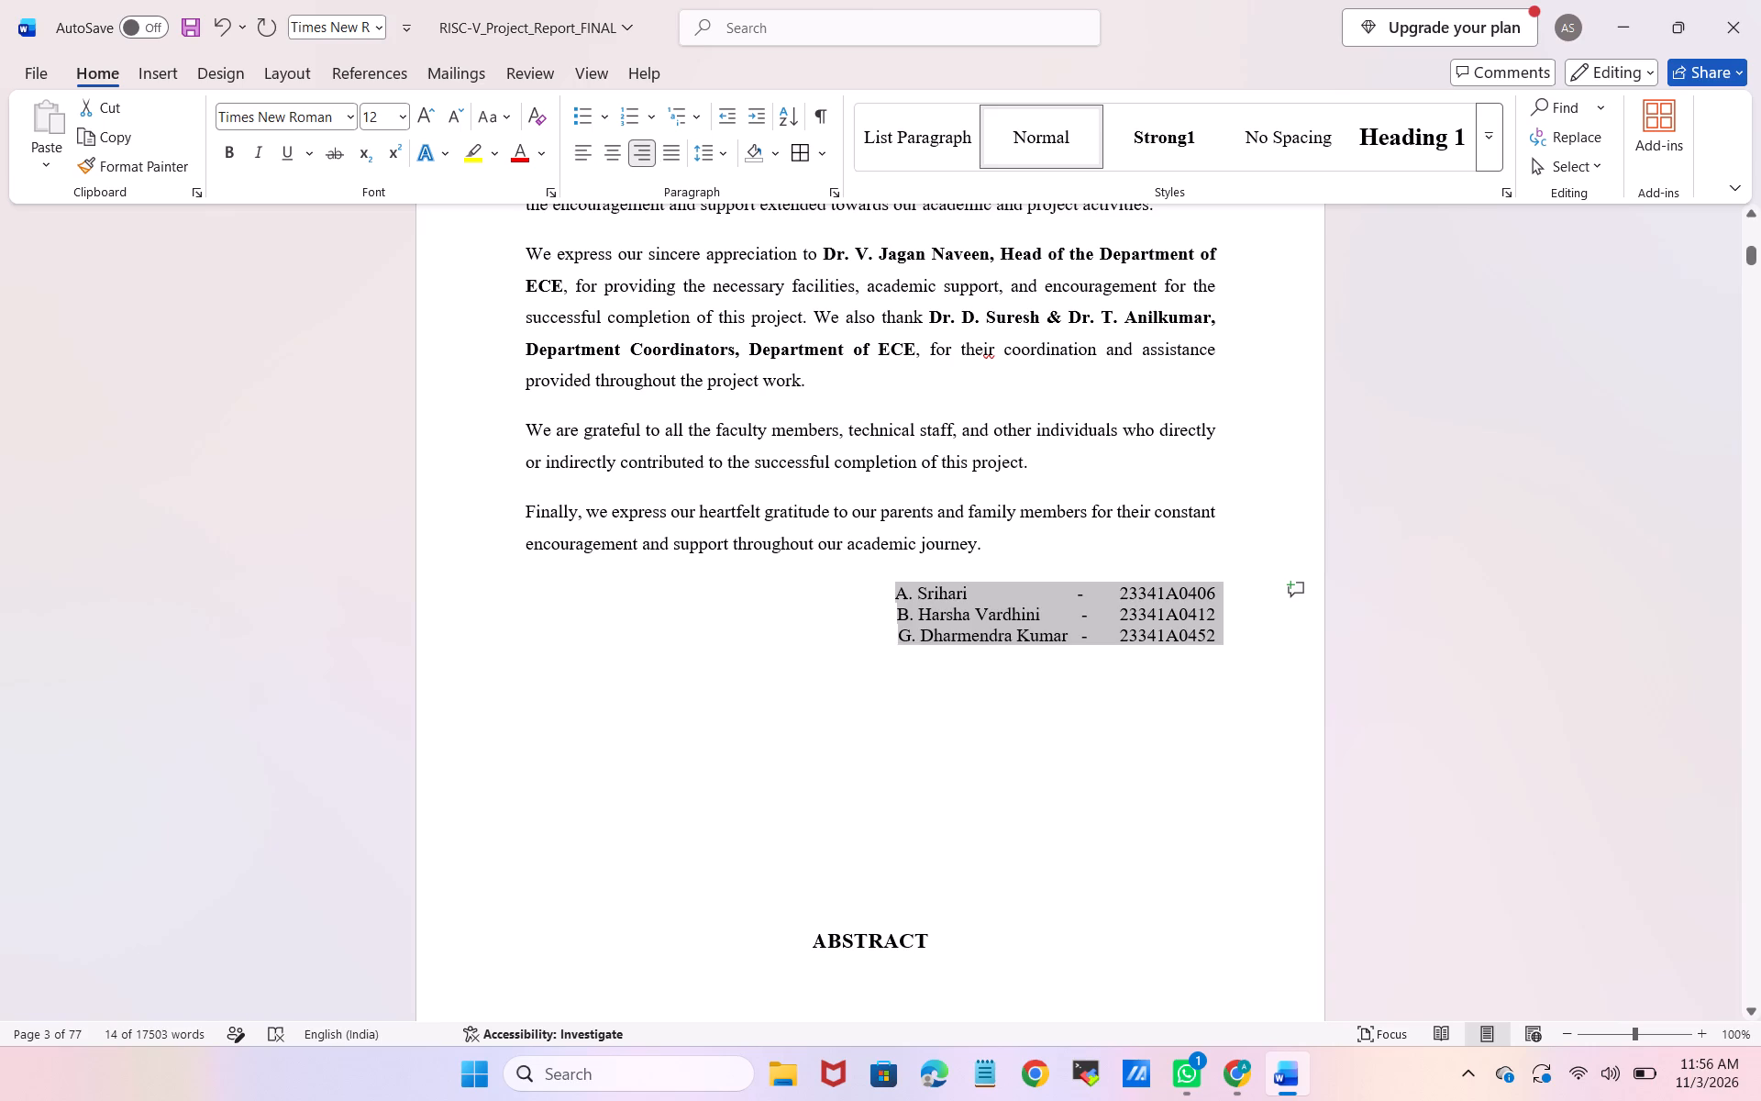
{"action": "left_click", "coordinate": [938, 716]}
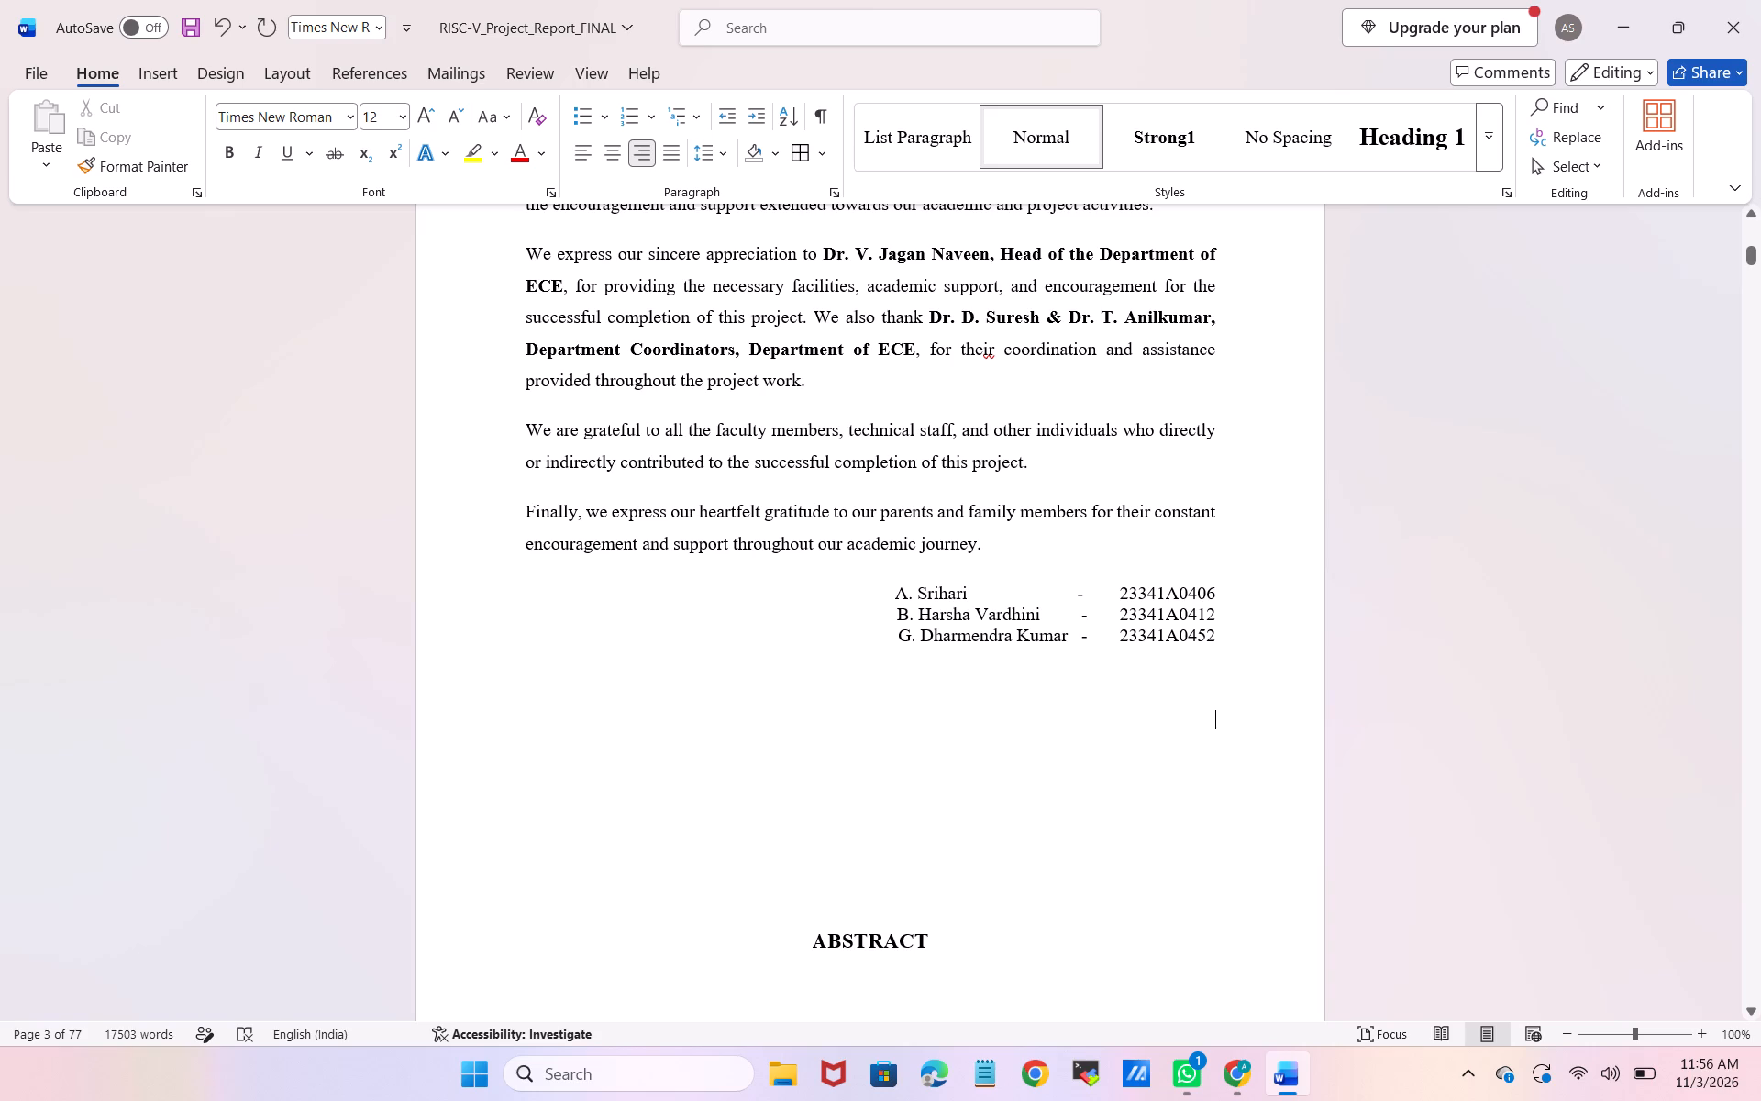
Insert four blank lines between the closing acknowledgement paragraph and the first student's line.
{"action": "scroll", "coordinate": [804, 638], "scroll_direction": "down", "scroll_amount": 1}
{"action": "left_click", "coordinate": [854, 742]}
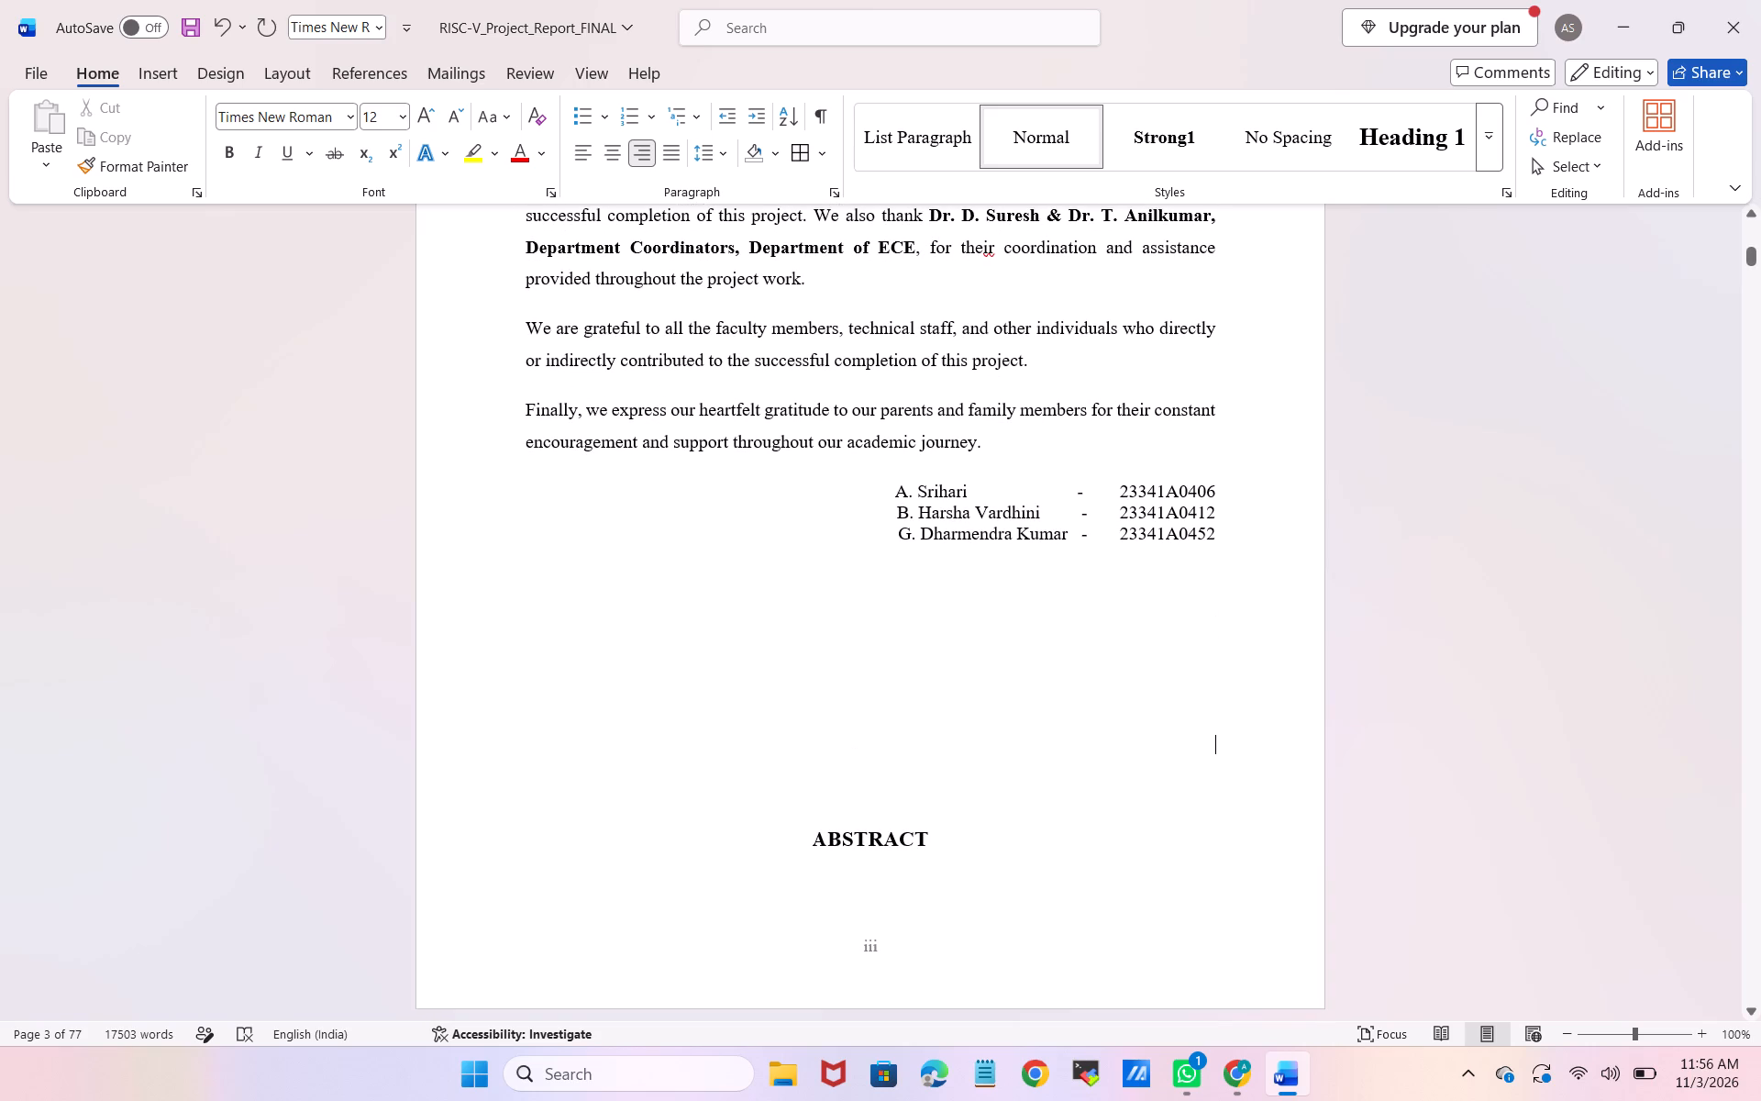
{"action": "left_click", "coordinate": [883, 476]}
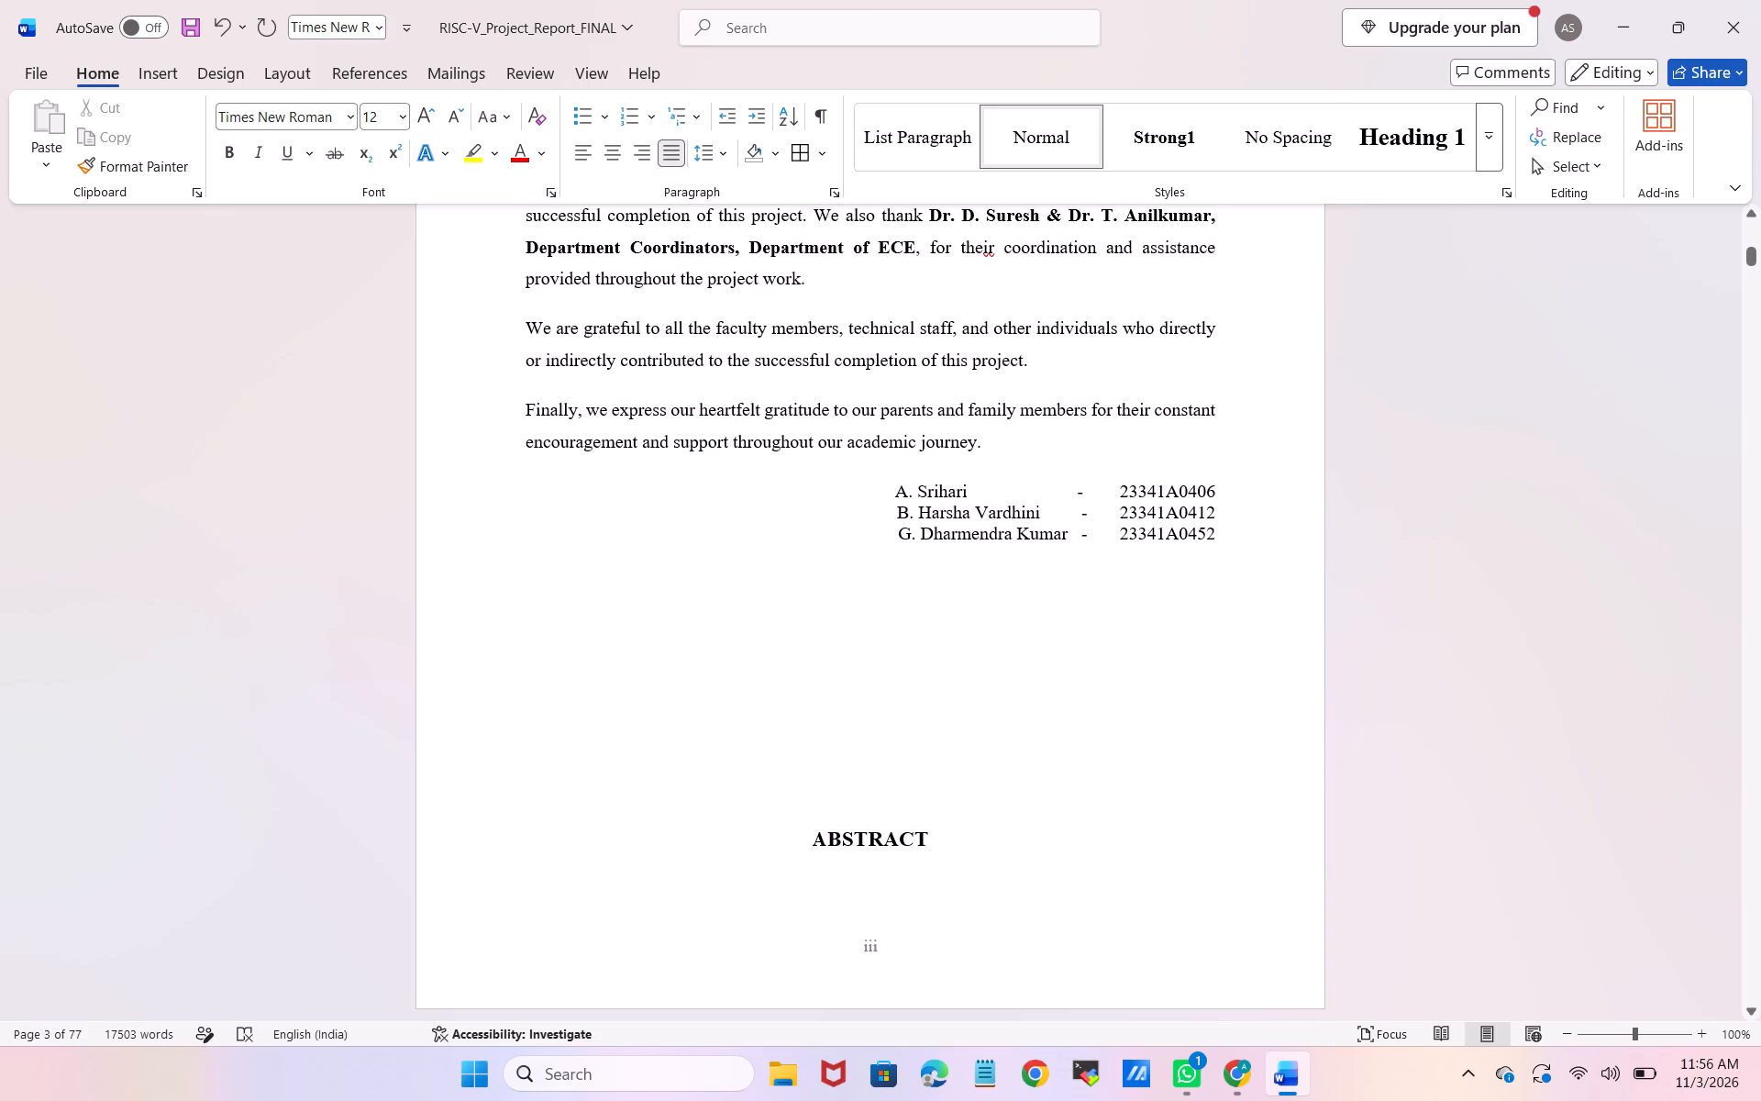
{"action": "left_click", "coordinate": [892, 498]}
{"action": "key", "text": "Return"}
{"action": "key", "text": "Return"}
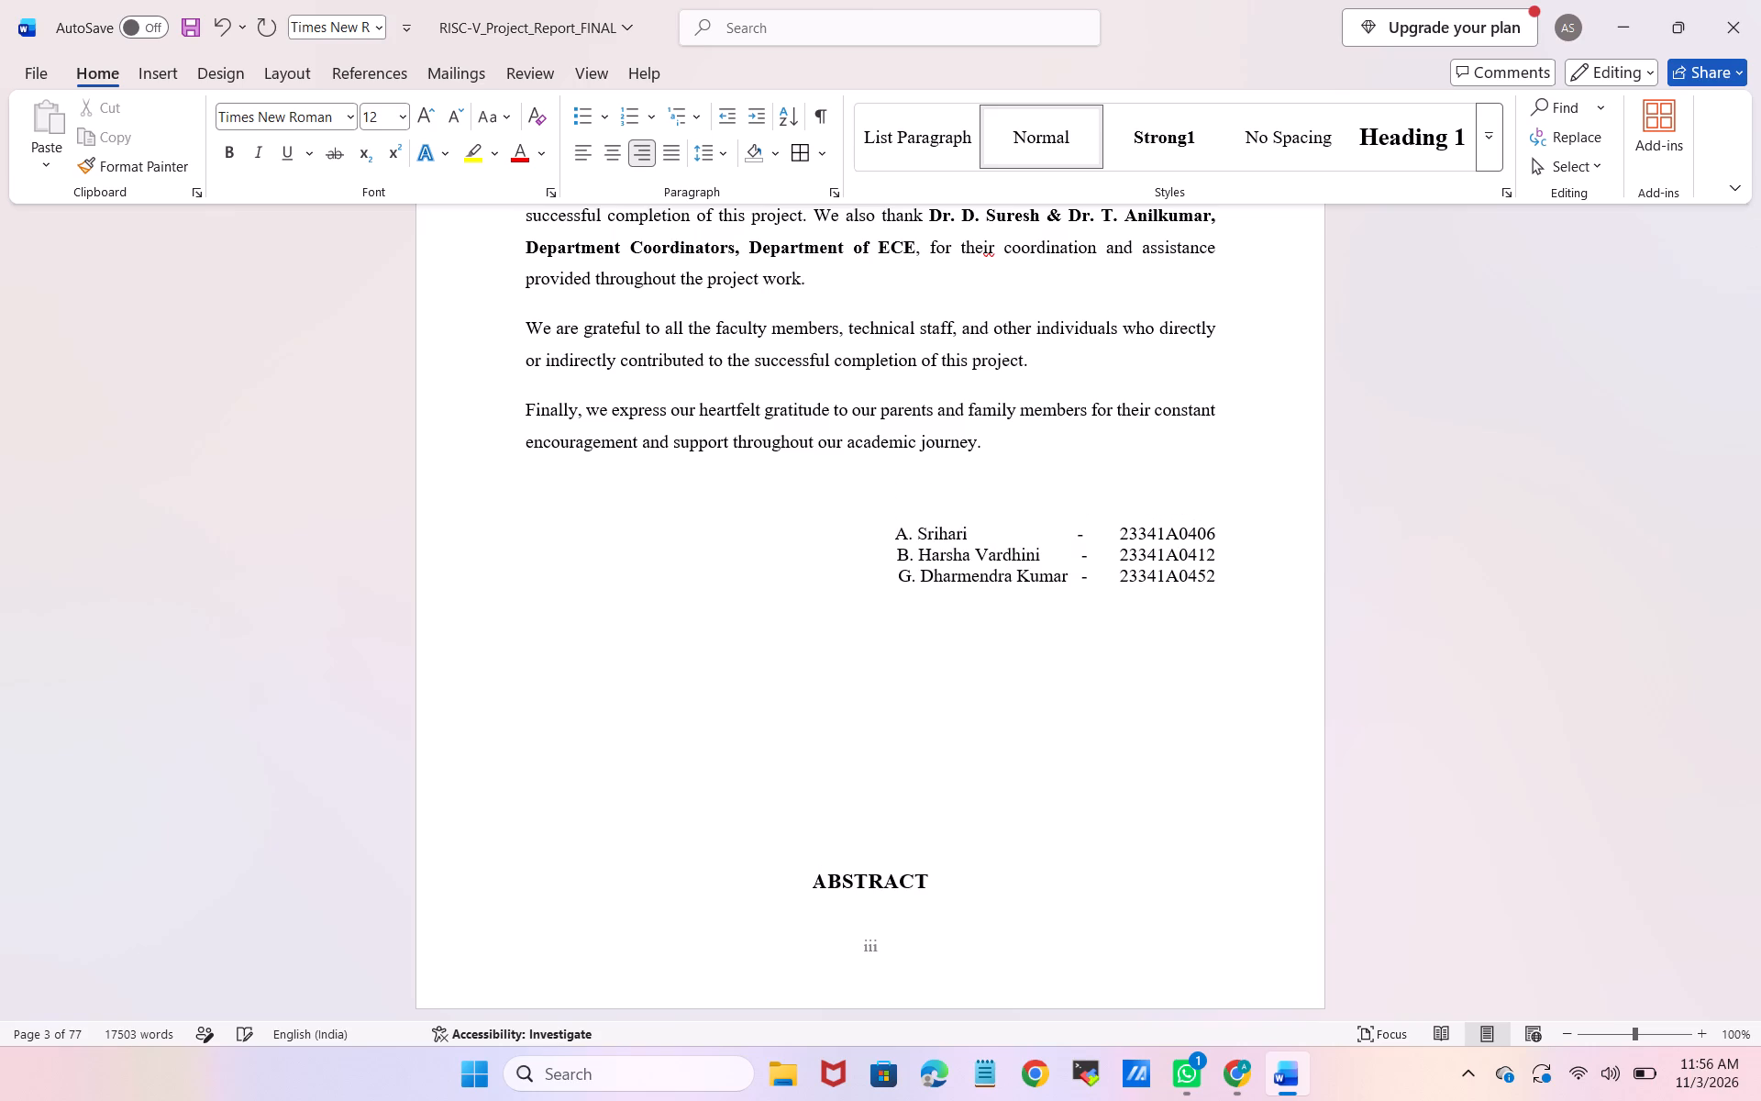
{"action": "key", "text": "Return"}
{"action": "key", "text": "Return"}
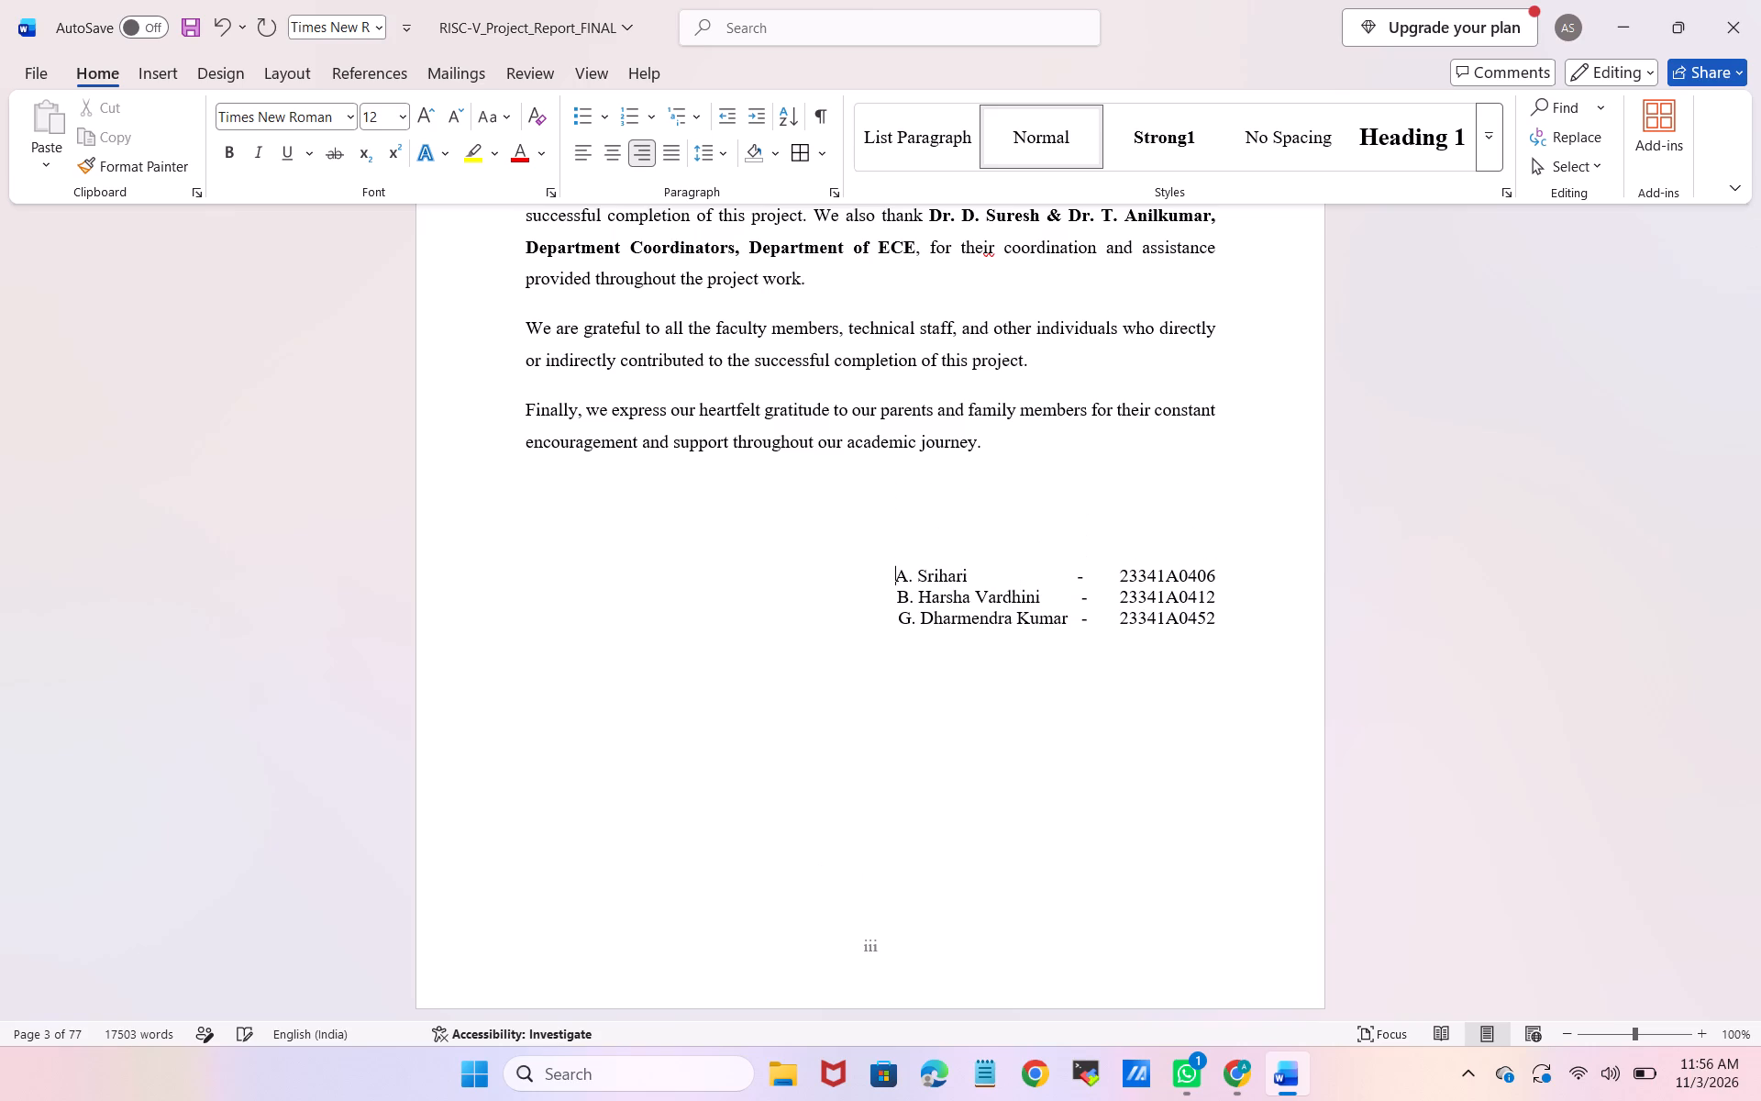
Look through the abstract, table of contents and list of tables pages to check their layout.
{"action": "scroll", "coordinate": [892, 498], "scroll_direction": "down", "scroll_amount": 4}
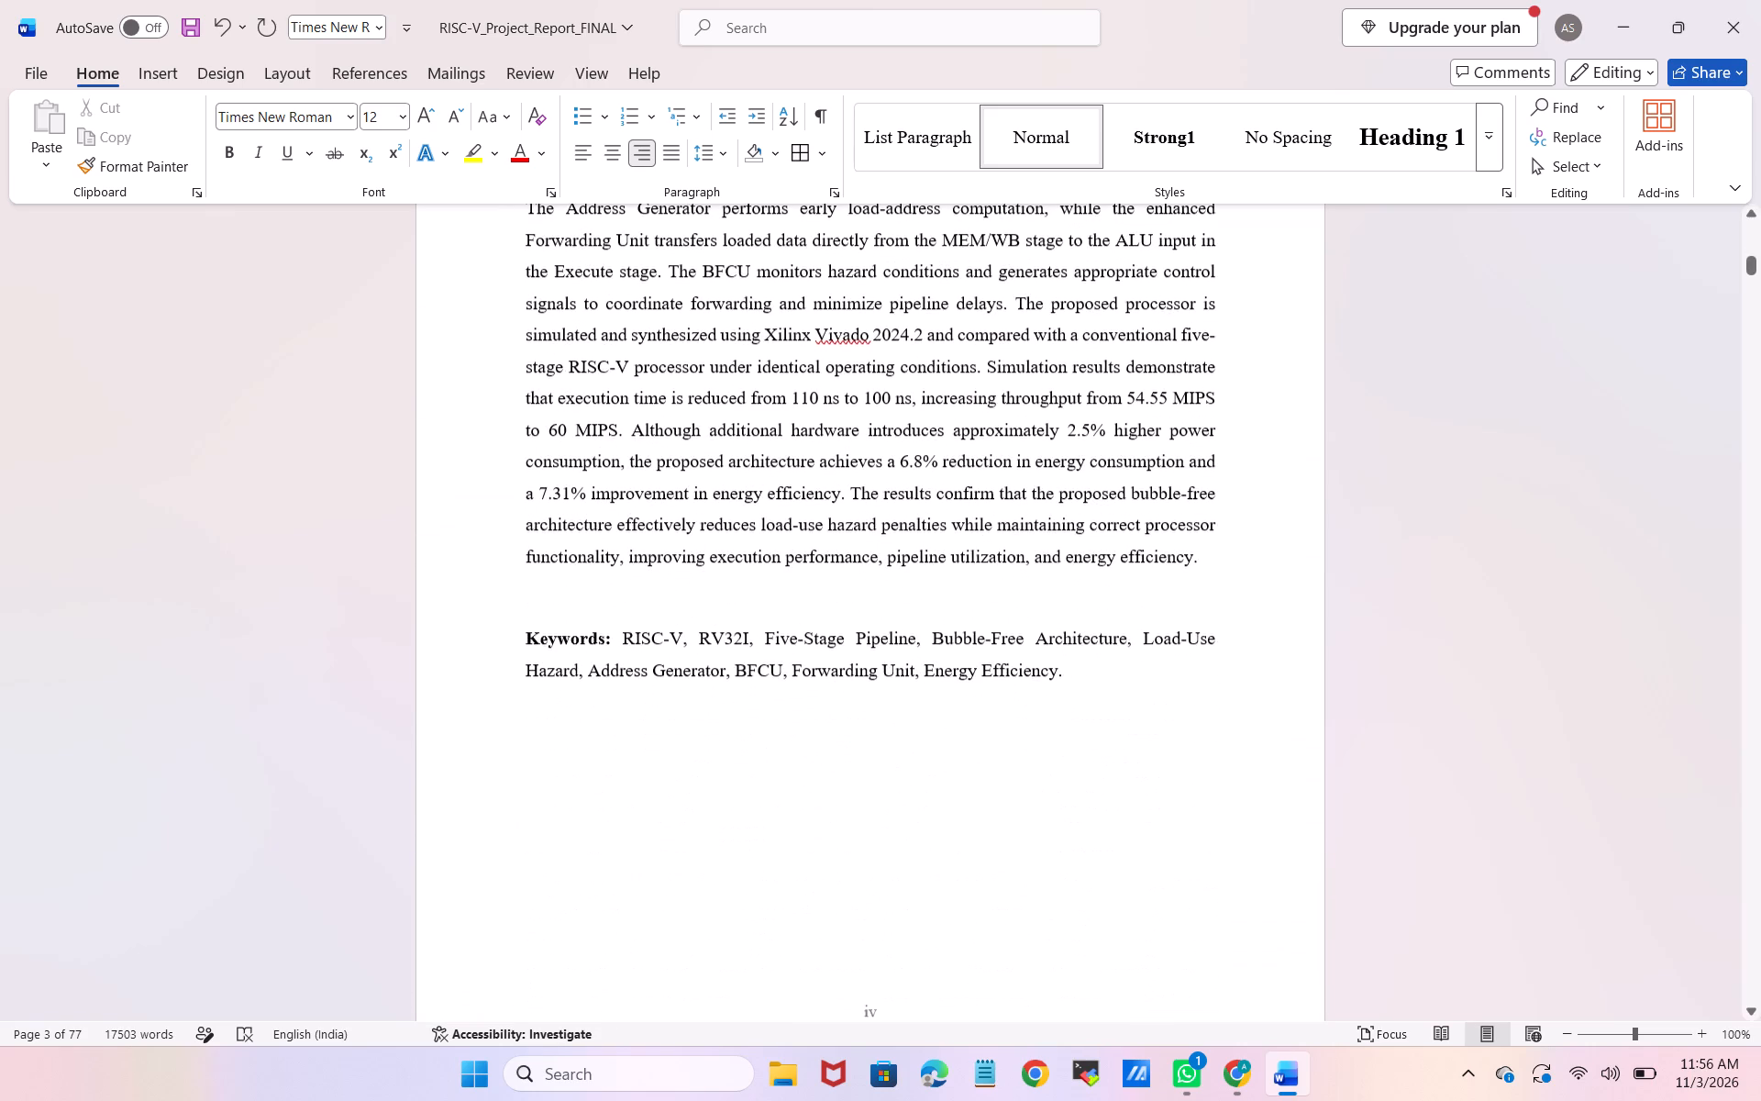
{"action": "scroll", "coordinate": [892, 498], "scroll_direction": "down", "scroll_amount": 5}
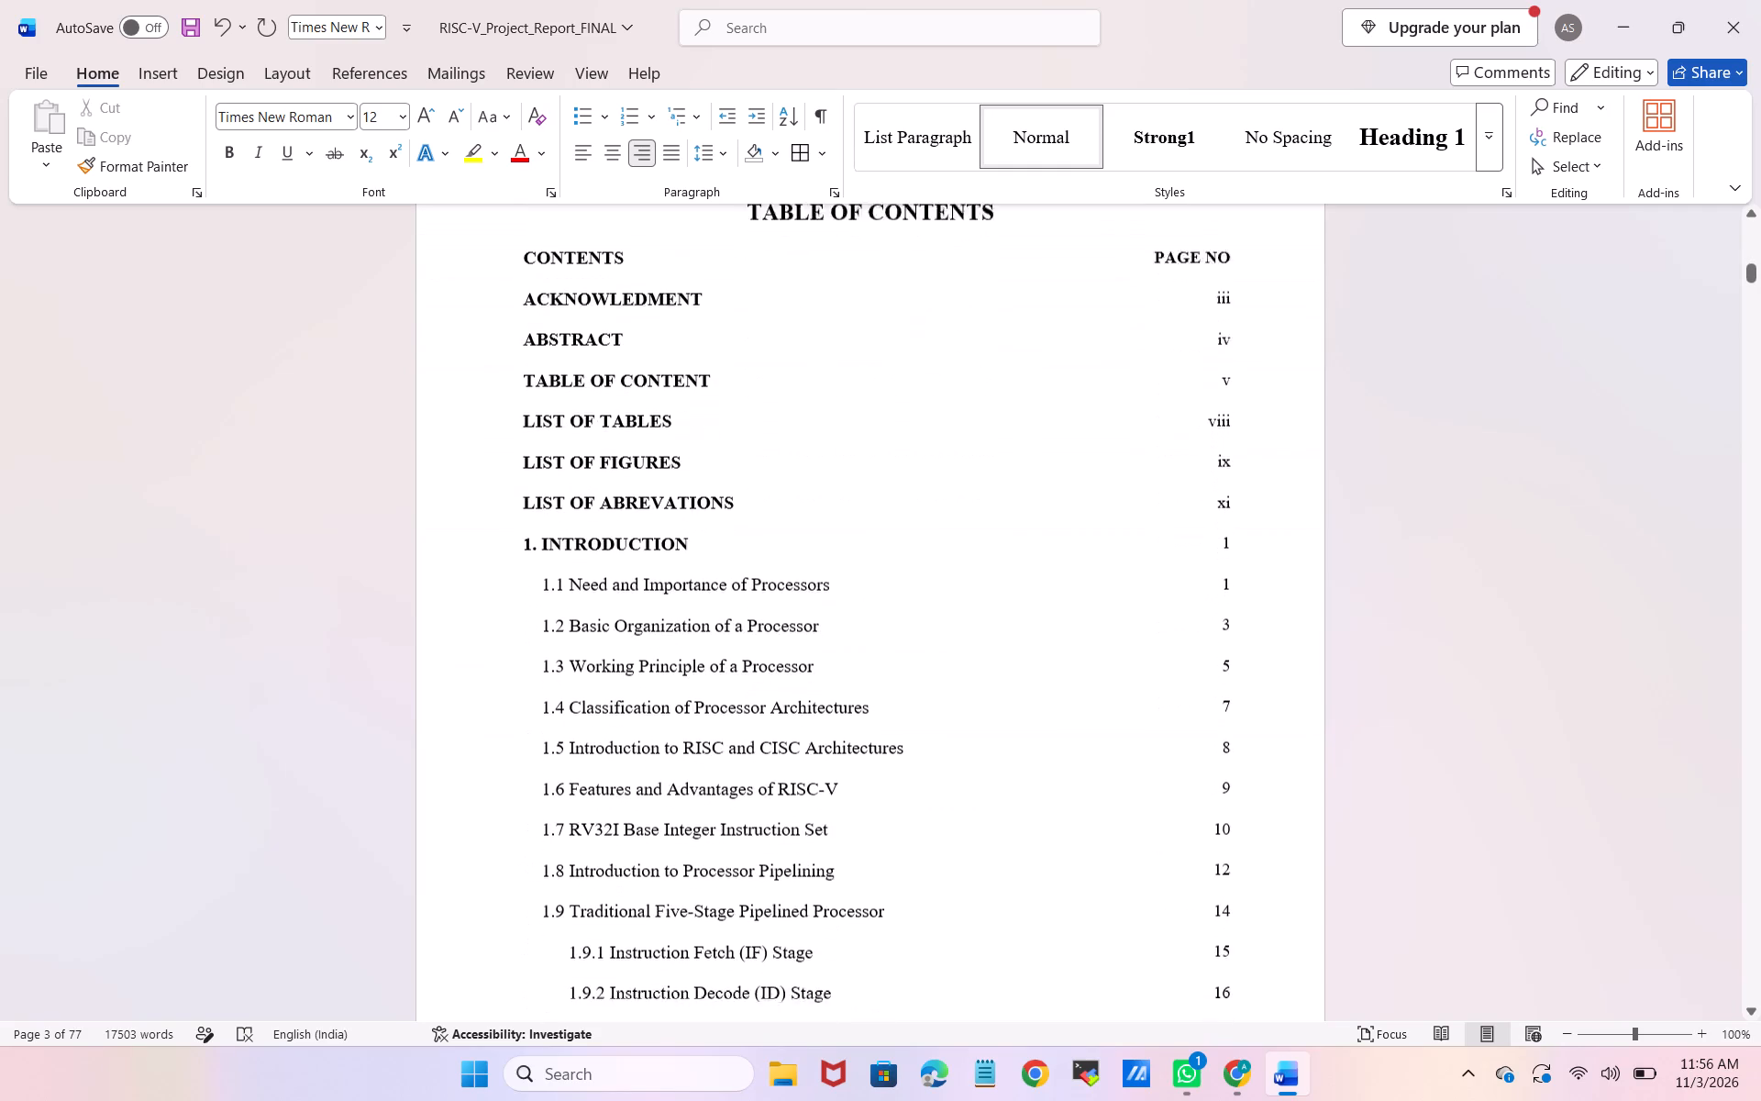
{"action": "scroll", "coordinate": [892, 498], "scroll_direction": "down", "scroll_amount": 5}
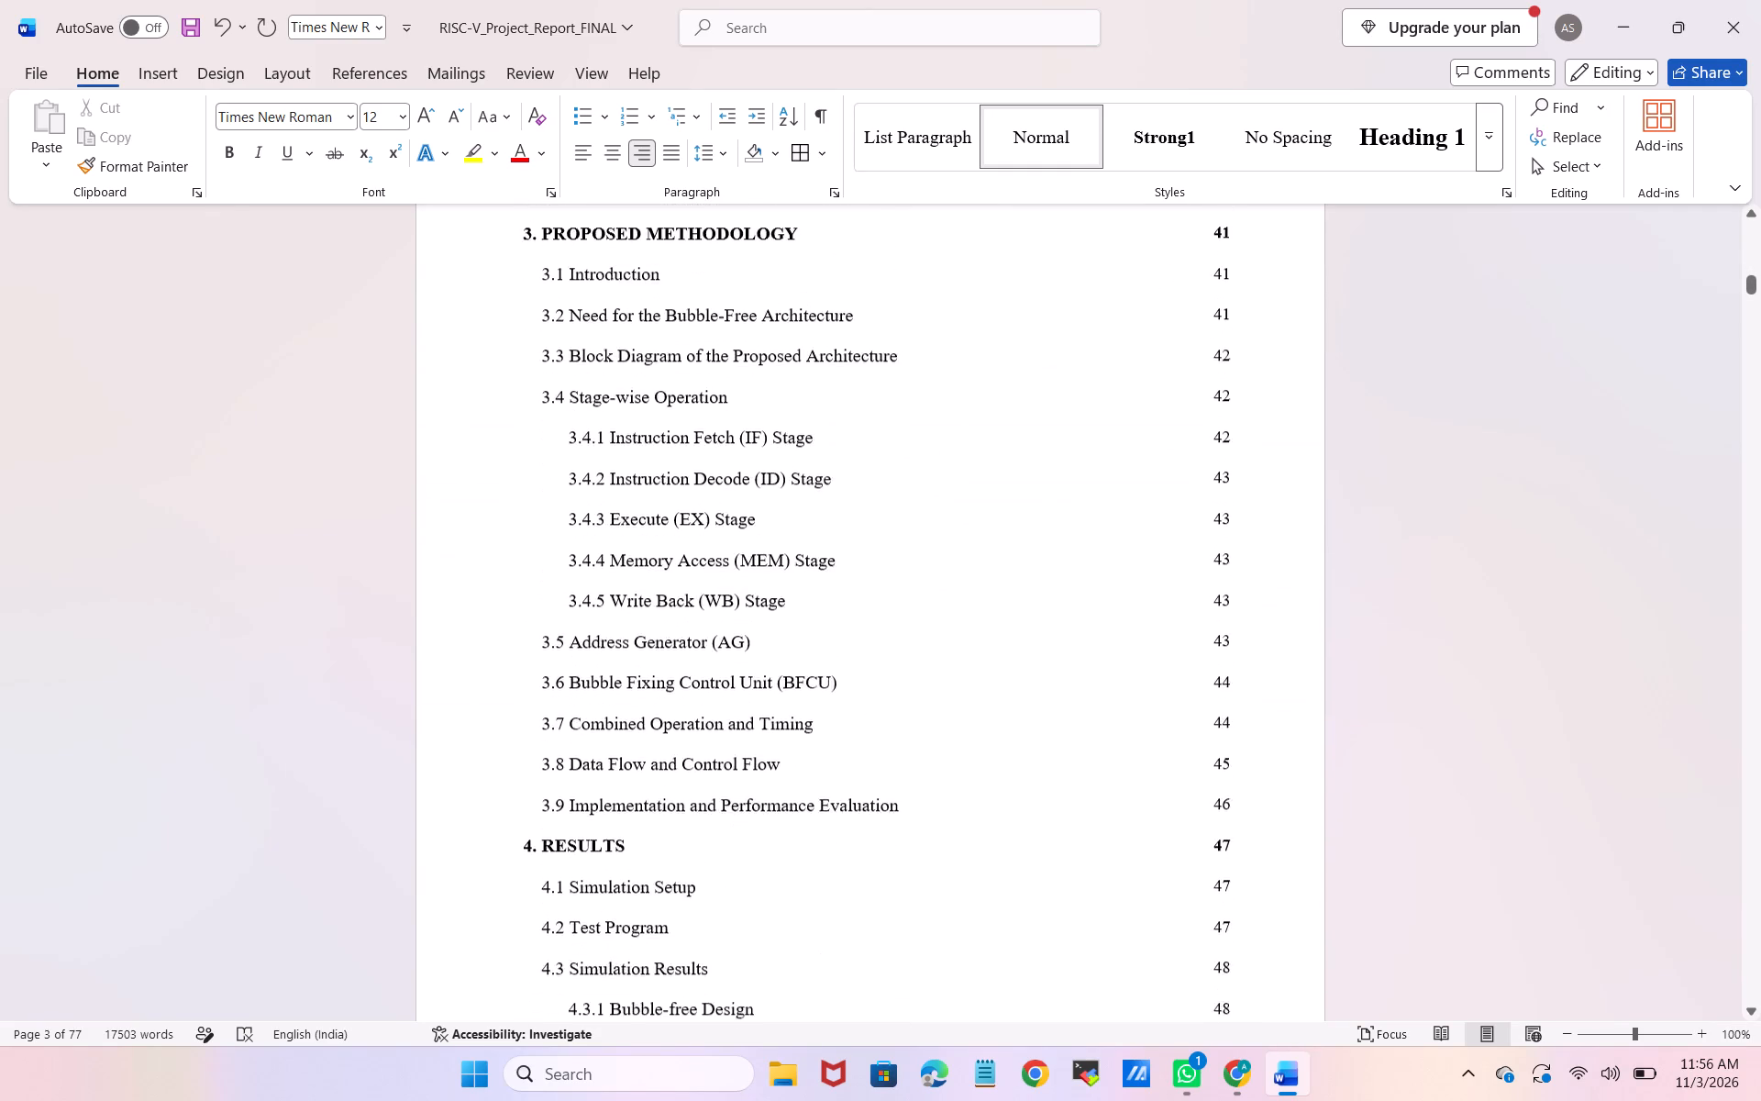
{"action": "scroll", "coordinate": [892, 498], "scroll_direction": "down", "scroll_amount": 3}
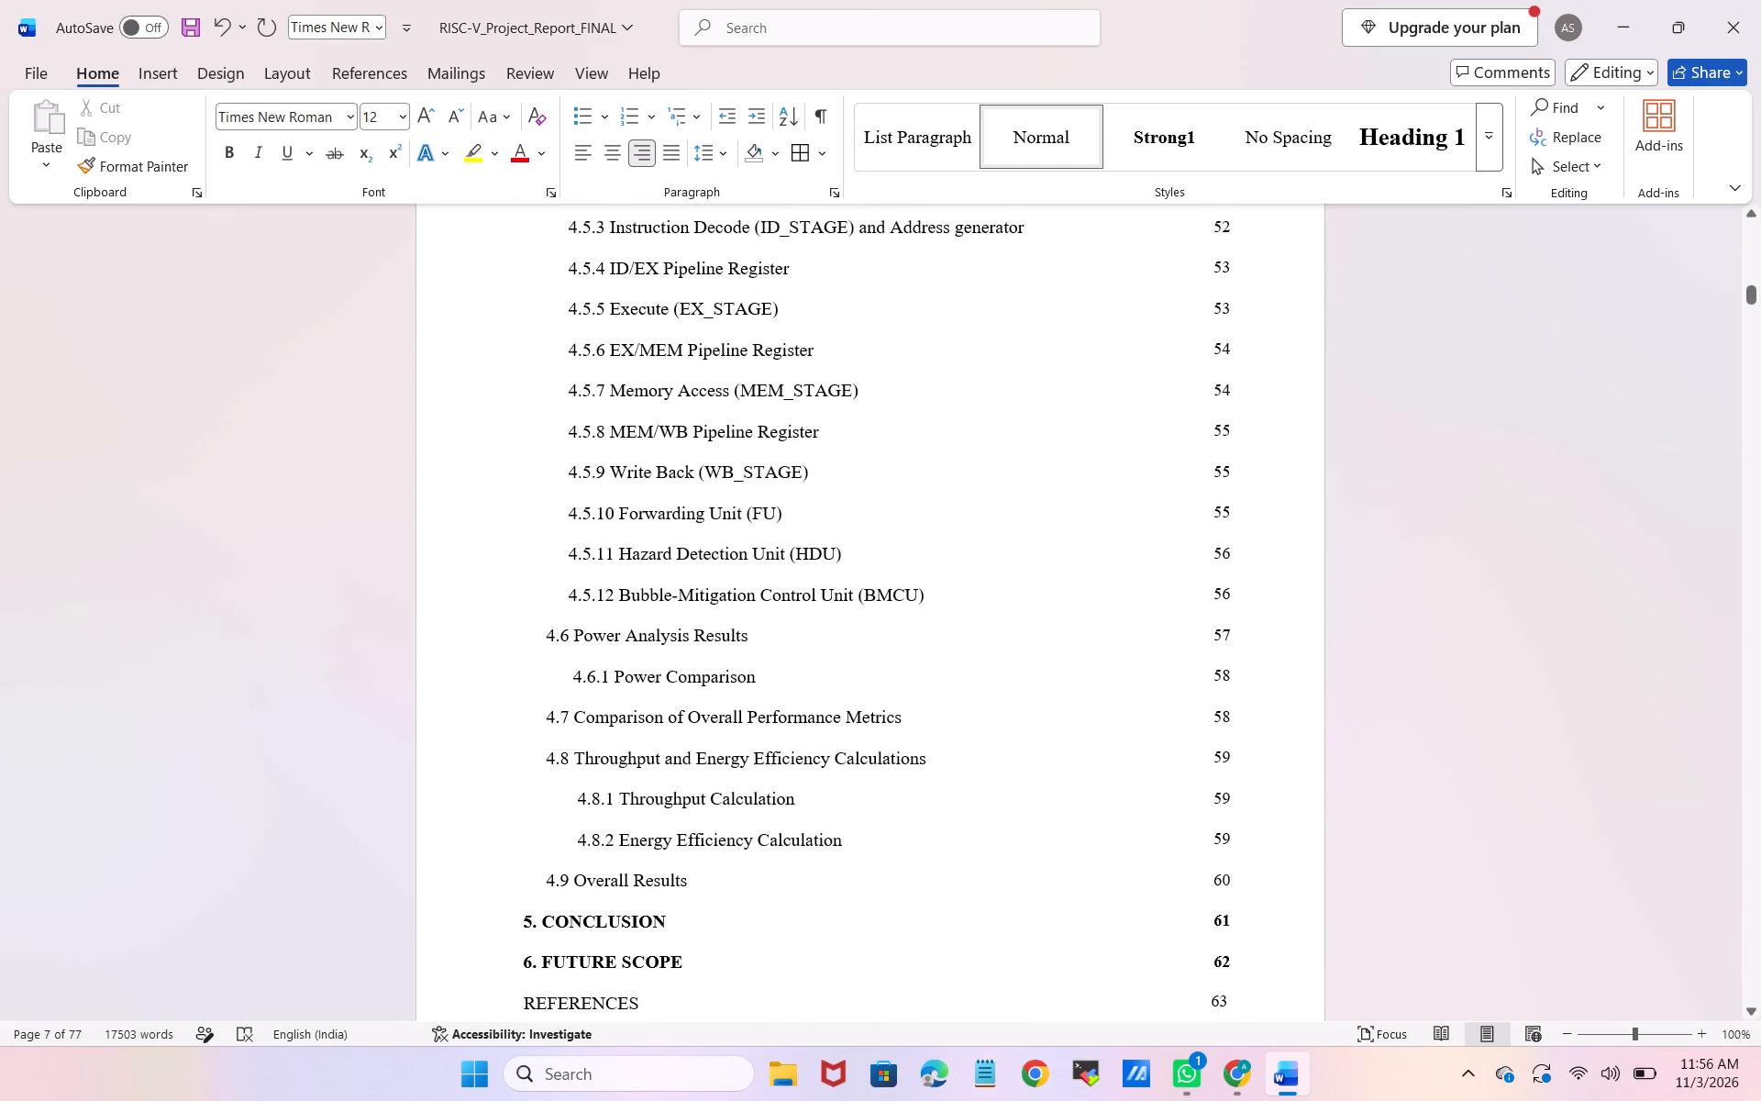
{"action": "scroll", "coordinate": [892, 498], "scroll_direction": "down", "scroll_amount": 3}
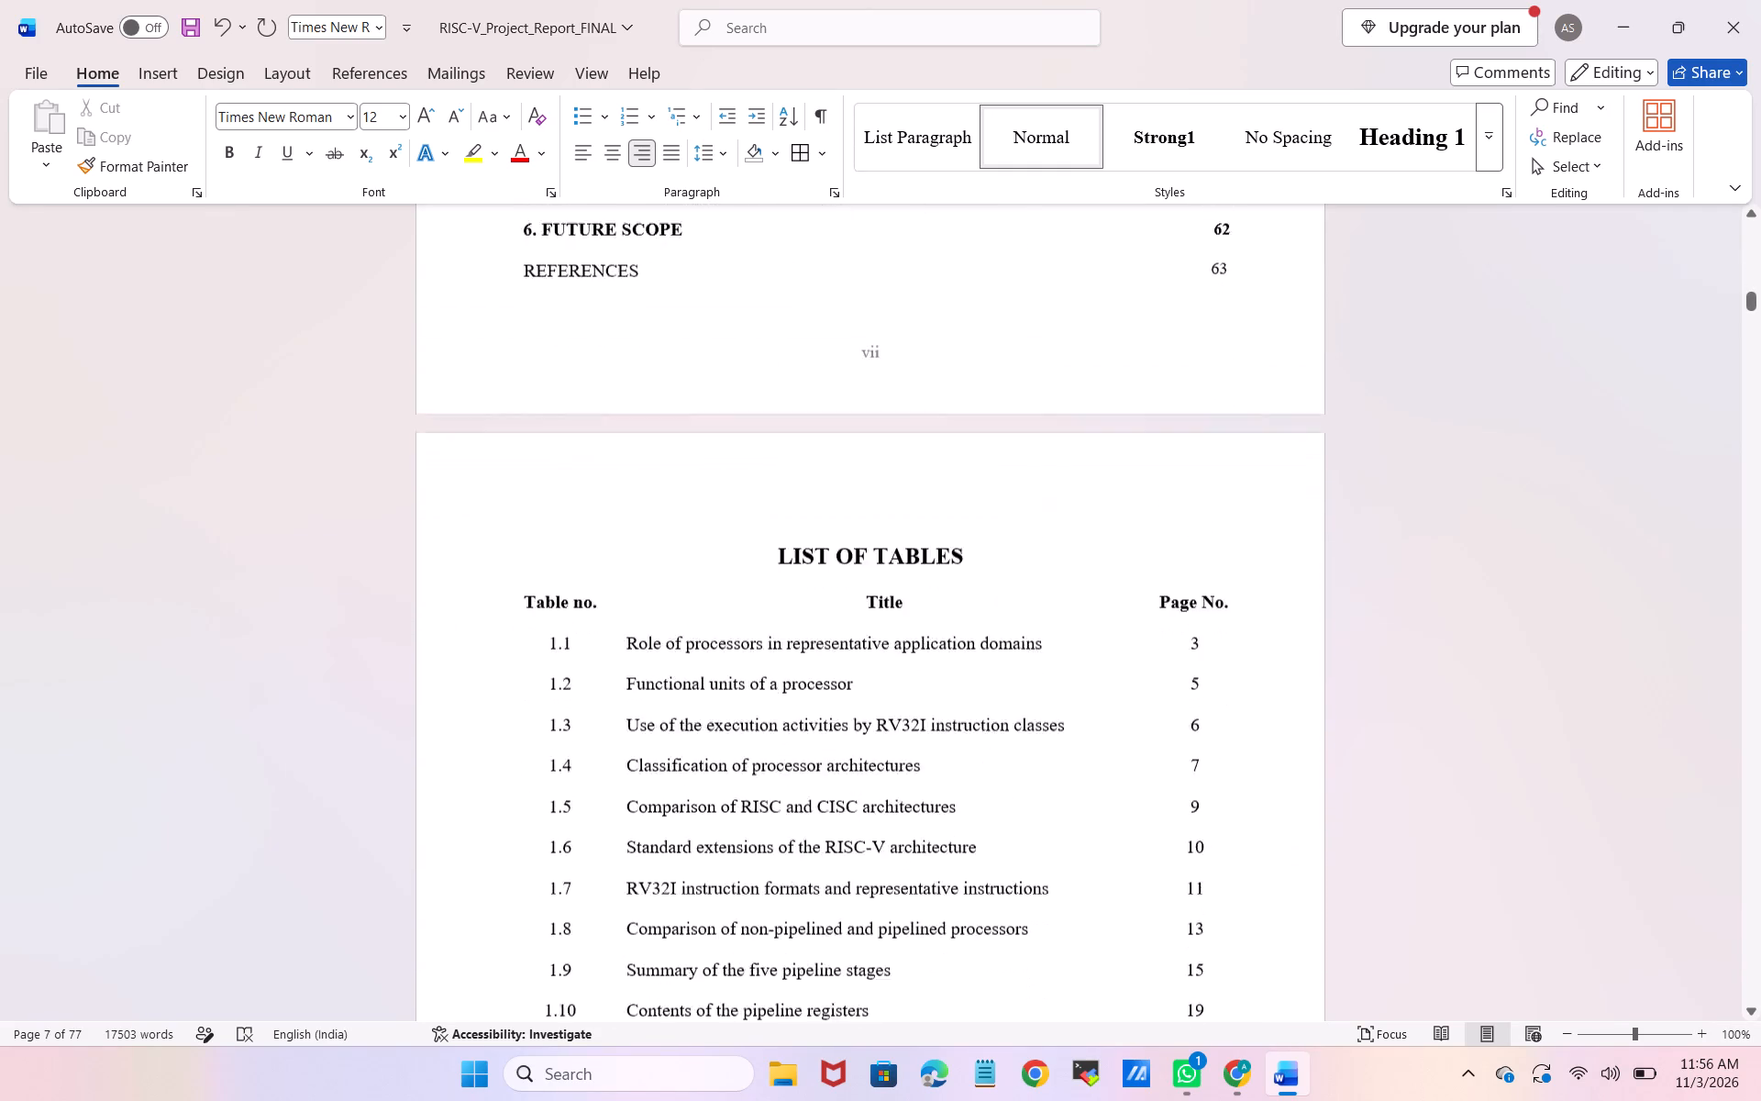
{"action": "scroll", "coordinate": [892, 498], "scroll_direction": "down", "scroll_amount": 4}
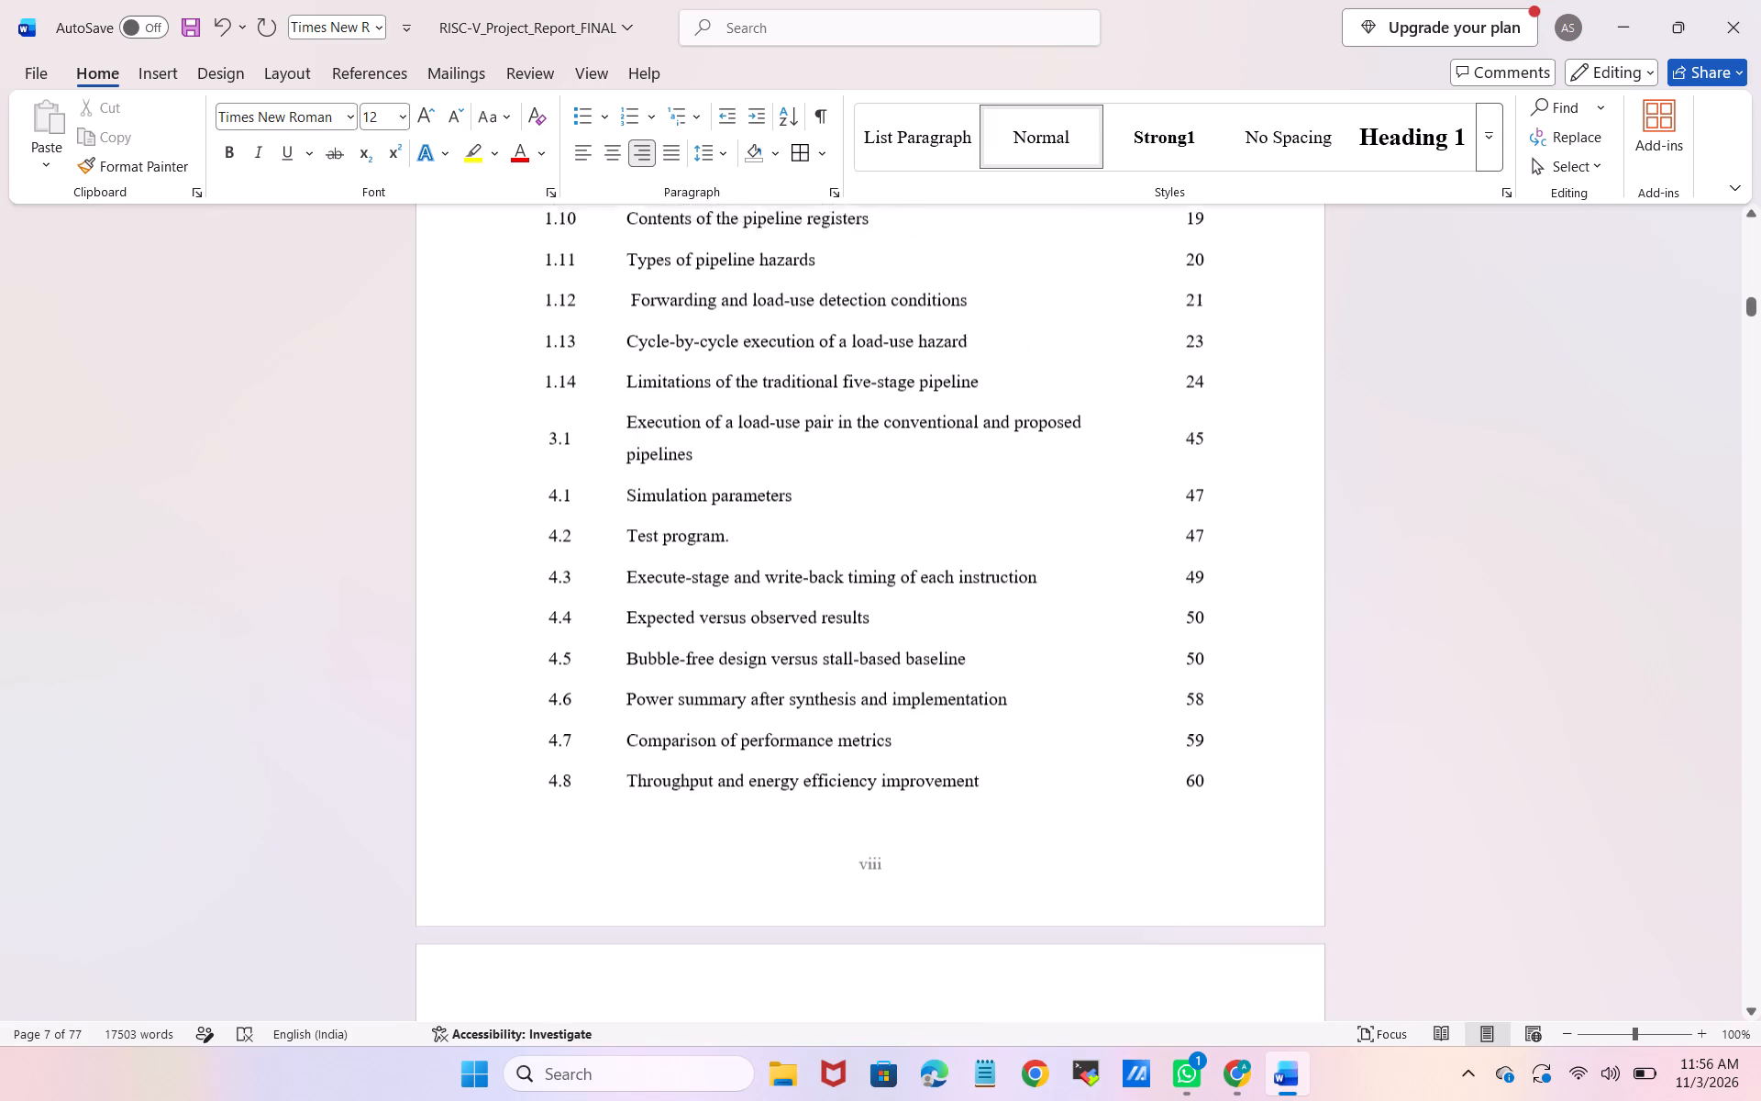
{"action": "scroll", "coordinate": [892, 498], "scroll_direction": "up", "scroll_amount": 1}
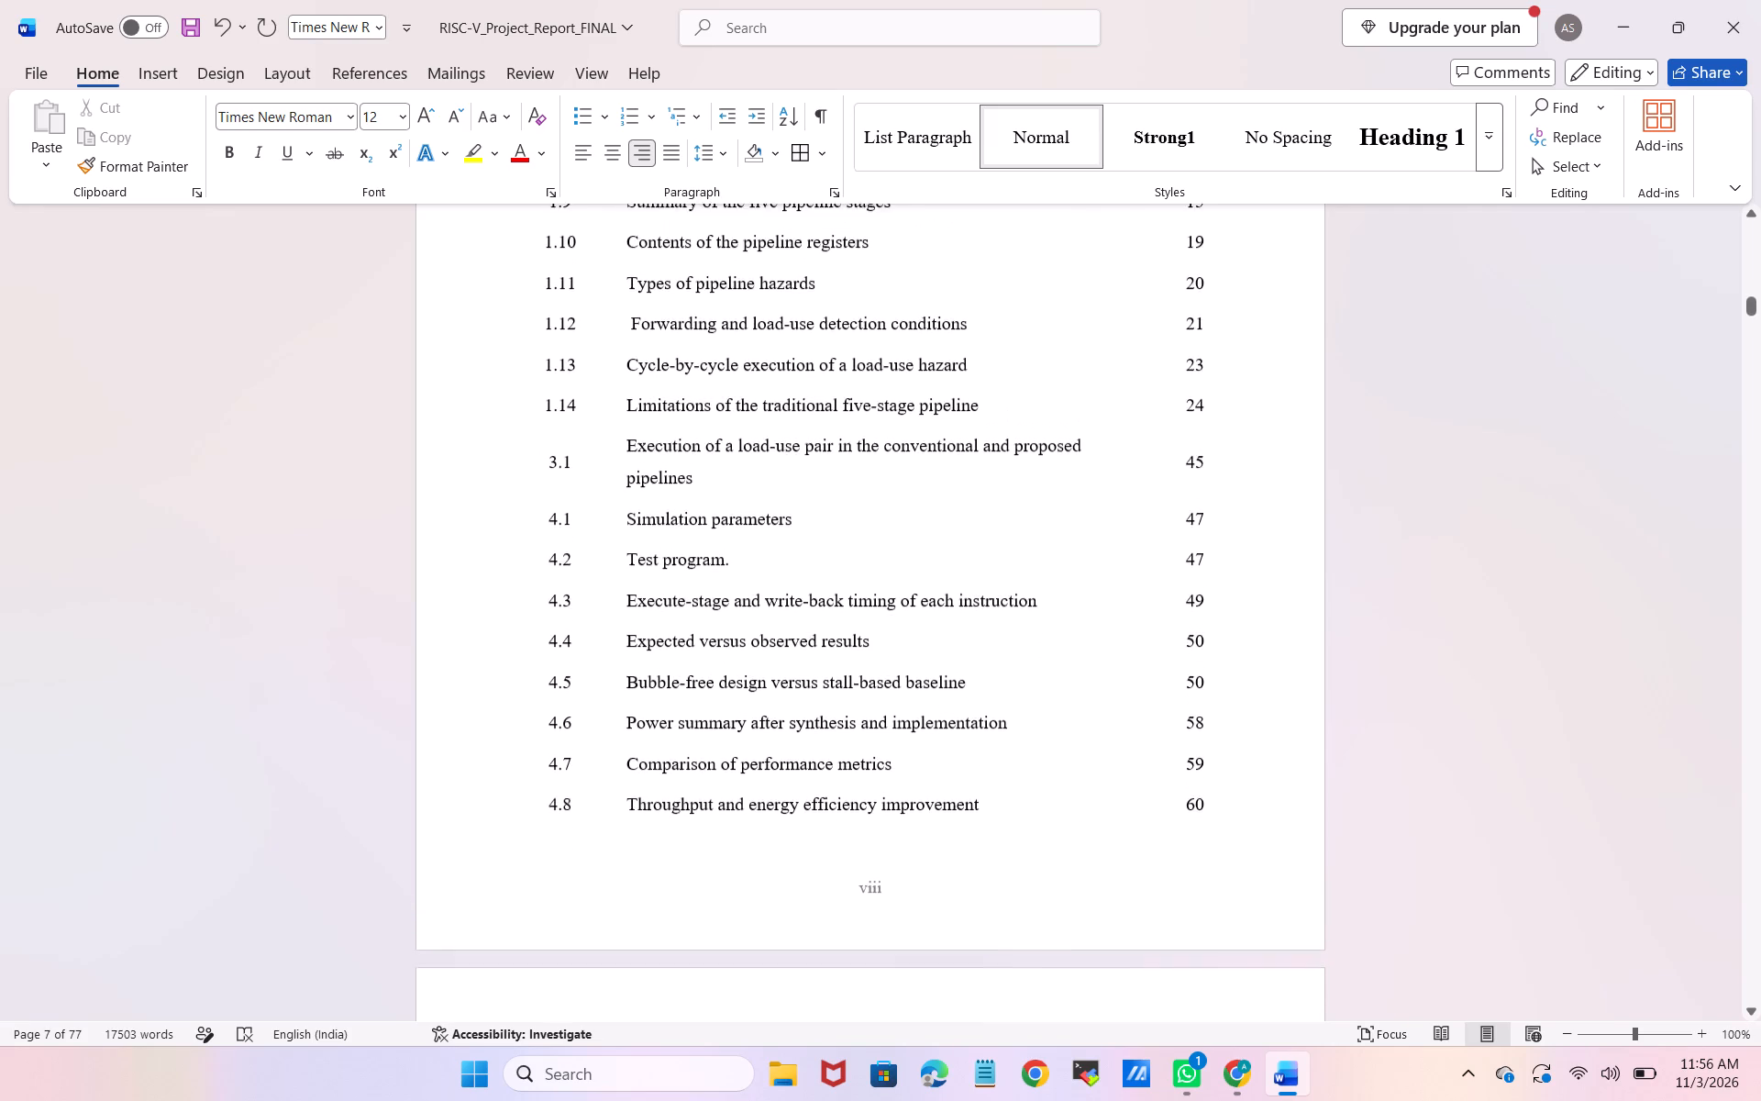
Look through the list of tables, list of figures and list of abbreviations pages to check their layout.
{"action": "scroll", "coordinate": [892, 498], "scroll_direction": "up", "scroll_amount": 3}
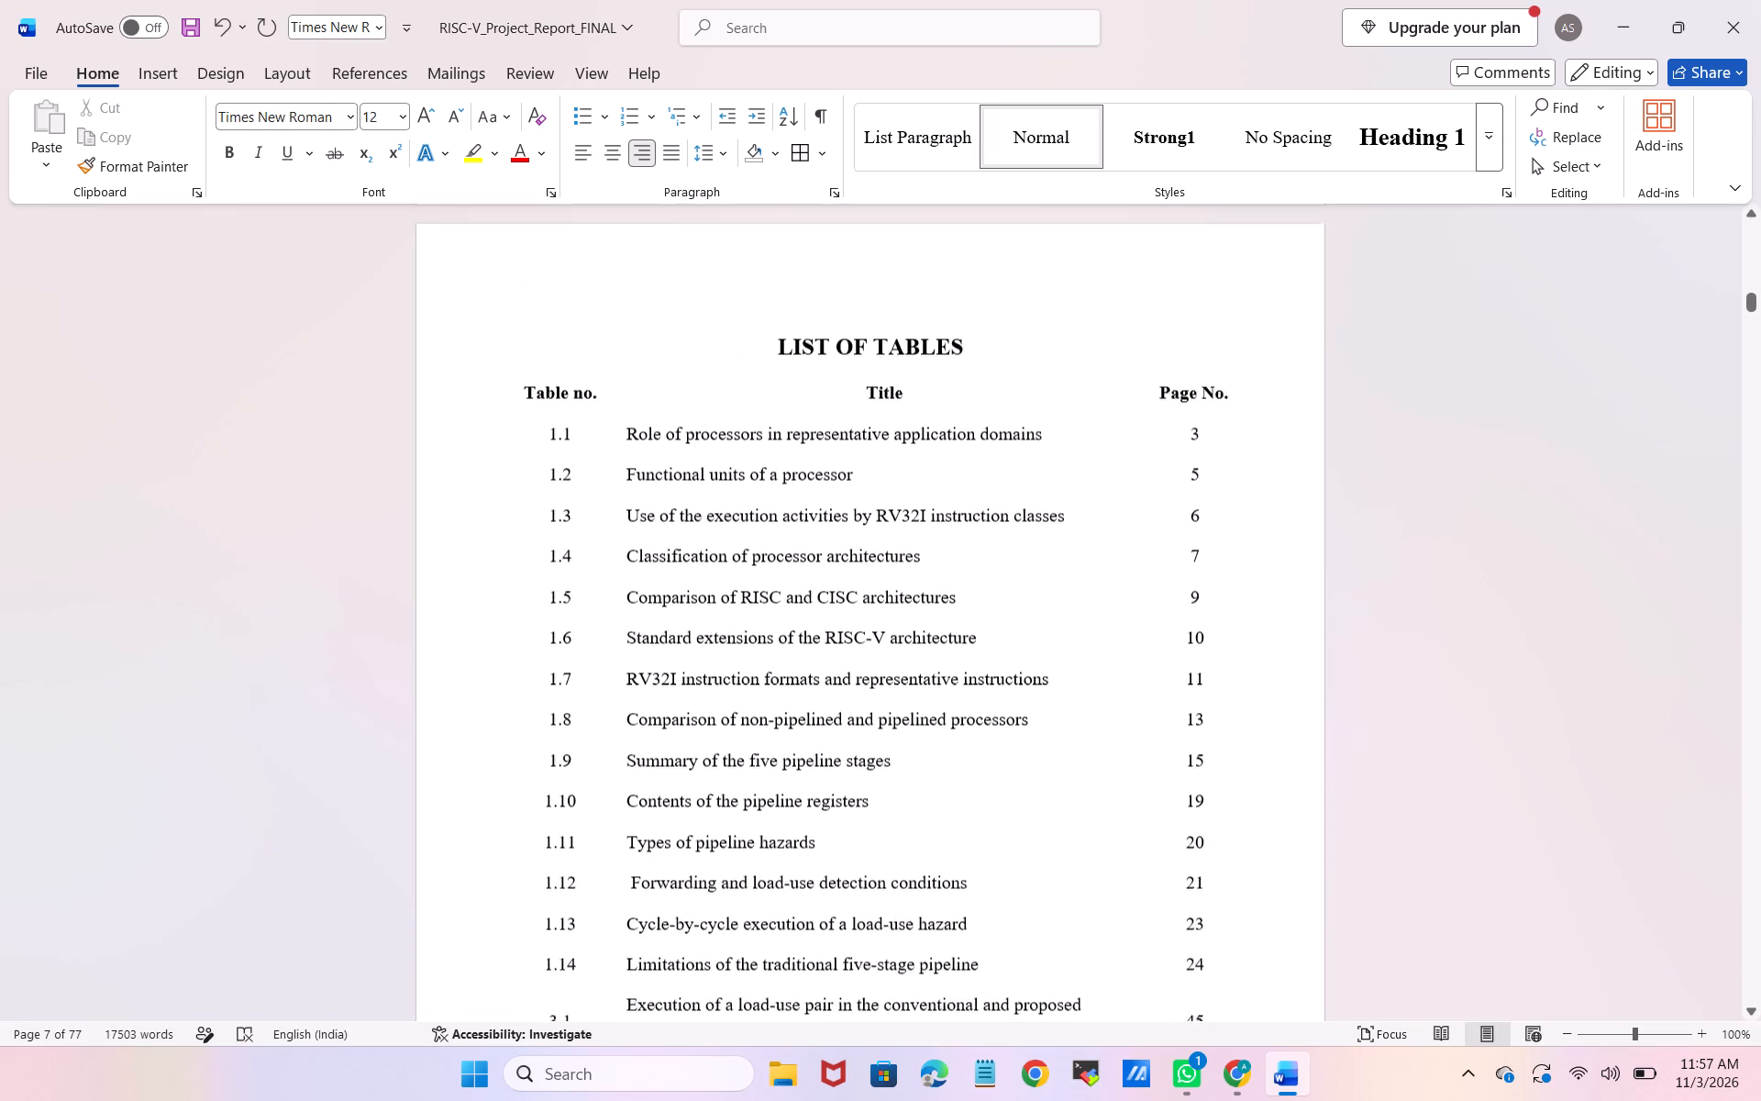
{"action": "scroll", "coordinate": [892, 498], "scroll_direction": "down", "scroll_amount": 3}
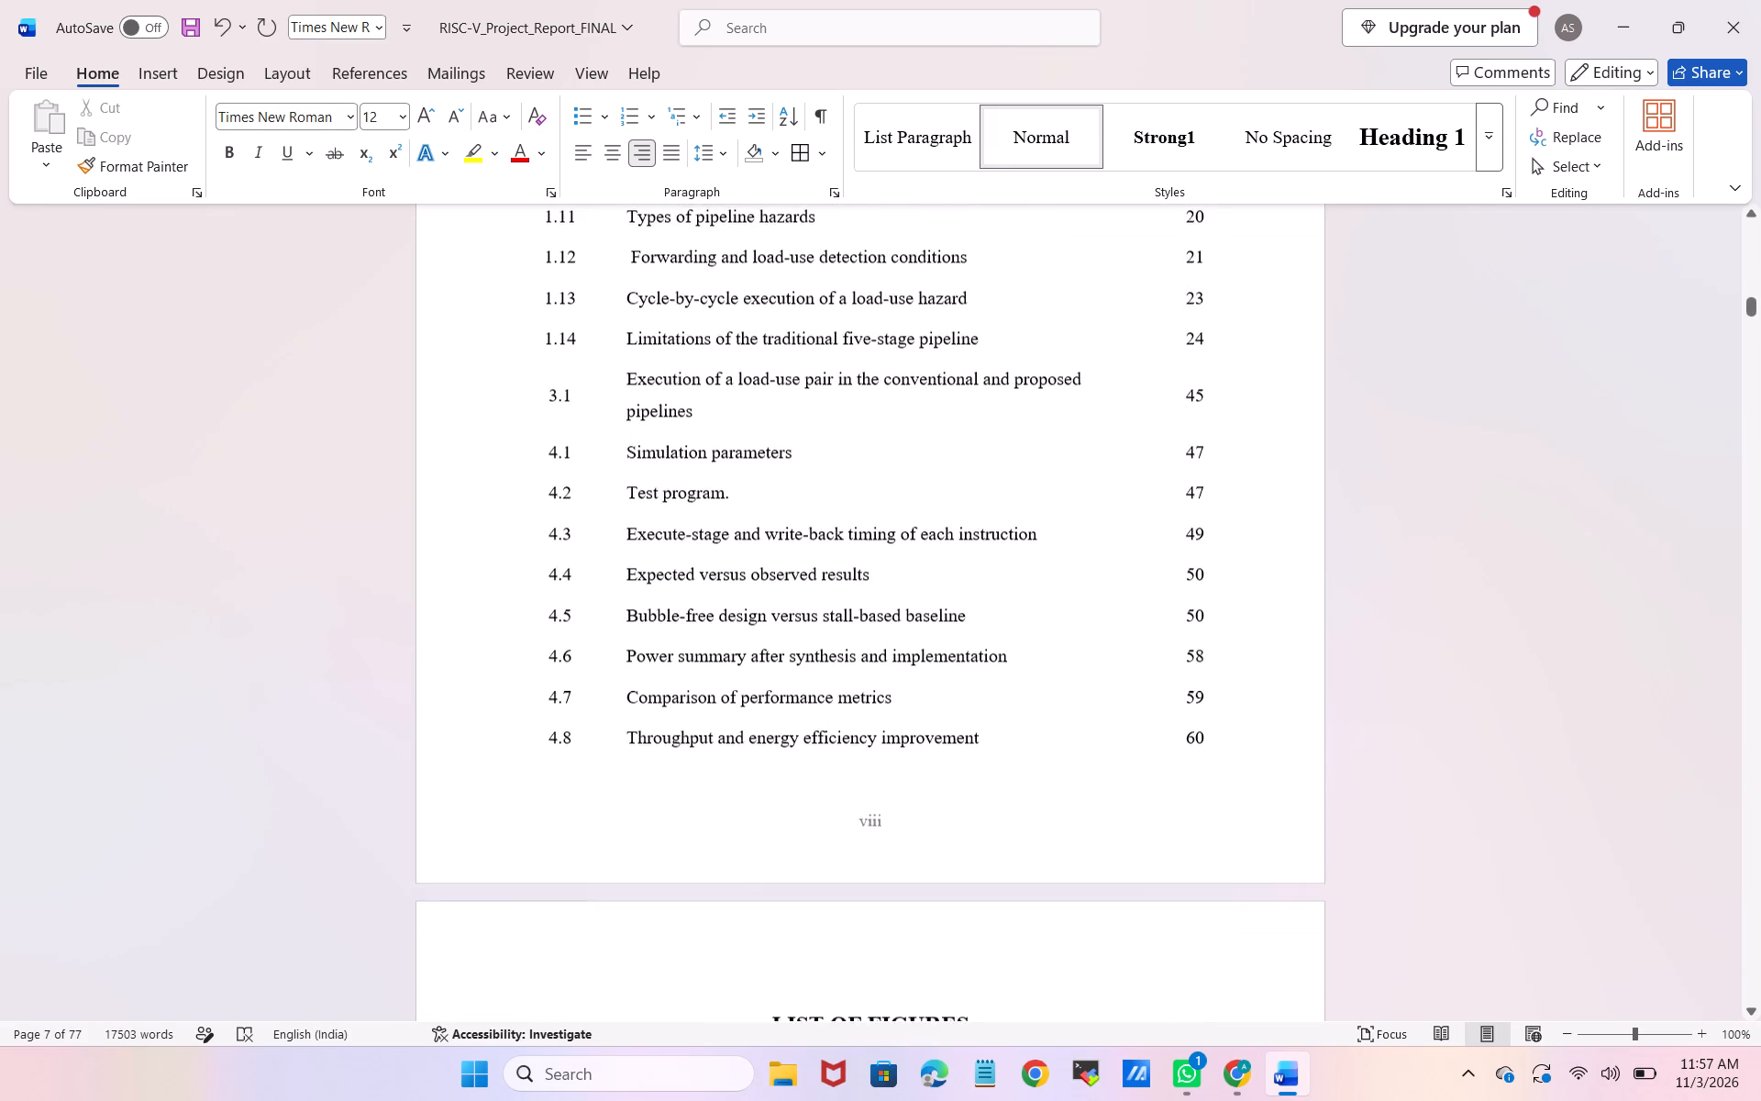
{"action": "scroll", "coordinate": [892, 498], "scroll_direction": "down", "scroll_amount": 4}
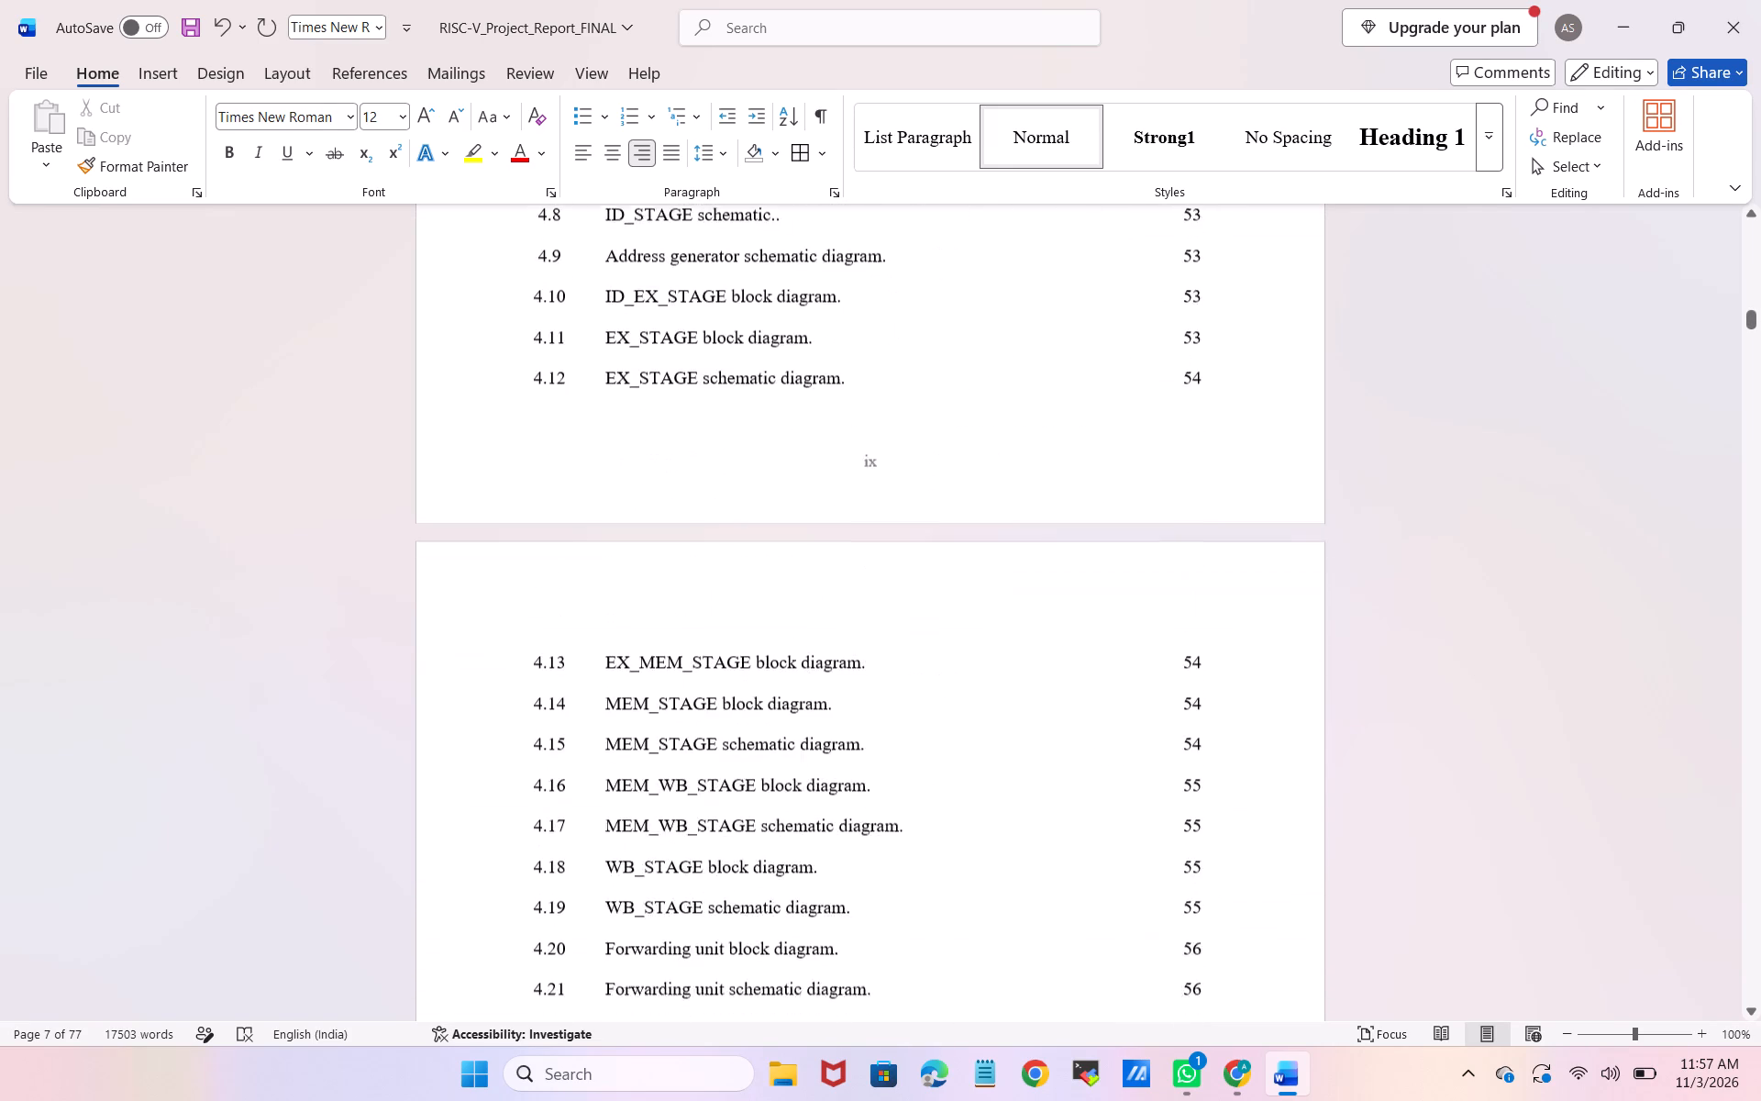
{"action": "scroll", "coordinate": [892, 498], "scroll_direction": "down", "scroll_amount": 3}
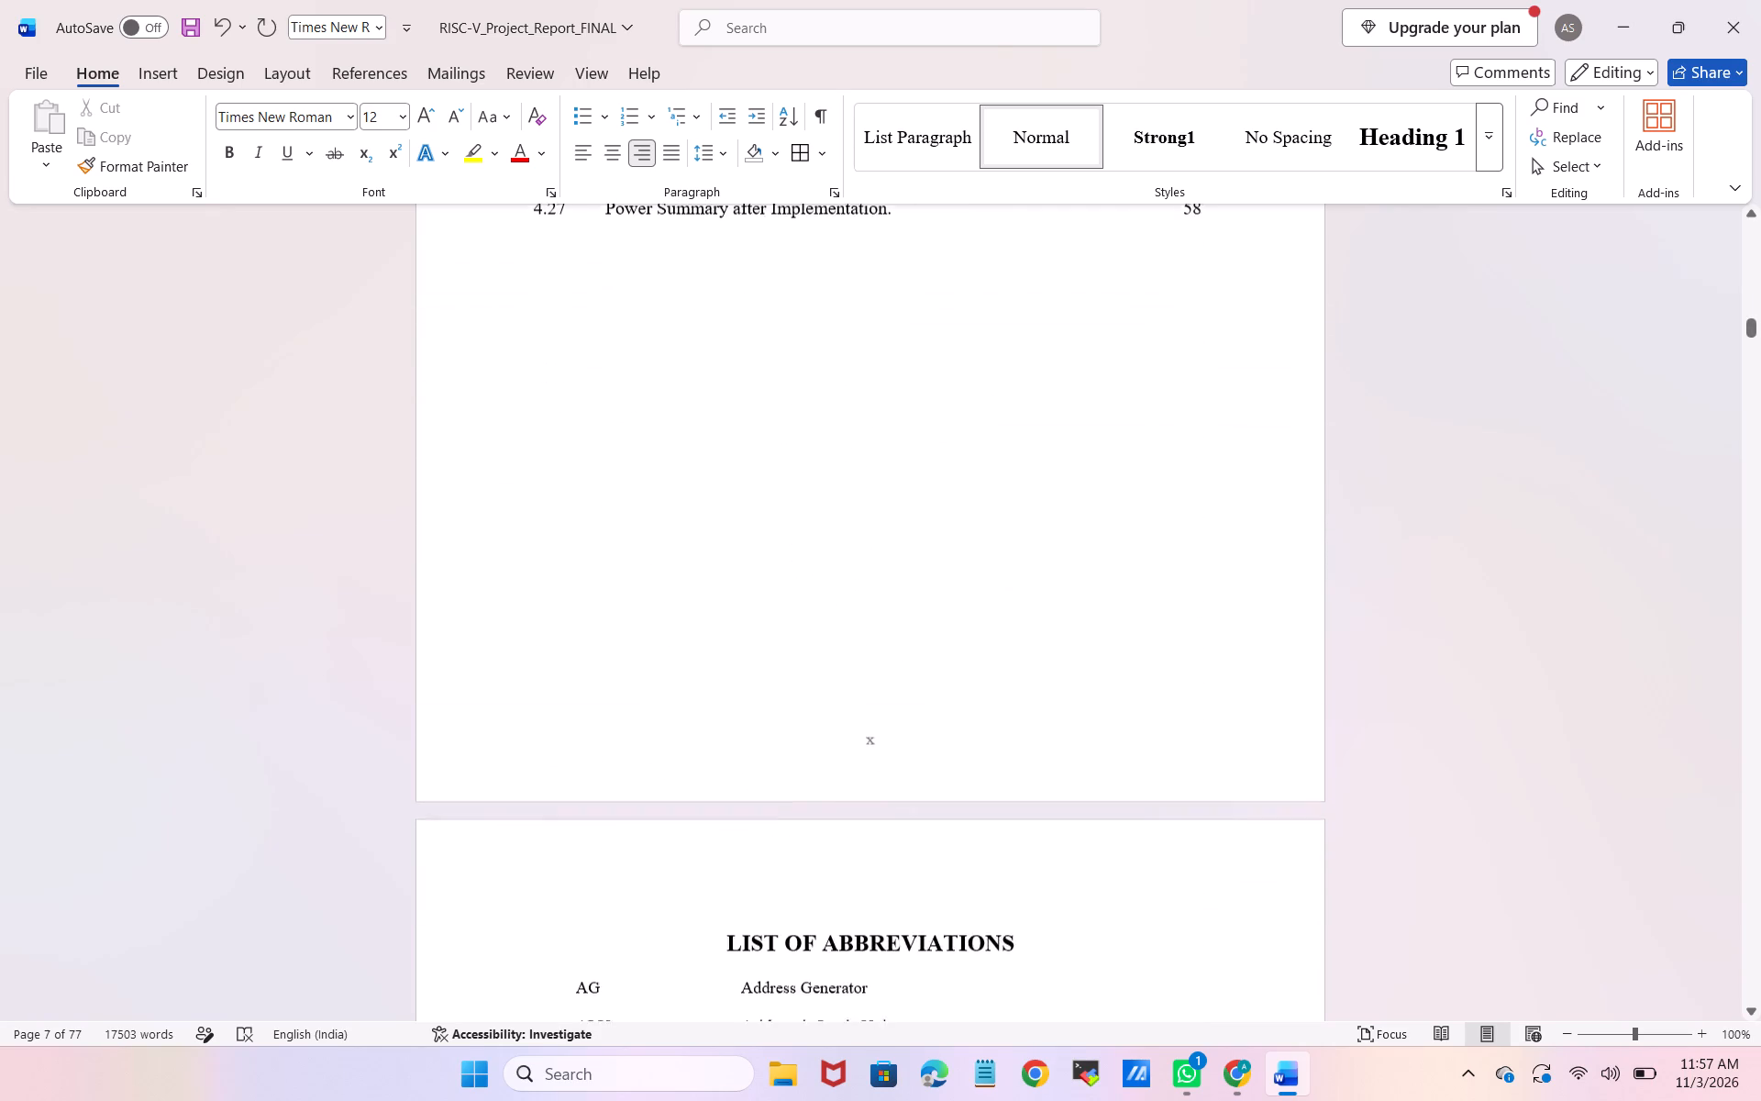
{"action": "scroll", "coordinate": [892, 498], "scroll_direction": "down", "scroll_amount": 4}
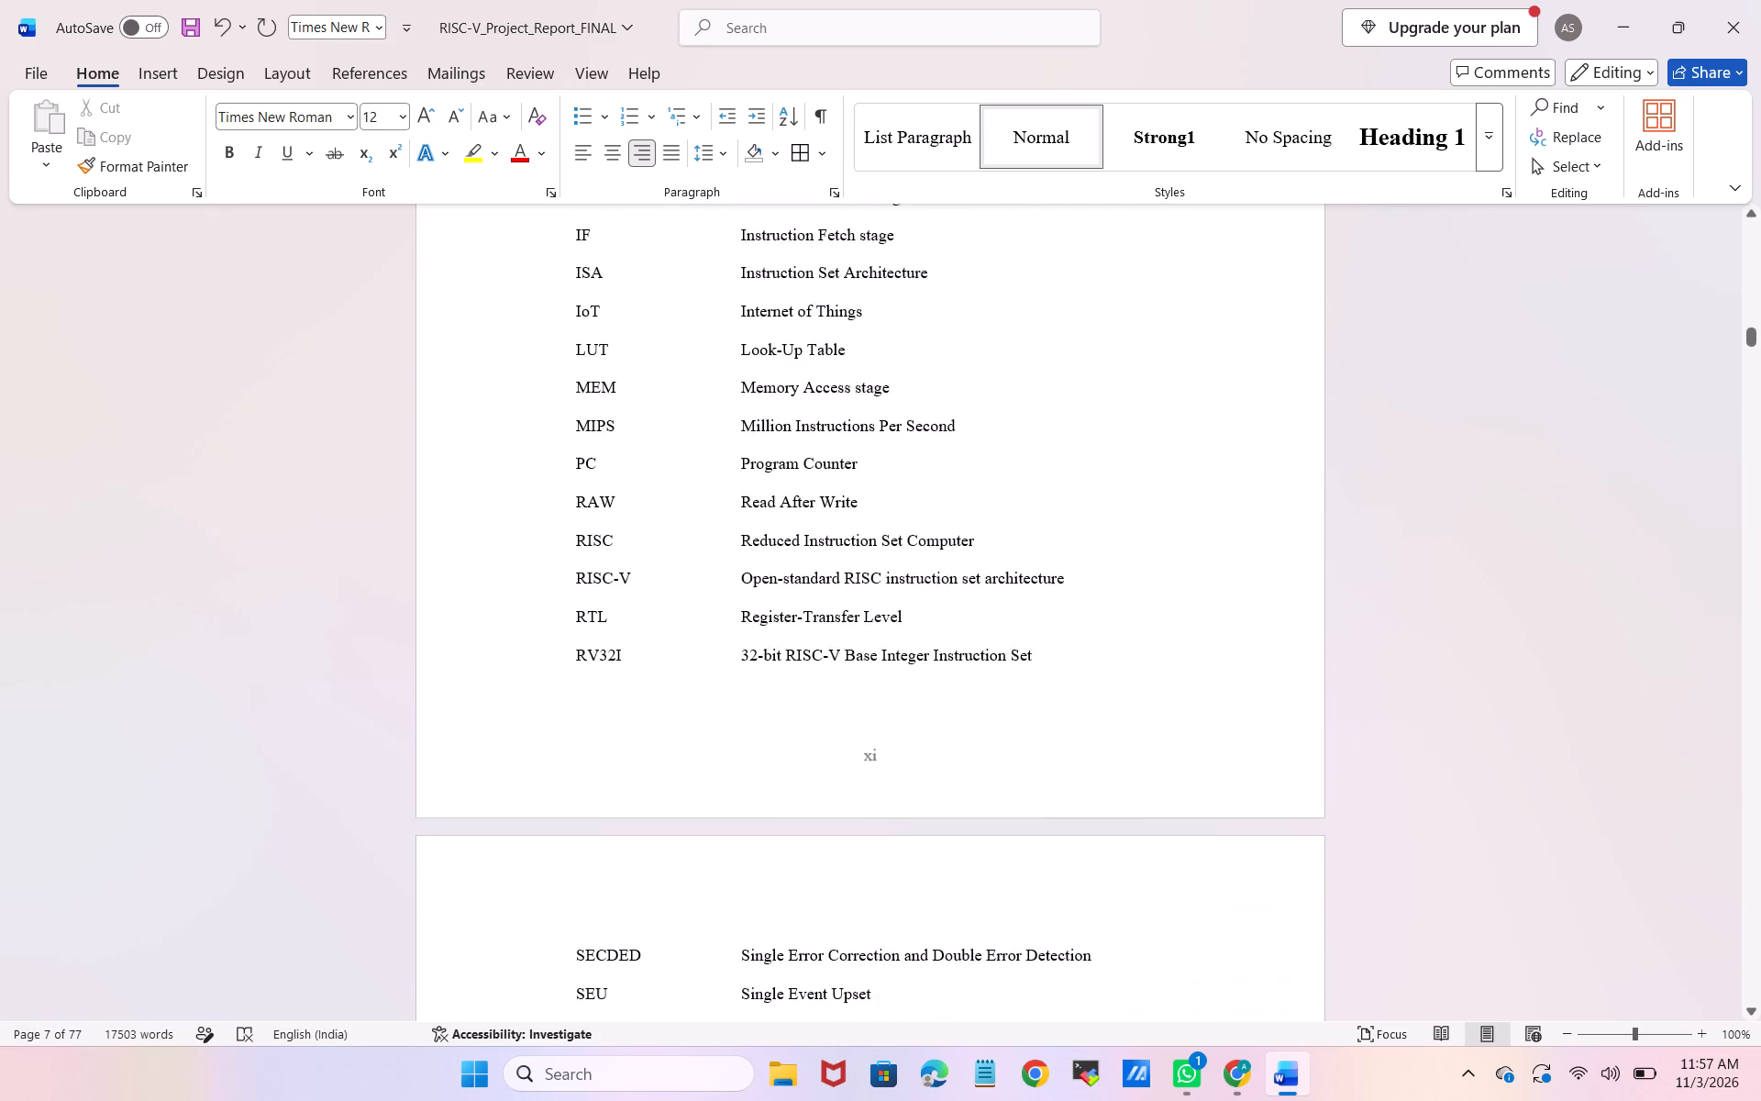
{"action": "scroll", "coordinate": [892, 498], "scroll_direction": "down", "scroll_amount": 4}
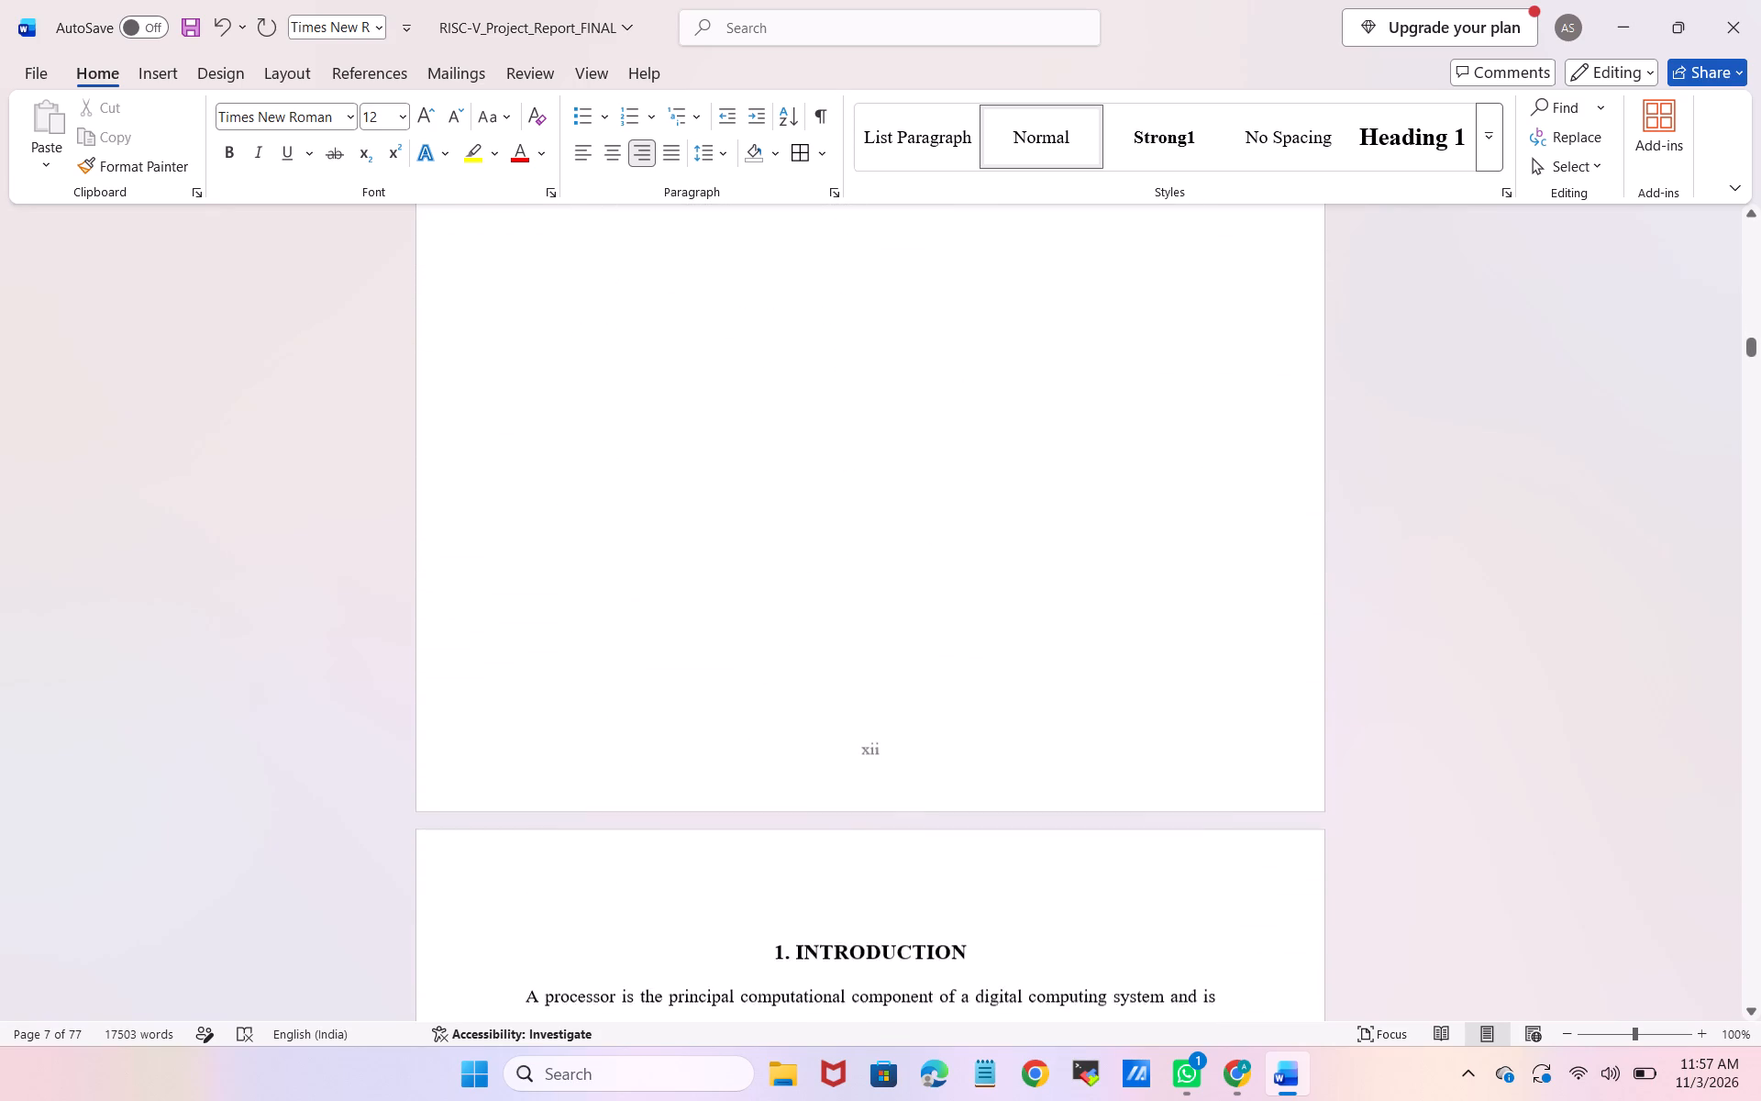
Look through the Introduction chapter's sections 1.1 to 1.7, checking the layout of text, tables and figures.
{"action": "scroll", "coordinate": [892, 498], "scroll_direction": "down", "scroll_amount": 5}
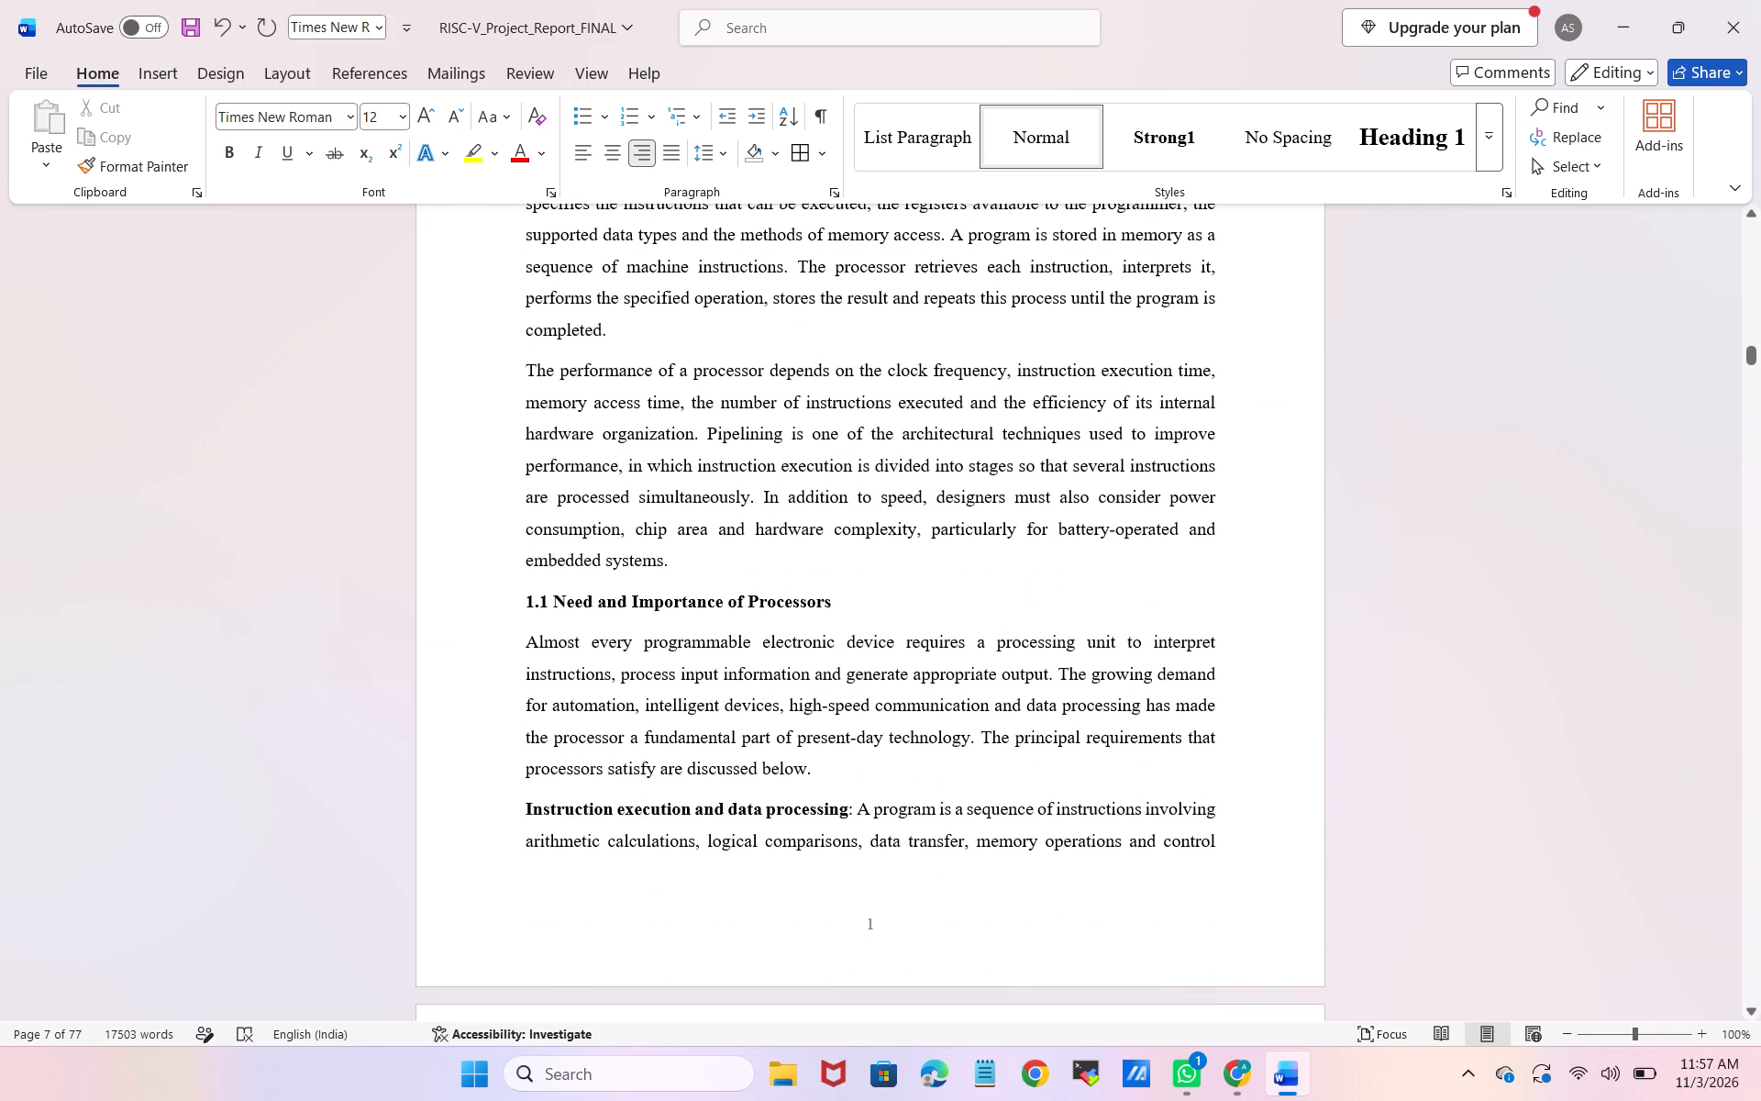
{"action": "scroll", "coordinate": [892, 498], "scroll_direction": "down", "scroll_amount": 3}
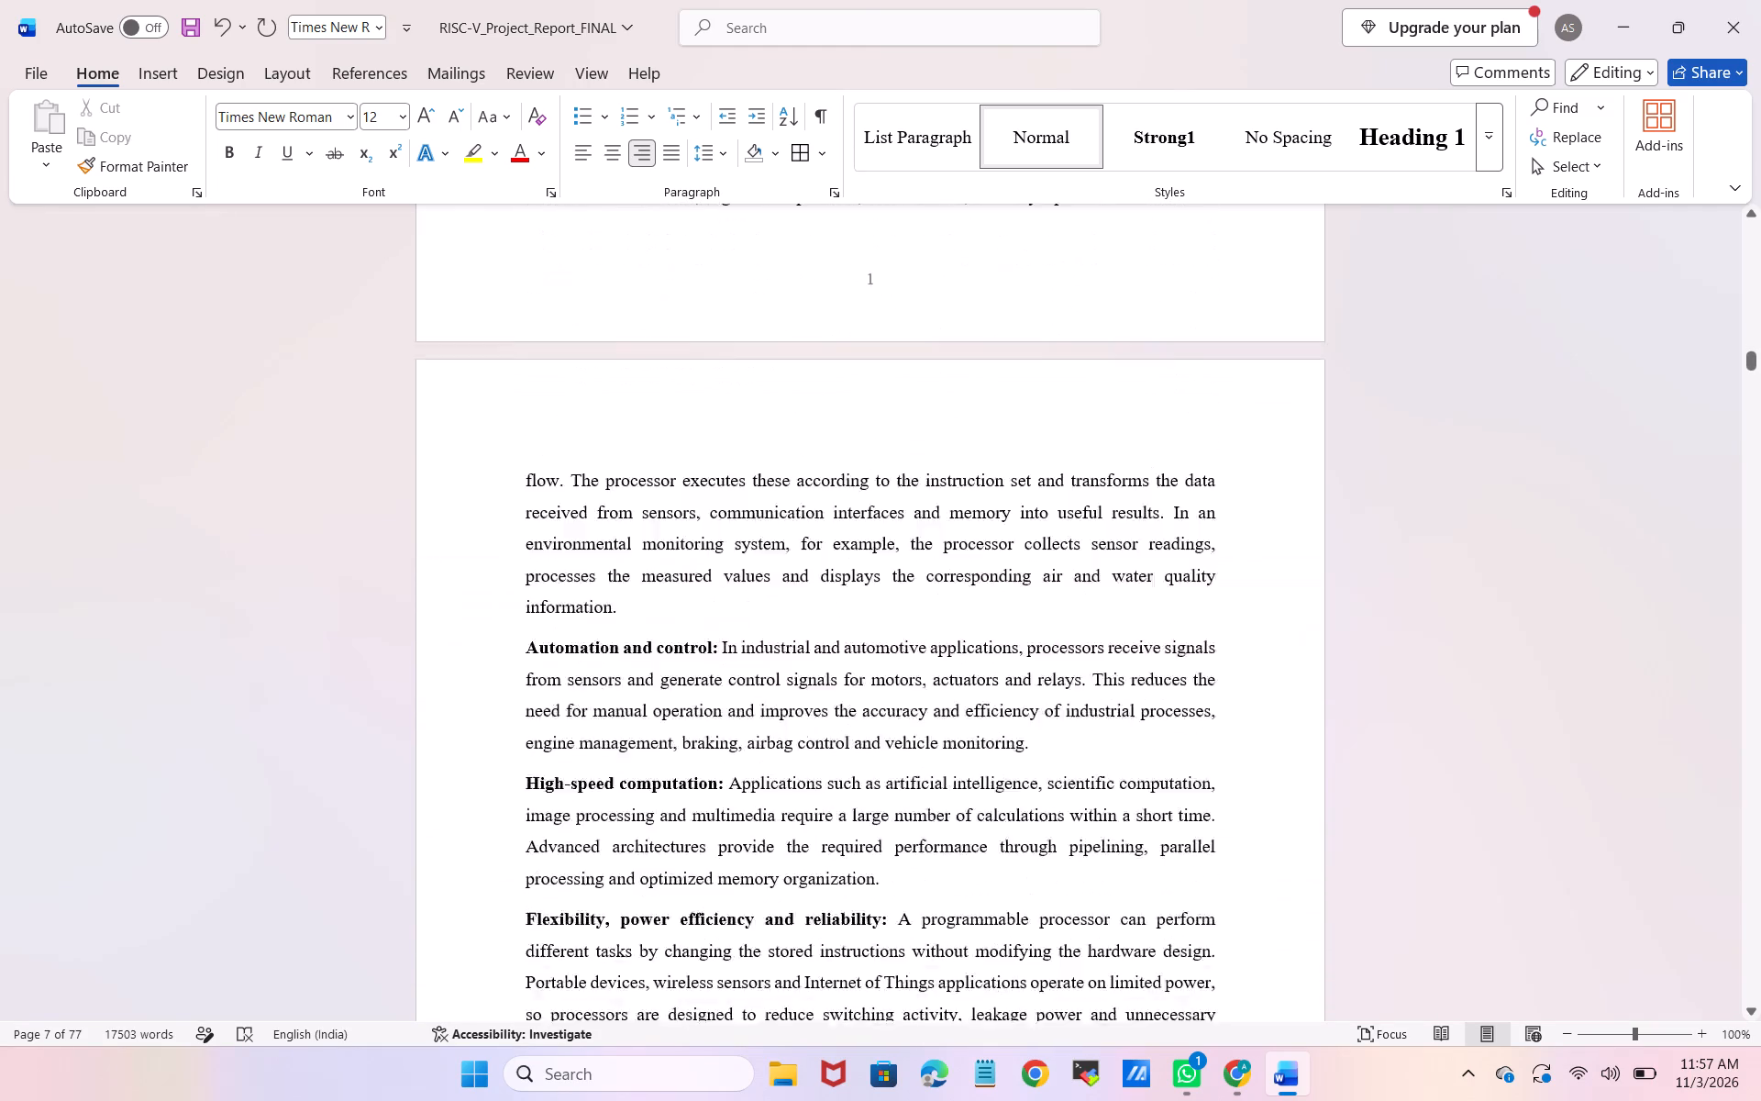
{"action": "scroll", "coordinate": [892, 498], "scroll_direction": "down", "scroll_amount": 3}
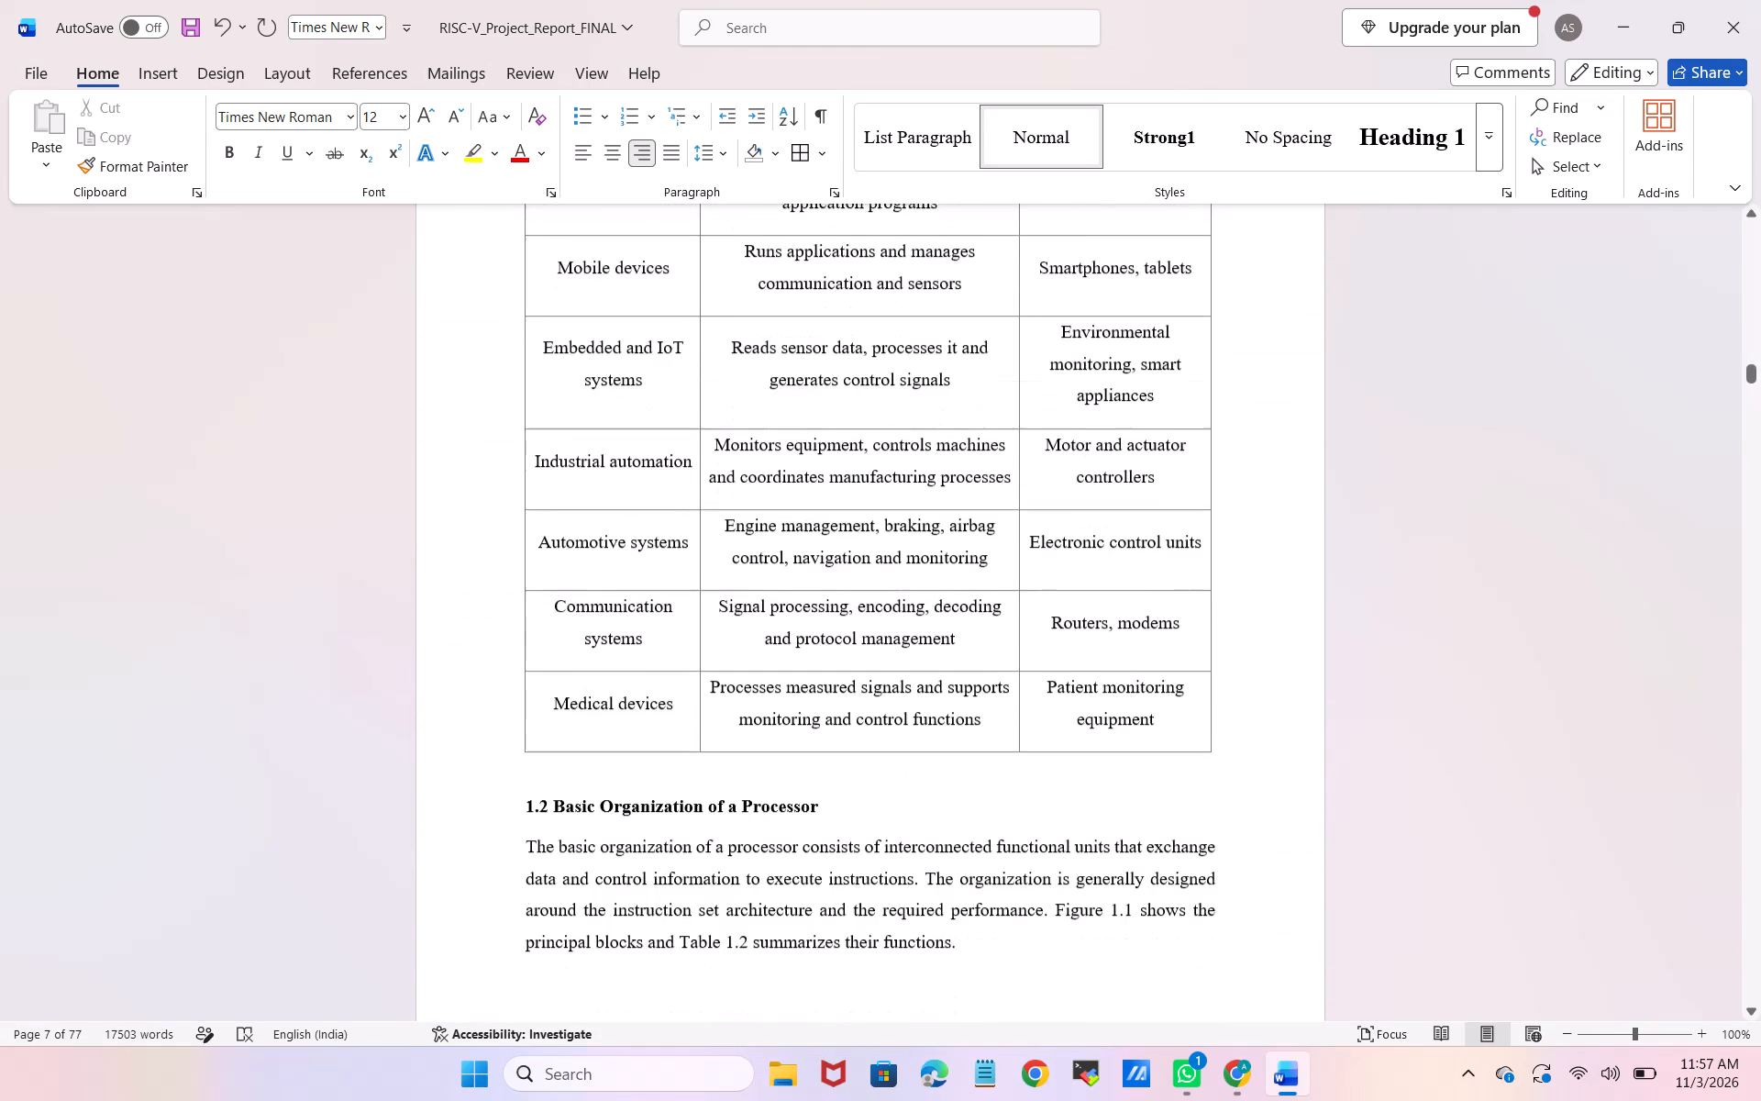
{"action": "scroll", "coordinate": [892, 498], "scroll_direction": "down", "scroll_amount": 3}
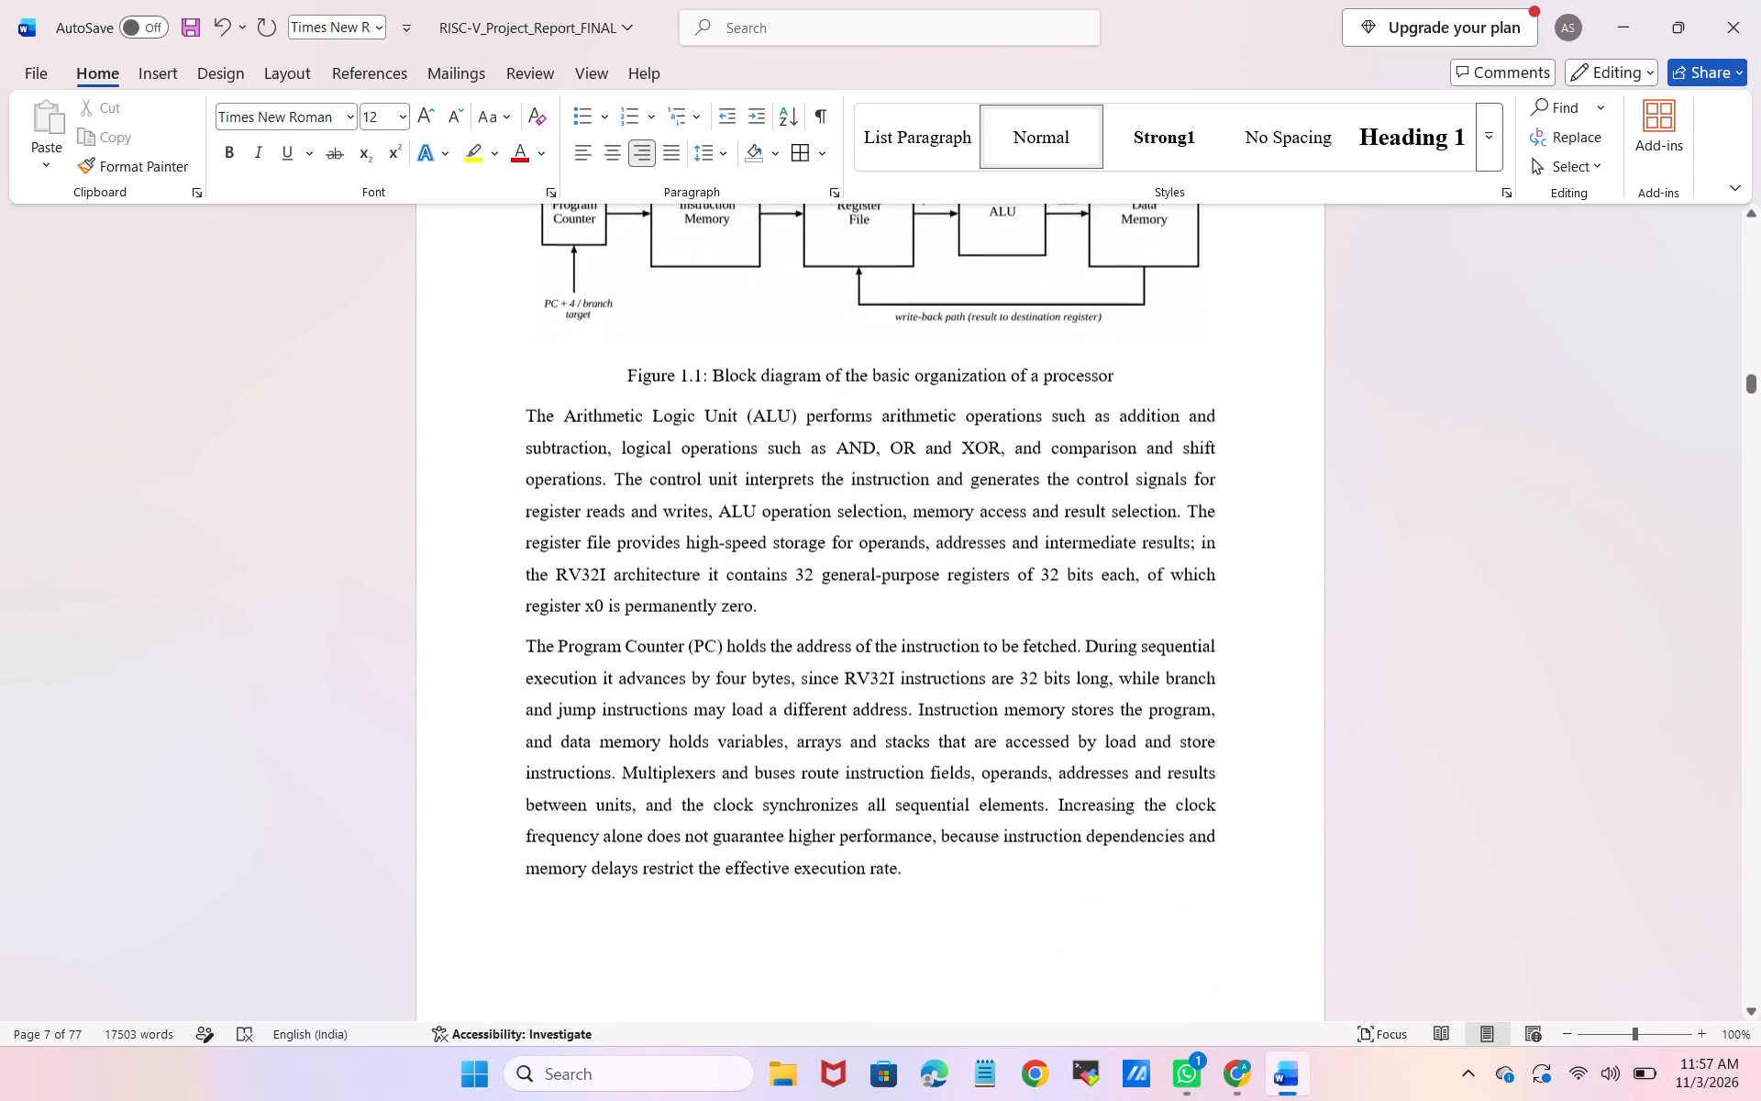
{"action": "scroll", "coordinate": [892, 498], "scroll_direction": "down", "scroll_amount": 3}
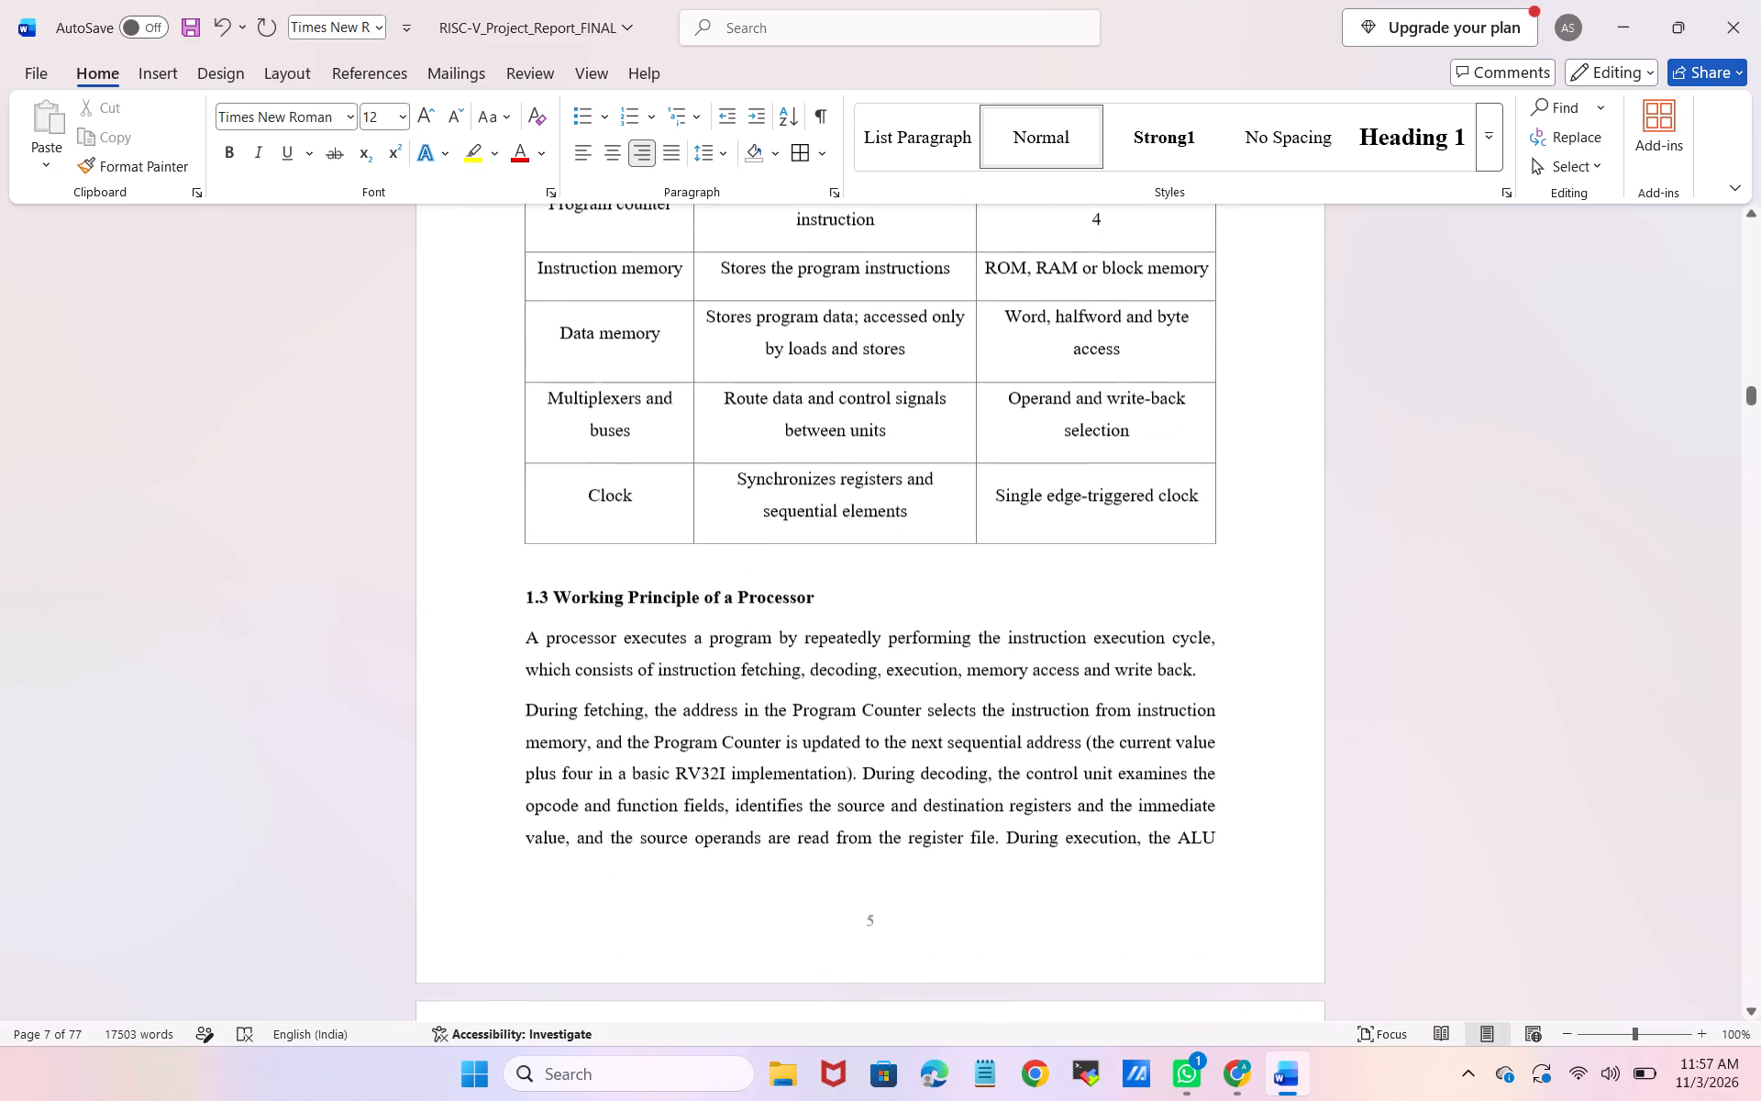
{"action": "scroll", "coordinate": [892, 498], "scroll_direction": "down", "scroll_amount": 3}
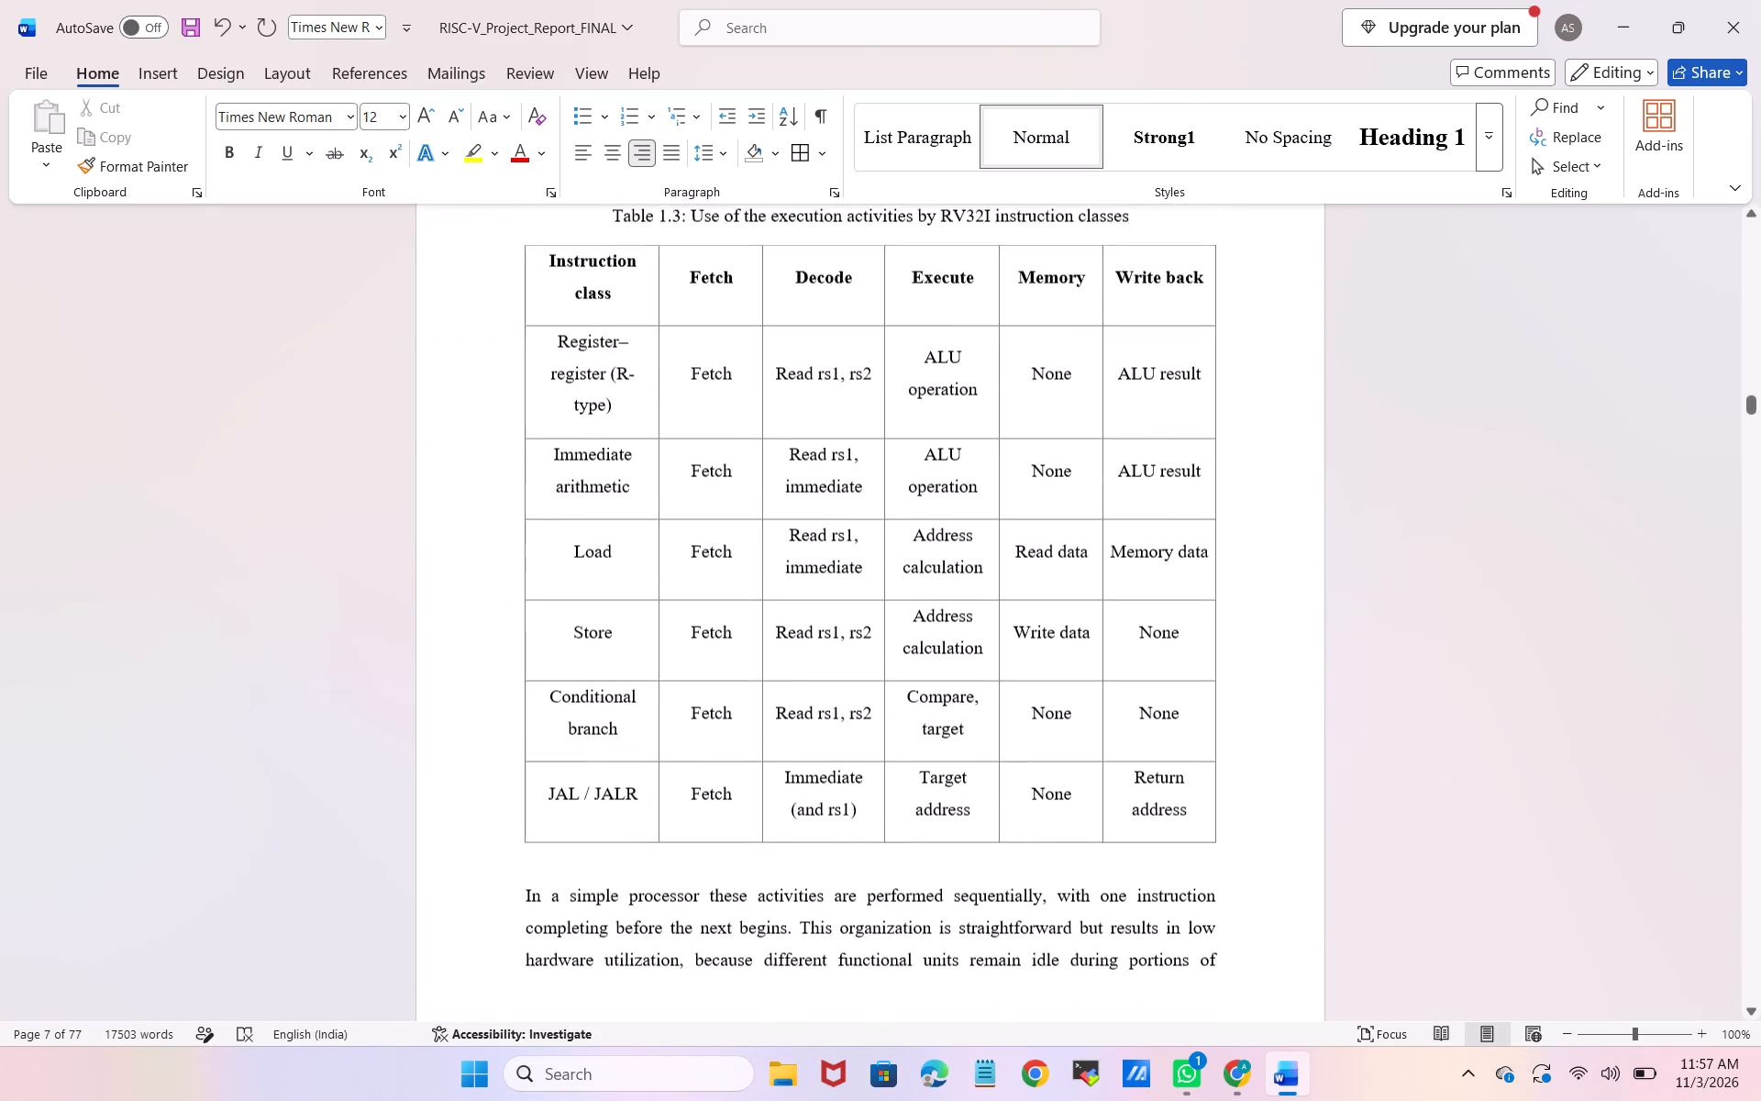
{"action": "scroll", "coordinate": [892, 498], "scroll_direction": "down", "scroll_amount": 4}
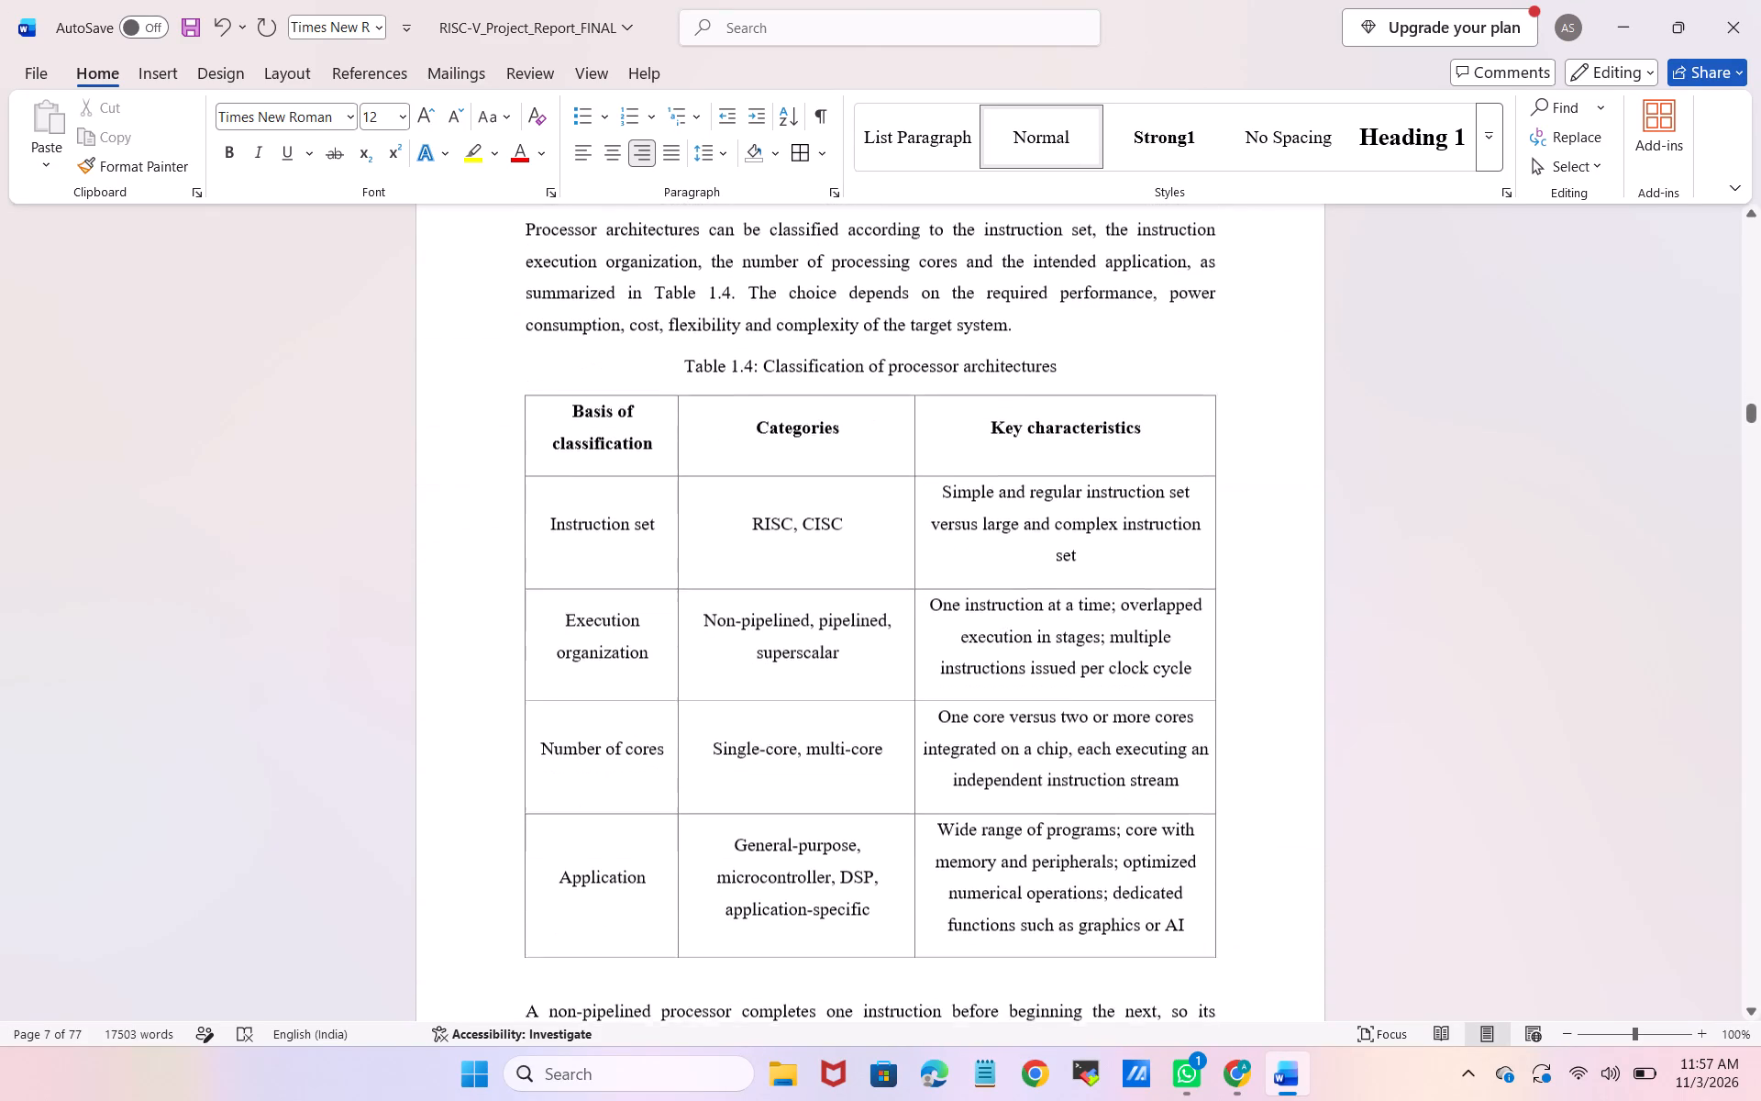
{"action": "scroll", "coordinate": [892, 498], "scroll_direction": "down", "scroll_amount": 3}
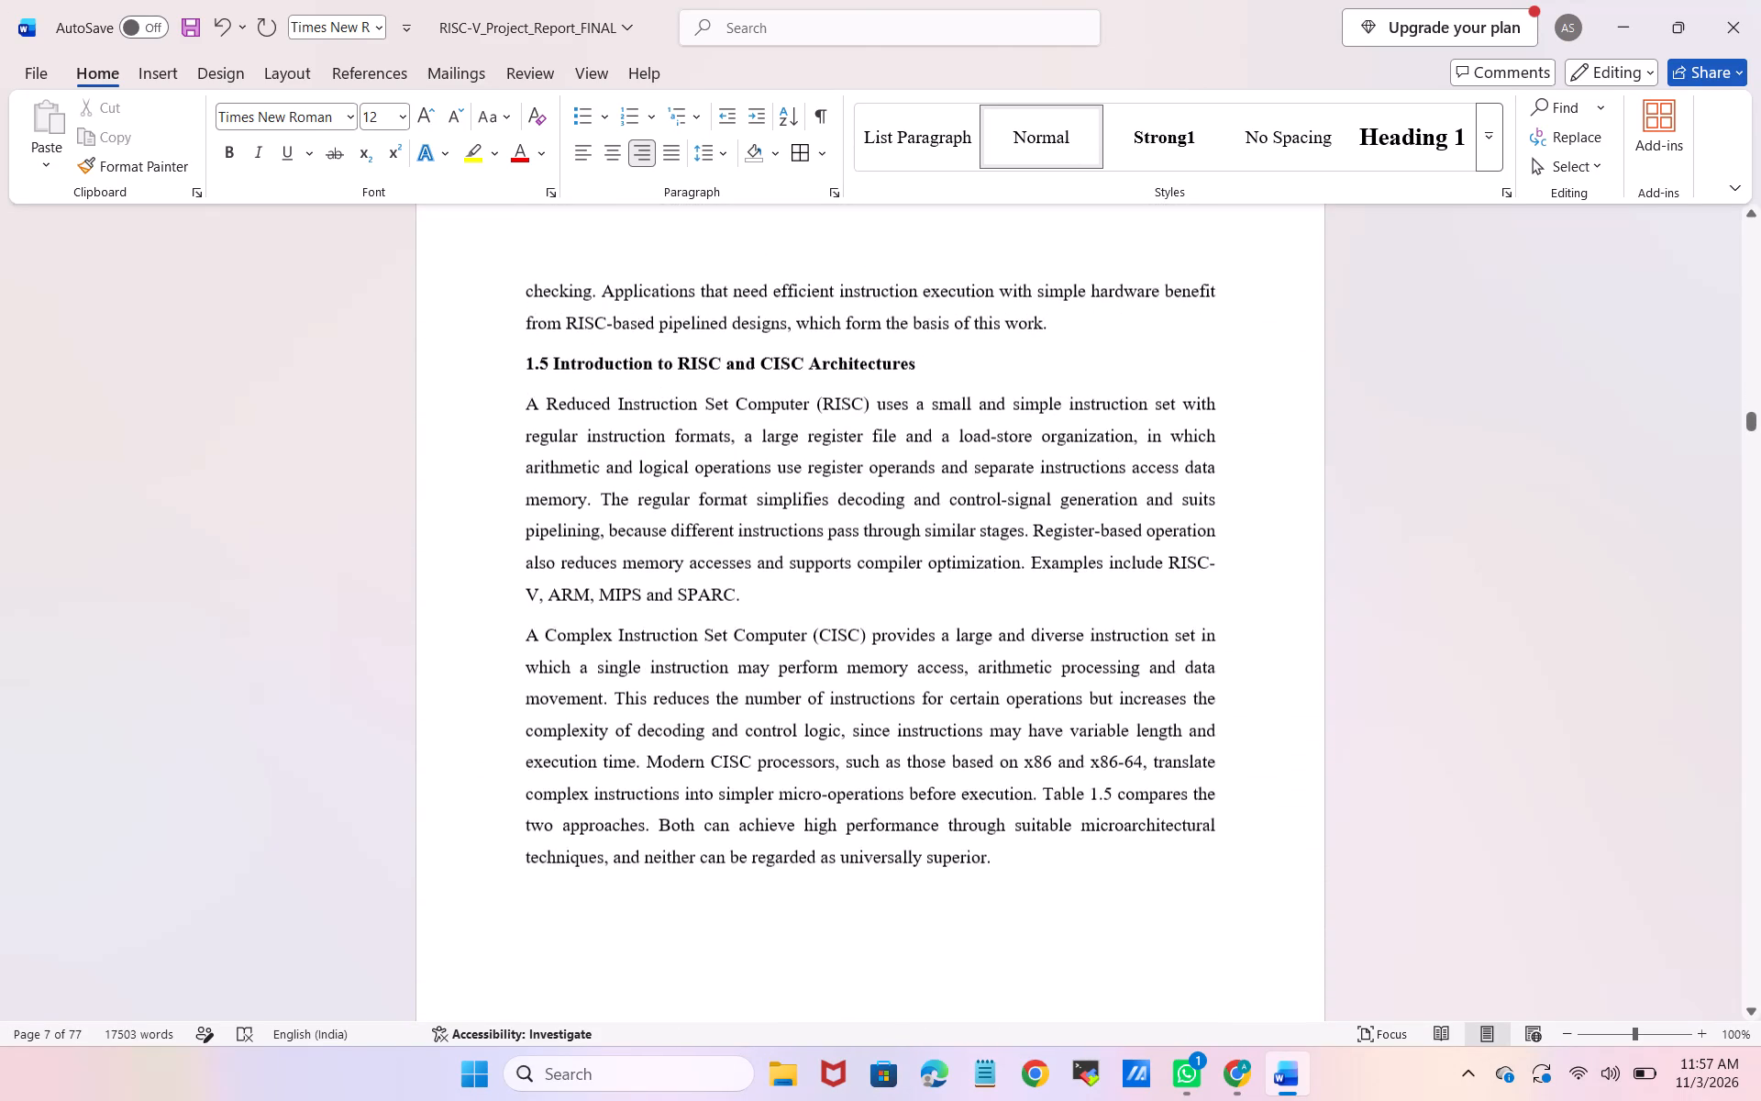
{"action": "scroll", "coordinate": [892, 498], "scroll_direction": "down", "scroll_amount": 4}
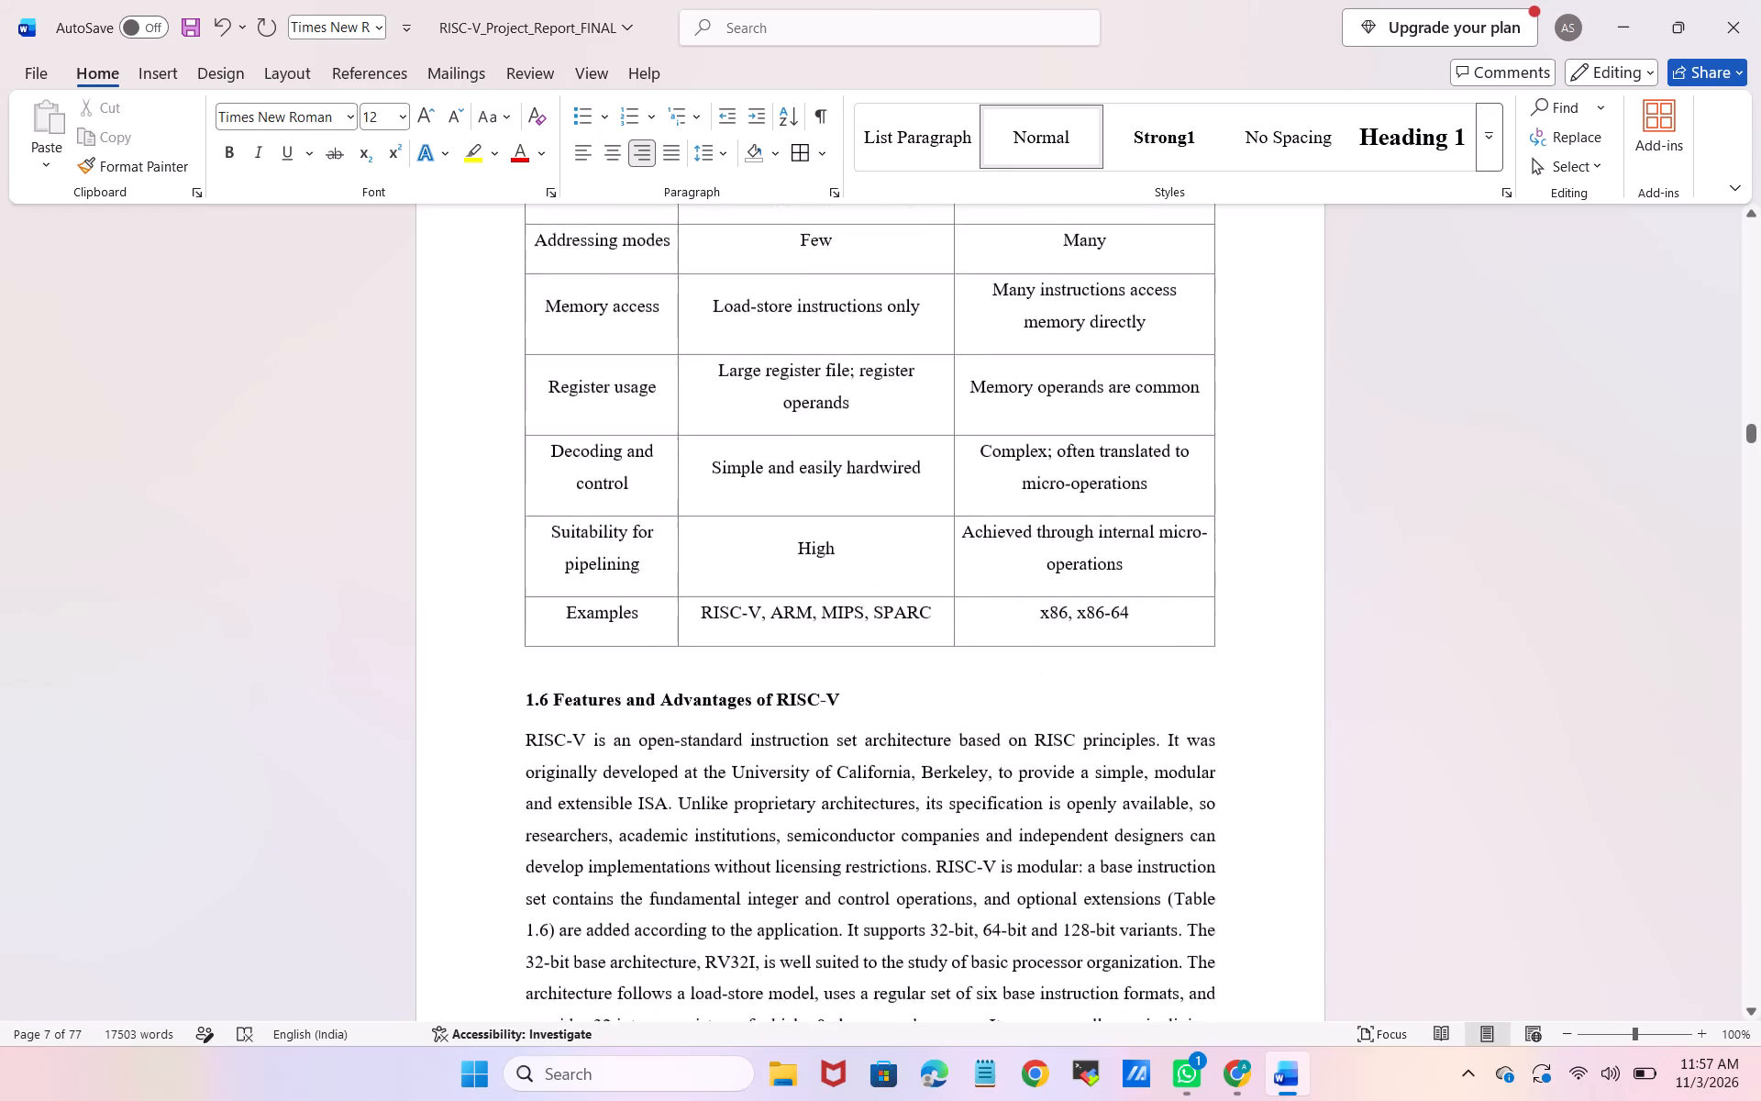
{"action": "scroll", "coordinate": [892, 498], "scroll_direction": "down", "scroll_amount": 5}
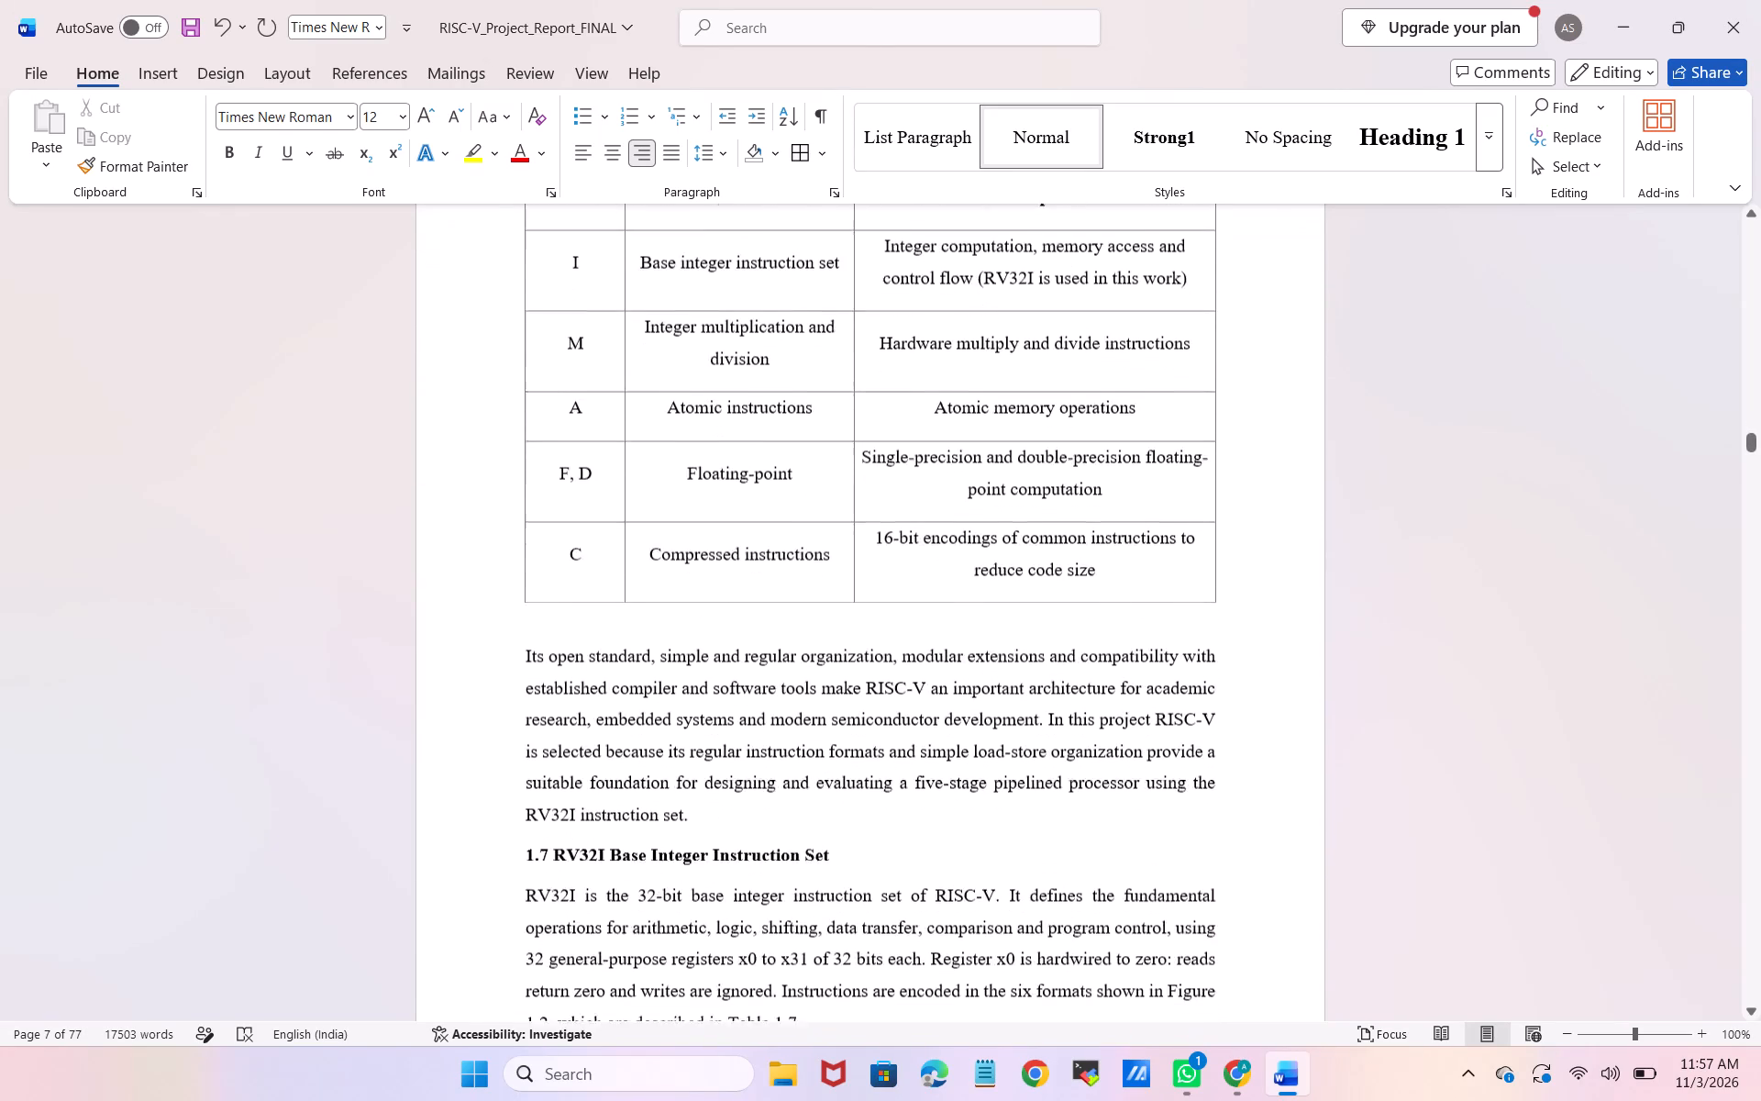
{"action": "scroll", "coordinate": [892, 498], "scroll_direction": "down", "scroll_amount": 3}
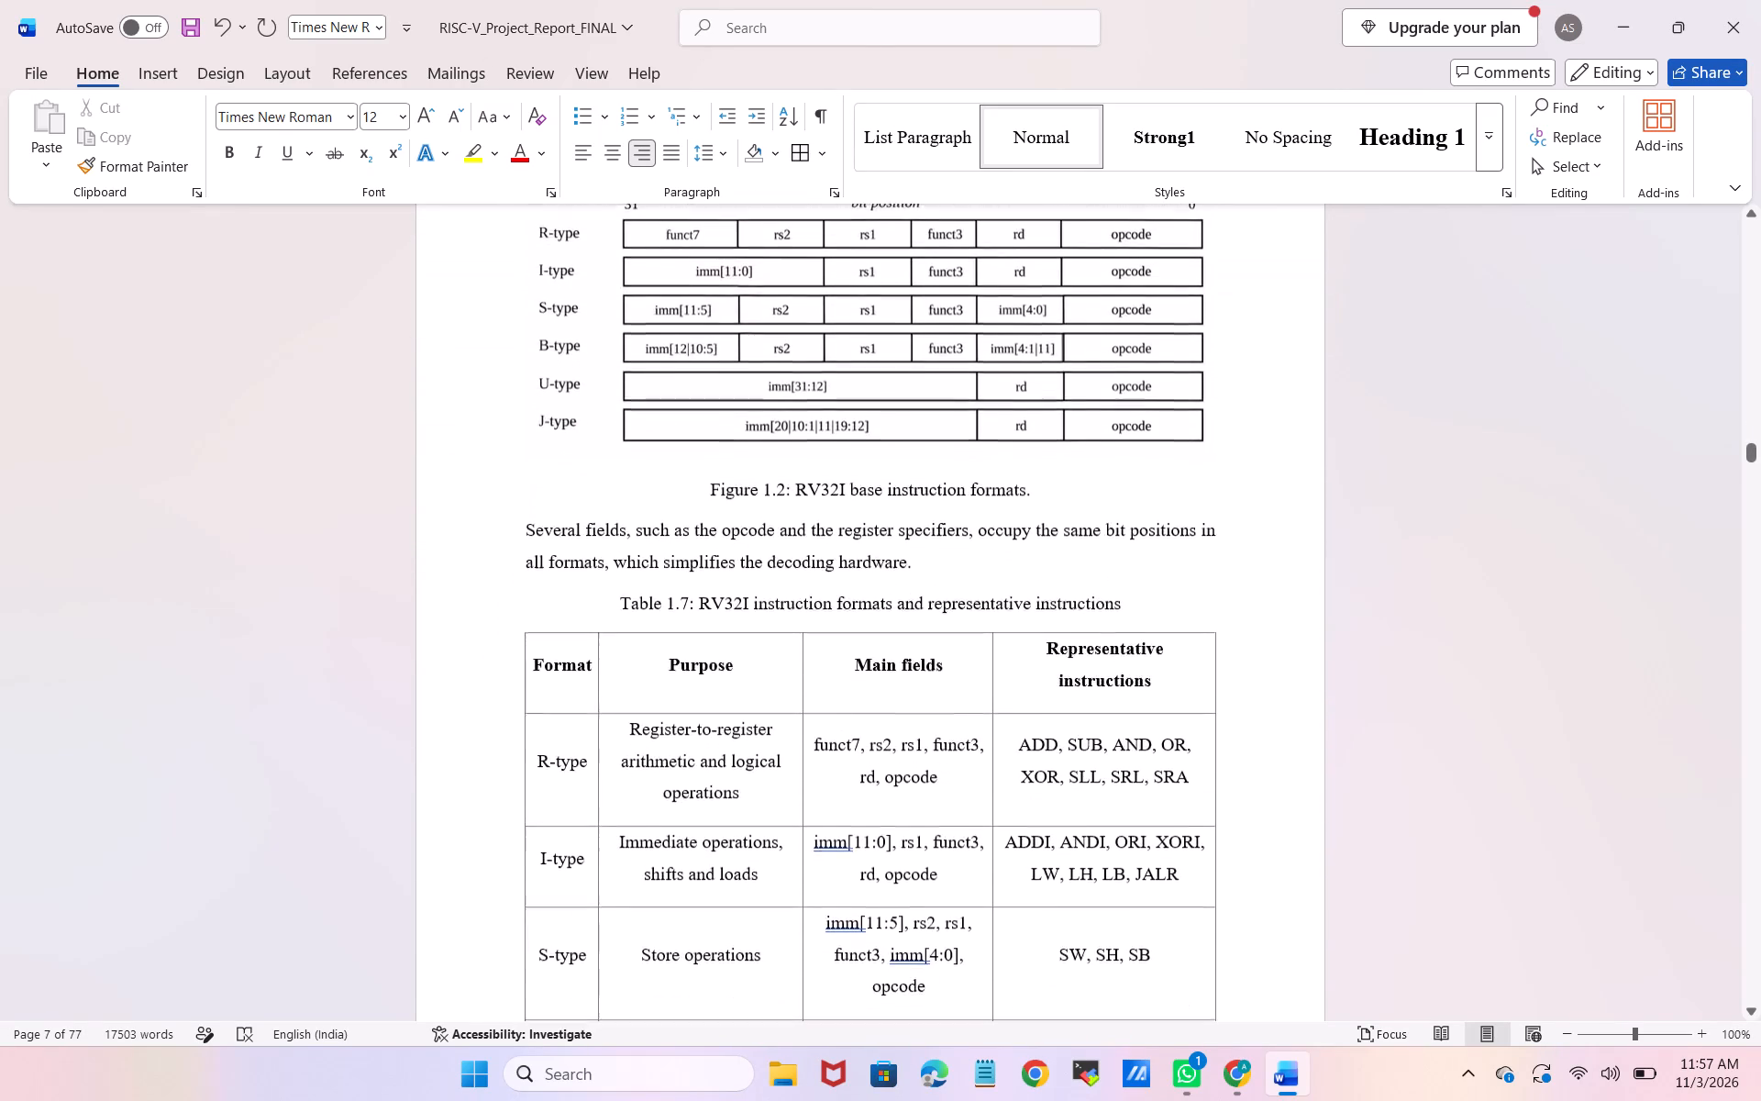
Examine the Introduction's pipelining and five-stage pipeline pages, including the stage block diagrams and Tables 1.8 and 1.9.
{"action": "scroll", "coordinate": [892, 498], "scroll_direction": "down", "scroll_amount": 5}
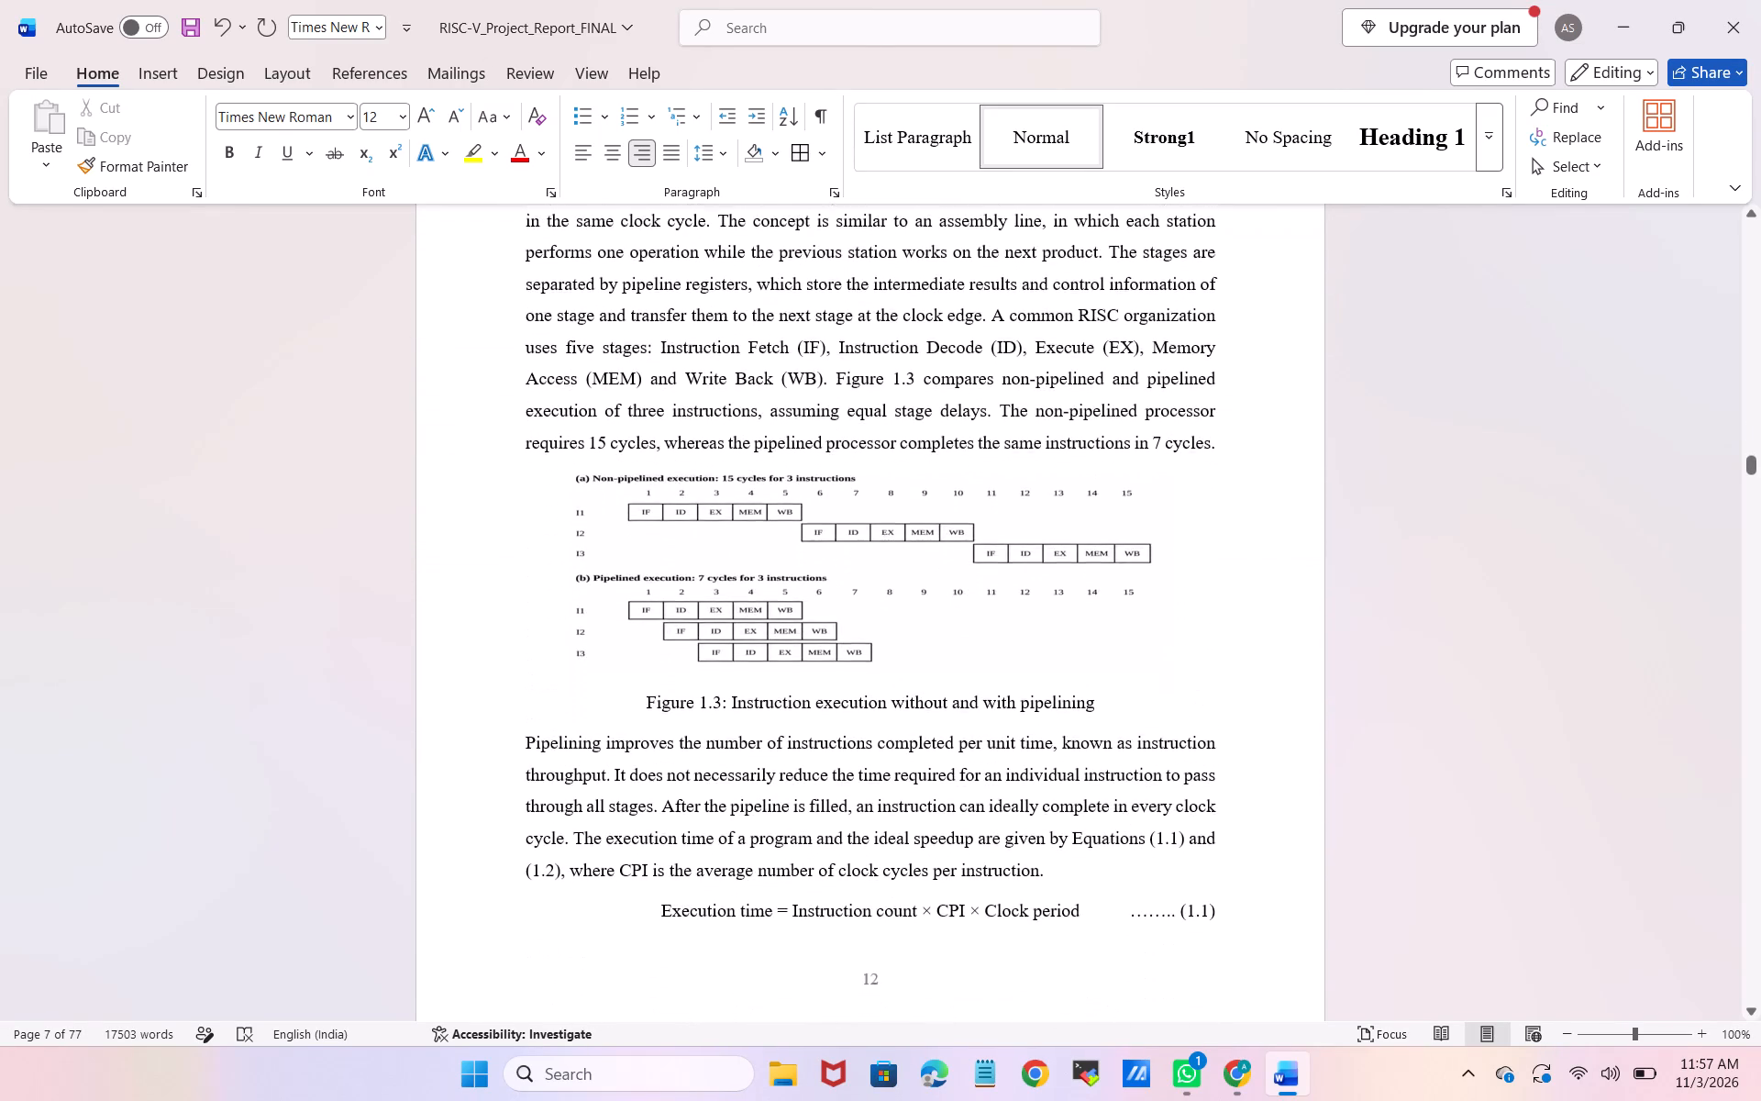
{"action": "scroll", "coordinate": [892, 498], "scroll_direction": "down", "scroll_amount": 4}
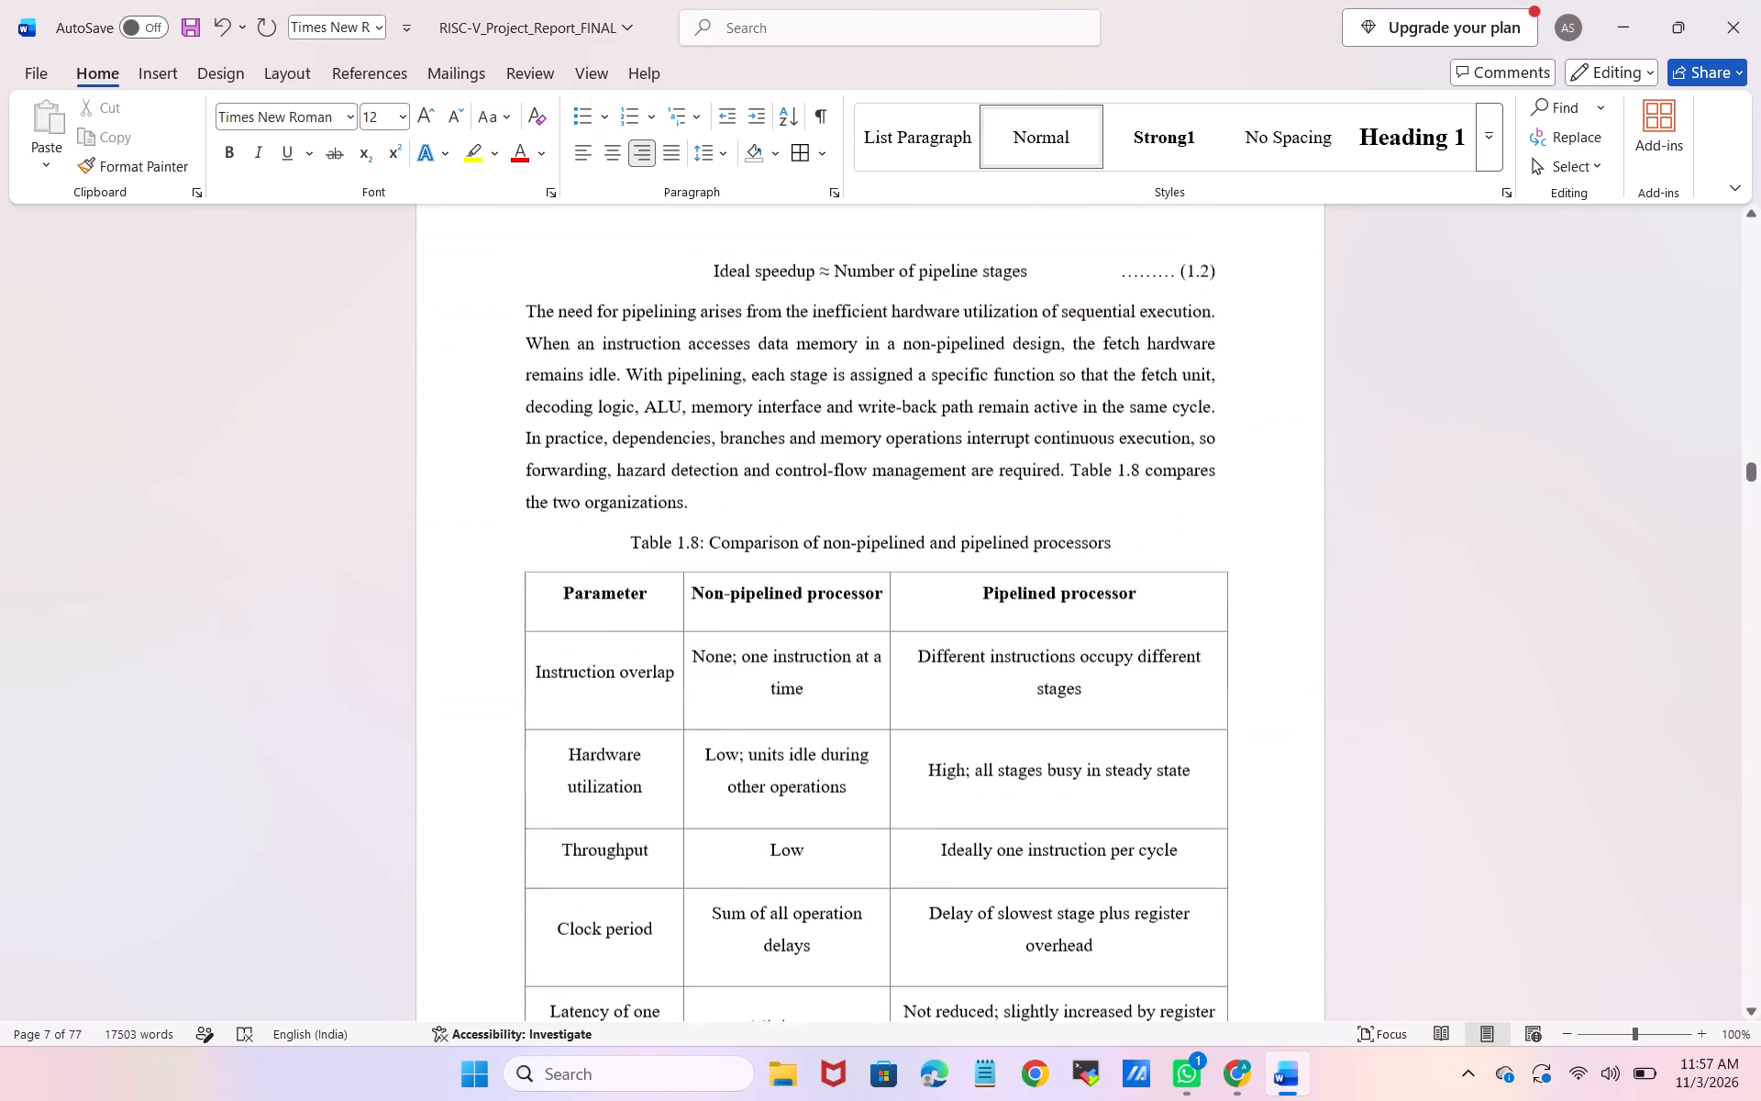
{"action": "scroll", "coordinate": [892, 498], "scroll_direction": "down", "scroll_amount": 4}
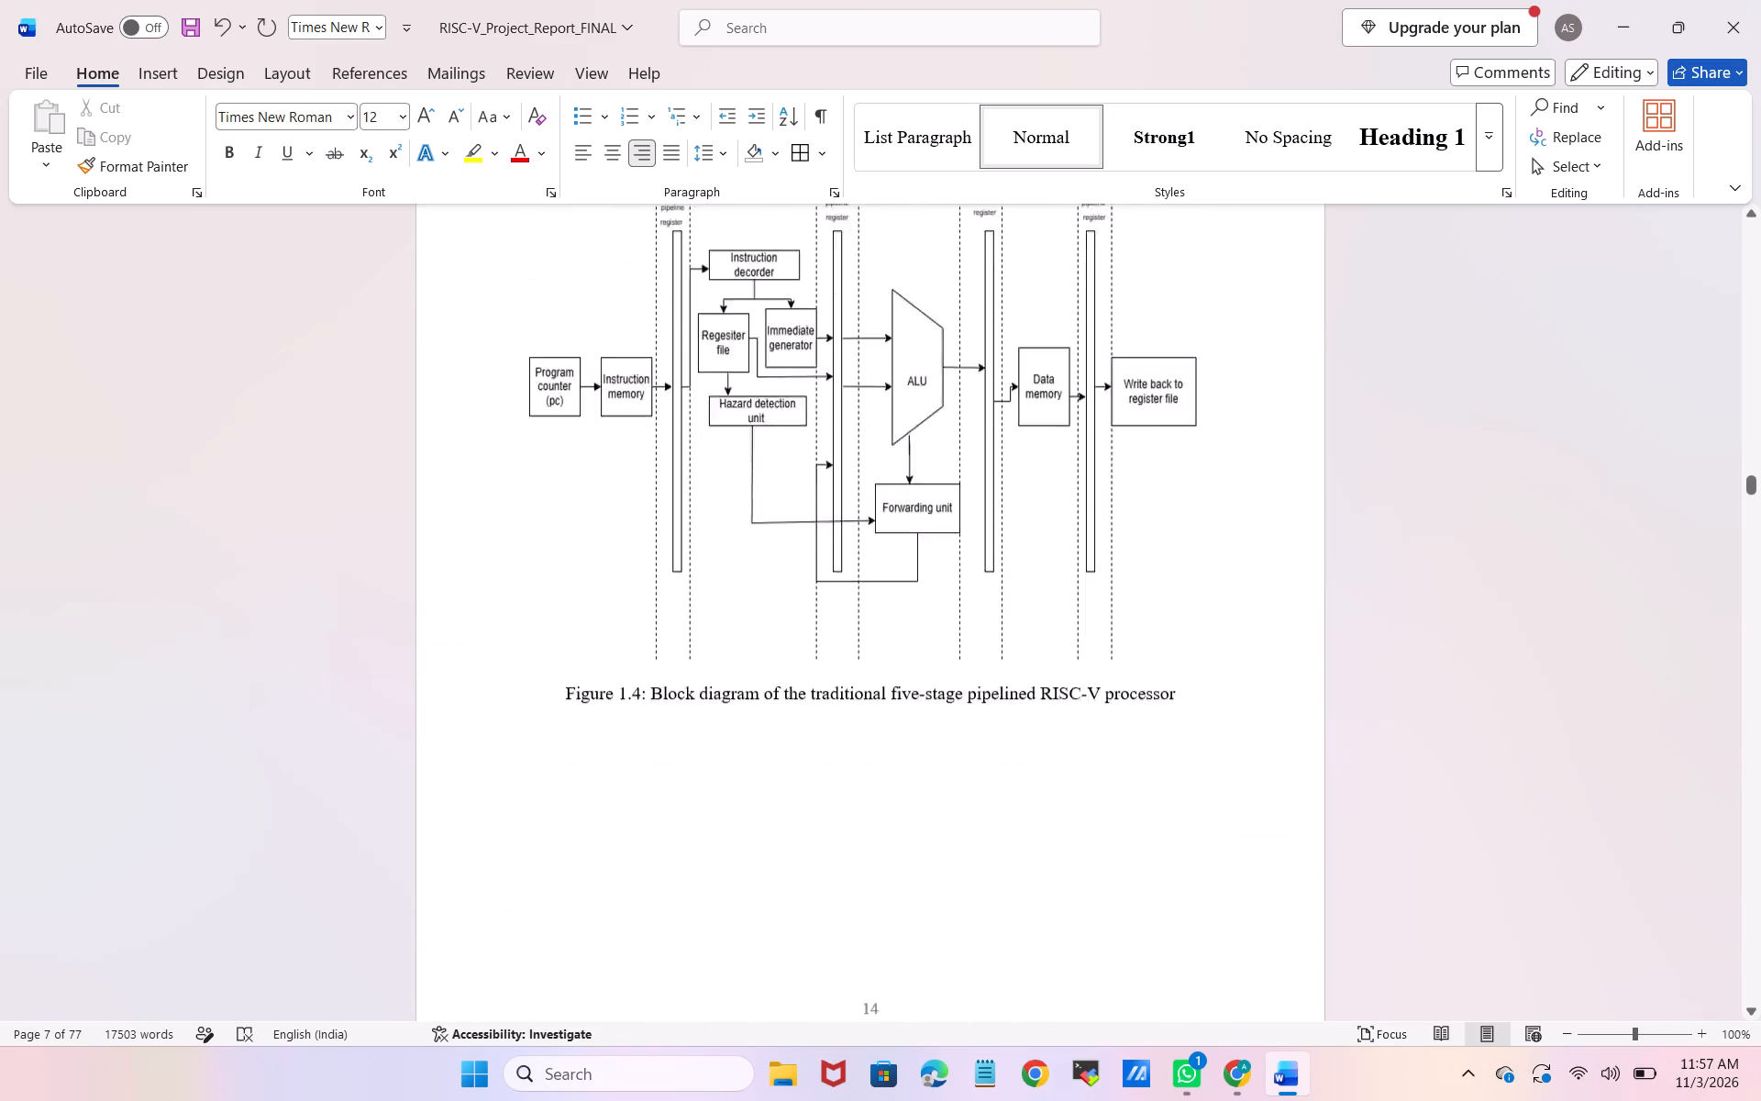
{"action": "scroll", "coordinate": [892, 498], "scroll_direction": "down", "scroll_amount": 4}
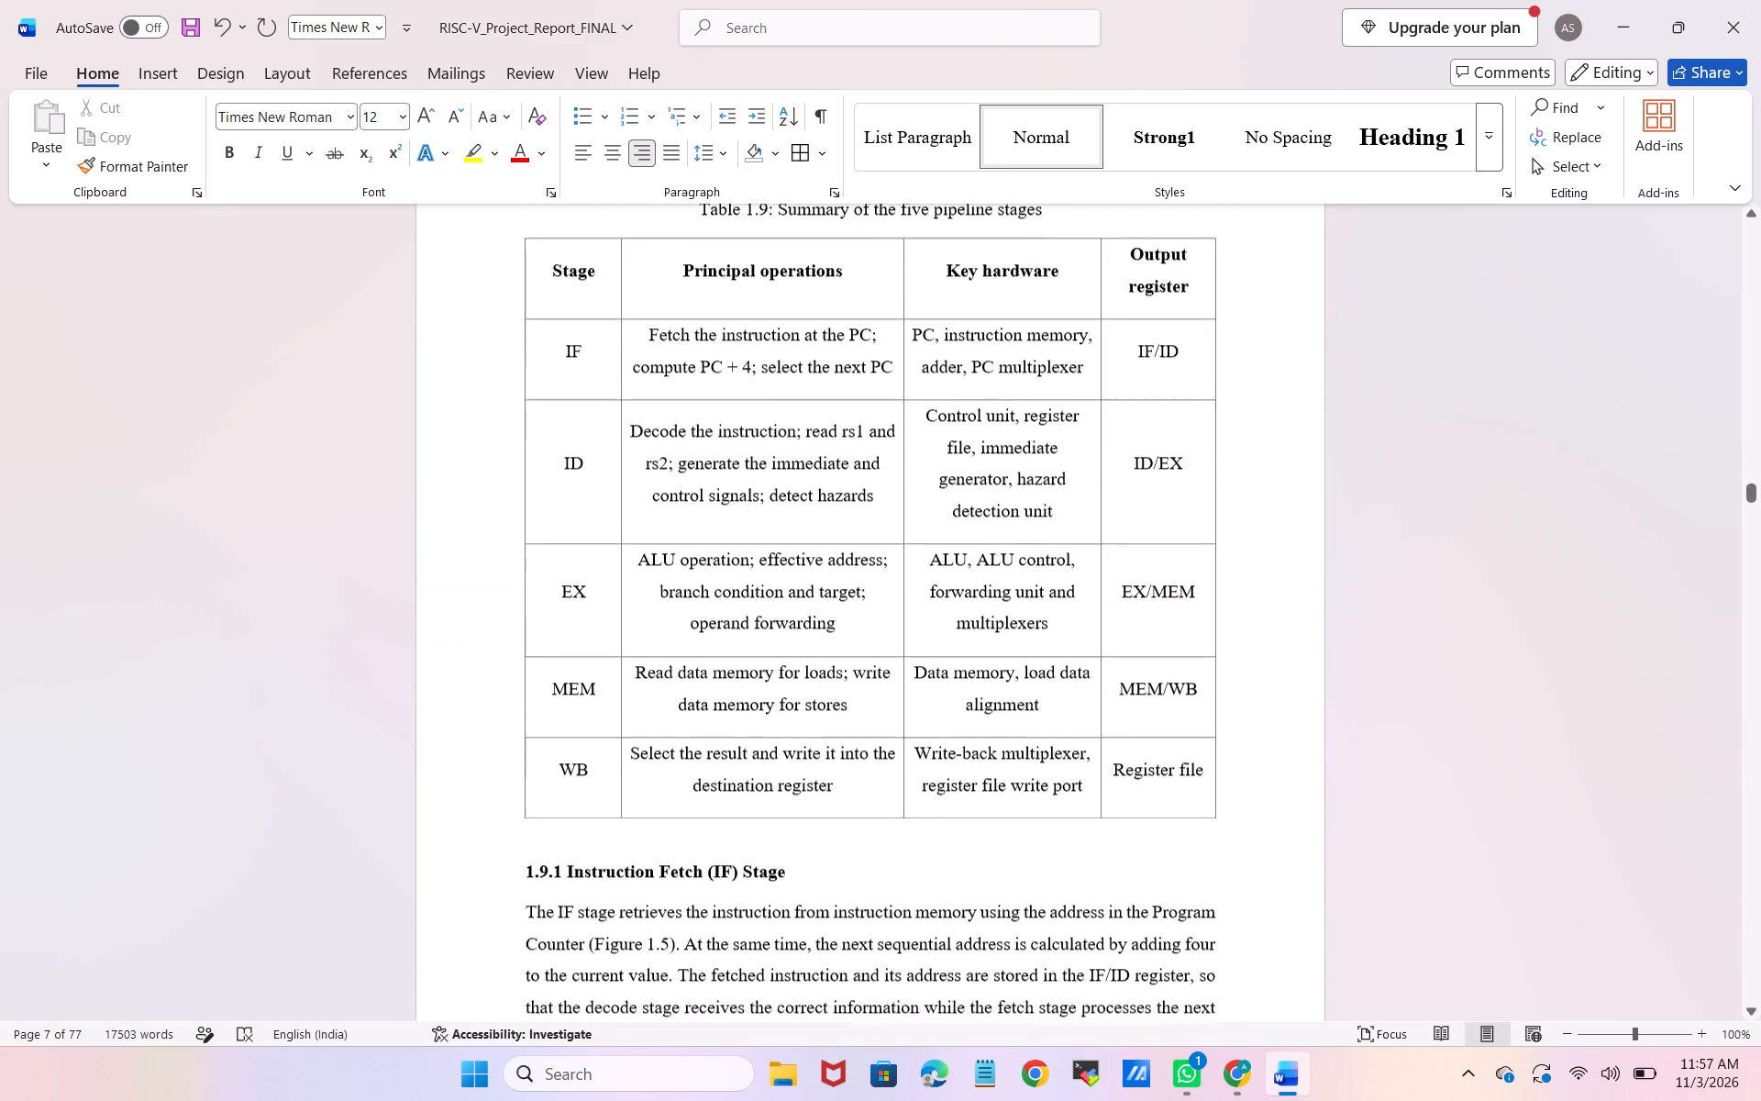
{"action": "scroll", "coordinate": [892, 498], "scroll_direction": "down", "scroll_amount": 3}
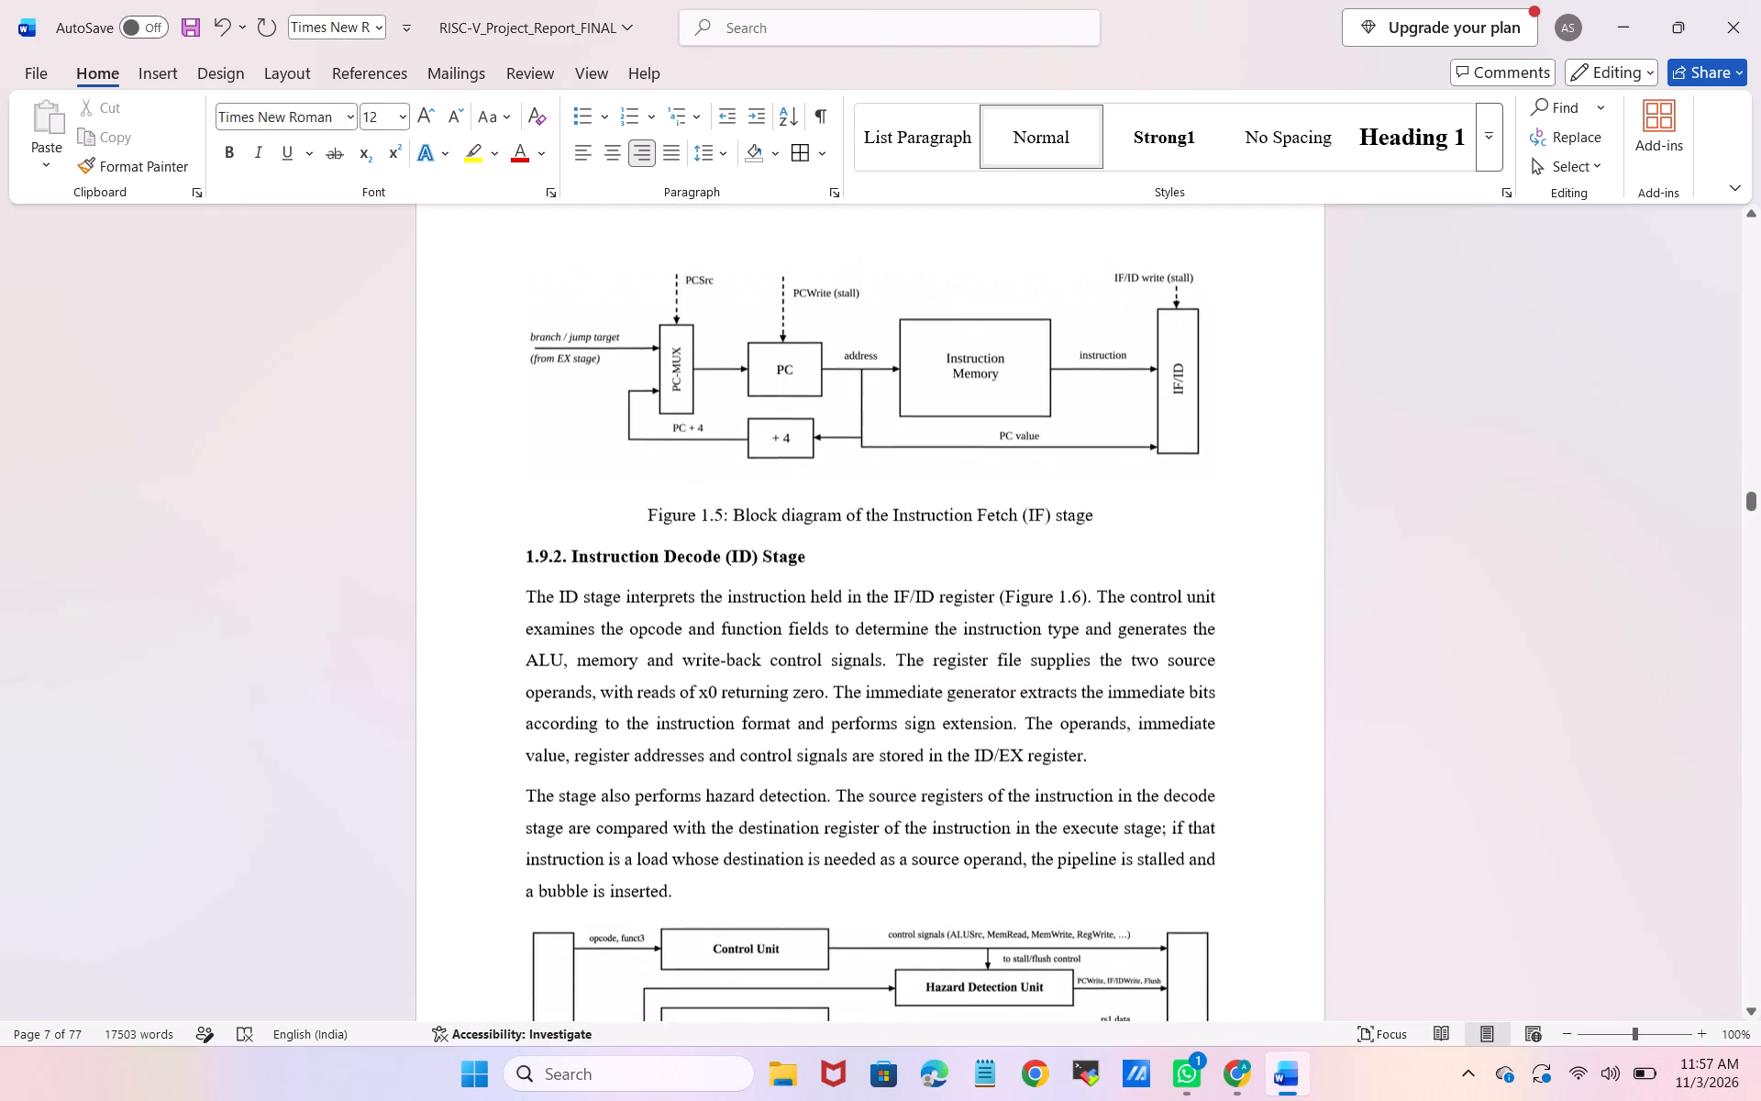
{"action": "scroll", "coordinate": [892, 498], "scroll_direction": "down", "scroll_amount": 3}
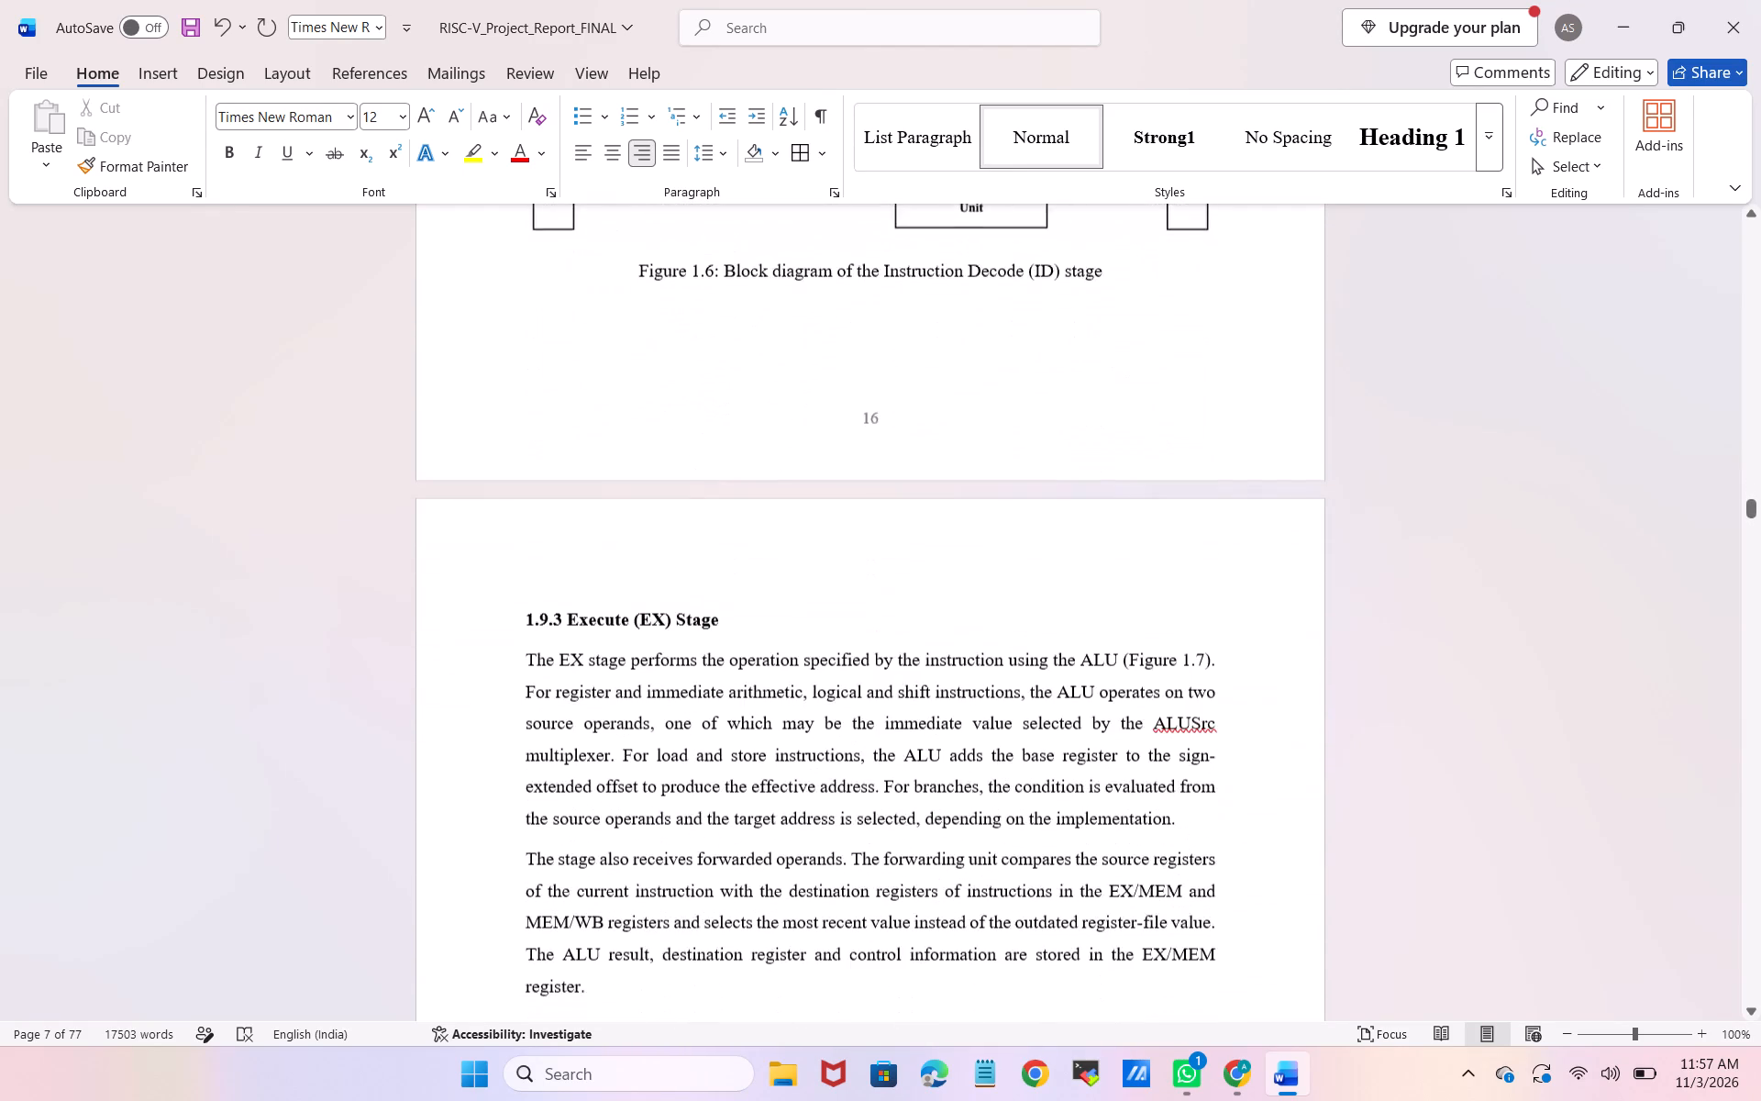
{"action": "scroll", "coordinate": [892, 498], "scroll_direction": "down", "scroll_amount": 5}
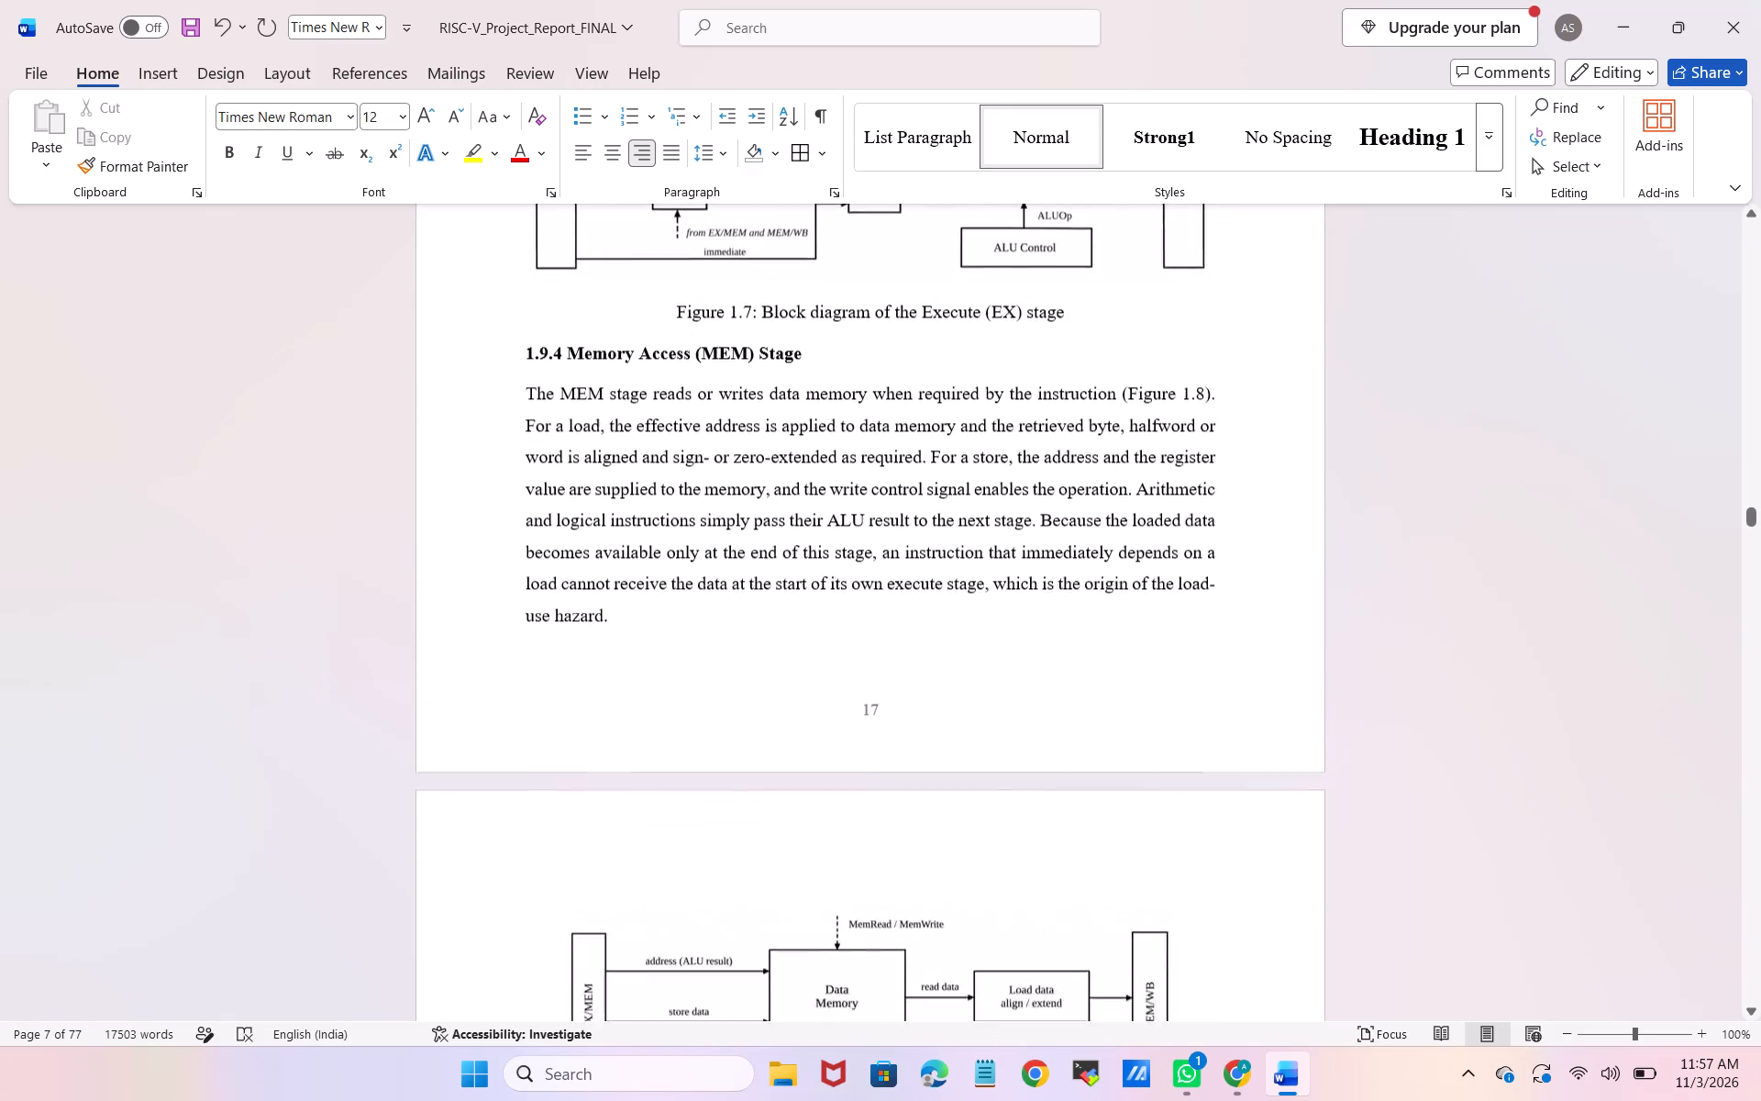
{"action": "scroll", "coordinate": [892, 498], "scroll_direction": "down", "scroll_amount": 4}
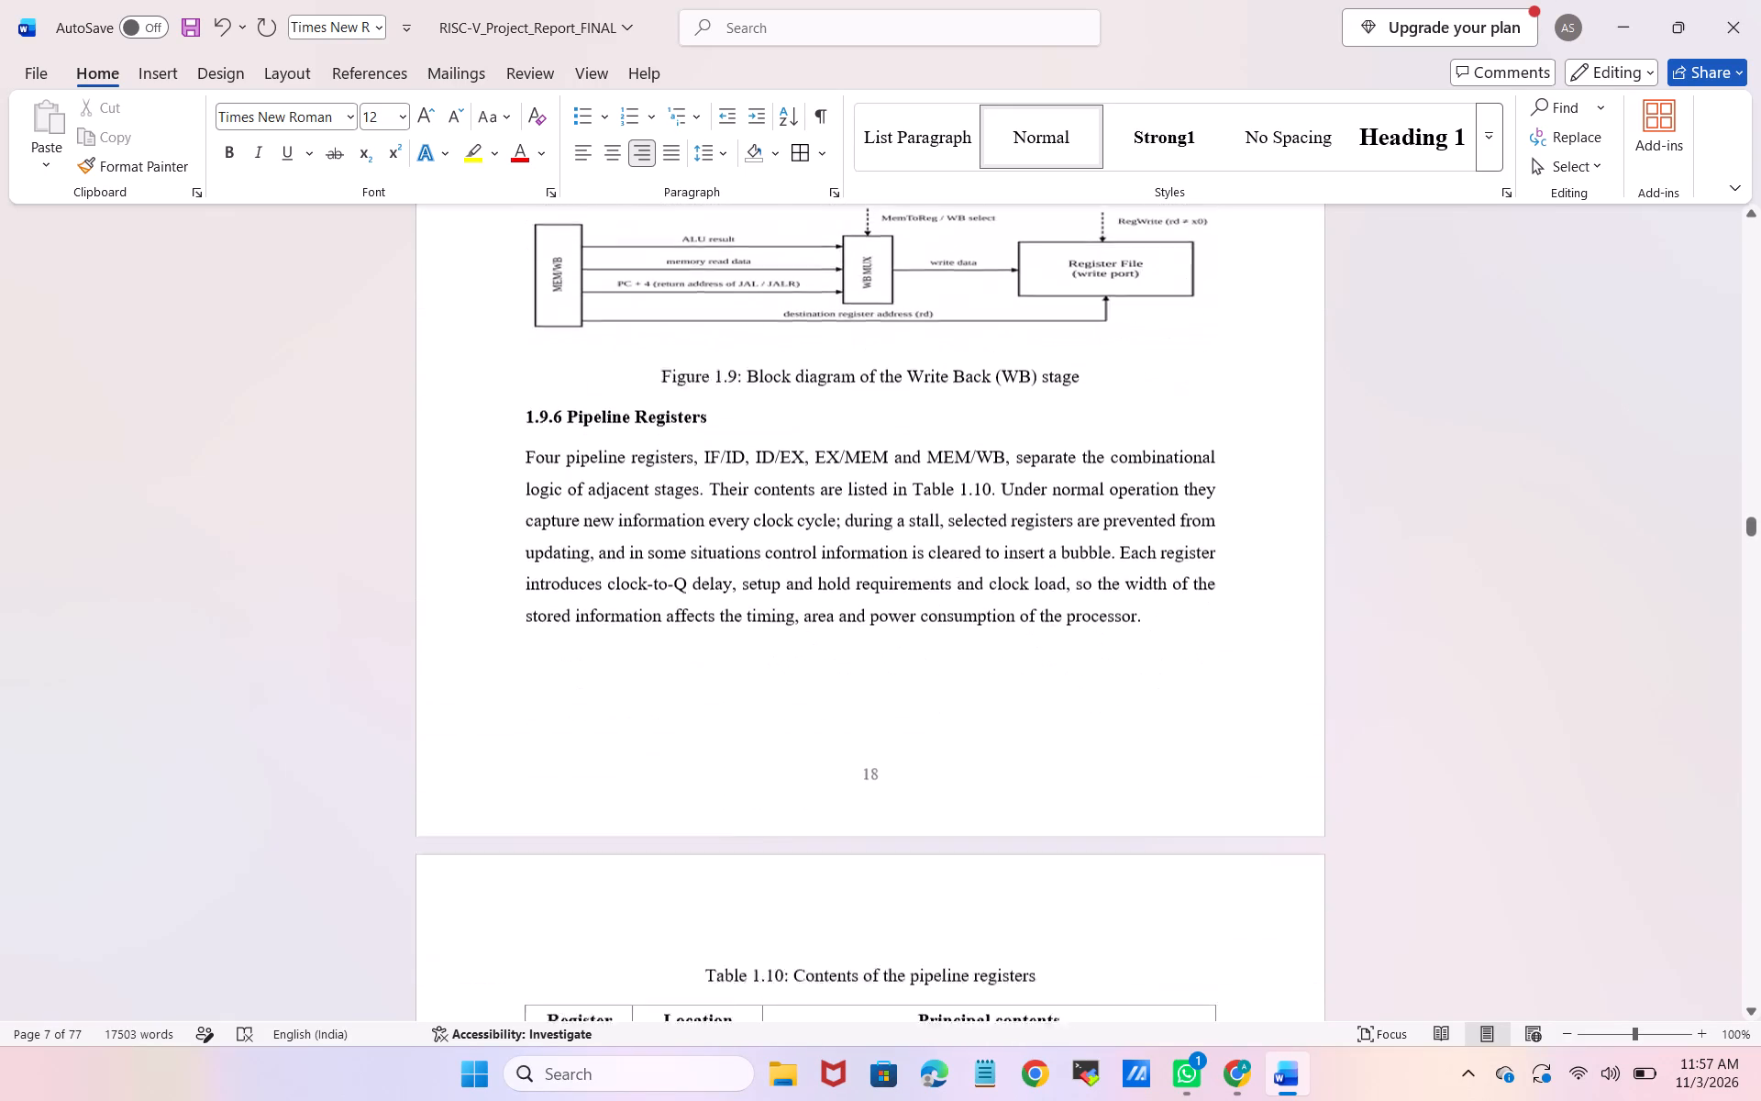
Review the layout of sections 1.10 to 1.14, from pipeline hazards through the objectives of the present work.
{"action": "scroll", "coordinate": [892, 498], "scroll_direction": "down", "scroll_amount": 4}
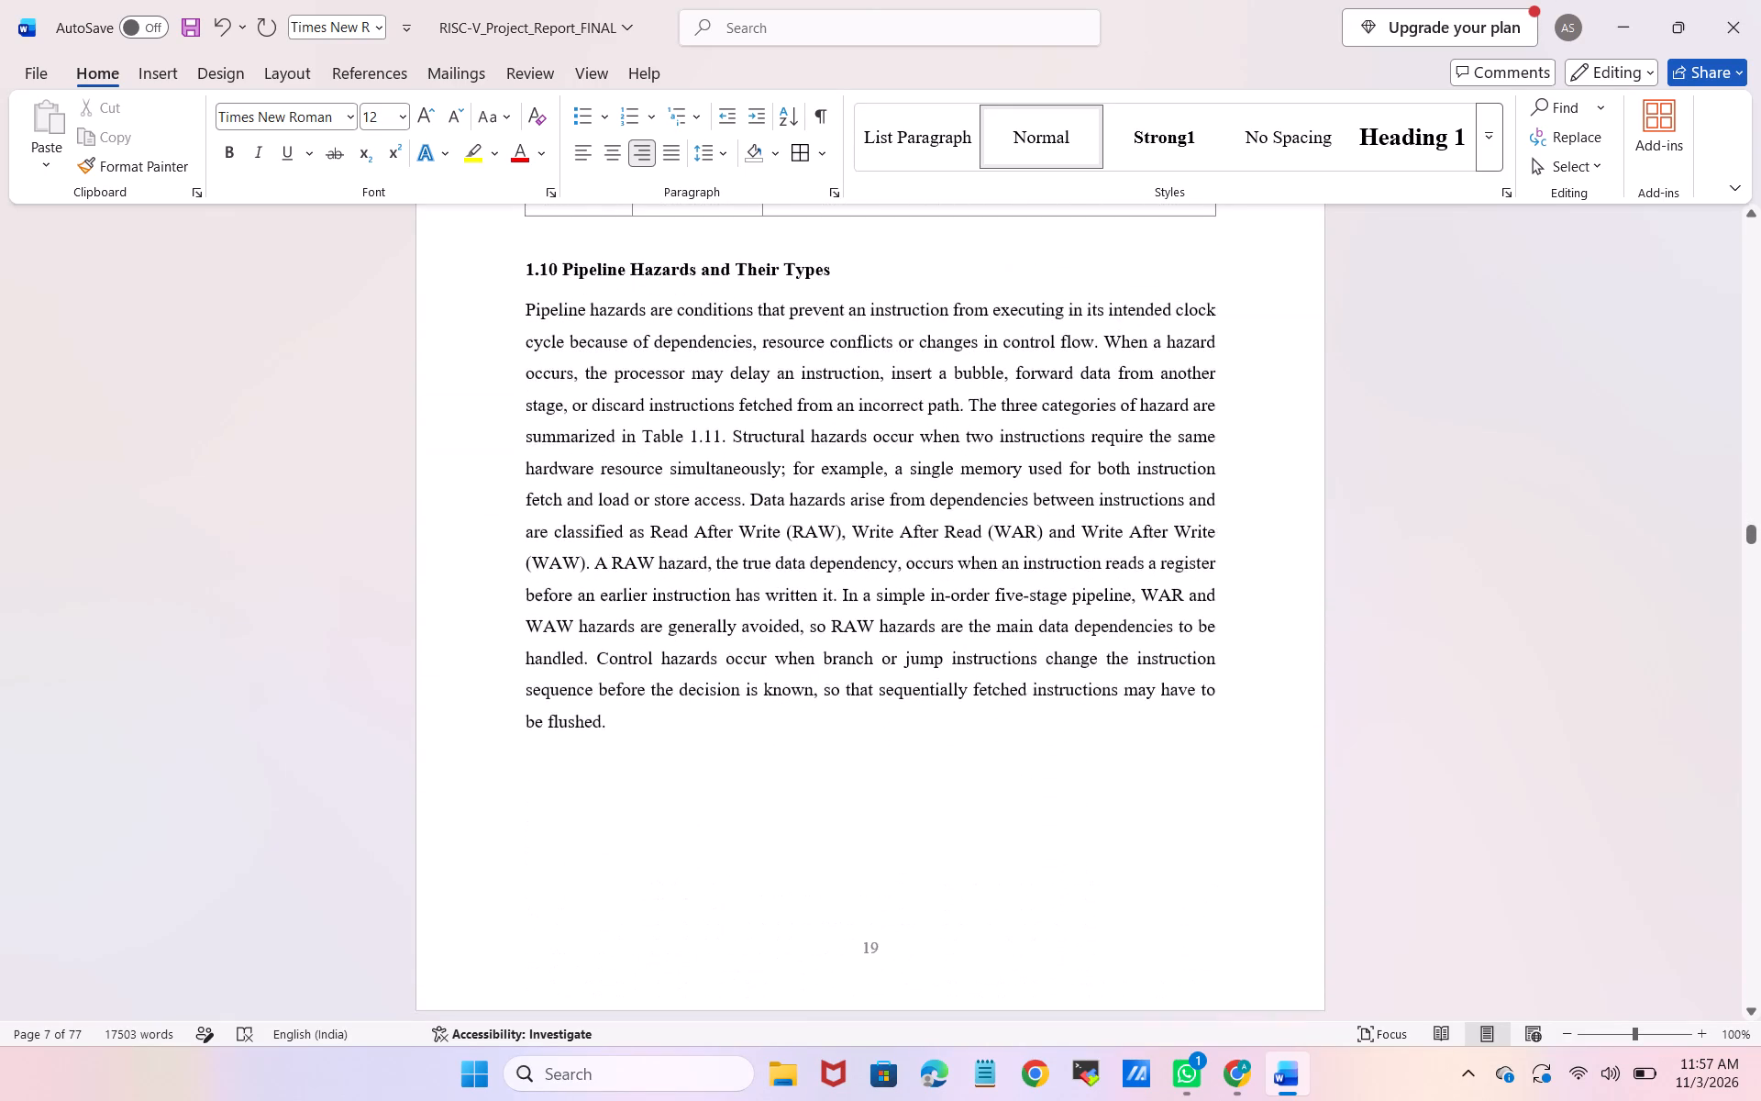
{"action": "scroll", "coordinate": [892, 498], "scroll_direction": "down", "scroll_amount": 3}
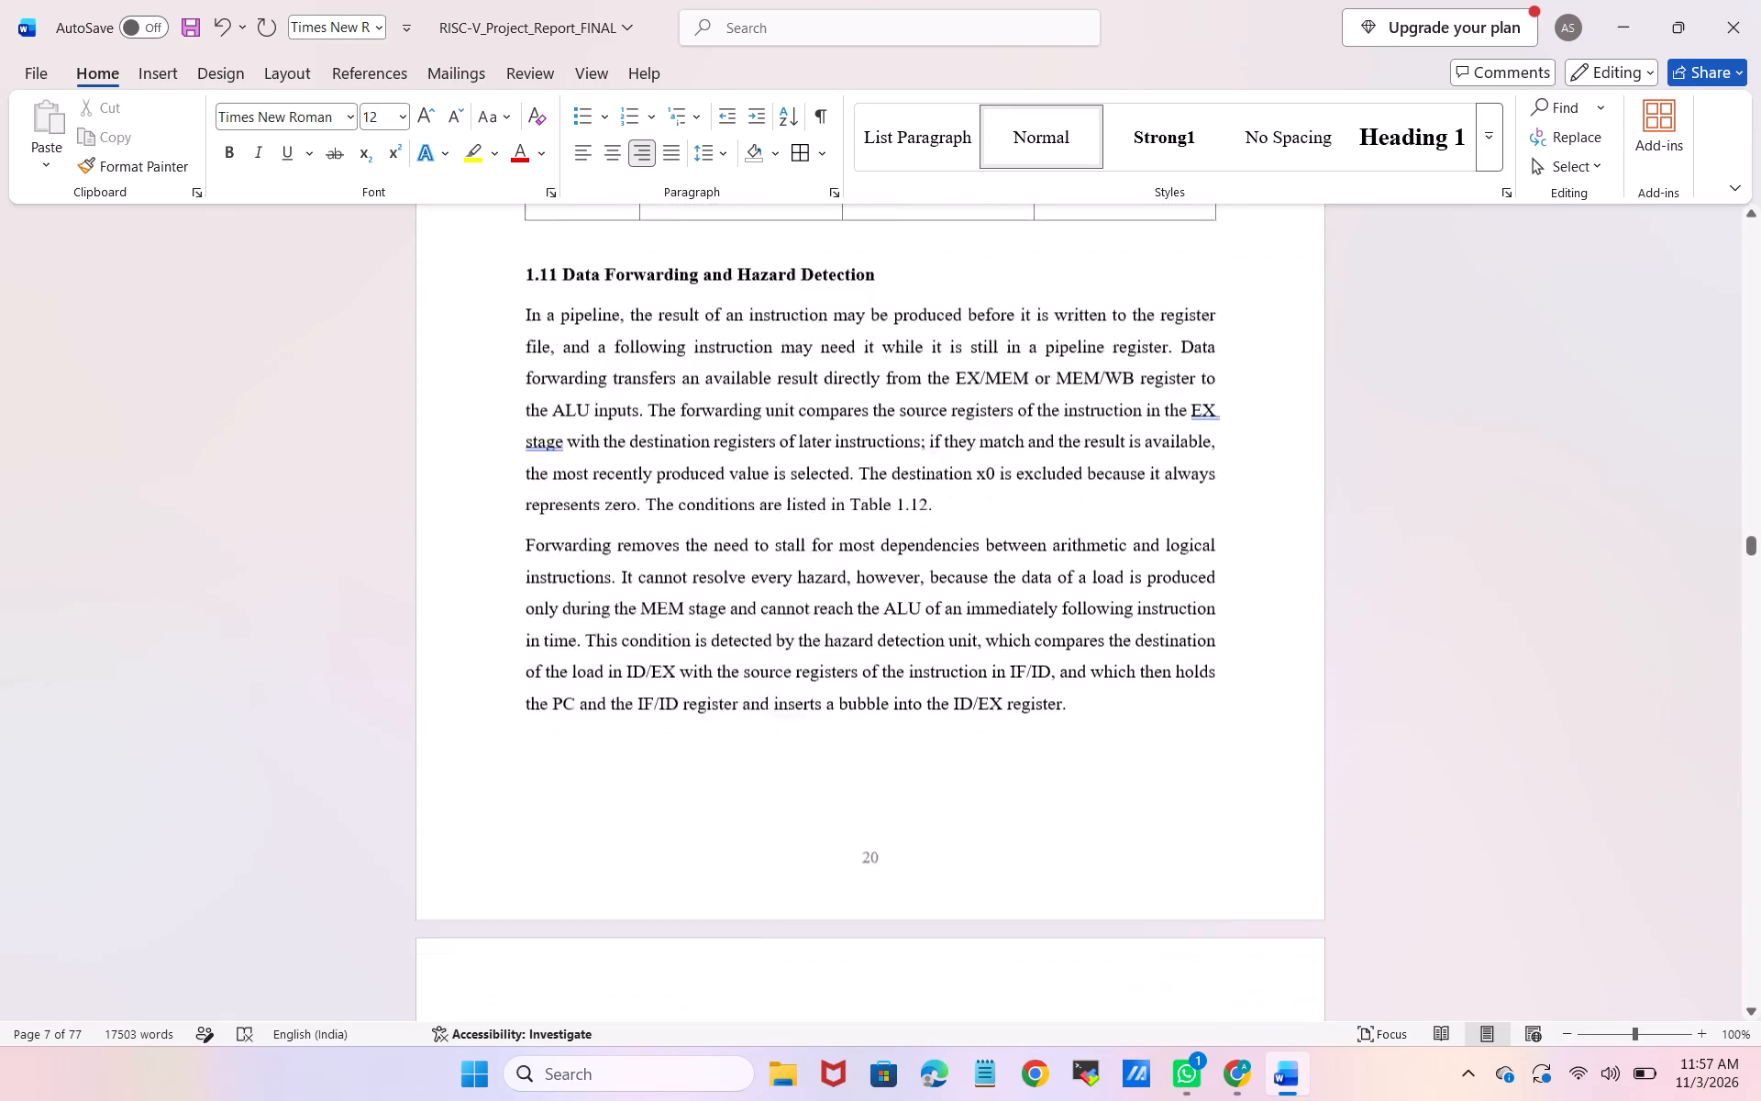
{"action": "scroll", "coordinate": [892, 498], "scroll_direction": "down", "scroll_amount": 8}
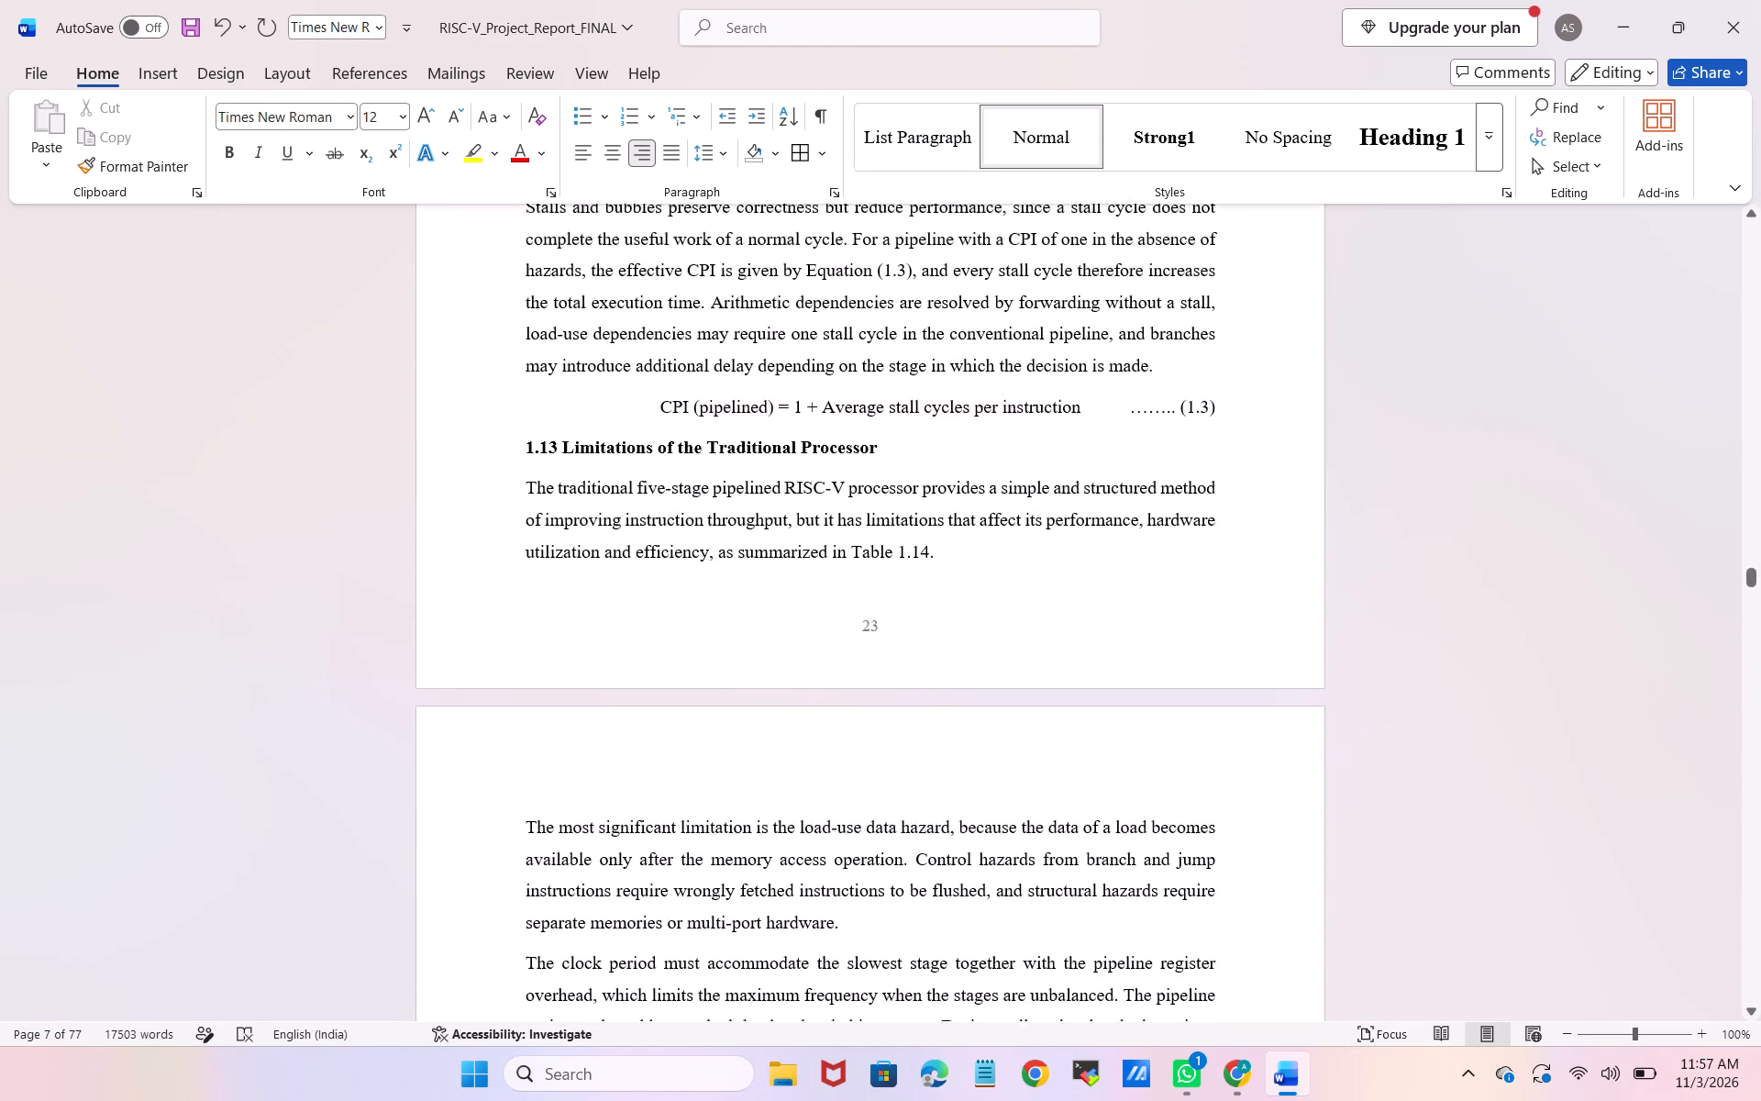
{"action": "scroll", "coordinate": [892, 498], "scroll_direction": "up", "scroll_amount": 5}
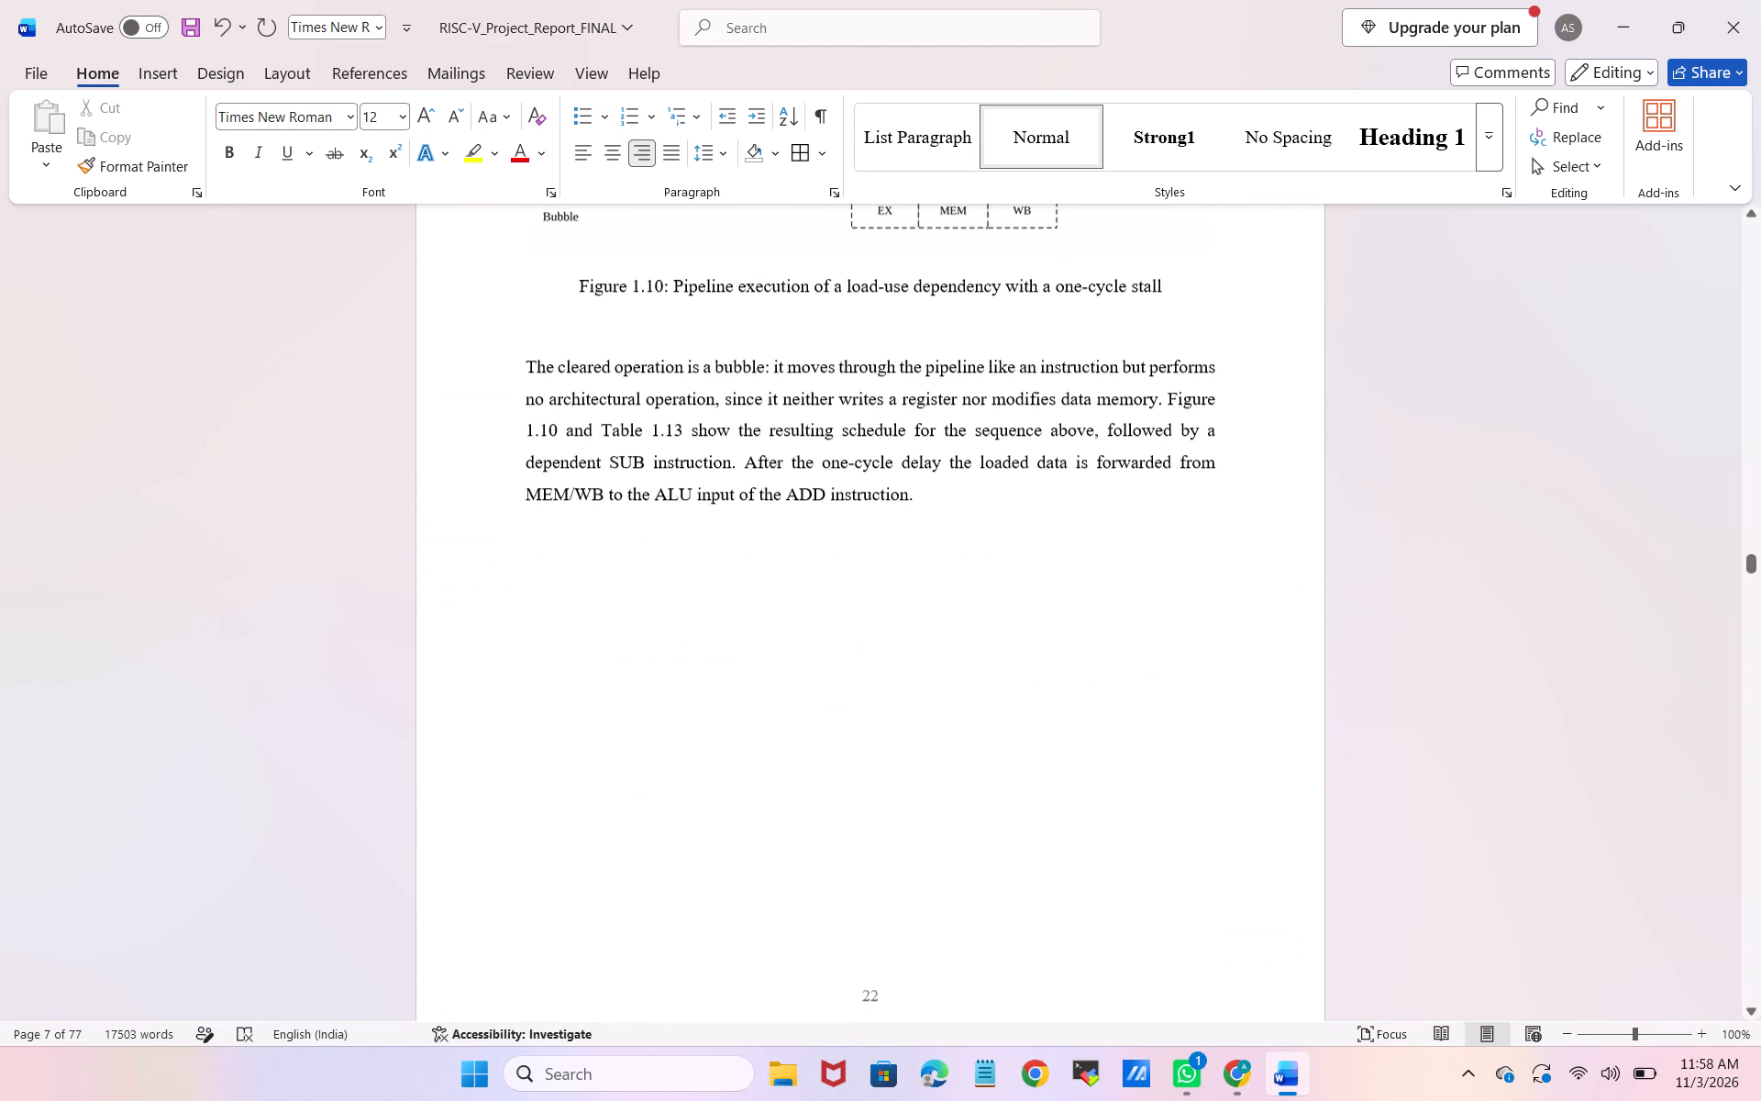
{"action": "scroll", "coordinate": [892, 498], "scroll_direction": "down", "scroll_amount": 3}
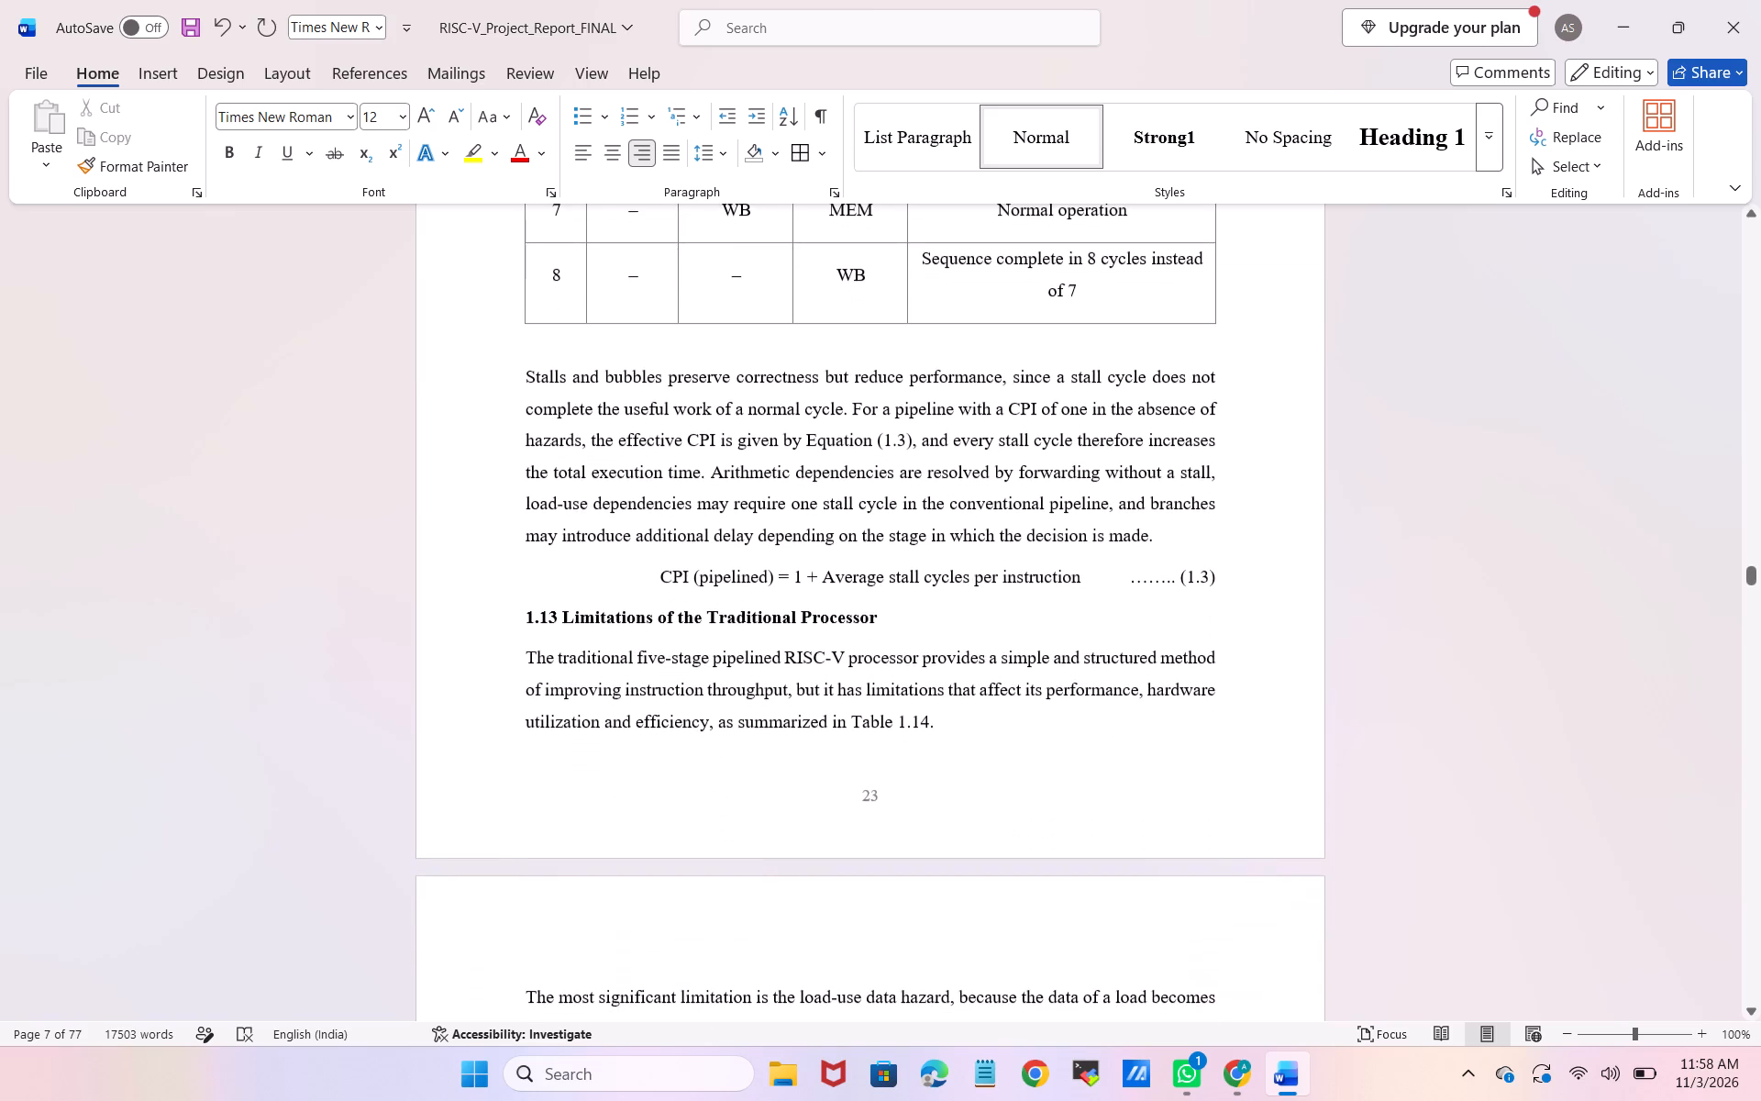
{"action": "scroll", "coordinate": [892, 498], "scroll_direction": "down", "scroll_amount": 2}
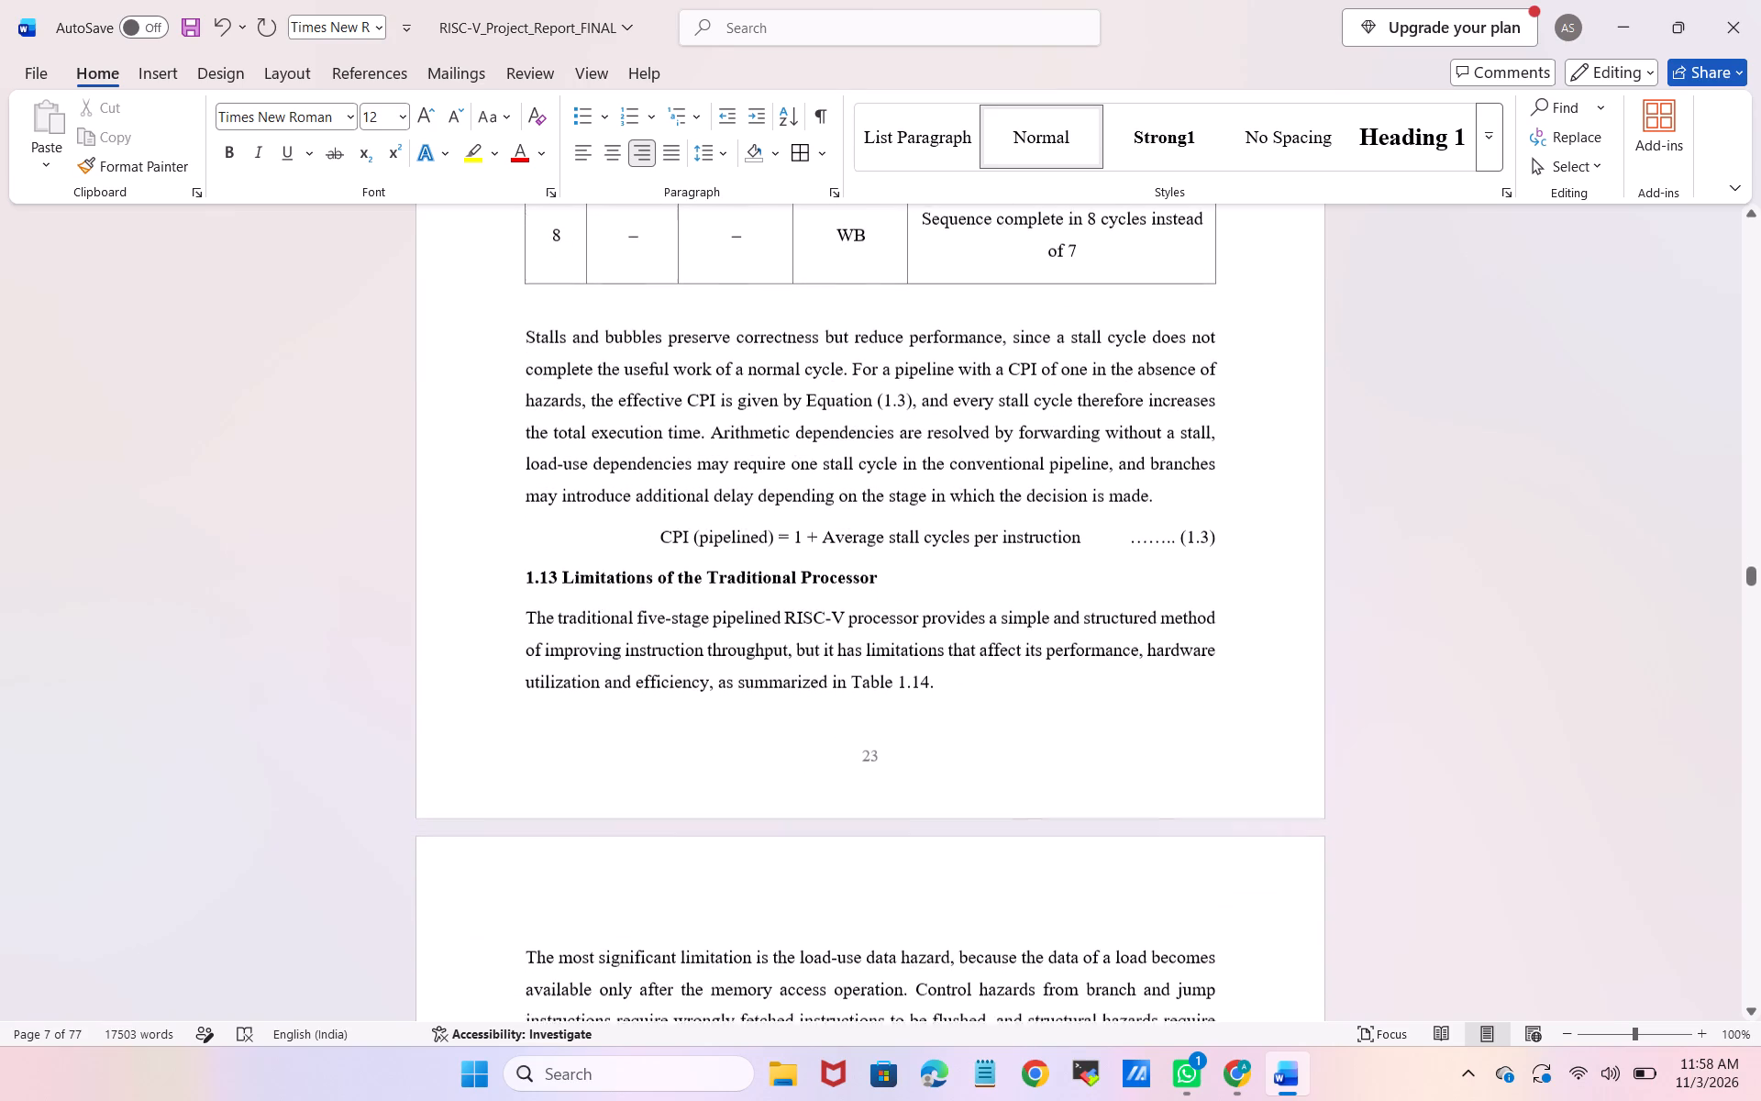
{"action": "scroll", "coordinate": [892, 498], "scroll_direction": "down", "scroll_amount": 3}
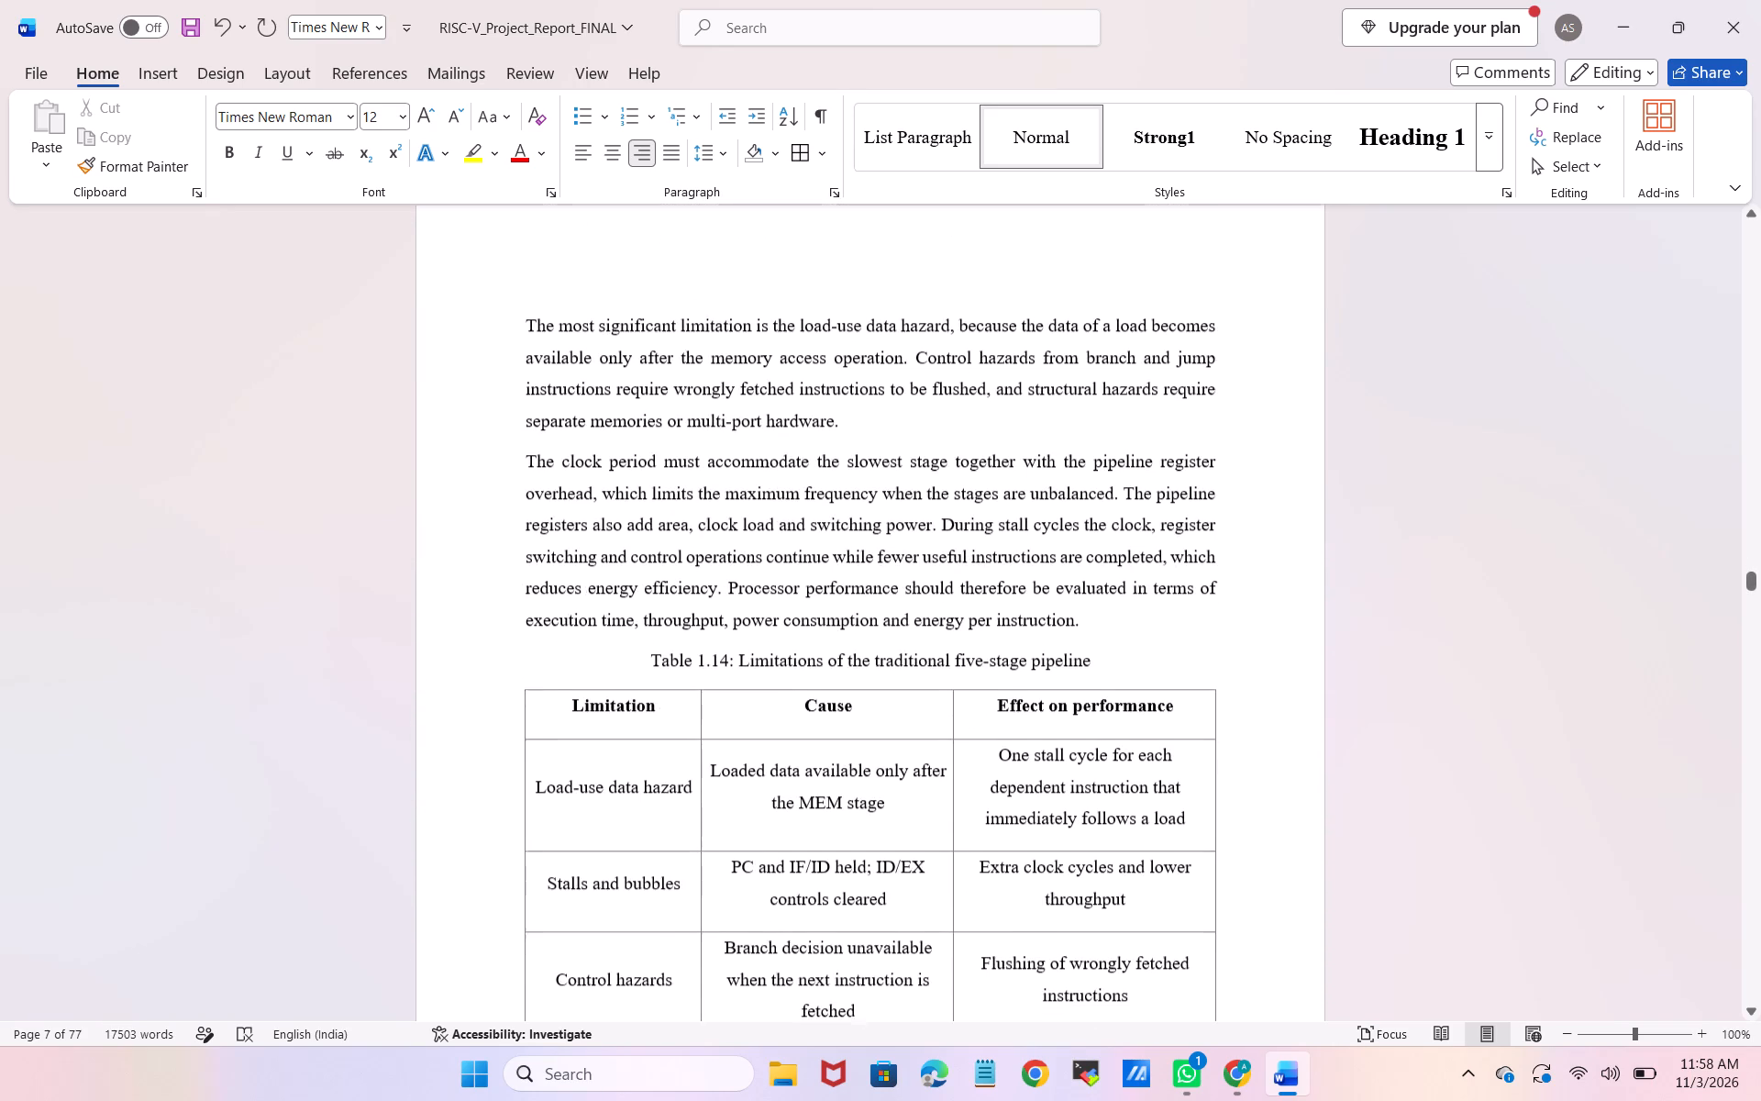
{"action": "scroll", "coordinate": [892, 498], "scroll_direction": "down", "scroll_amount": 3}
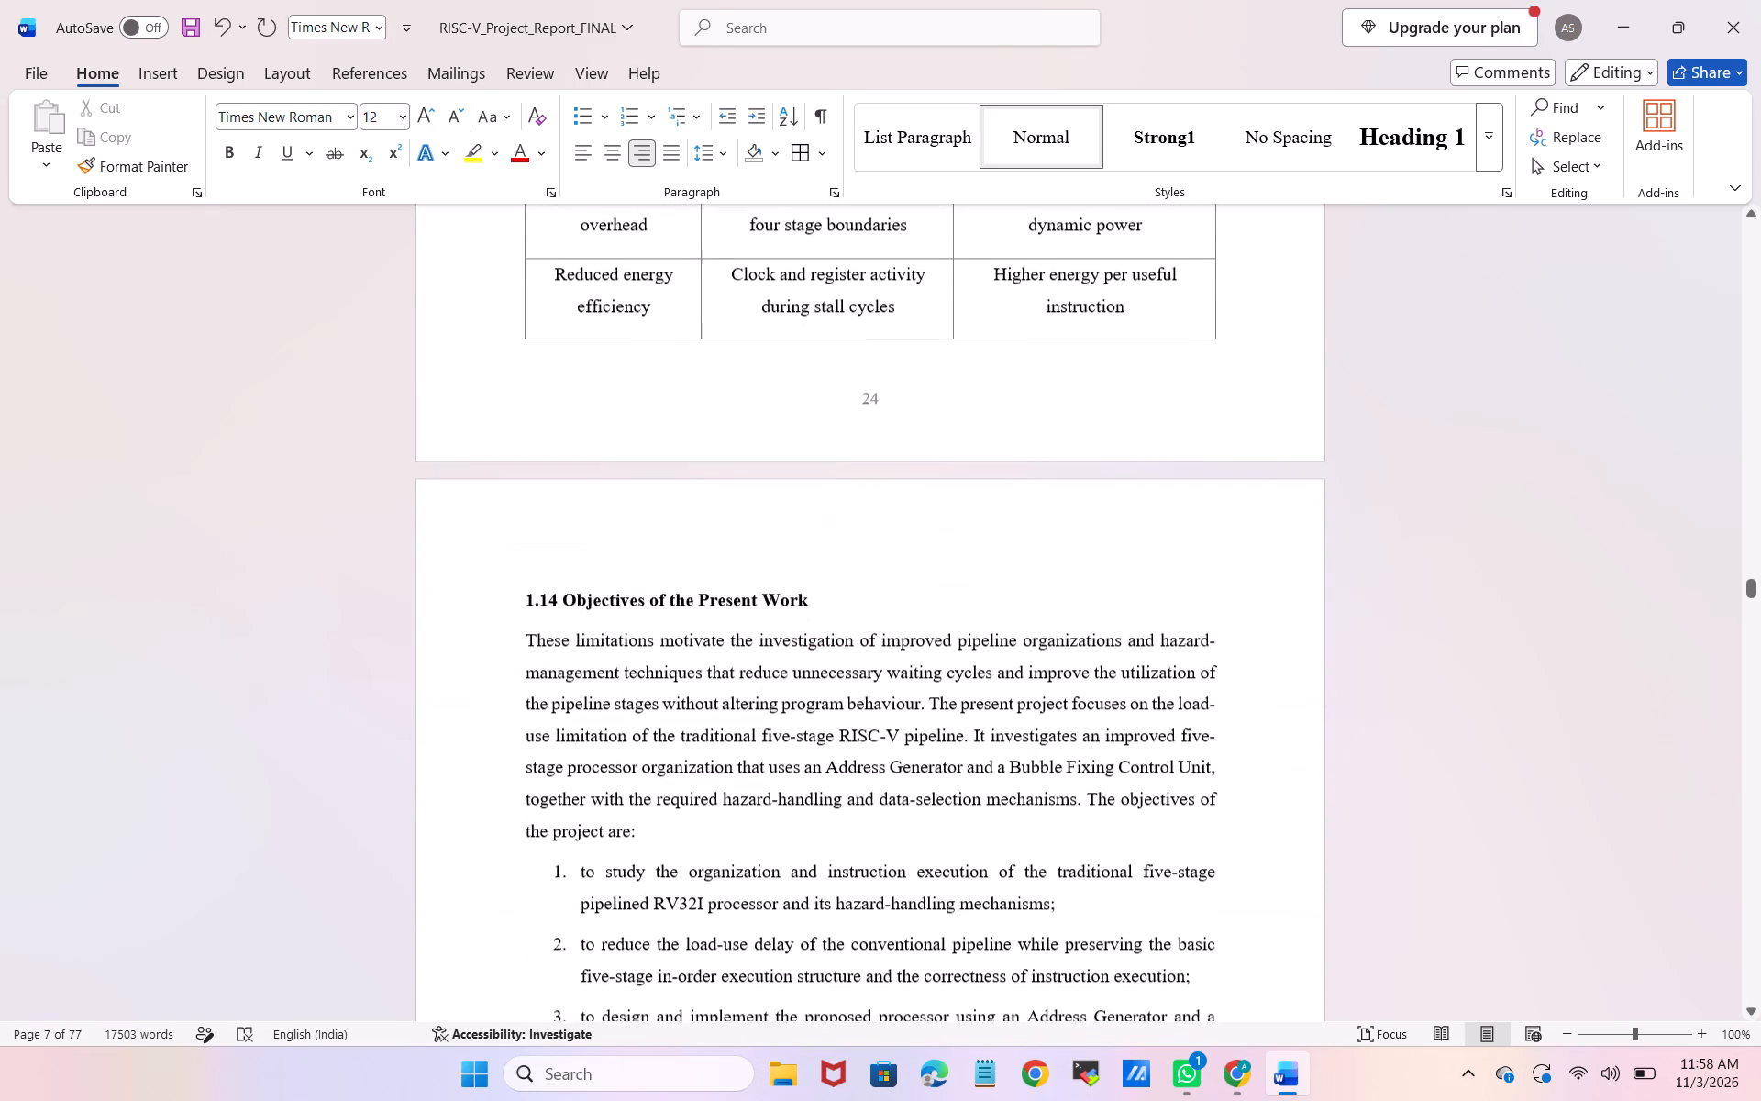
{"action": "scroll", "coordinate": [892, 498], "scroll_direction": "down", "scroll_amount": 4}
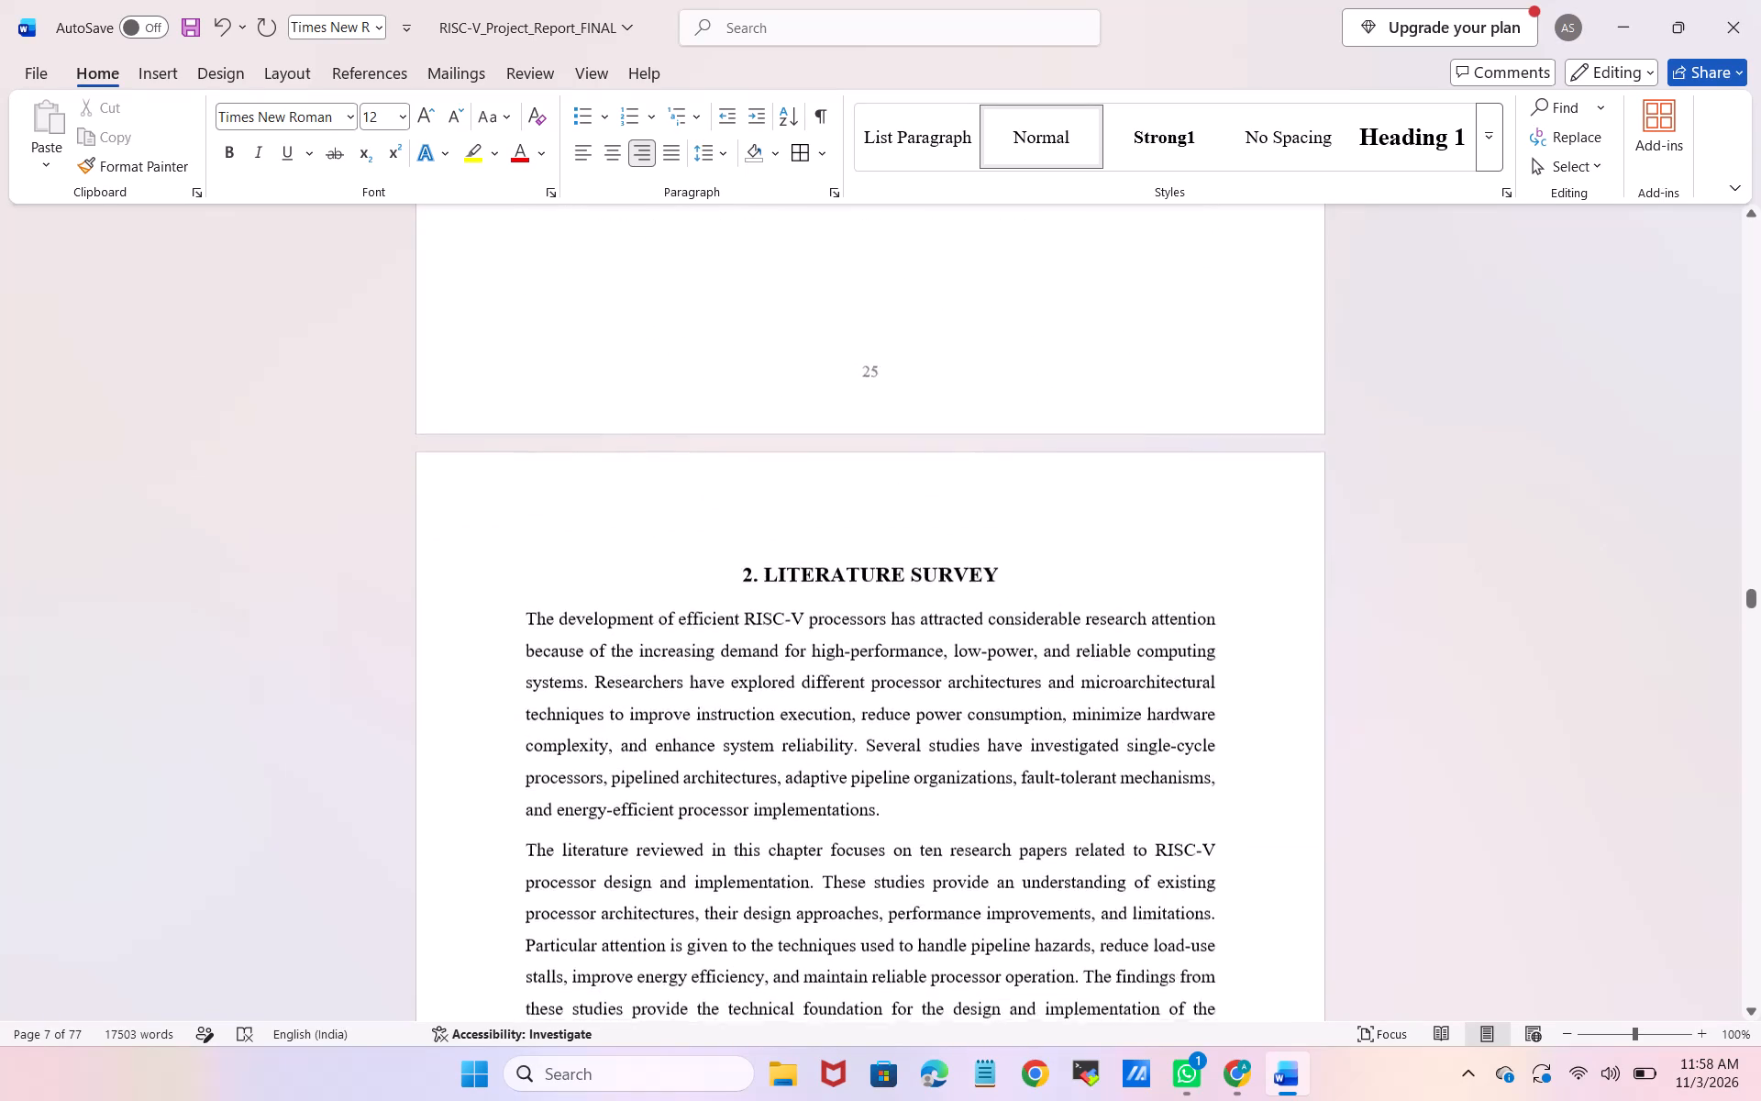
Look through the Literature Survey chapter, checking the layout of the introduction and the reviews of papers [1] to [10].
{"action": "scroll", "coordinate": [892, 498], "scroll_direction": "down", "scroll_amount": 5}
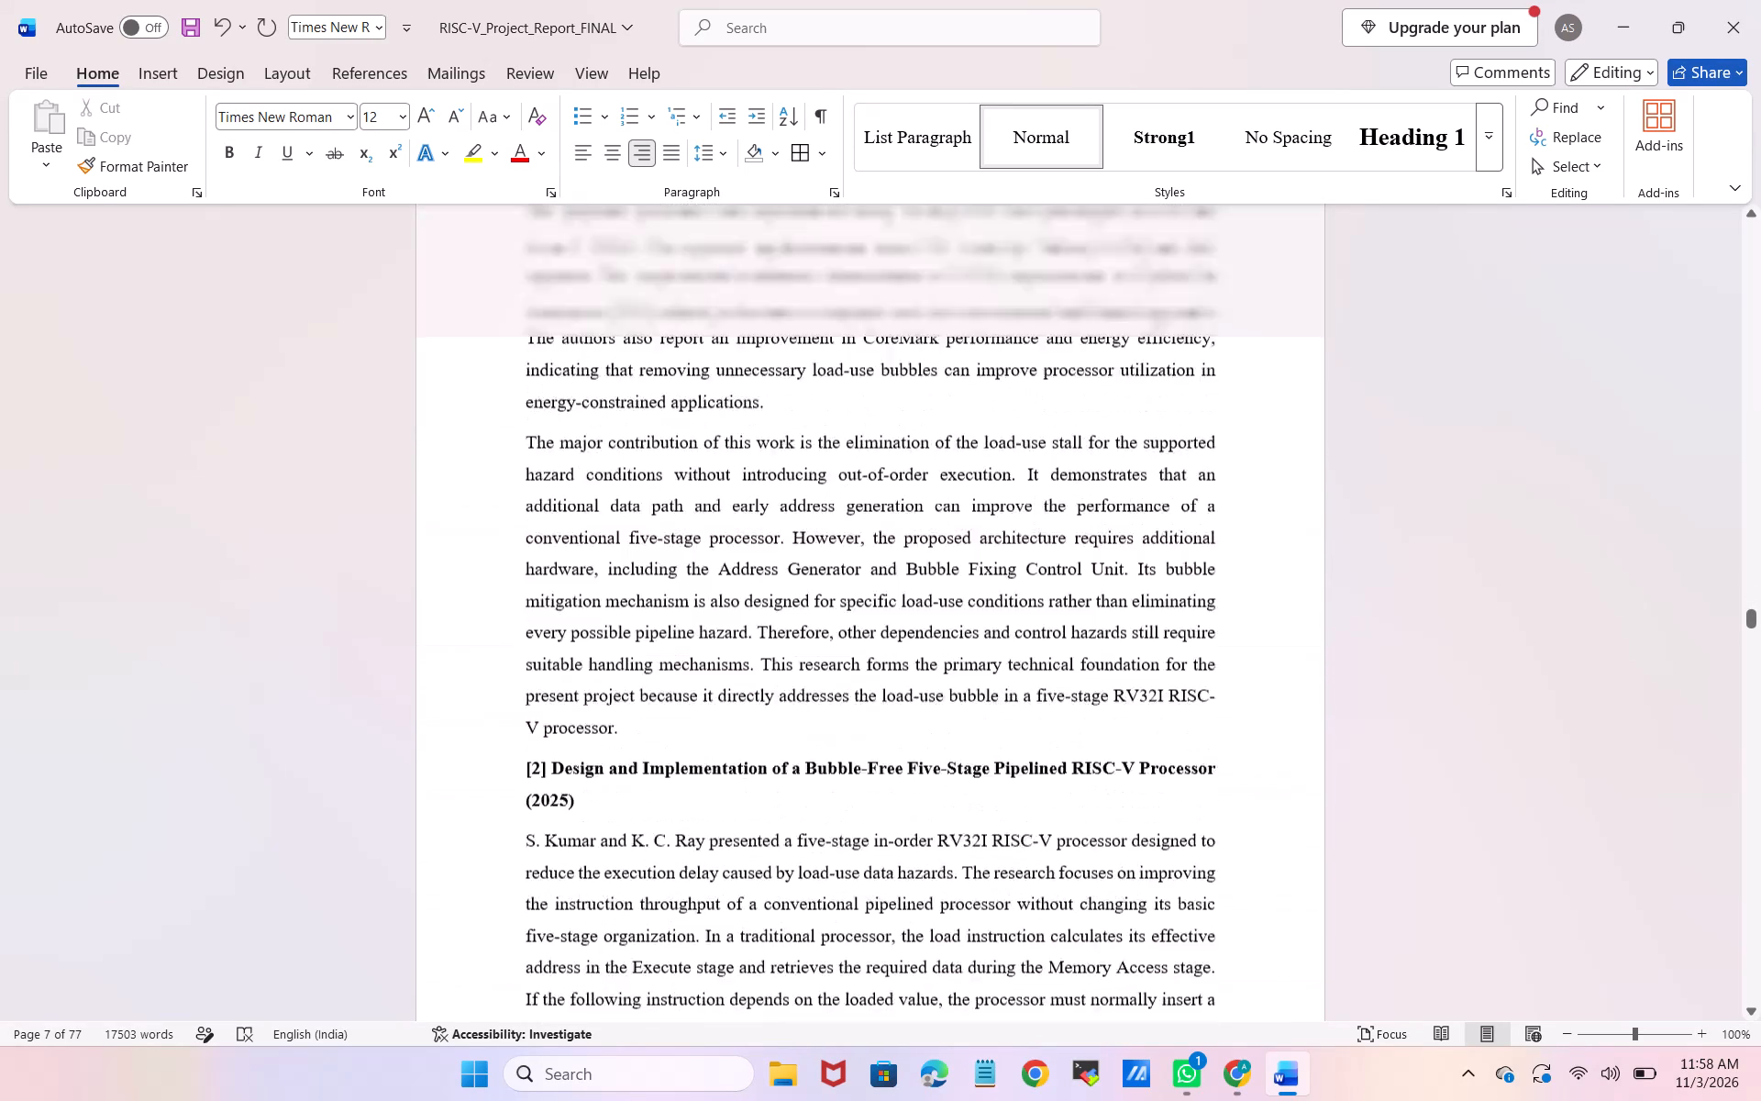
{"action": "scroll", "coordinate": [892, 498], "scroll_direction": "down", "scroll_amount": 5}
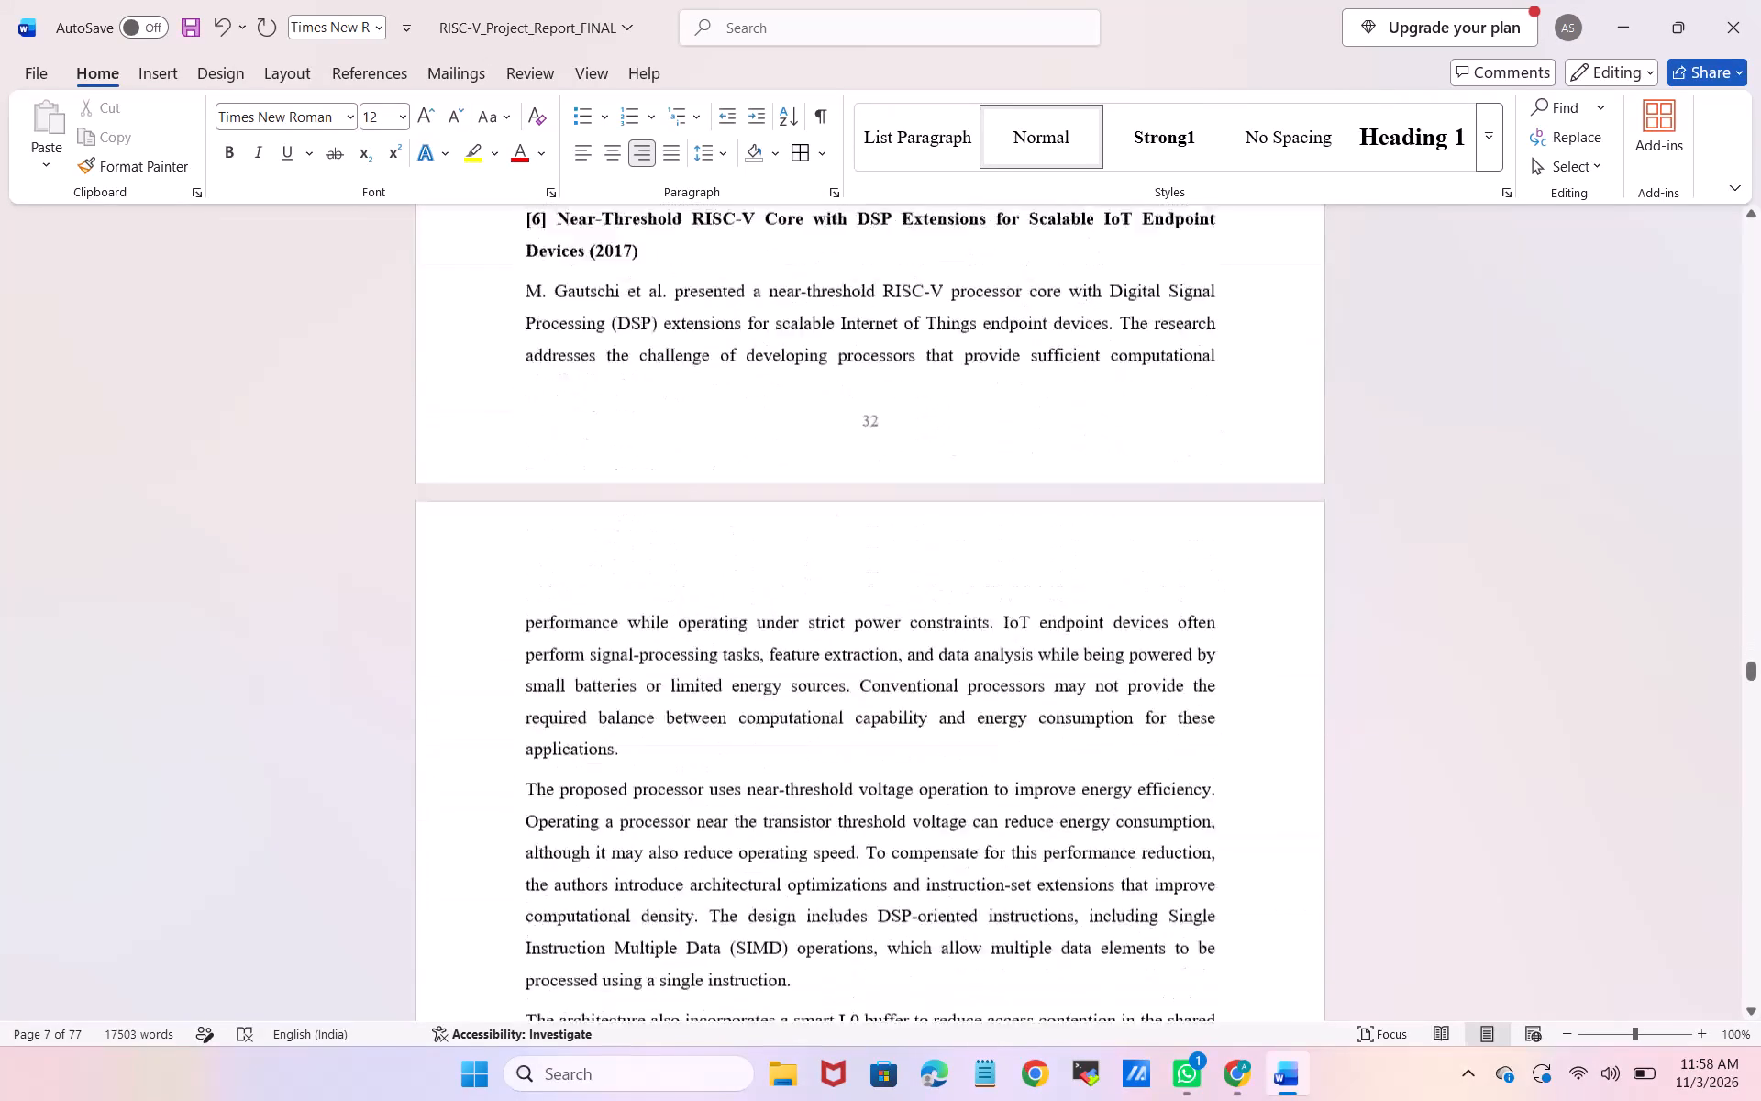
{"action": "scroll", "coordinate": [892, 498], "scroll_direction": "down", "scroll_amount": 6}
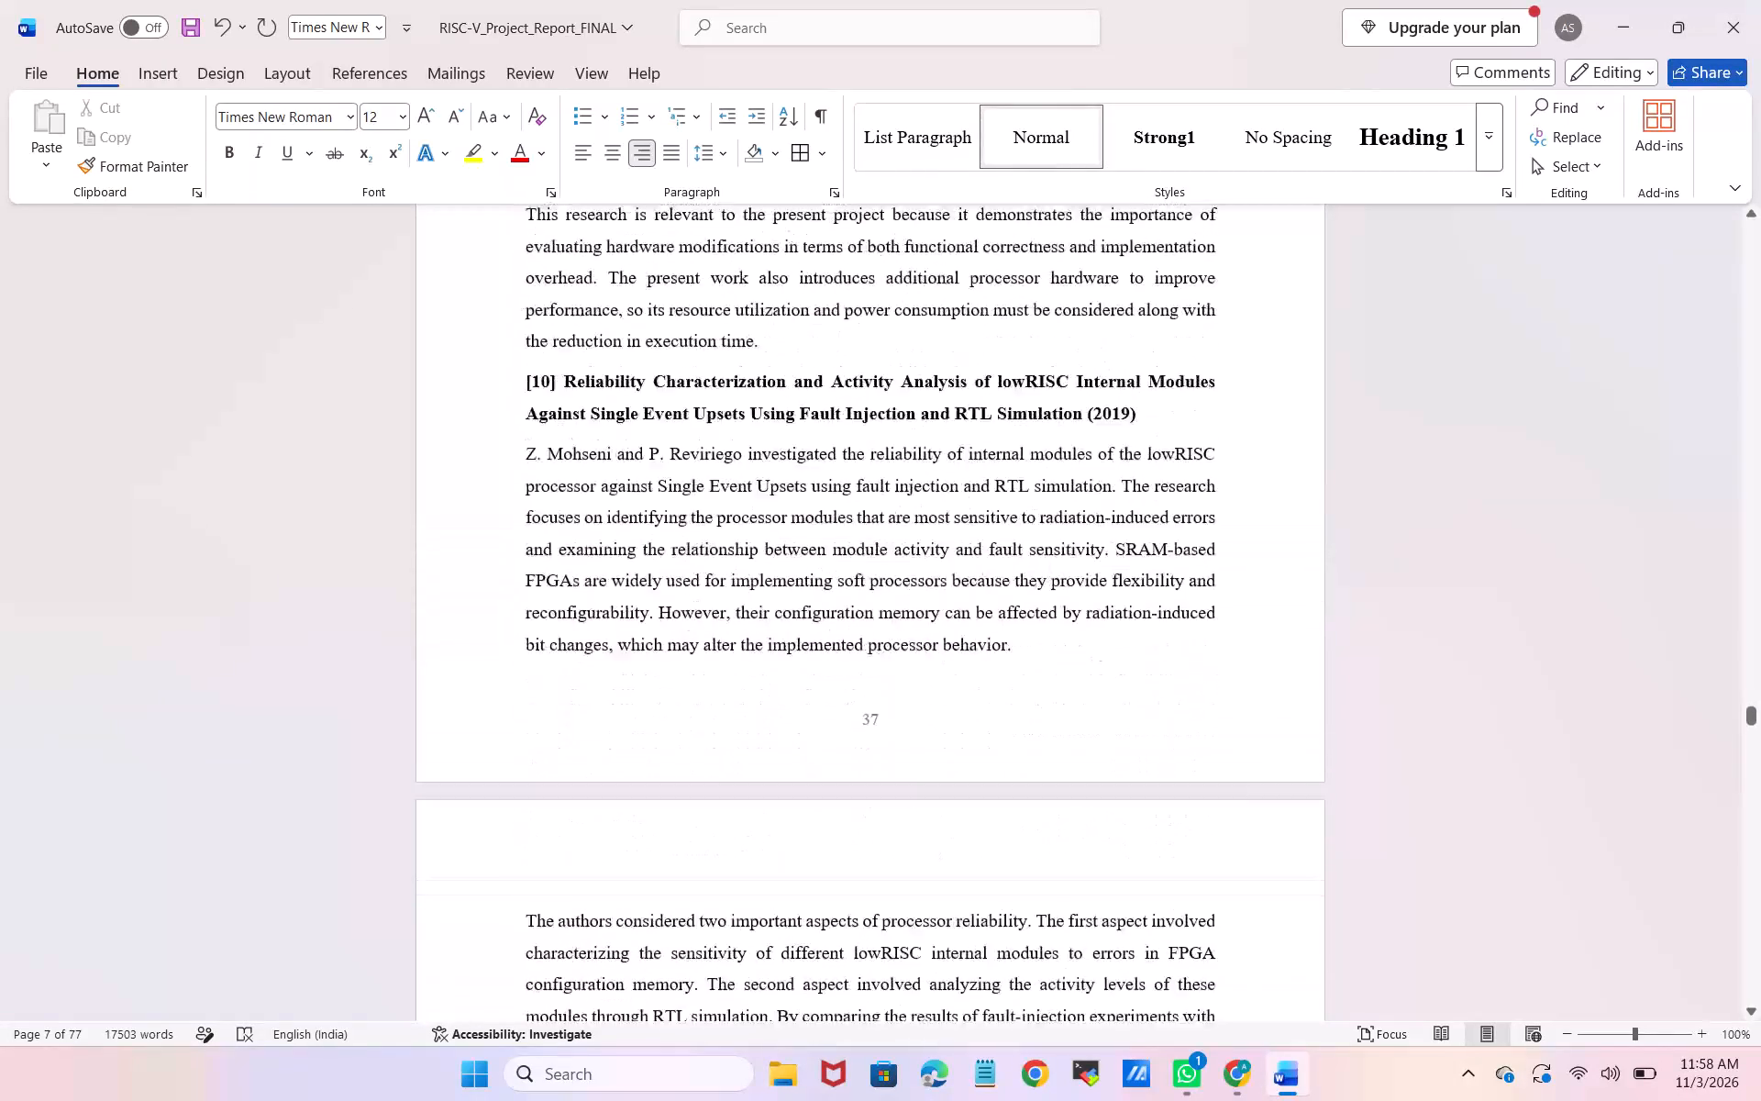
{"action": "scroll", "coordinate": [892, 498], "scroll_direction": "down", "scroll_amount": 4}
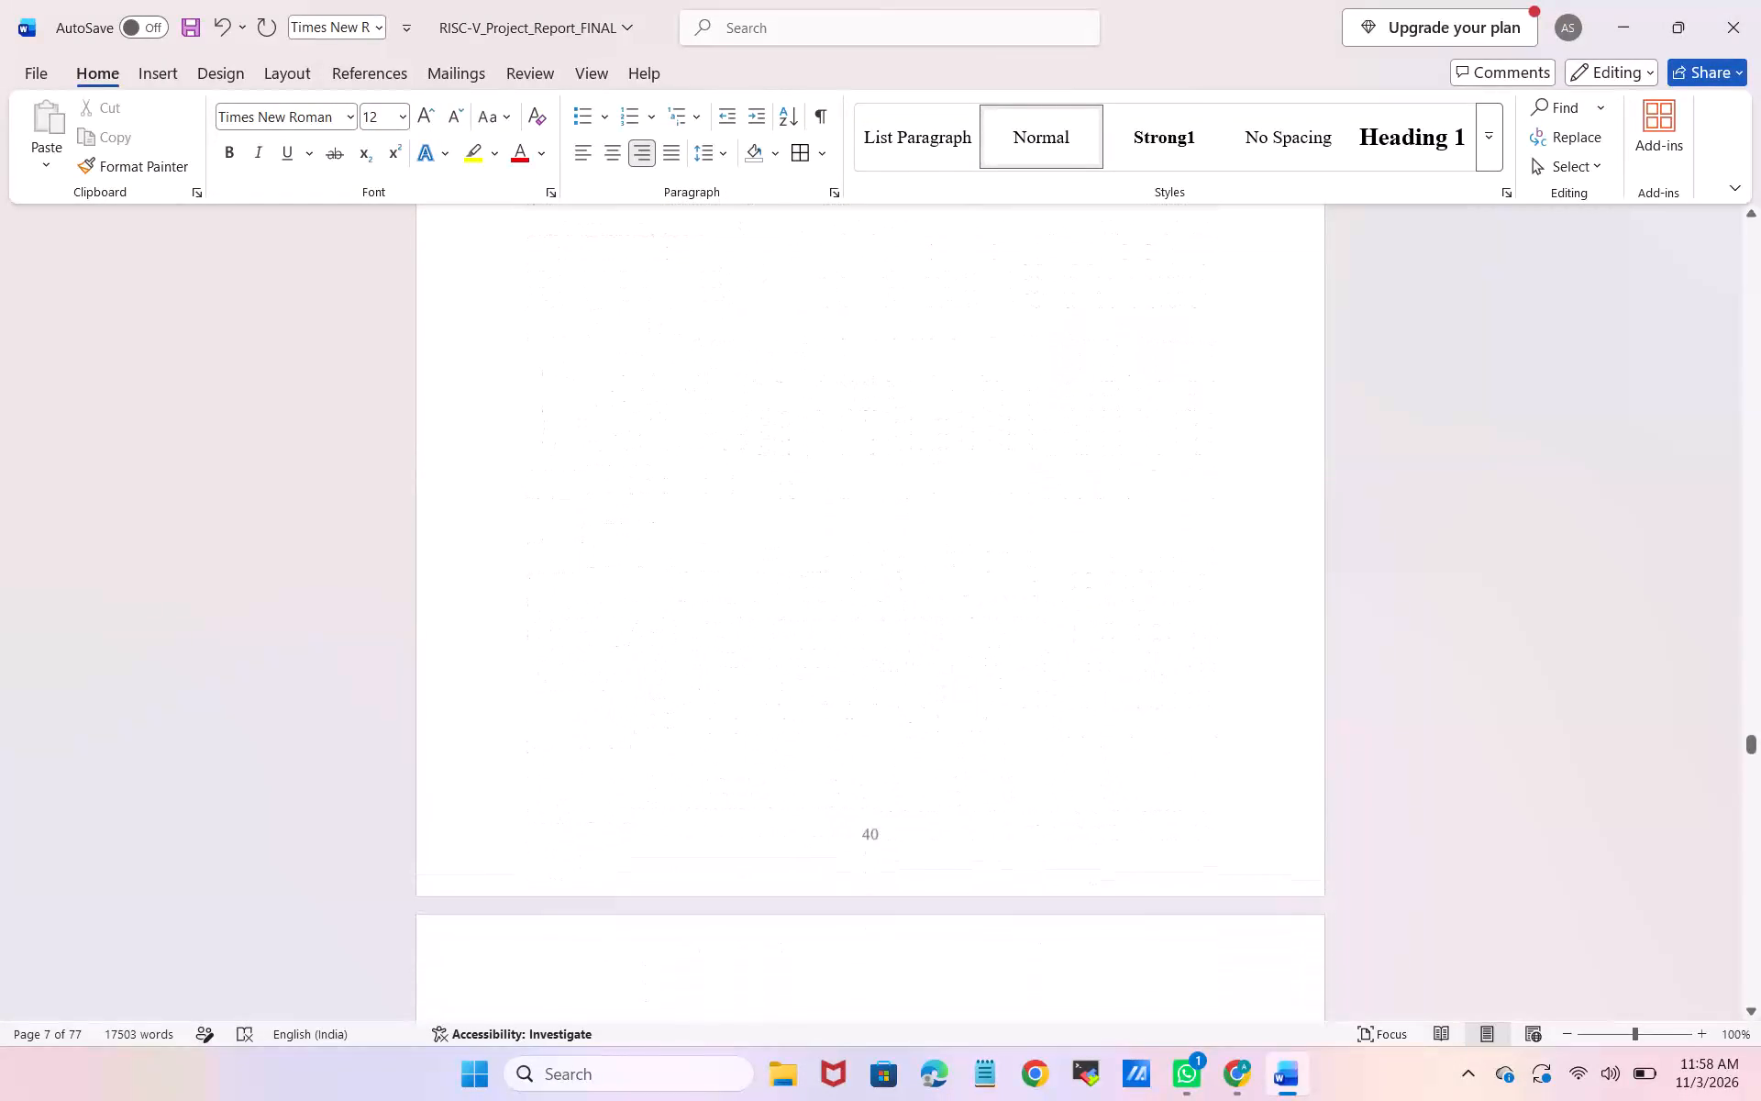
{"action": "scroll", "coordinate": [892, 498], "scroll_direction": "down", "scroll_amount": 4}
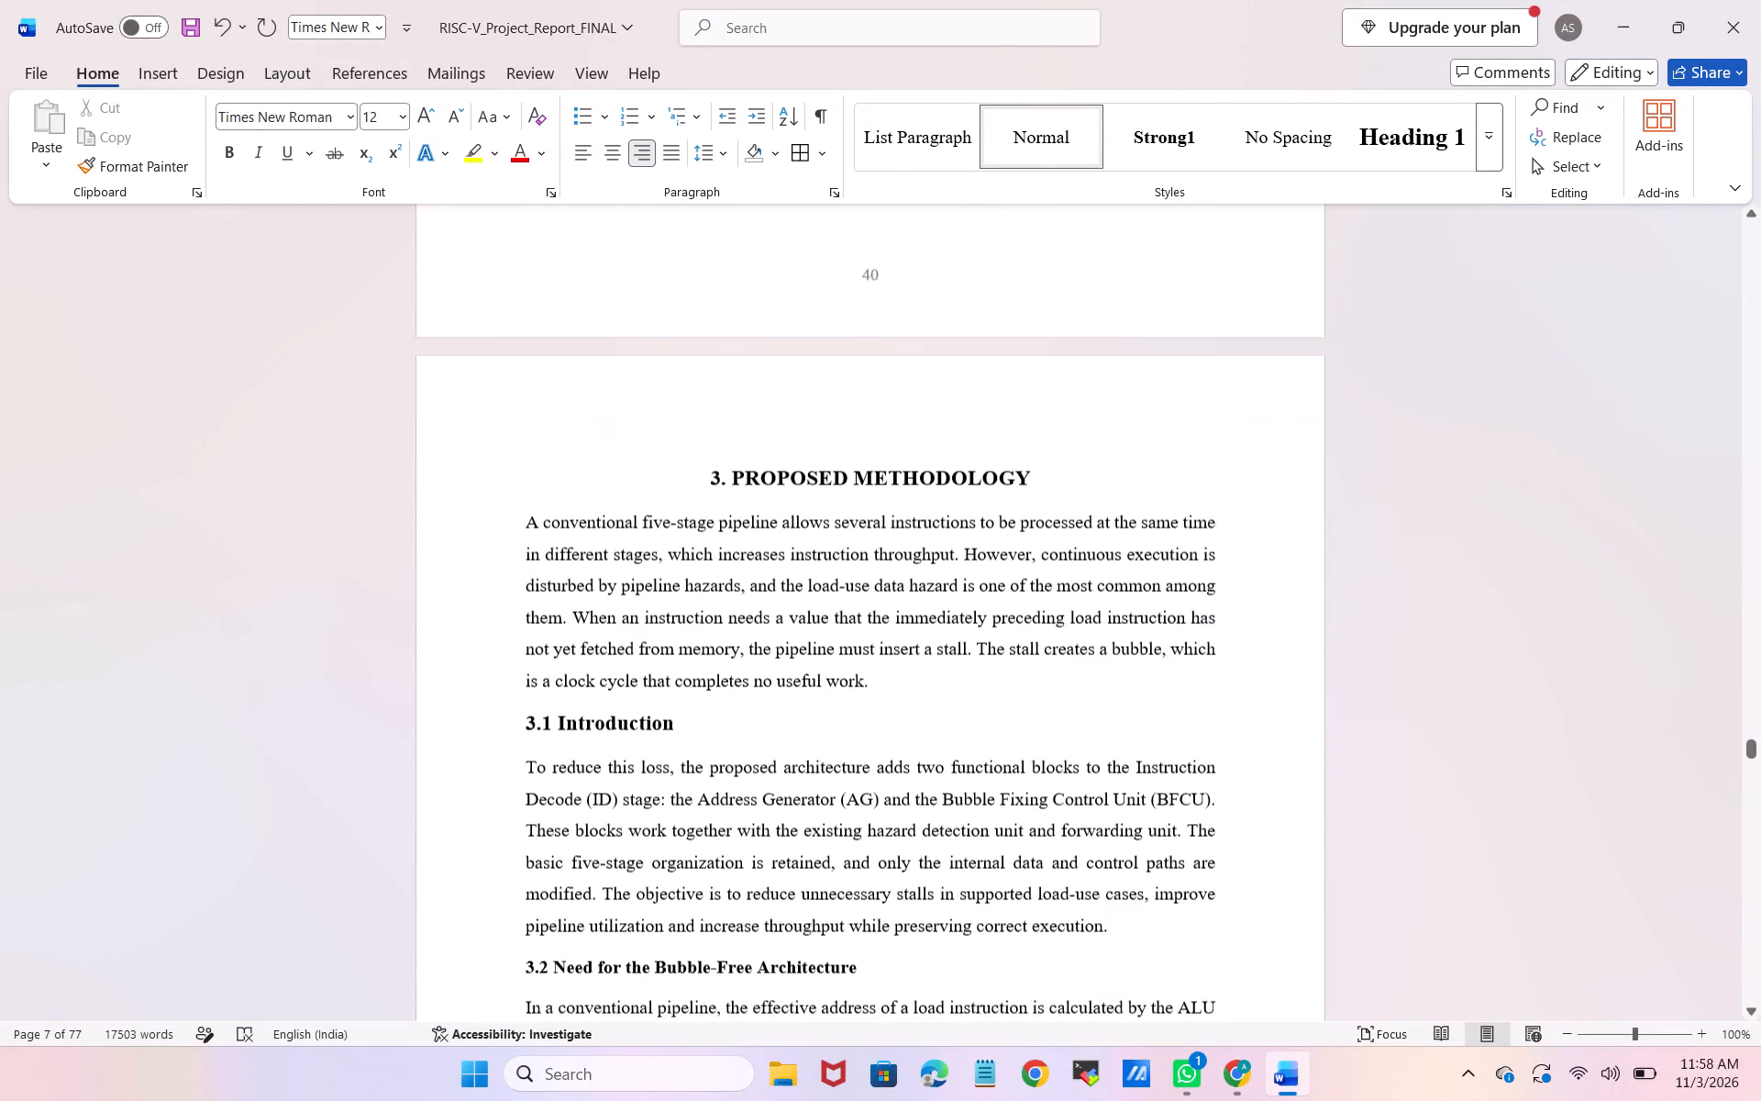
Review the Proposed Methodology chapter's sections 3.1 to 3.4.1, including the block diagram in Figure 3.1.
{"action": "scroll", "coordinate": [892, 498], "scroll_direction": "down", "scroll_amount": 6}
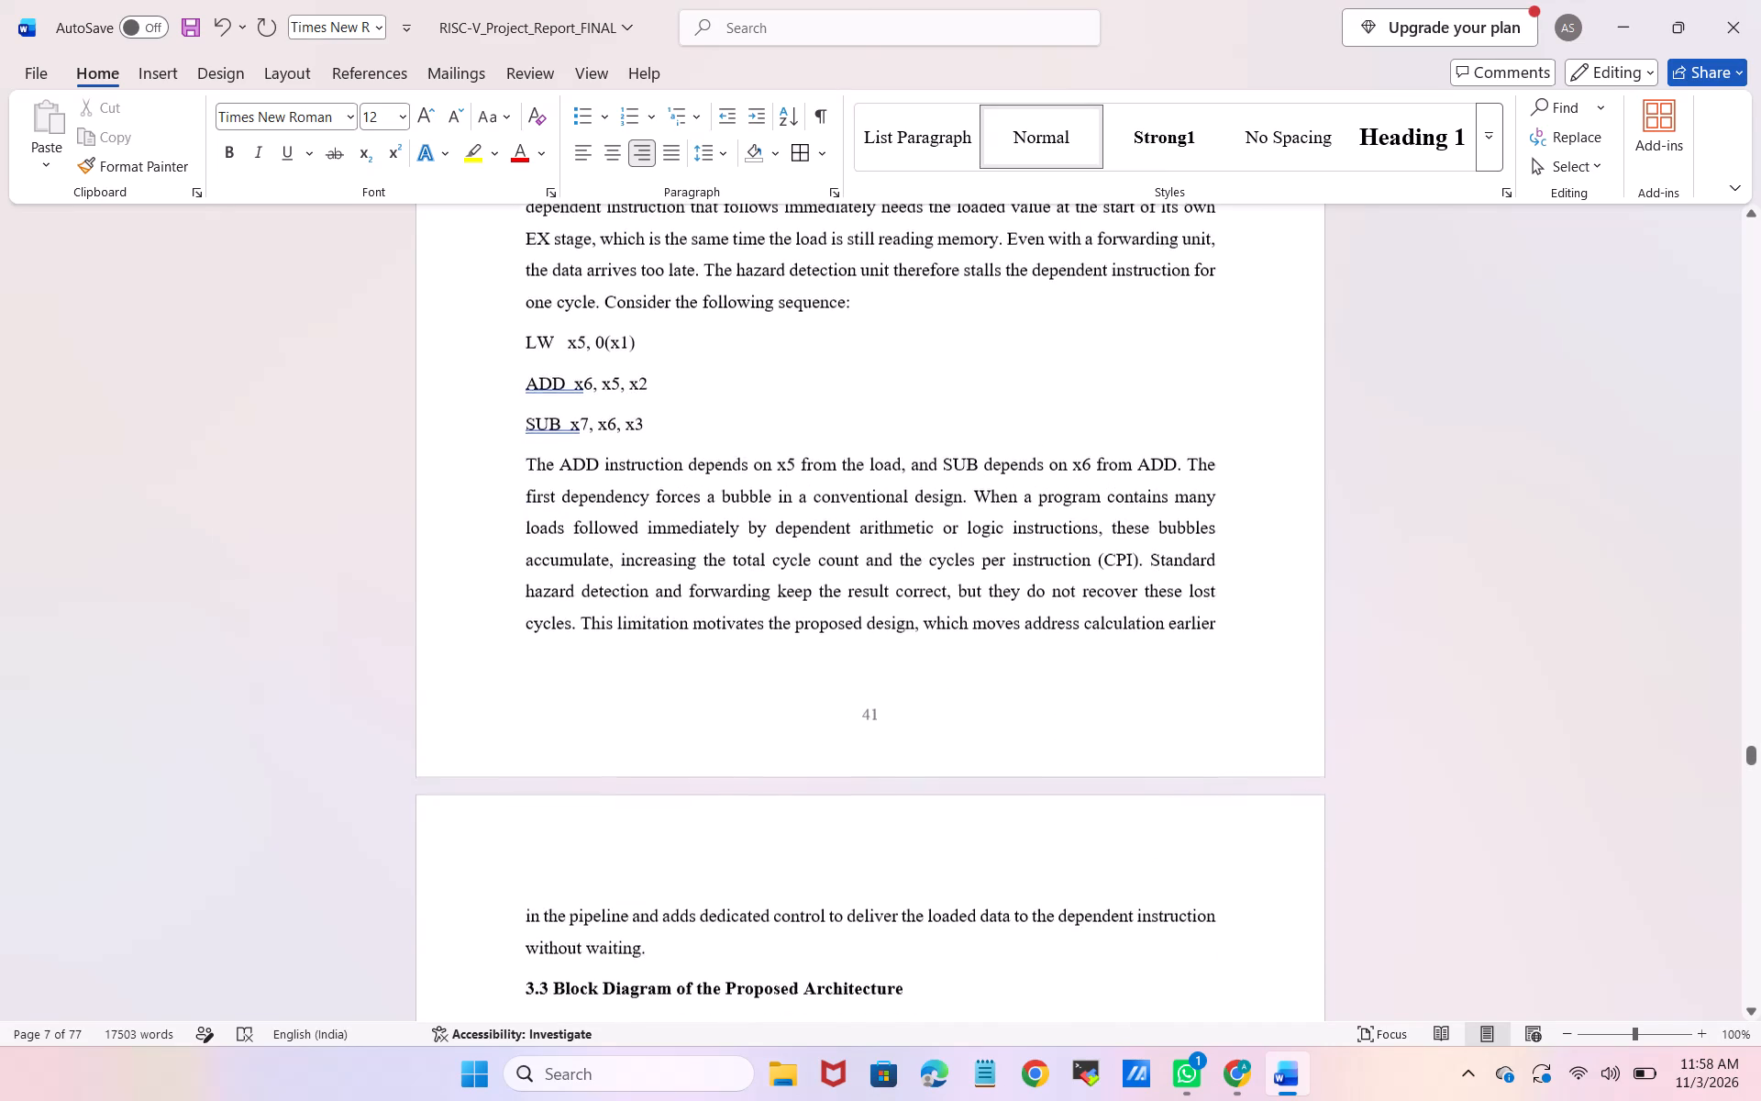
{"action": "scroll", "coordinate": [892, 498], "scroll_direction": "down", "scroll_amount": 3}
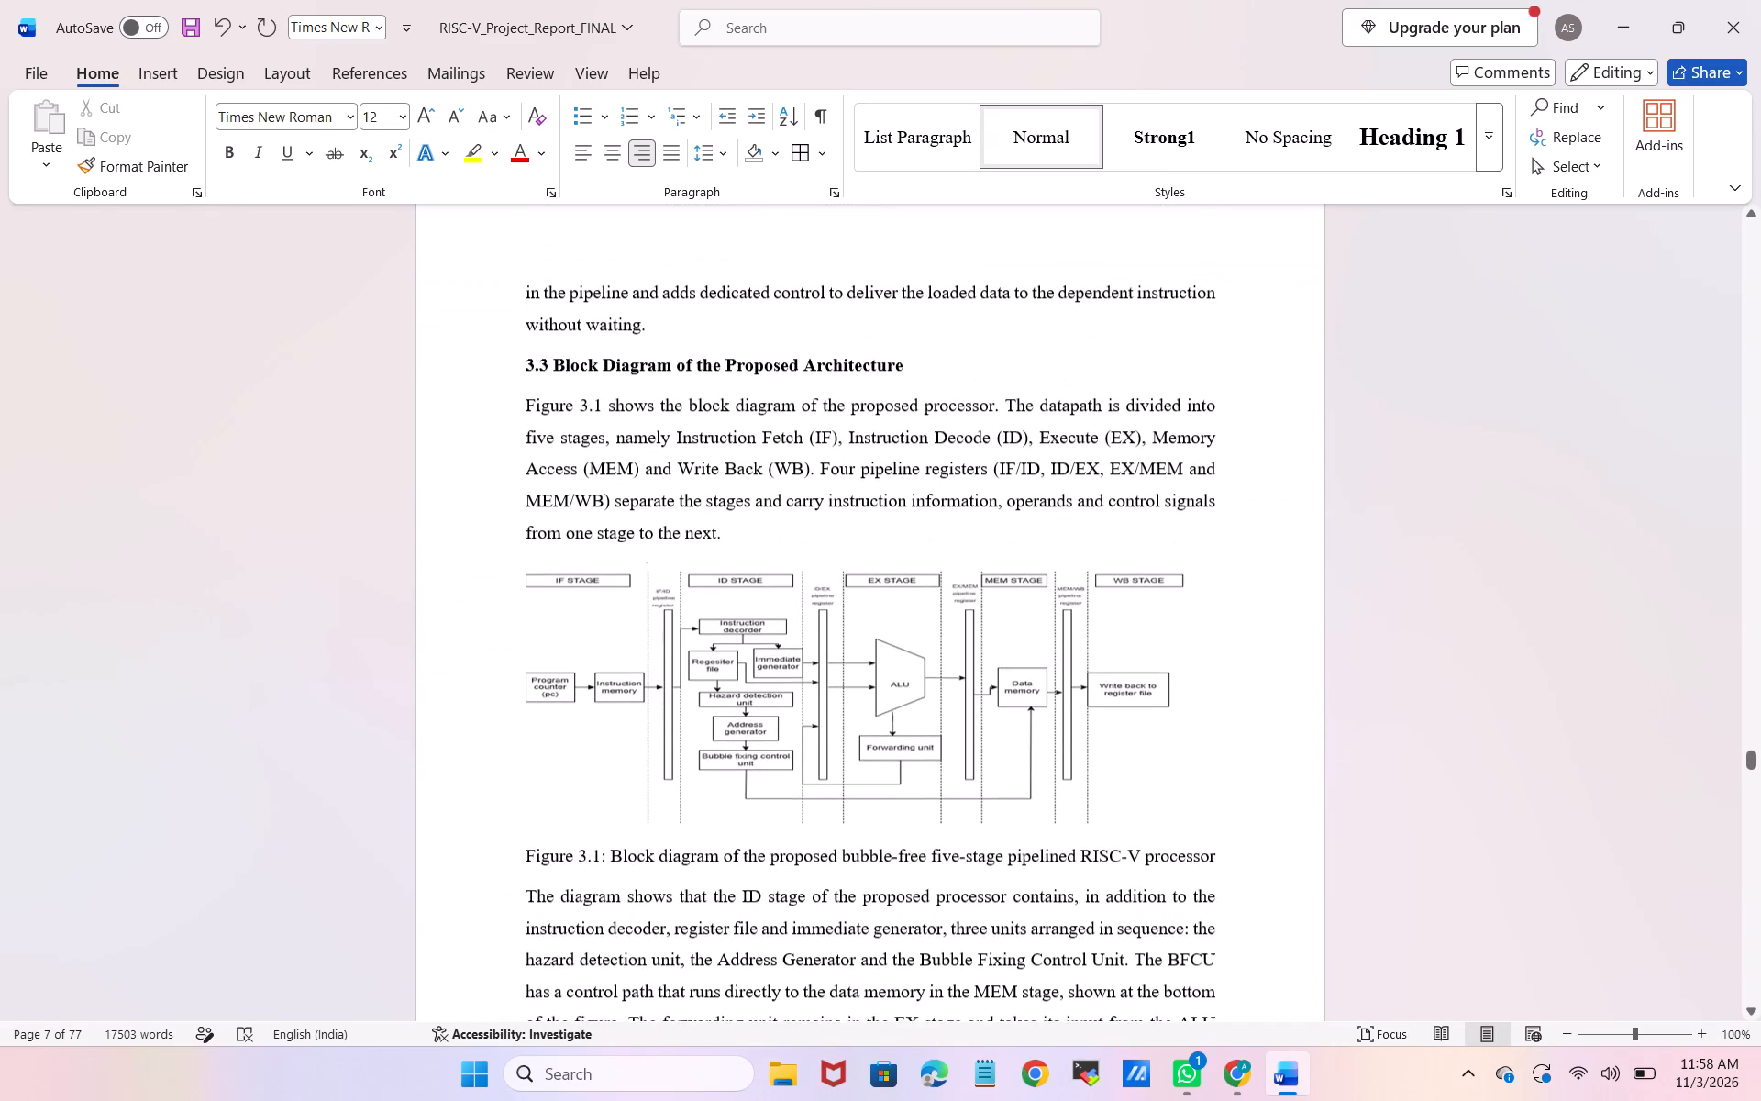
{"action": "scroll", "coordinate": [892, 498], "scroll_direction": "down", "scroll_amount": 3}
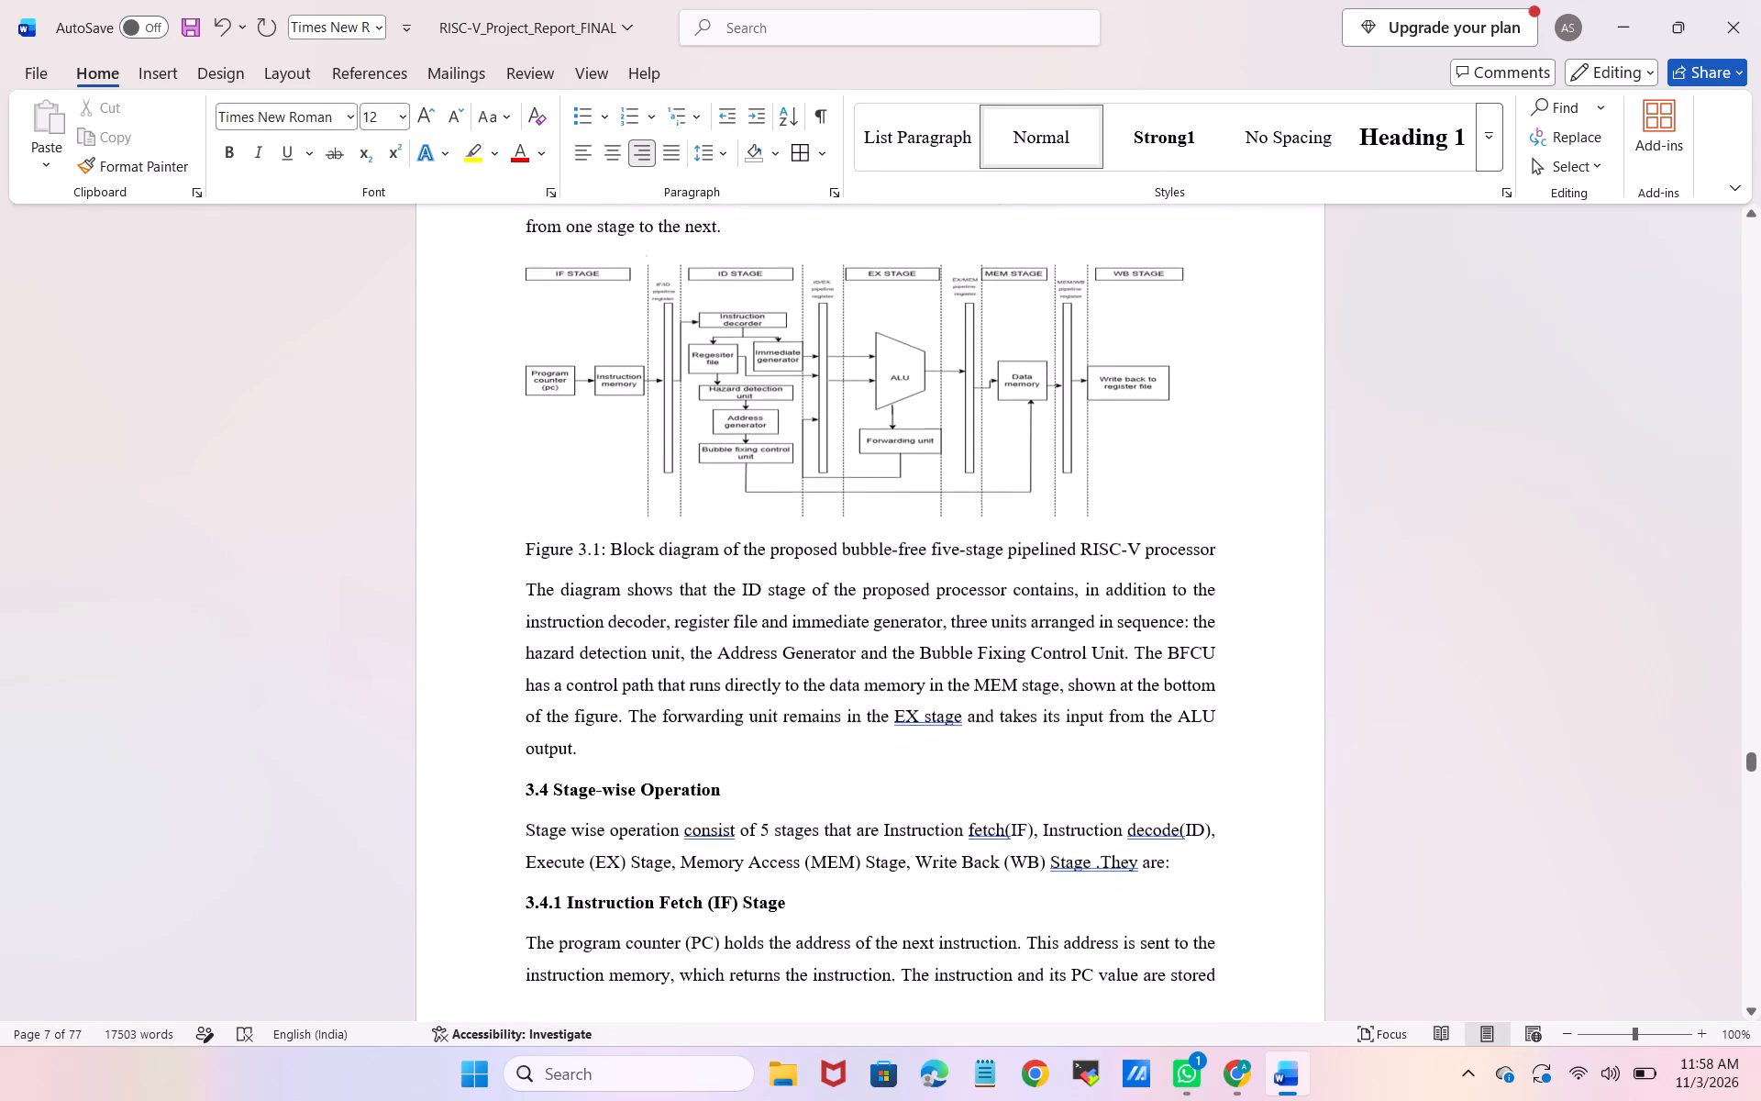
{"action": "scroll", "coordinate": [892, 498], "scroll_direction": "down", "scroll_amount": 3}
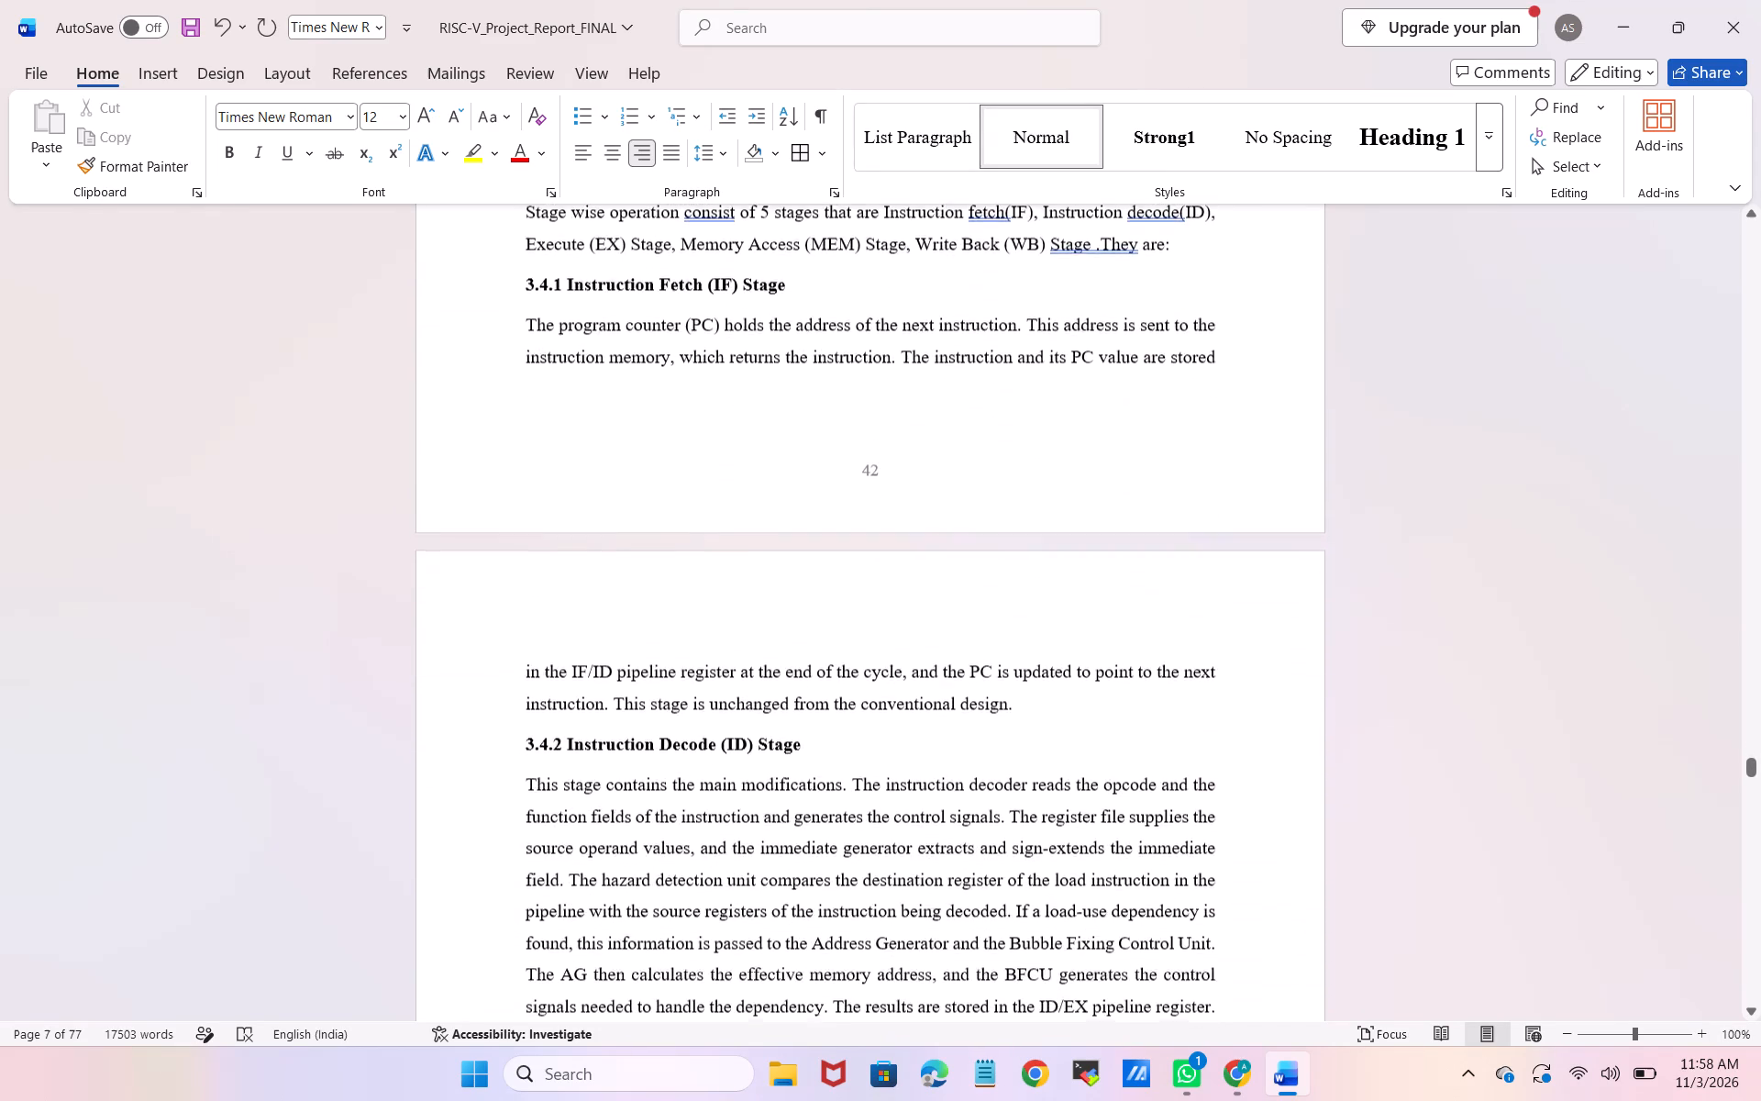
Examine the layout from section 3.4.2 through 3.6, including the effective address equation and the BFCU function list.
{"action": "scroll", "coordinate": [892, 498], "scroll_direction": "down", "scroll_amount": 5}
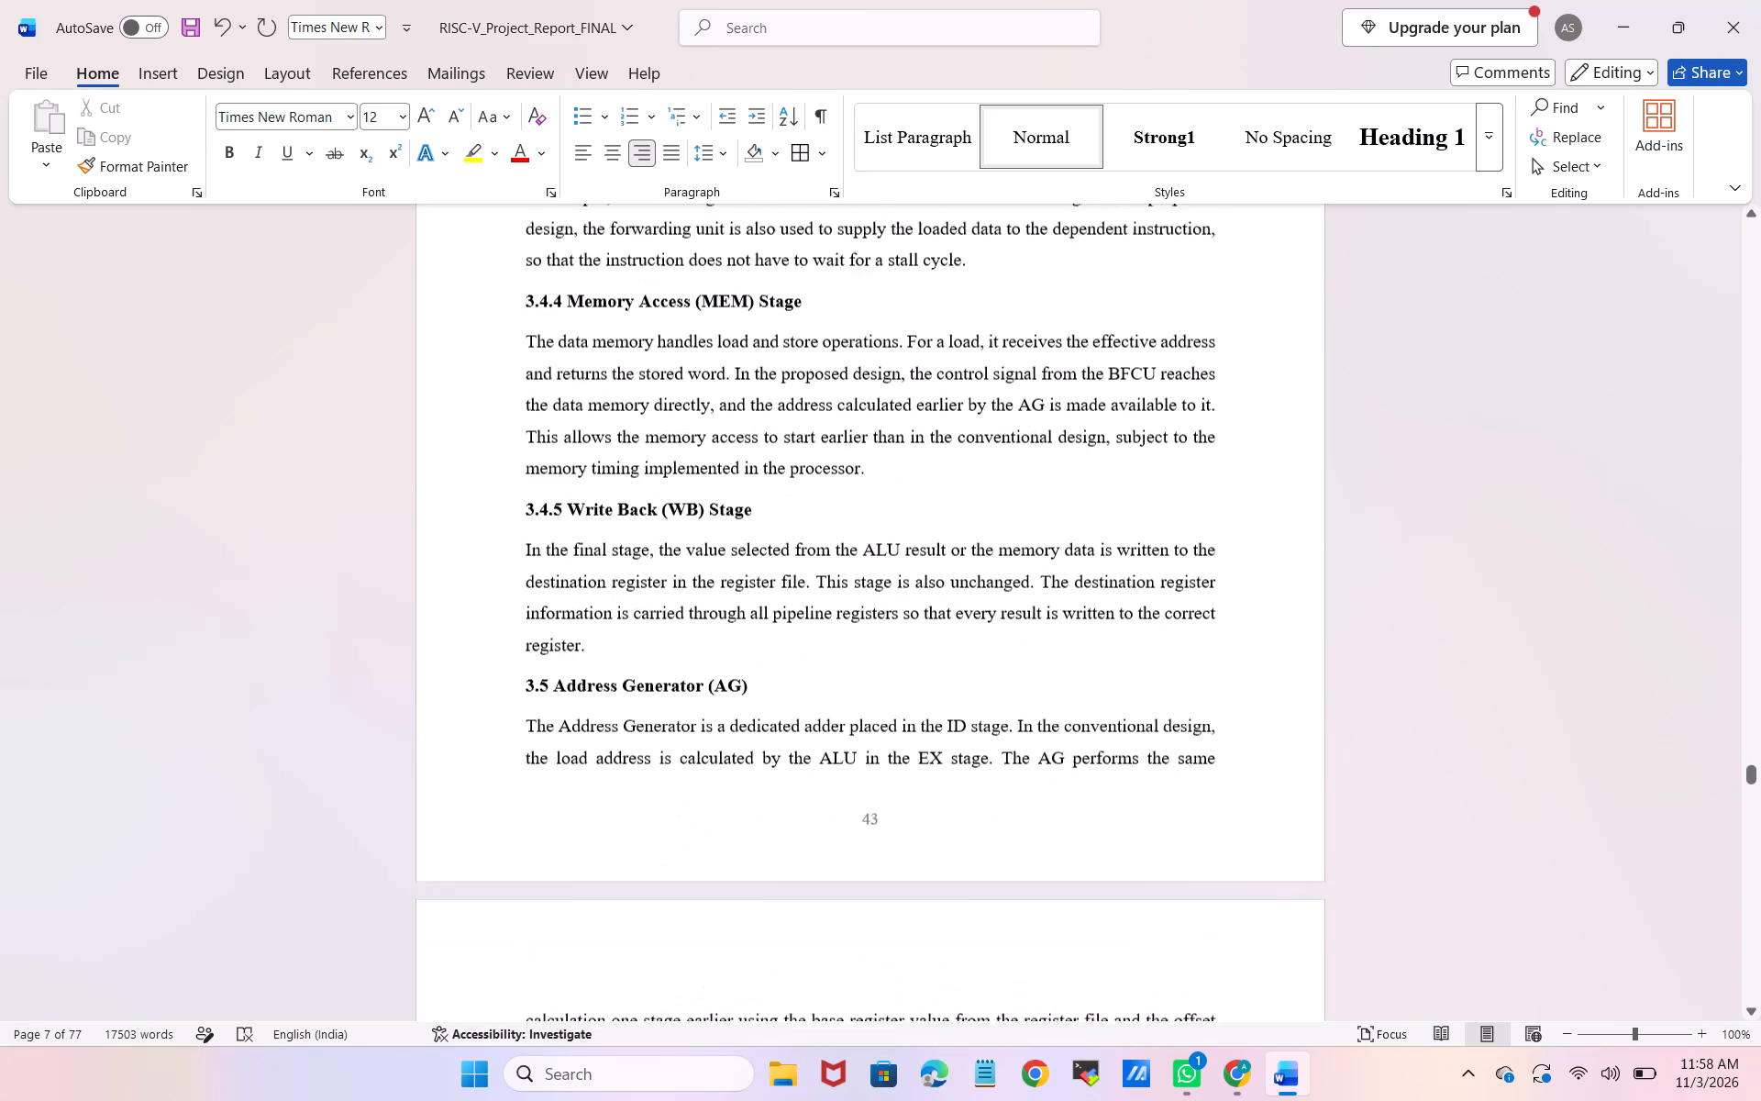
{"action": "scroll", "coordinate": [892, 498], "scroll_direction": "down", "scroll_amount": 2}
{"action": "scroll", "coordinate": [892, 498], "scroll_direction": "up", "scroll_amount": 1}
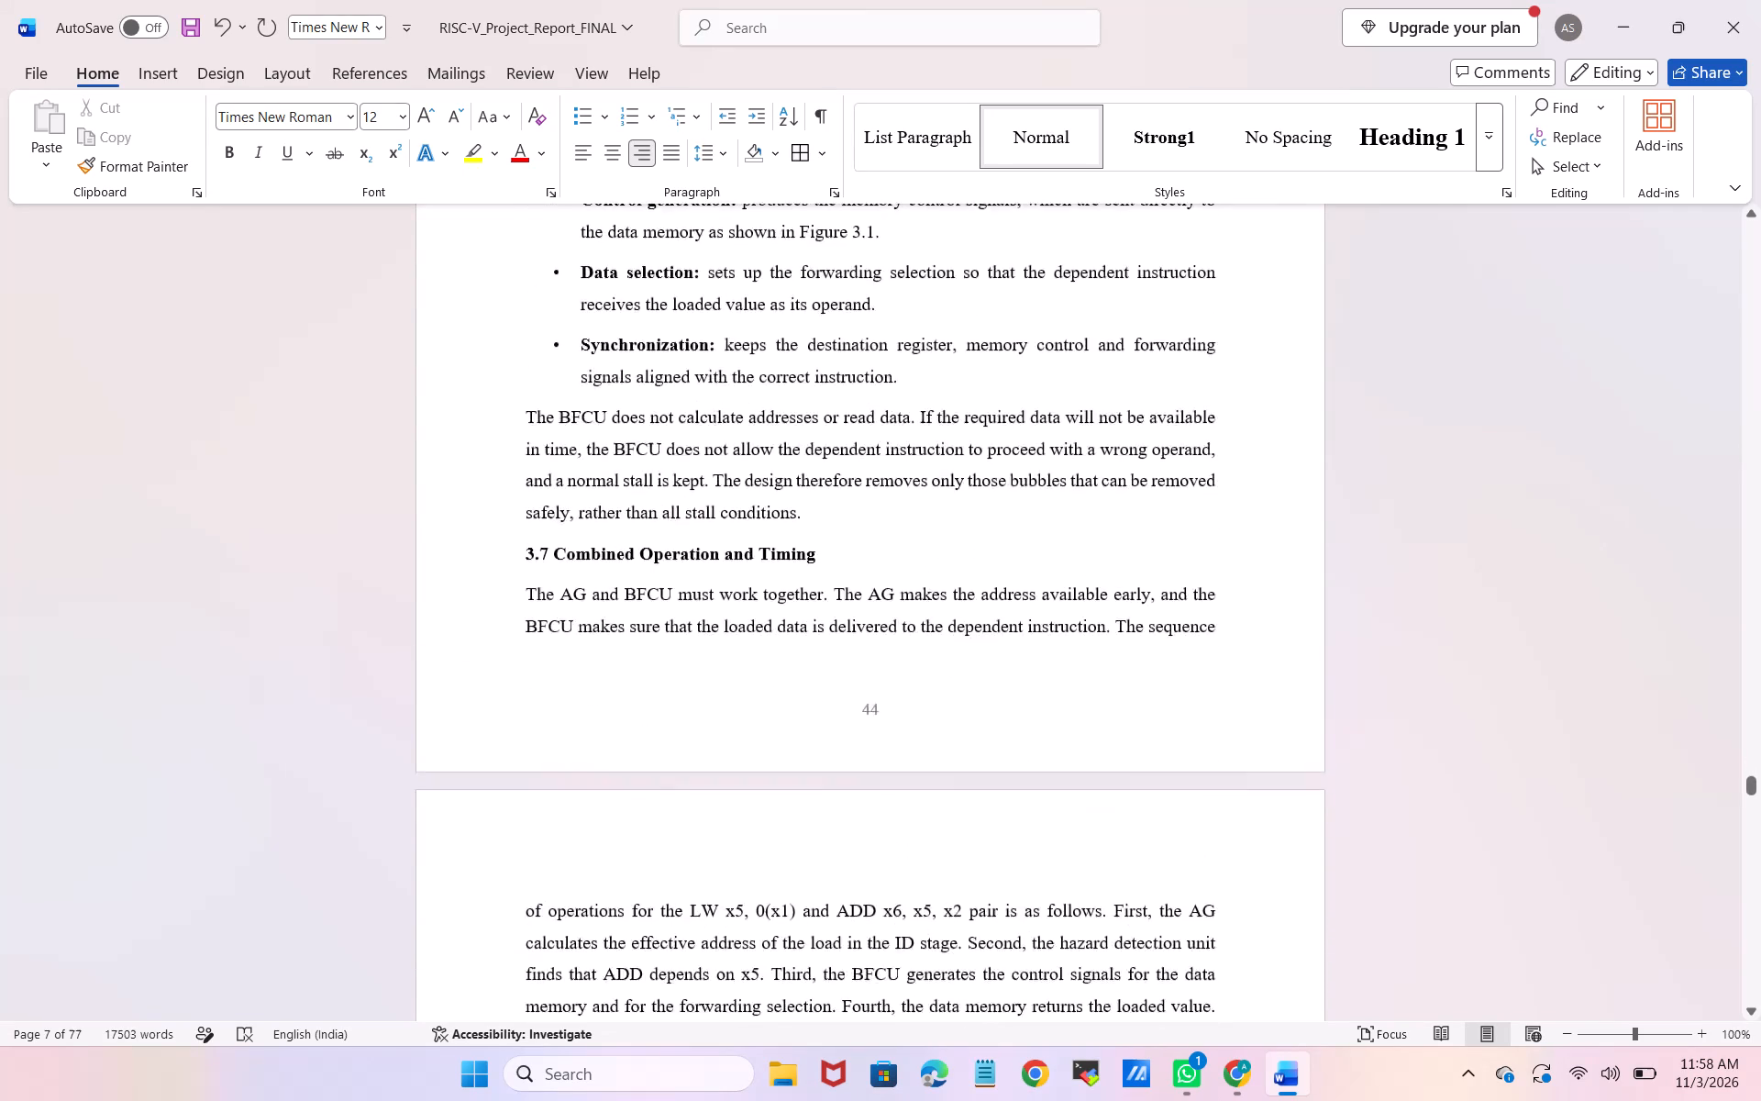
{"action": "scroll", "coordinate": [892, 498], "scroll_direction": "up", "scroll_amount": 1}
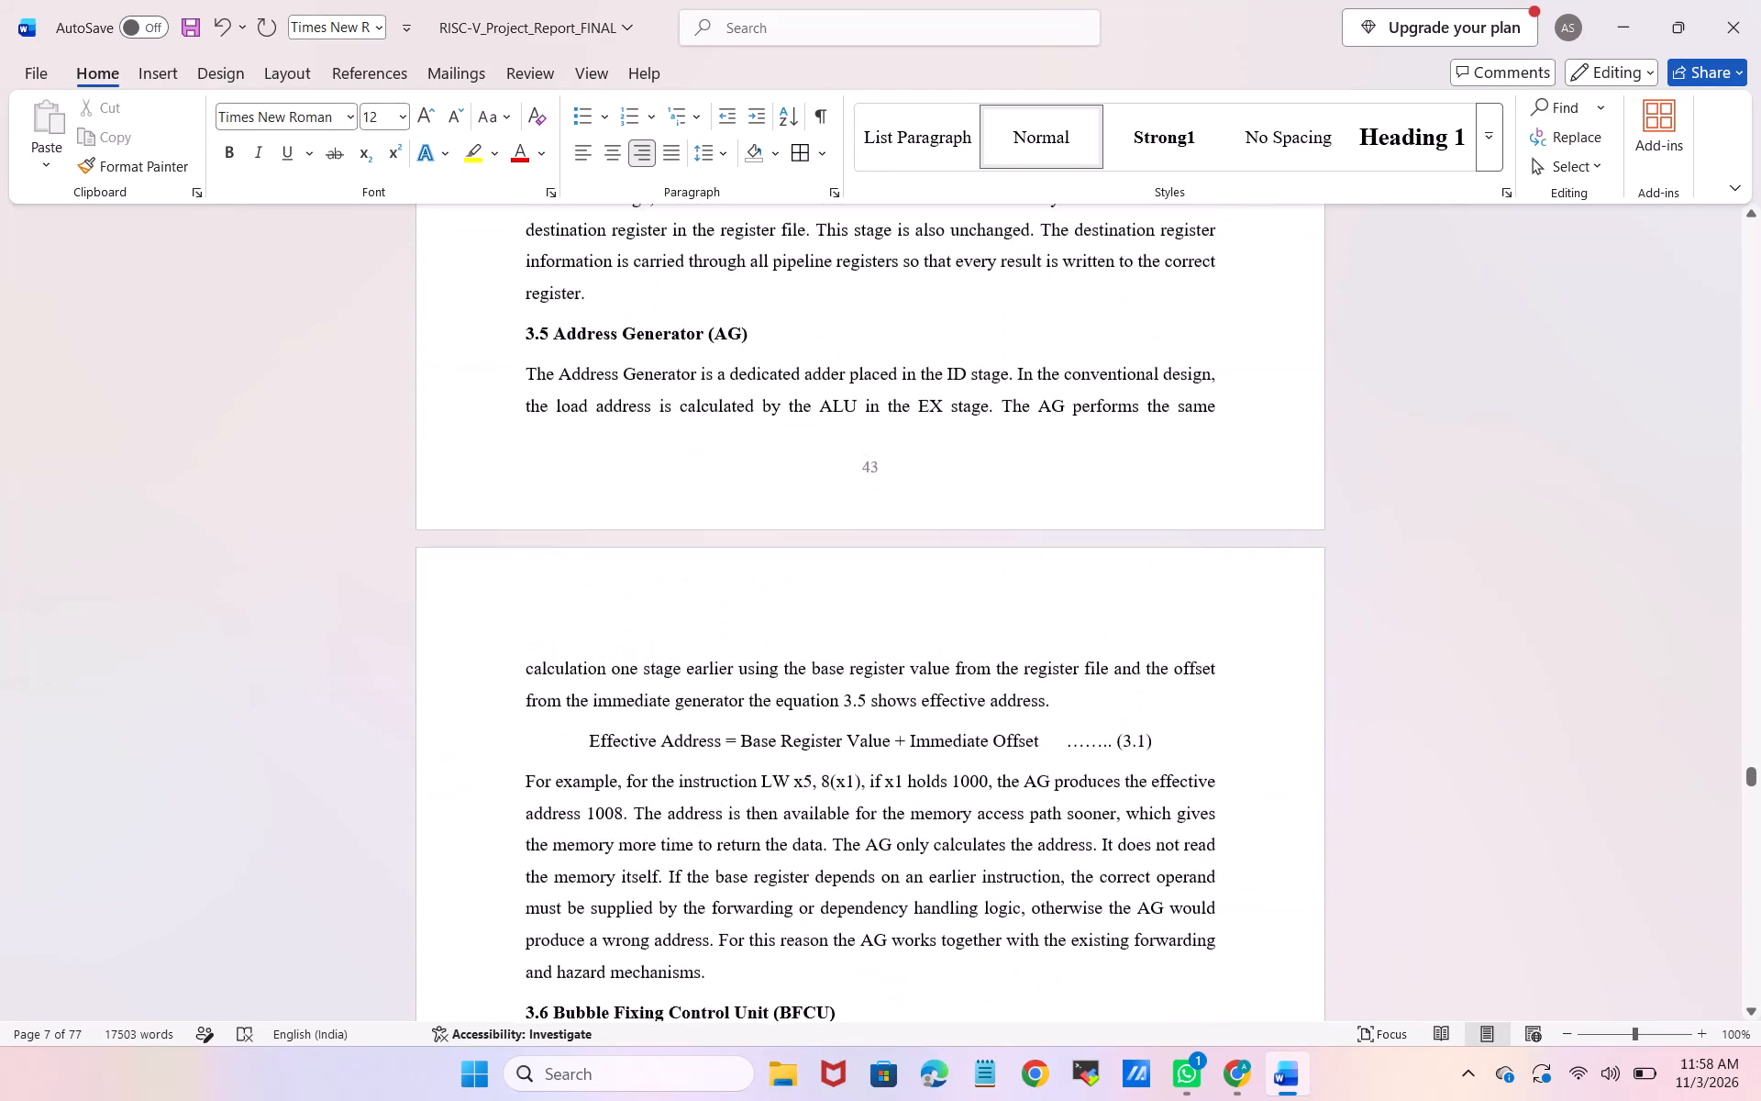
{"action": "scroll", "coordinate": [892, 498], "scroll_direction": "down", "scroll_amount": 1}
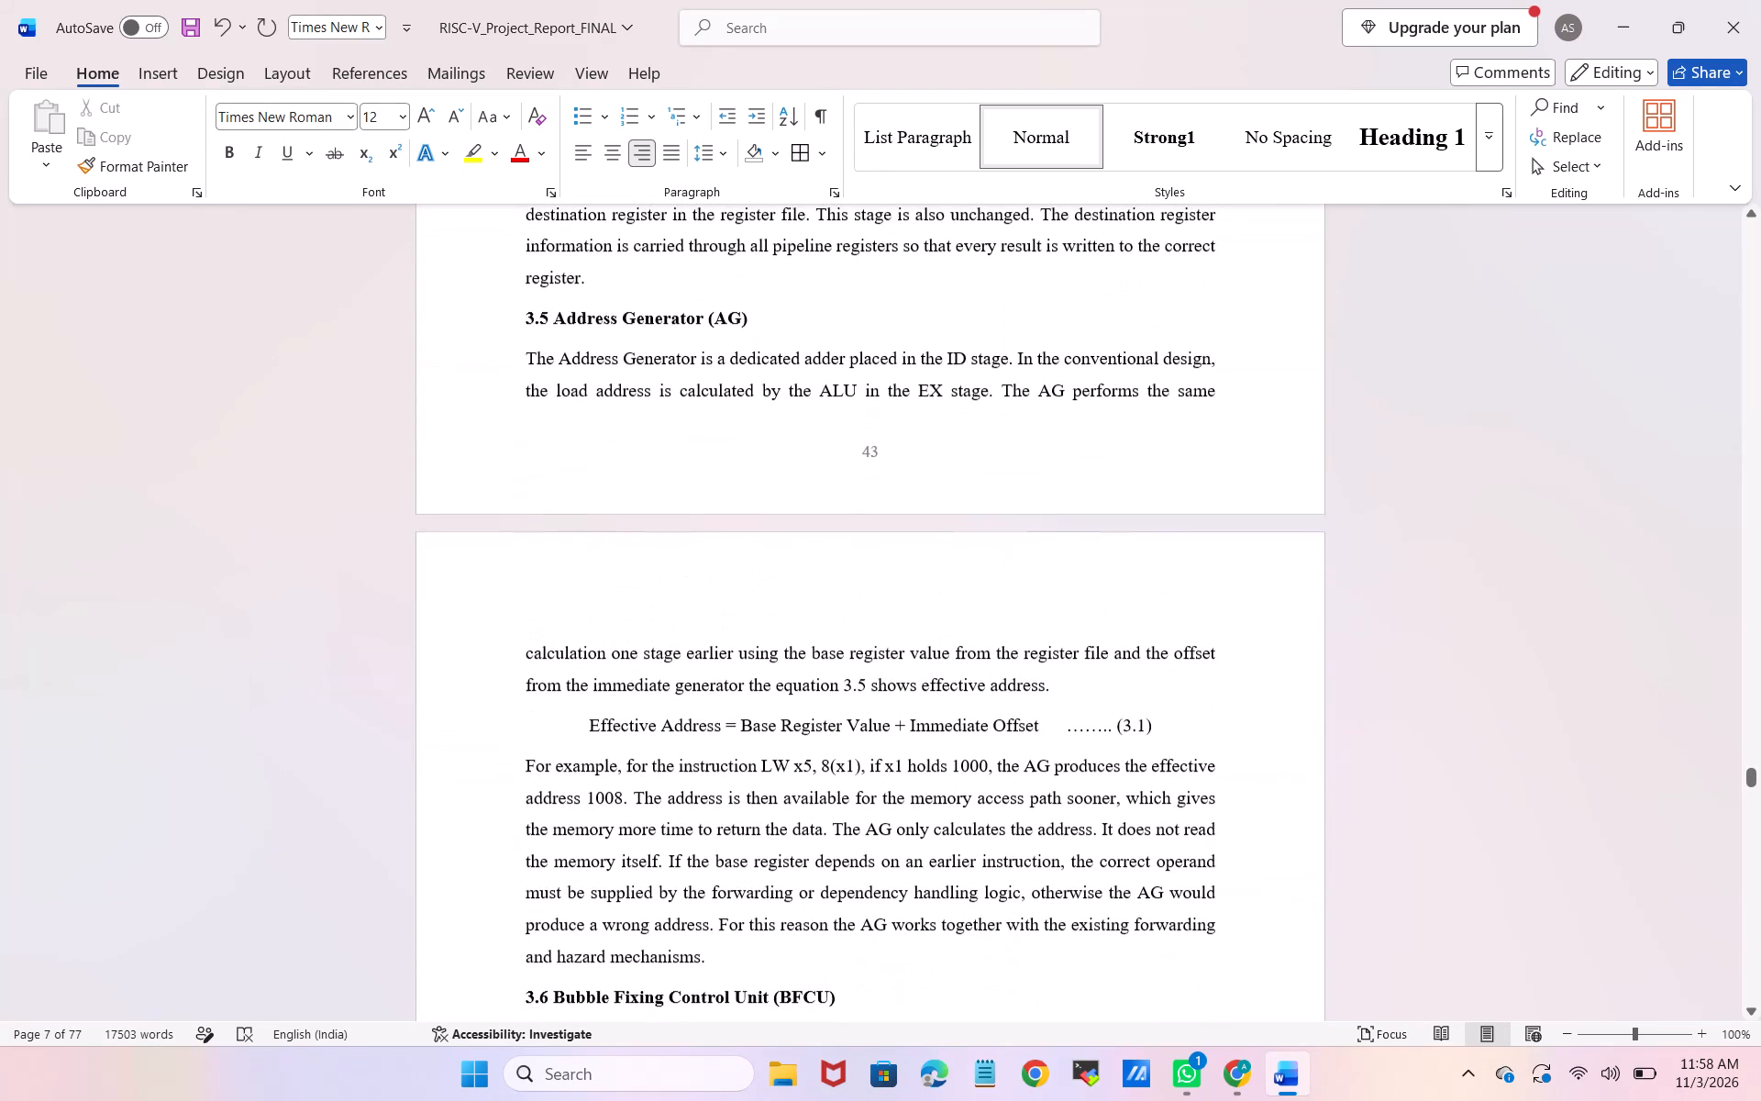
{"action": "scroll", "coordinate": [892, 498], "scroll_direction": "down", "scroll_amount": 2}
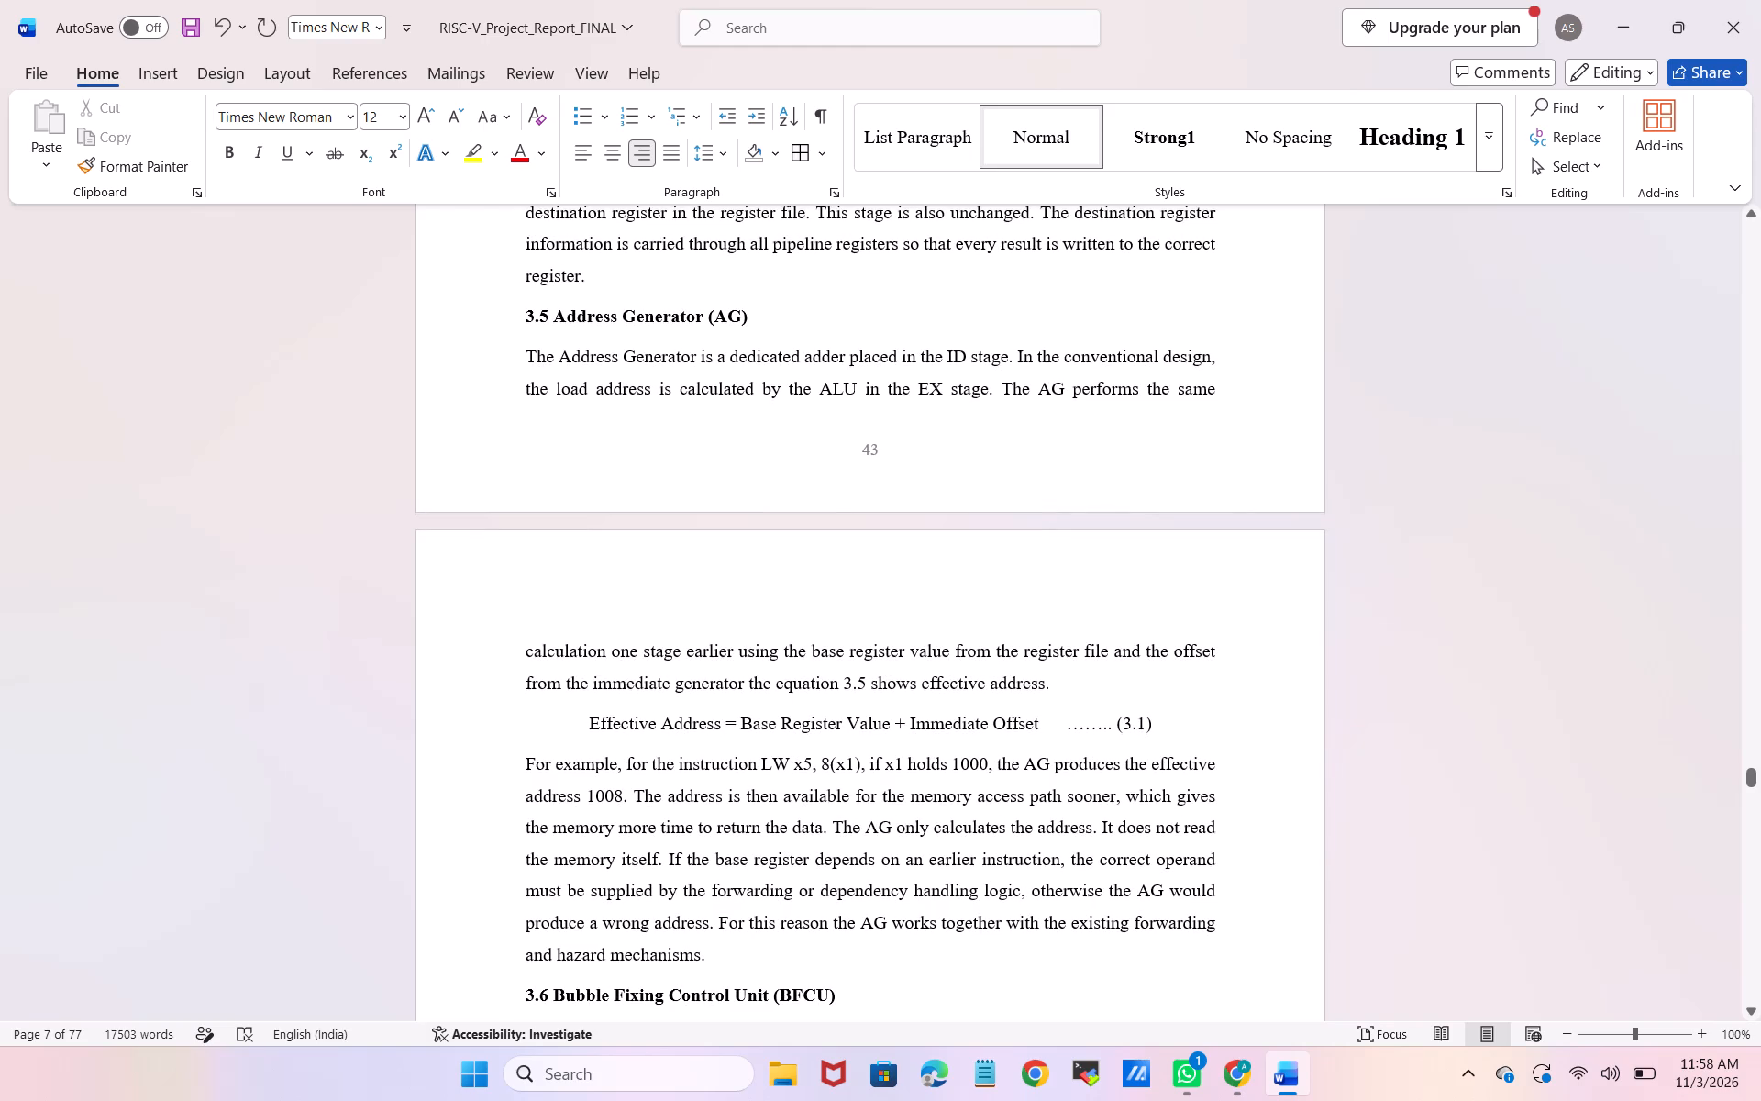
{"action": "scroll", "coordinate": [892, 498], "scroll_direction": "down", "scroll_amount": 2}
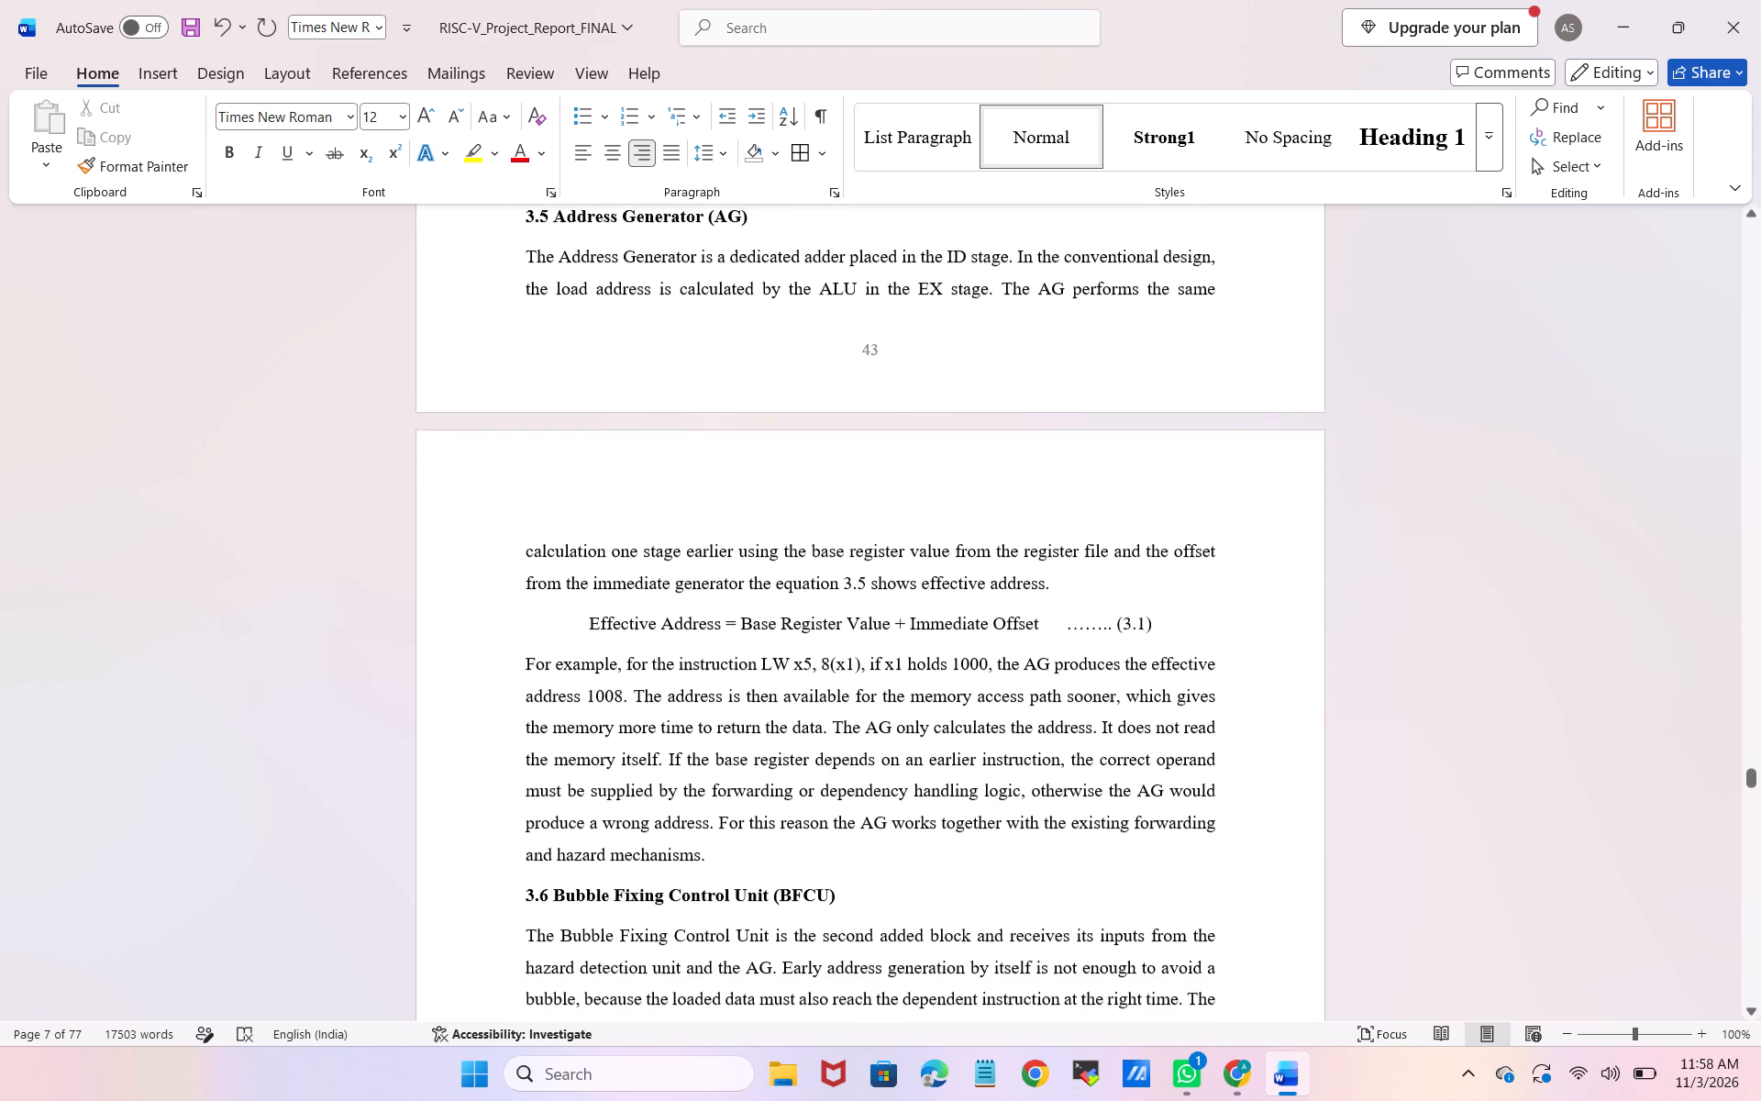
{"action": "scroll", "coordinate": [892, 498], "scroll_direction": "down", "scroll_amount": 3}
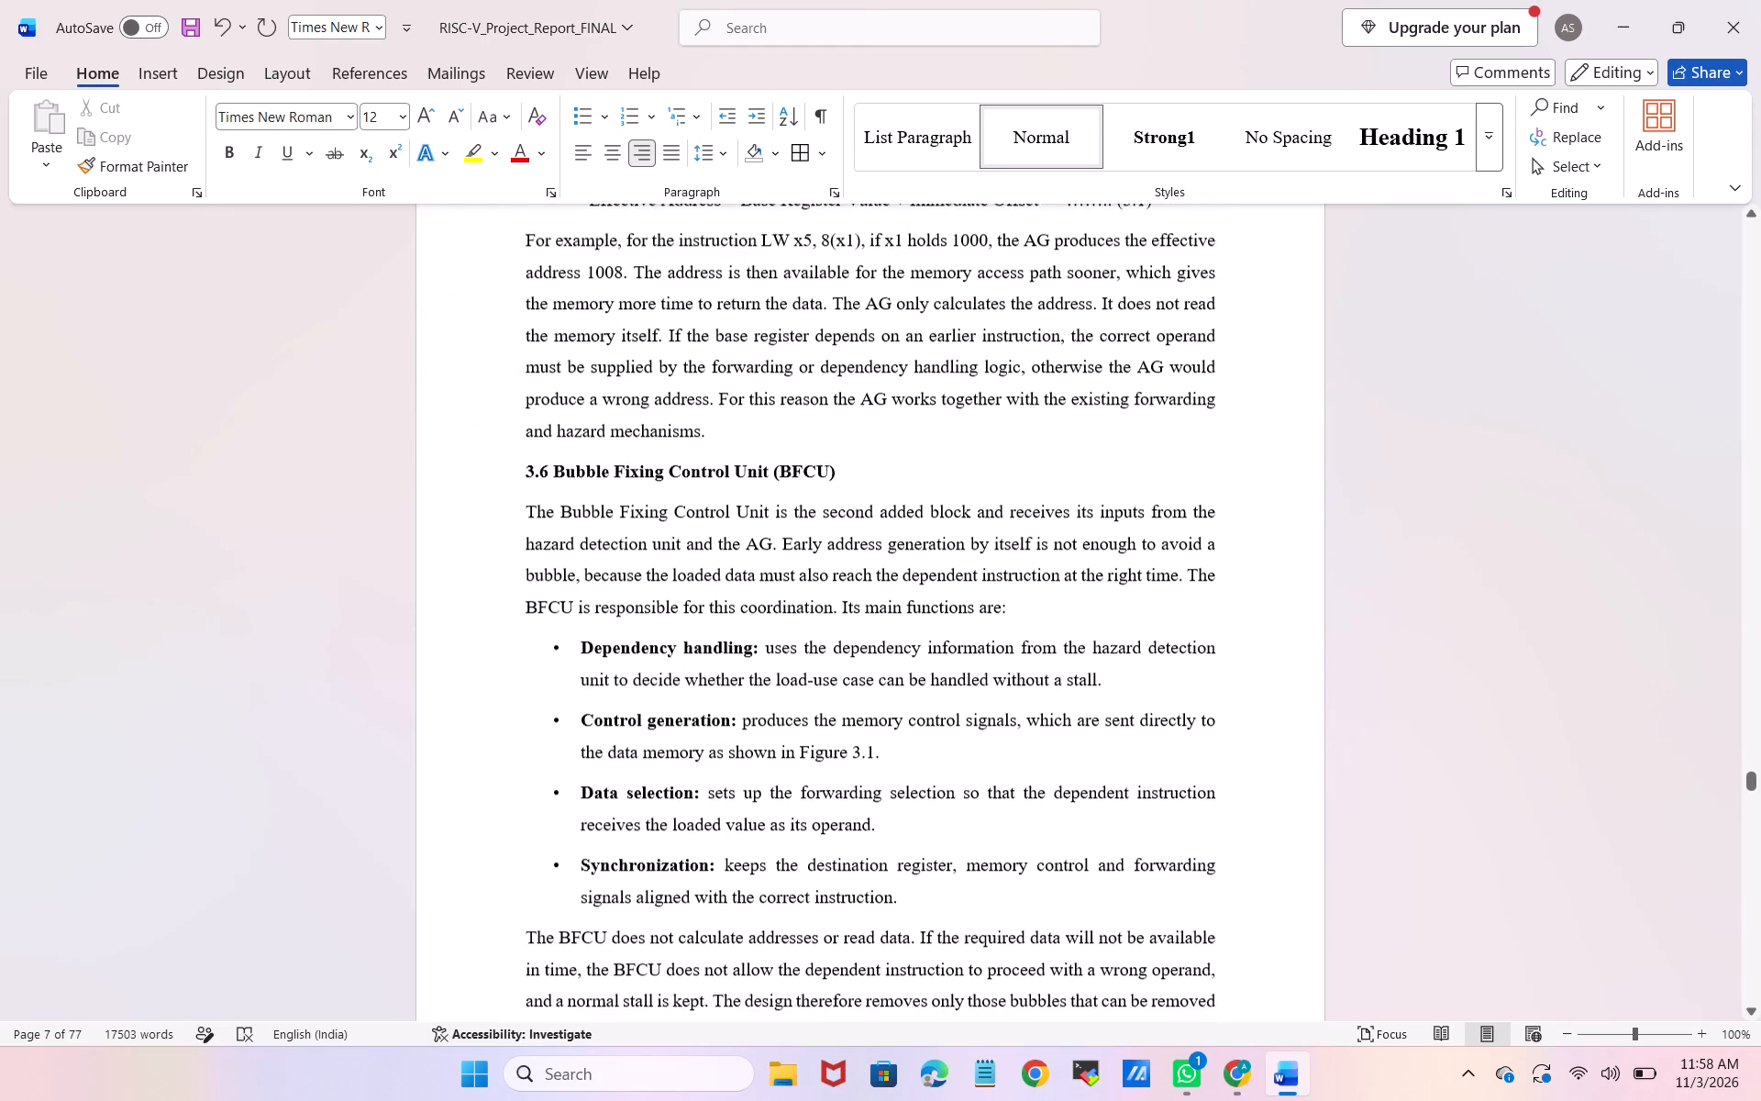
{"action": "scroll", "coordinate": [892, 498], "scroll_direction": "down", "scroll_amount": 3}
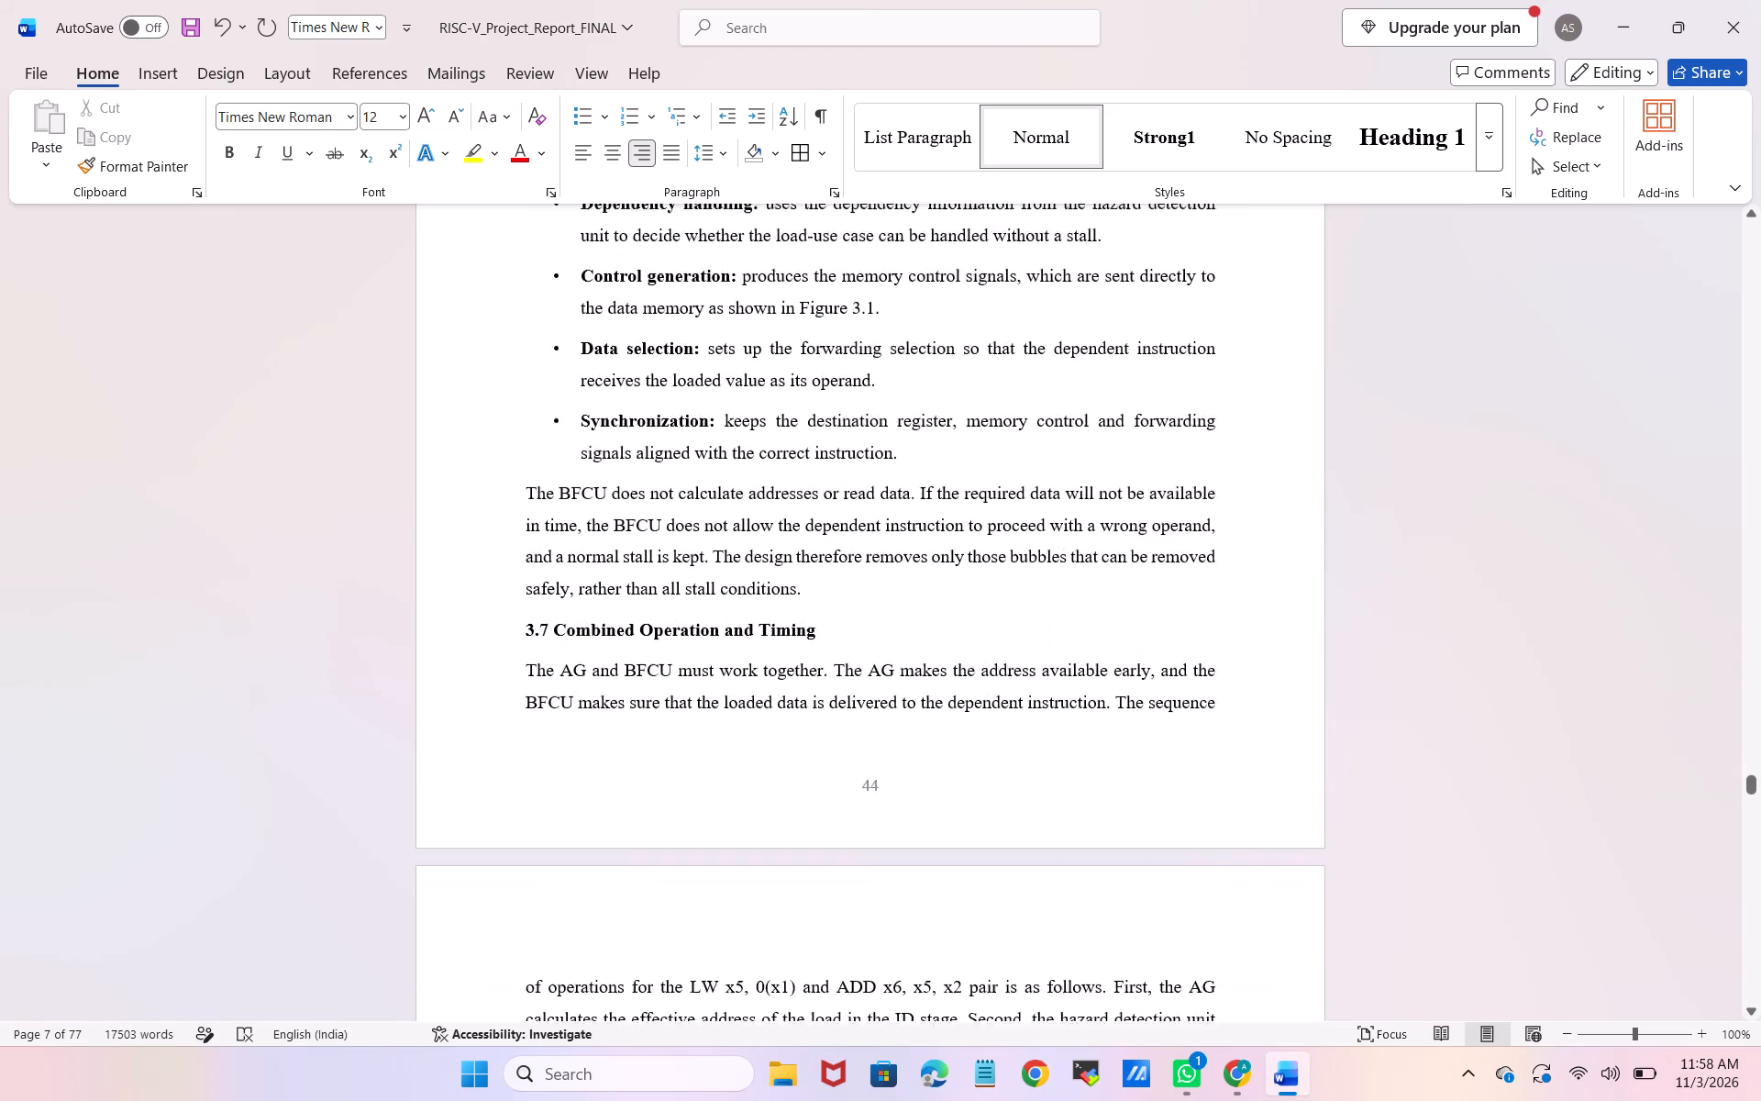
Check the layout of sections 3.7 to 3.9, including Table 3.1 comparing the conventional and proposed pipelines.
{"action": "scroll", "coordinate": [892, 498], "scroll_direction": "down", "scroll_amount": 2}
{"action": "left_click", "coordinate": [892, 498]}
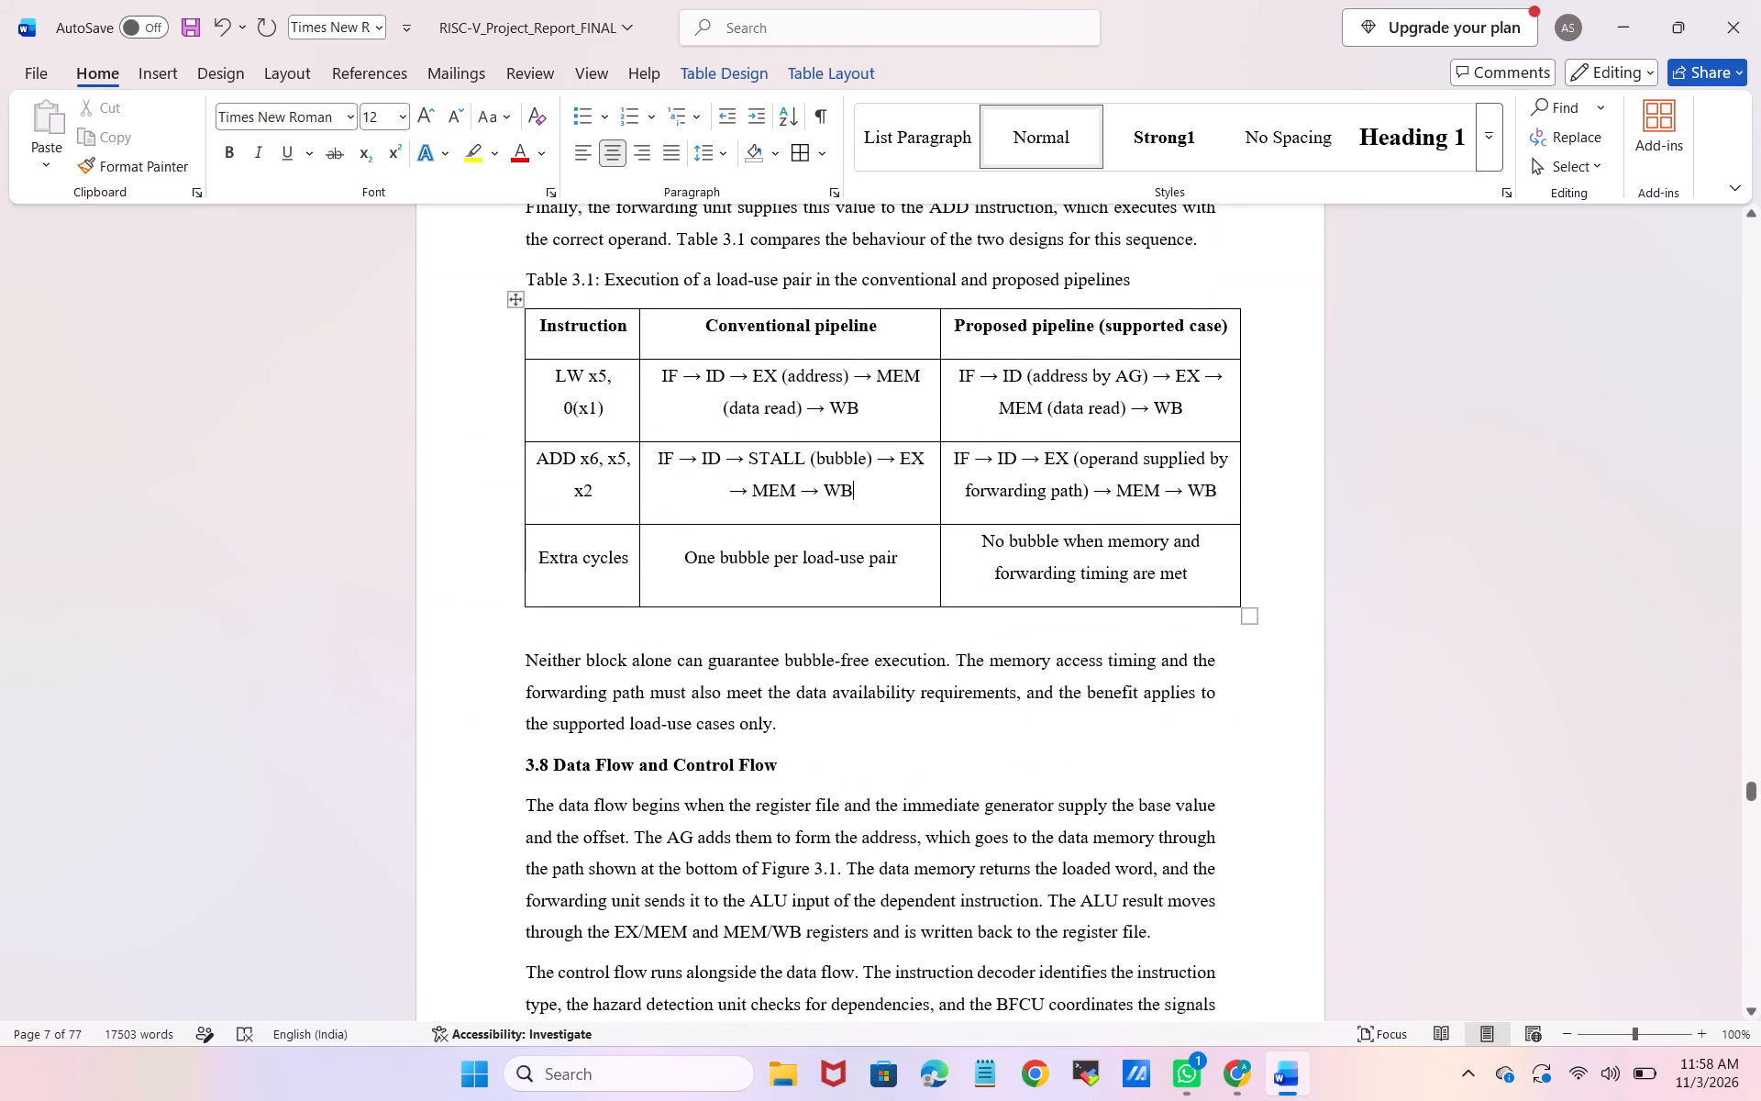
{"action": "left_click", "coordinate": [892, 498]}
{"action": "scroll", "coordinate": [892, 498], "scroll_direction": "down", "scroll_amount": 3}
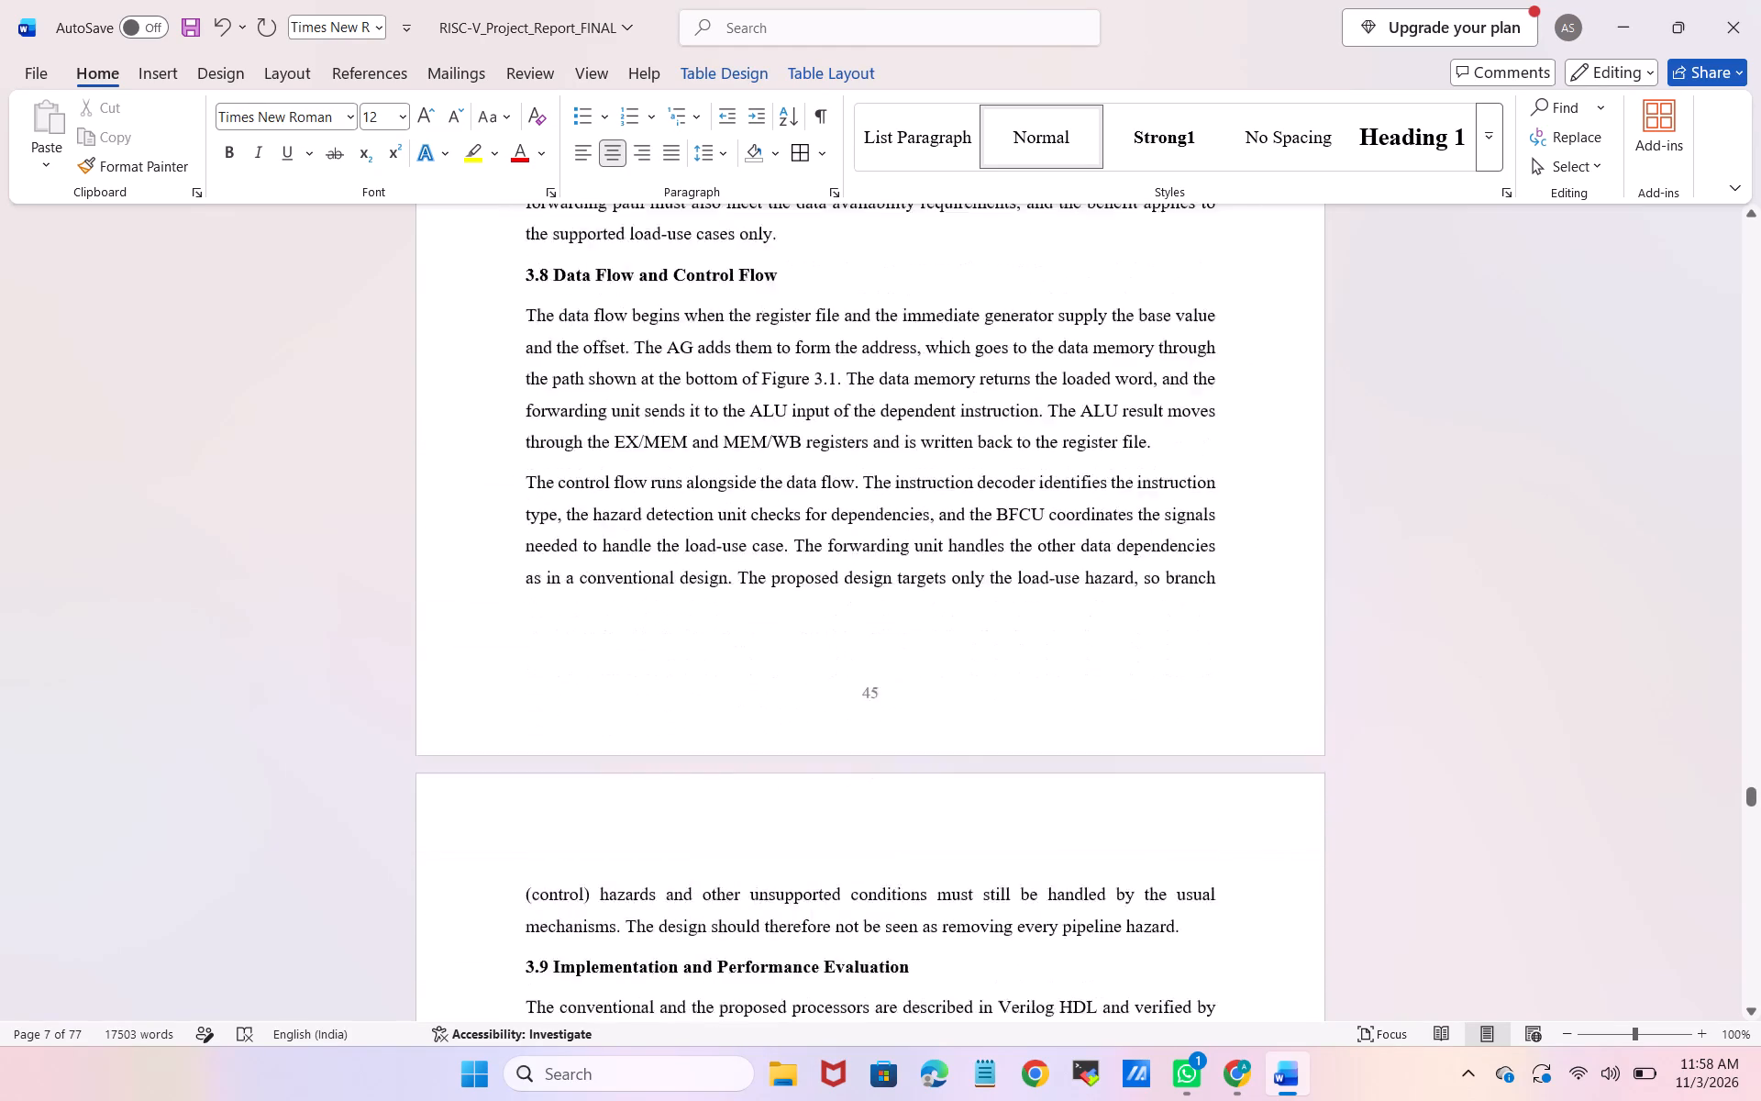
{"action": "scroll", "coordinate": [892, 498], "scroll_direction": "down", "scroll_amount": 3}
{"action": "scroll", "coordinate": [892, 498], "scroll_direction": "up", "scroll_amount": 7}
{"action": "scroll", "coordinate": [892, 498], "scroll_direction": "down", "scroll_amount": 1}
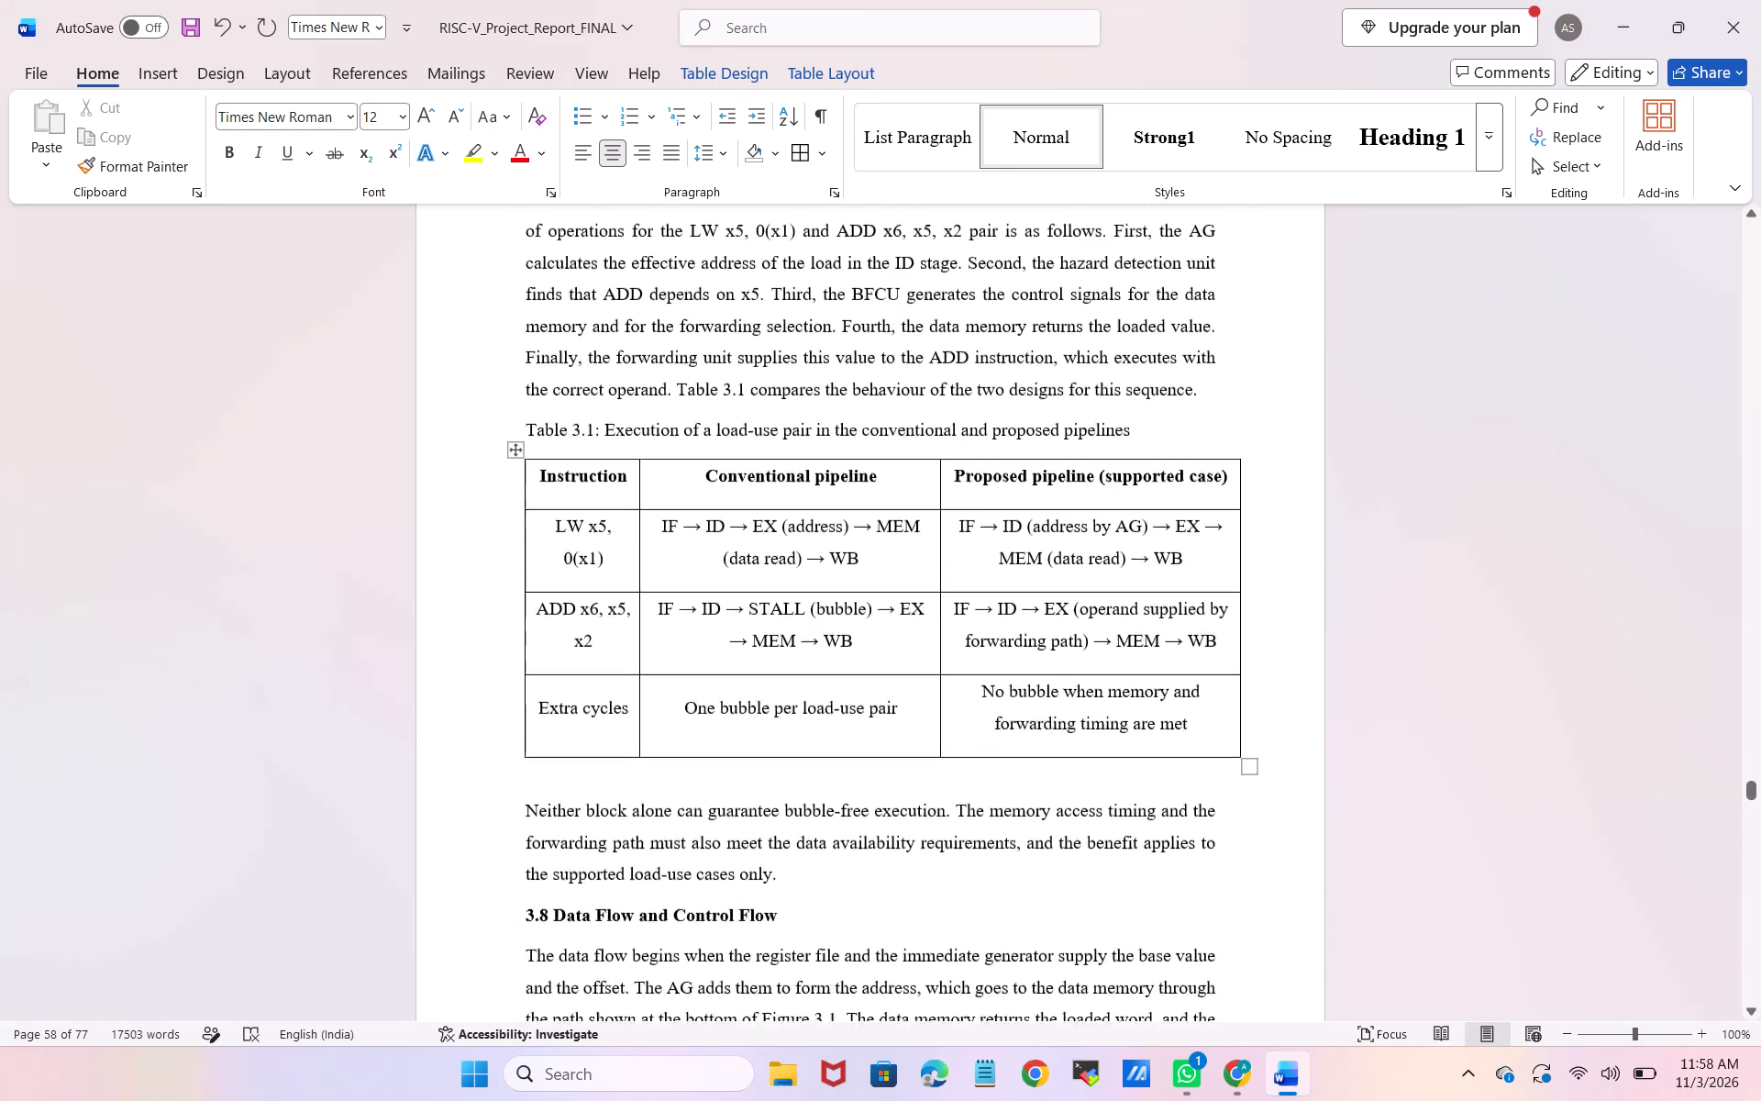
Look through sections 4.1 to 4.3.1, checking Tables 4.1 and 4.2 and the waveform in Figure 4.1.
{"action": "scroll", "coordinate": [892, 498], "scroll_direction": "down", "scroll_amount": 6}
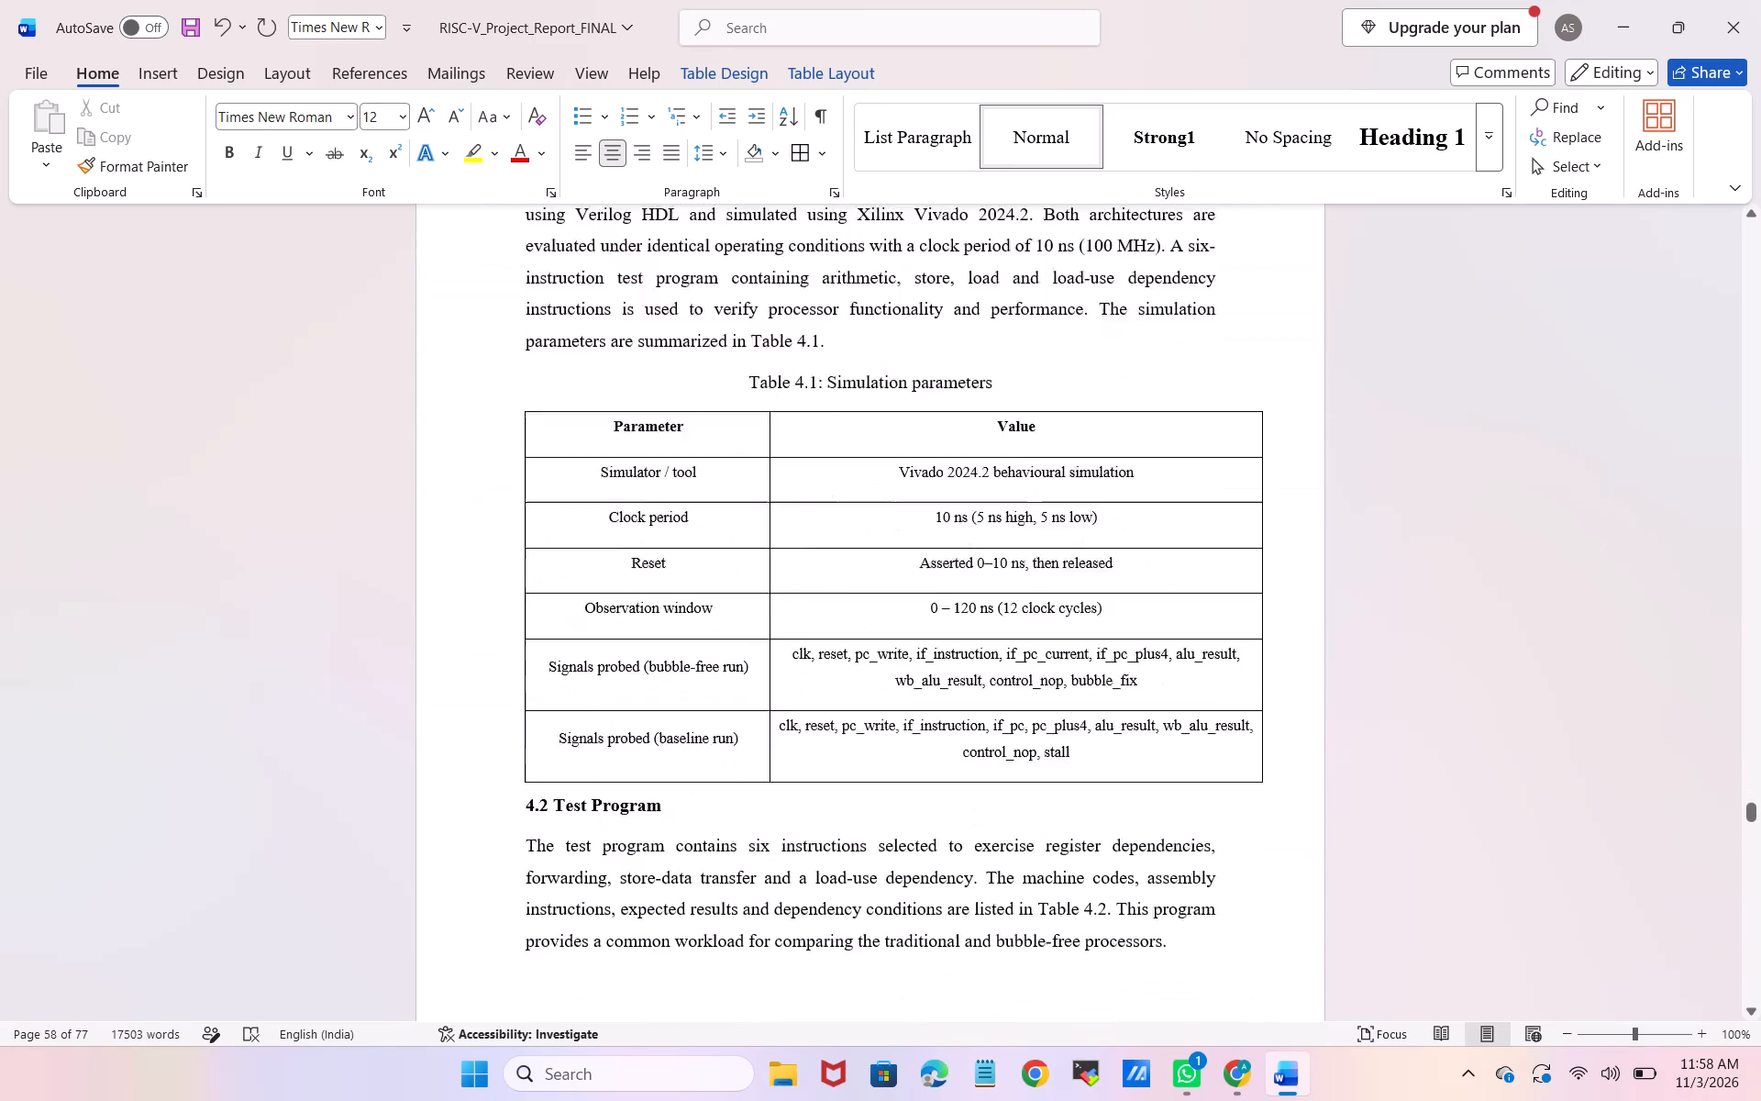
{"action": "scroll", "coordinate": [892, 498], "scroll_direction": "down", "scroll_amount": 3}
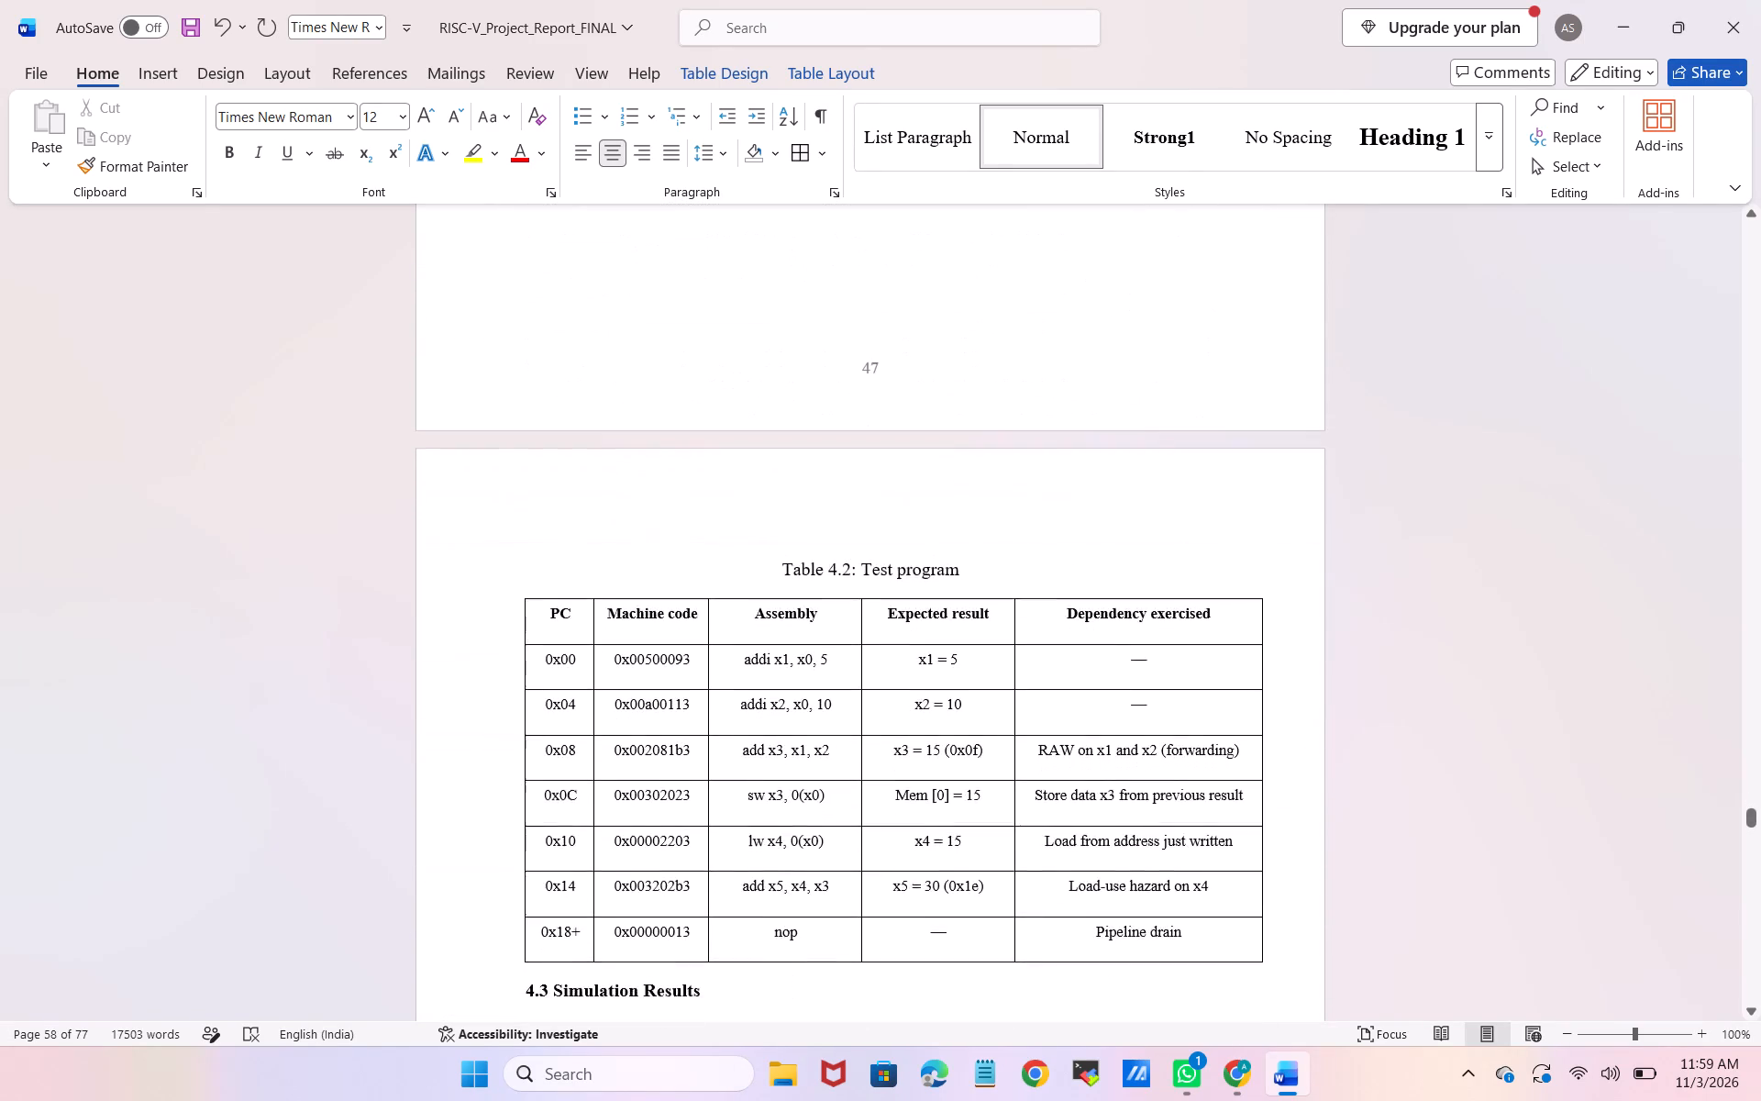
{"action": "scroll", "coordinate": [892, 498], "scroll_direction": "down", "scroll_amount": 4}
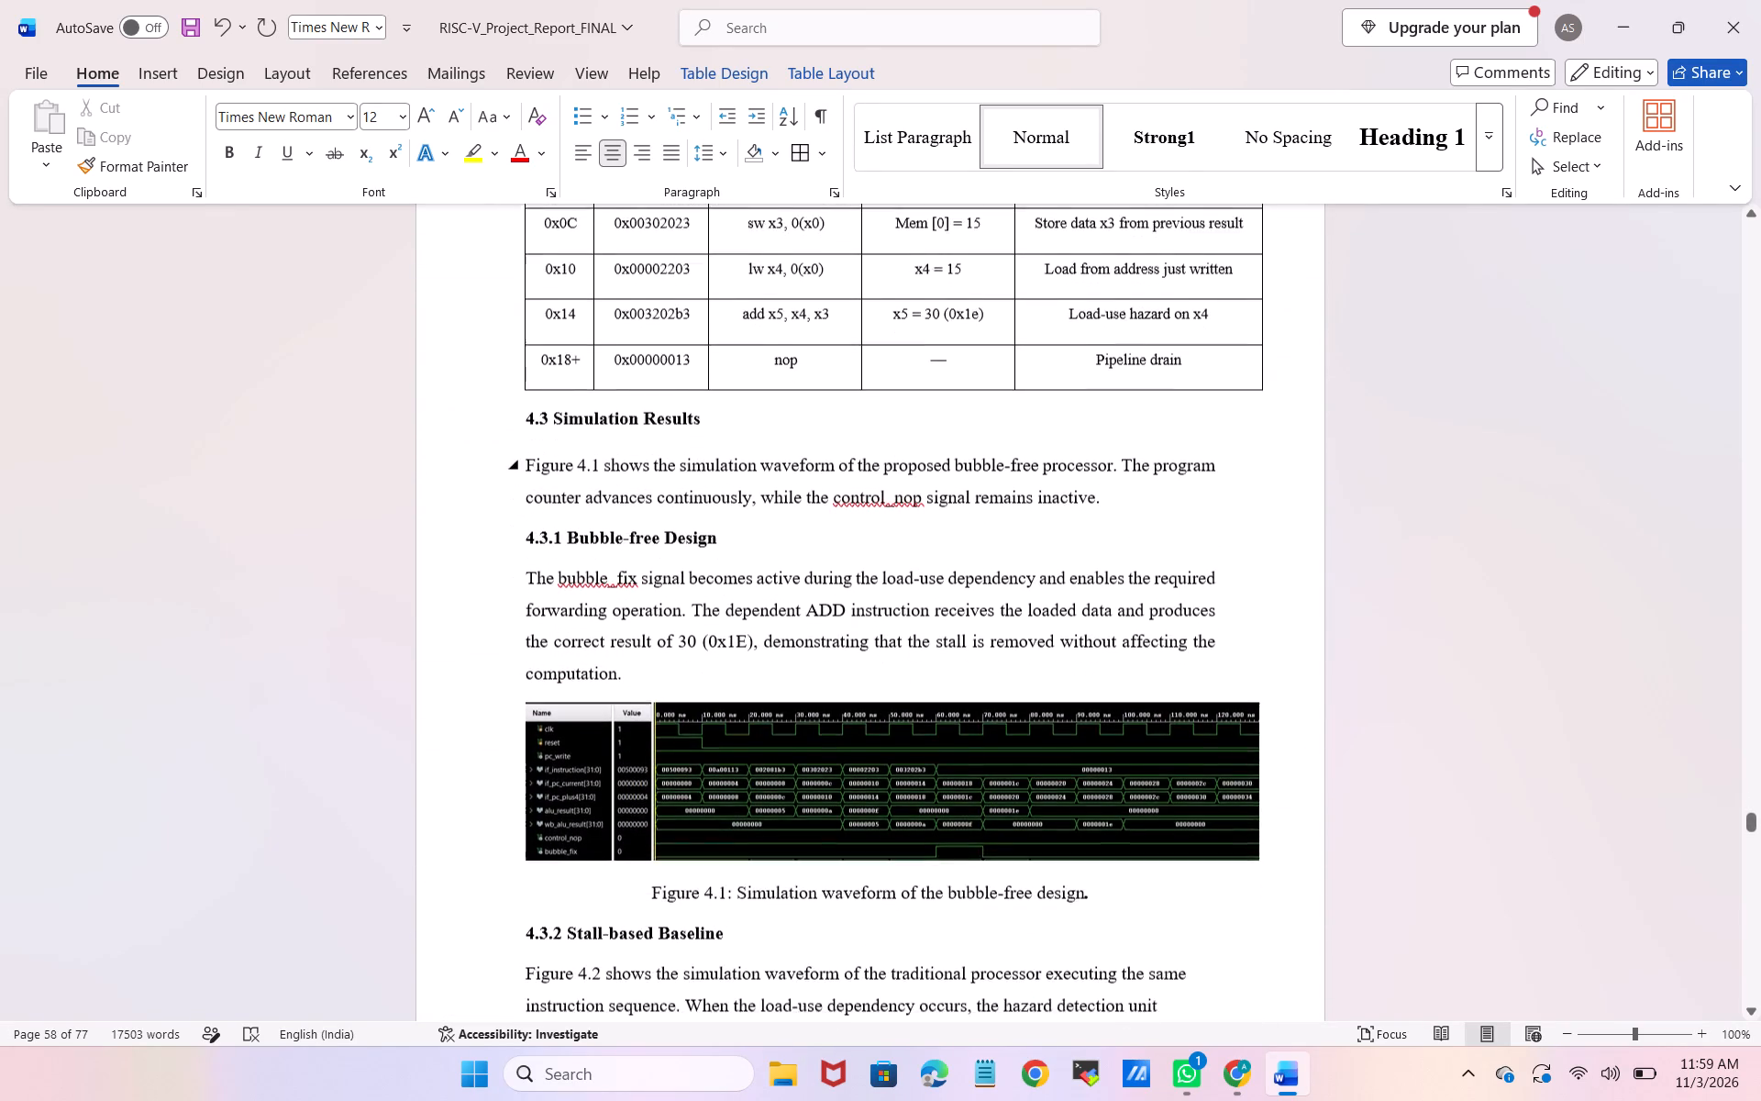
Have the spelling check ignore all occurrences of control_nop and bubble_fix, starting from the flagged words in sections 4.3 and 4.3.1.
{"action": "scroll", "coordinate": [892, 498], "scroll_direction": "down", "scroll_amount": 1}
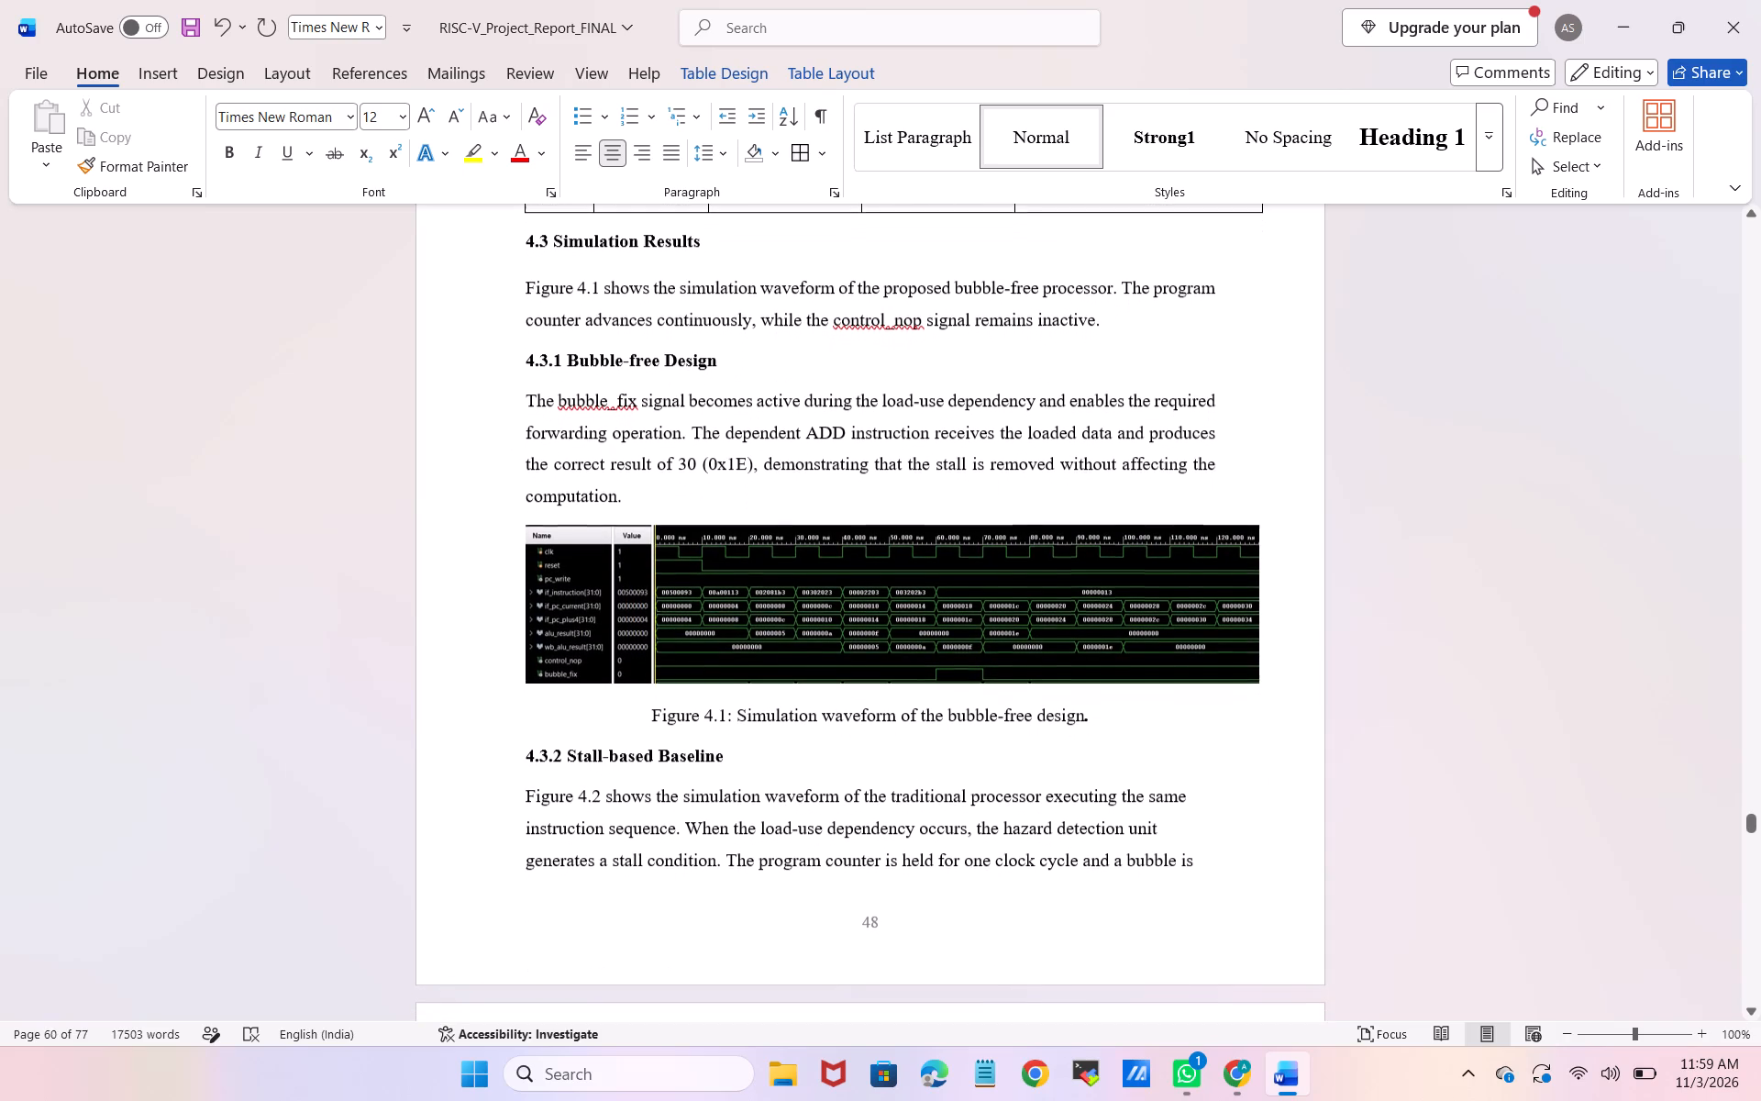
{"action": "left_click", "coordinate": [893, 325]}
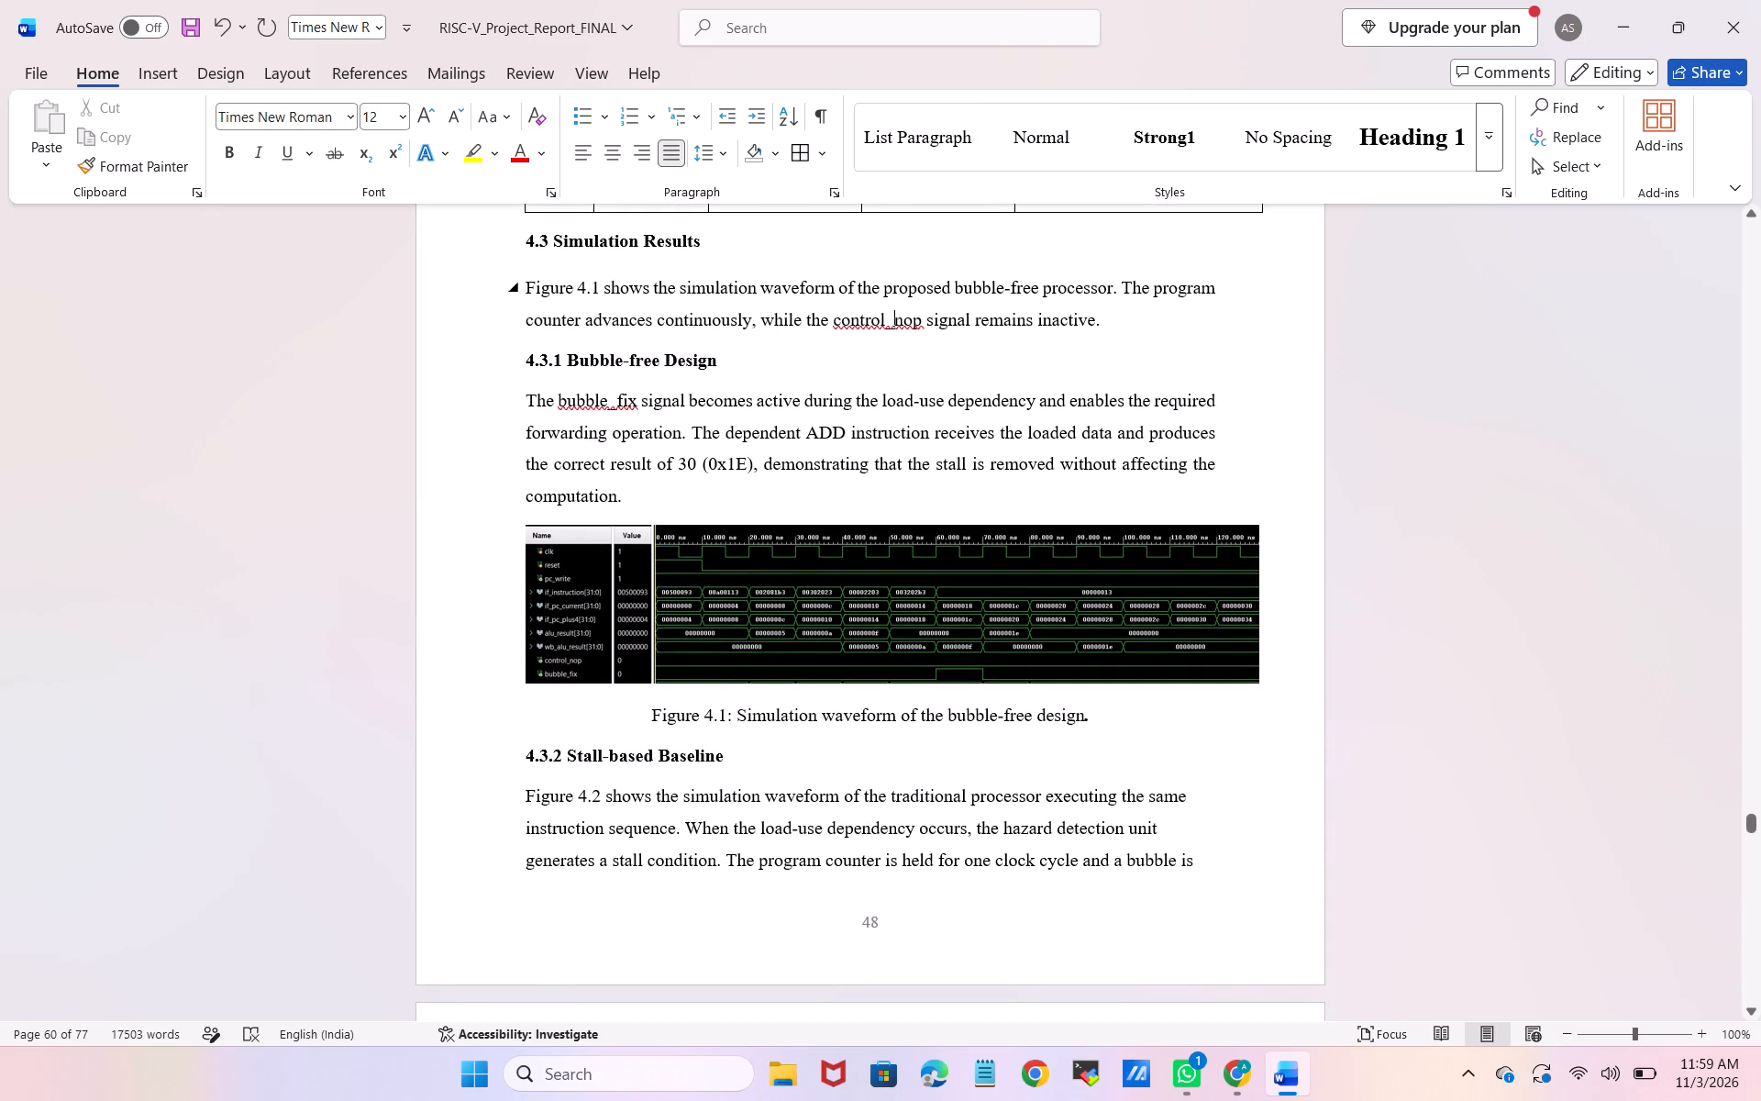
{"action": "right_click", "coordinate": [893, 325]}
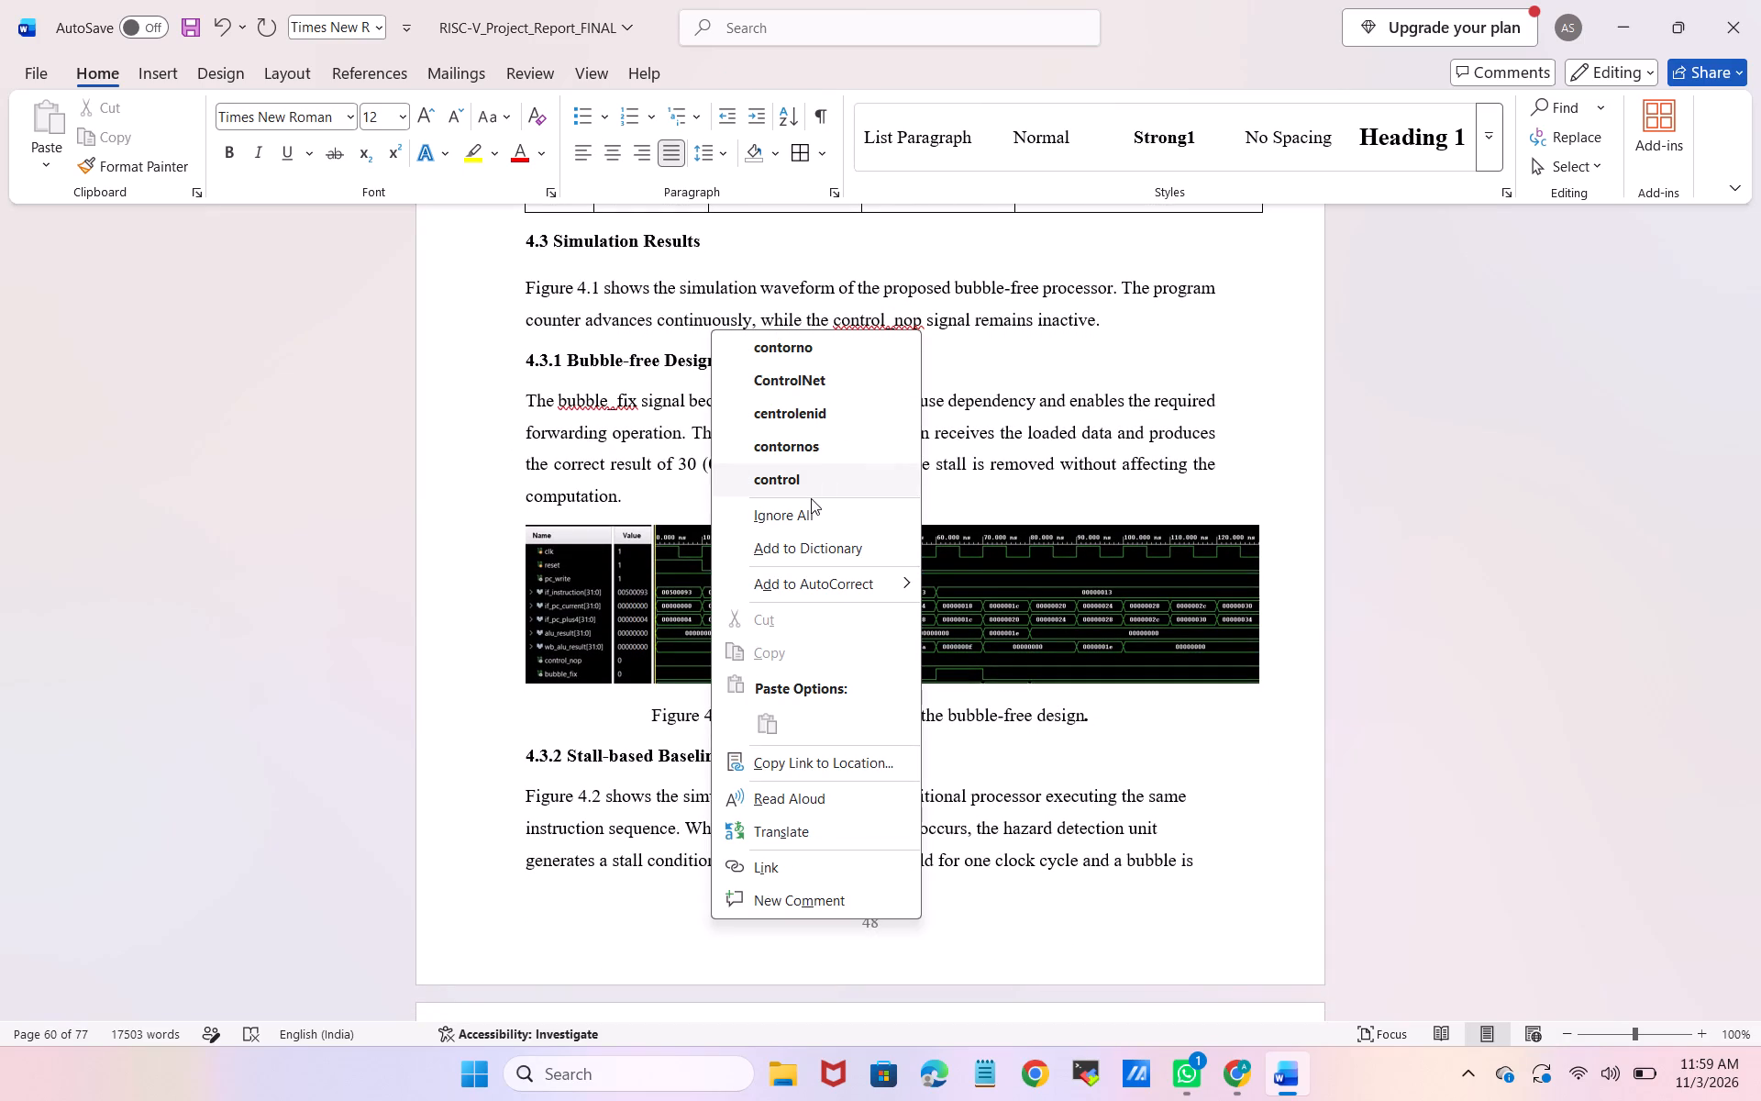
{"action": "left_click", "coordinate": [806, 512]}
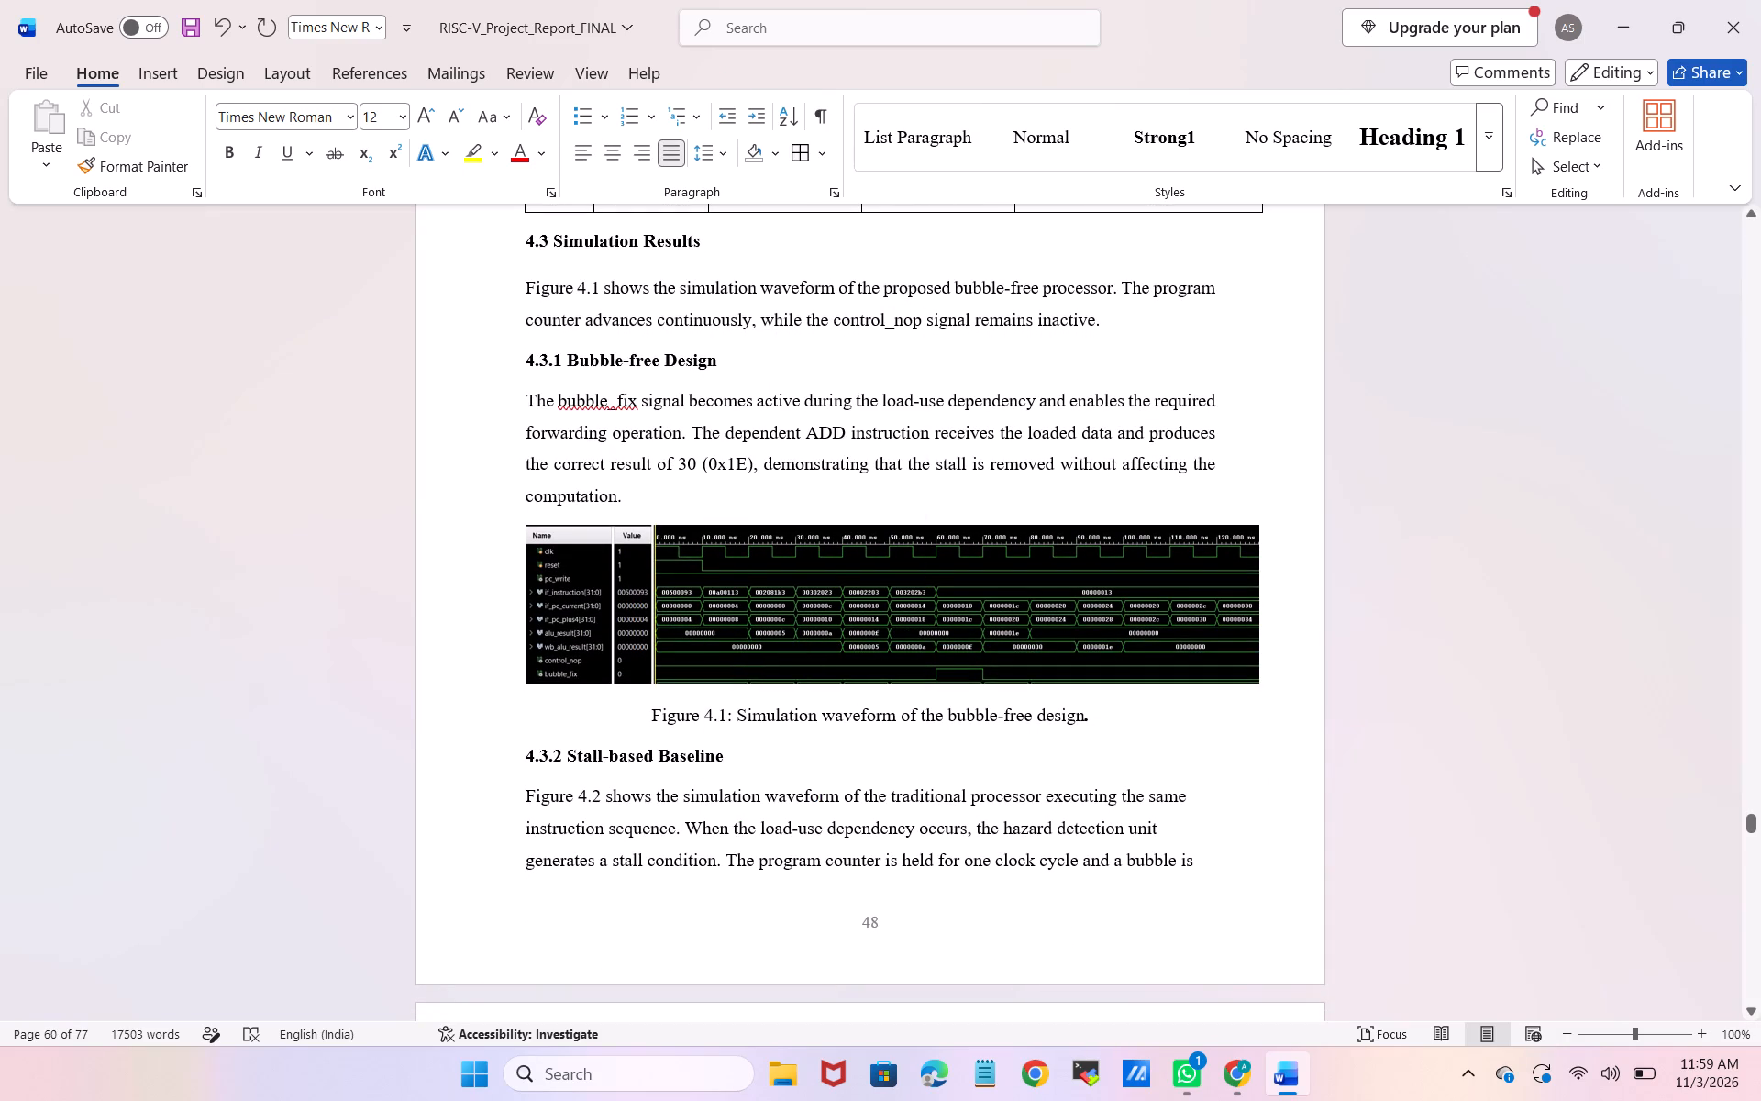
{"action": "left_click", "coordinate": [594, 400]}
{"action": "right_click", "coordinate": [594, 400]}
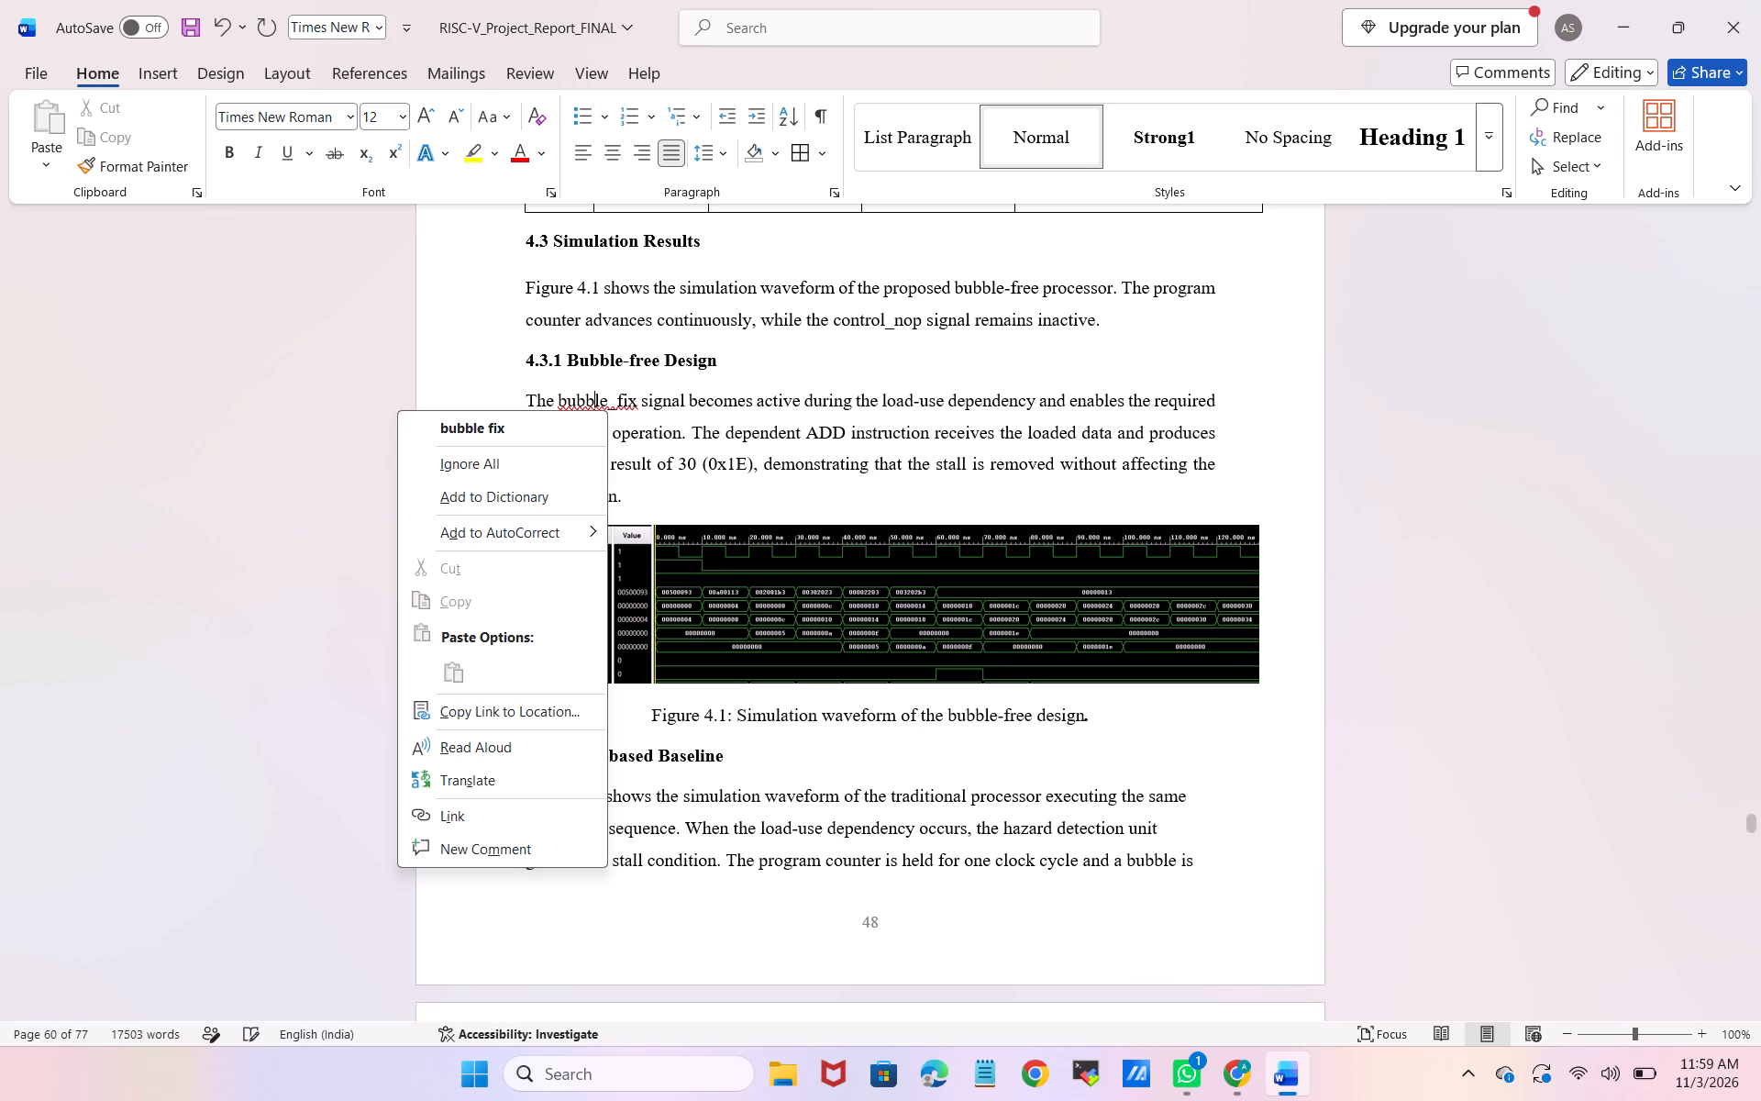
{"action": "left_click", "coordinate": [514, 452]}
Review the layout of sections 4.3.2 and 4.3.3, including the Figure 4.2 waveform and the timing values in Table 4.3.
{"action": "scroll", "coordinate": [514, 452], "scroll_direction": "down", "scroll_amount": 1}
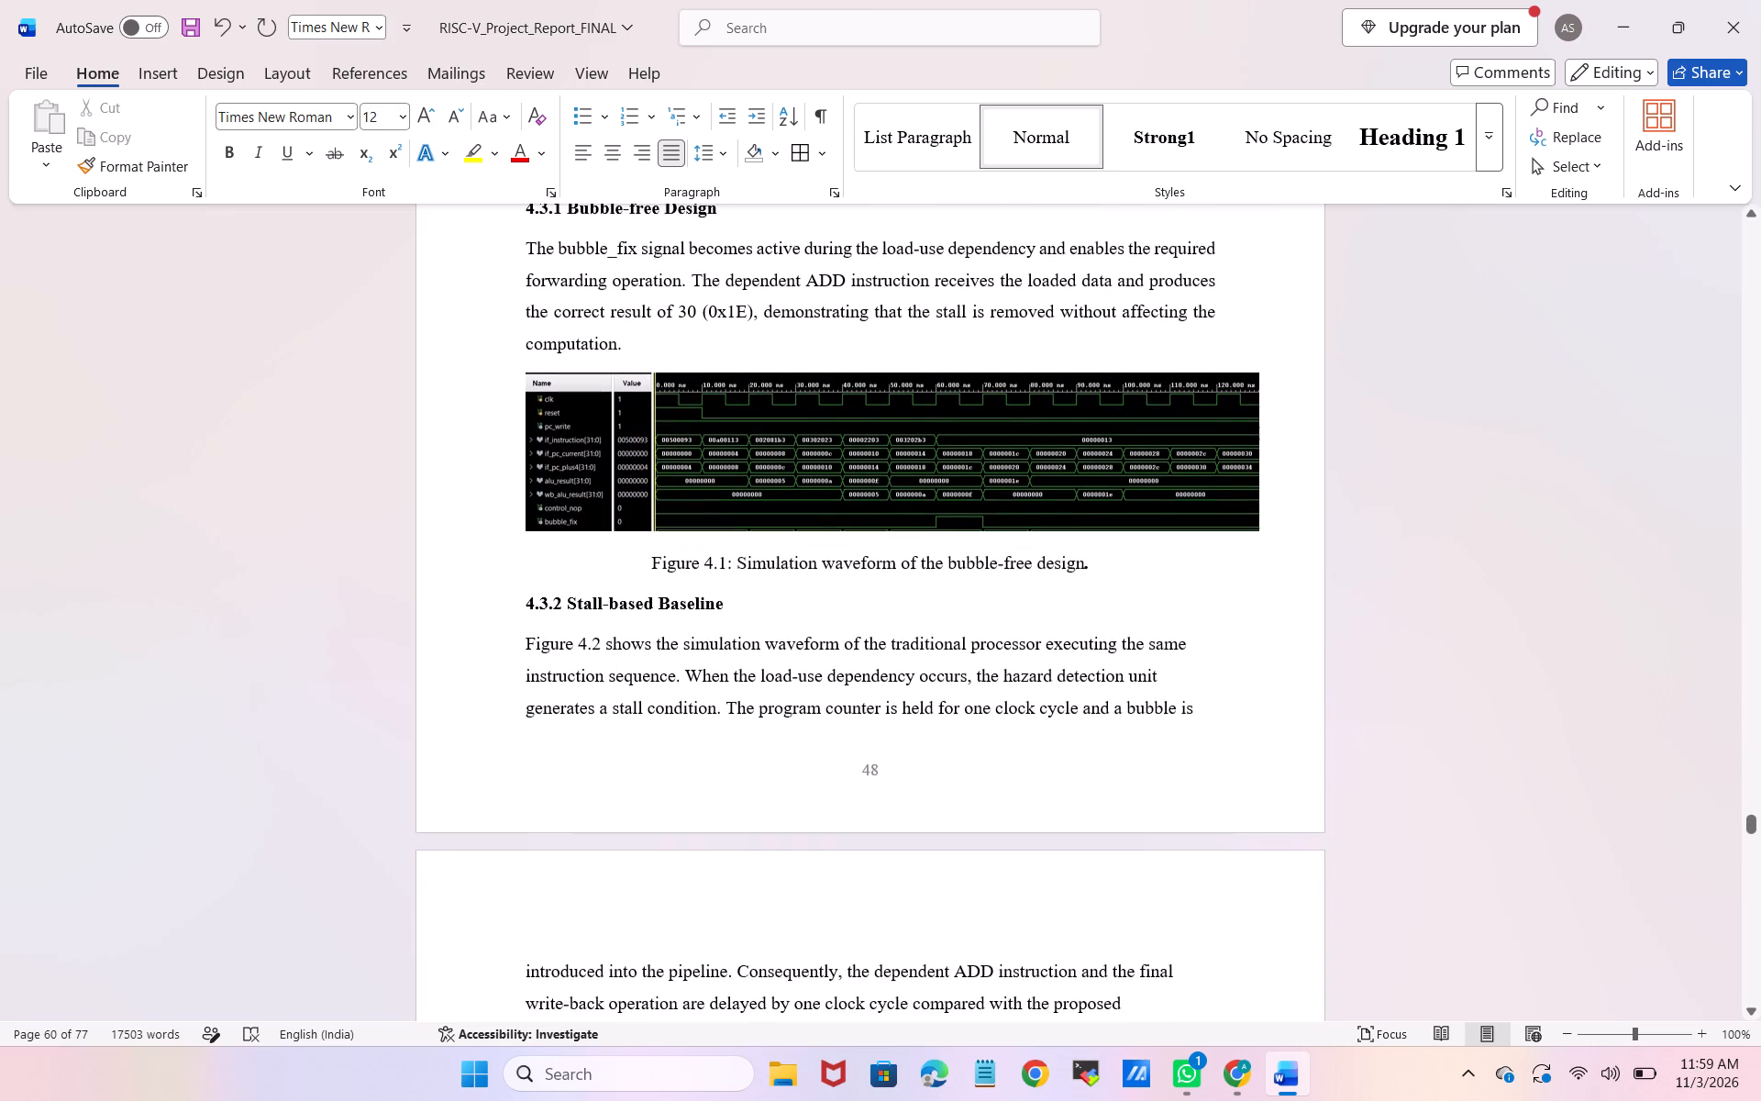
{"action": "scroll", "coordinate": [514, 452], "scroll_direction": "down", "scroll_amount": 3}
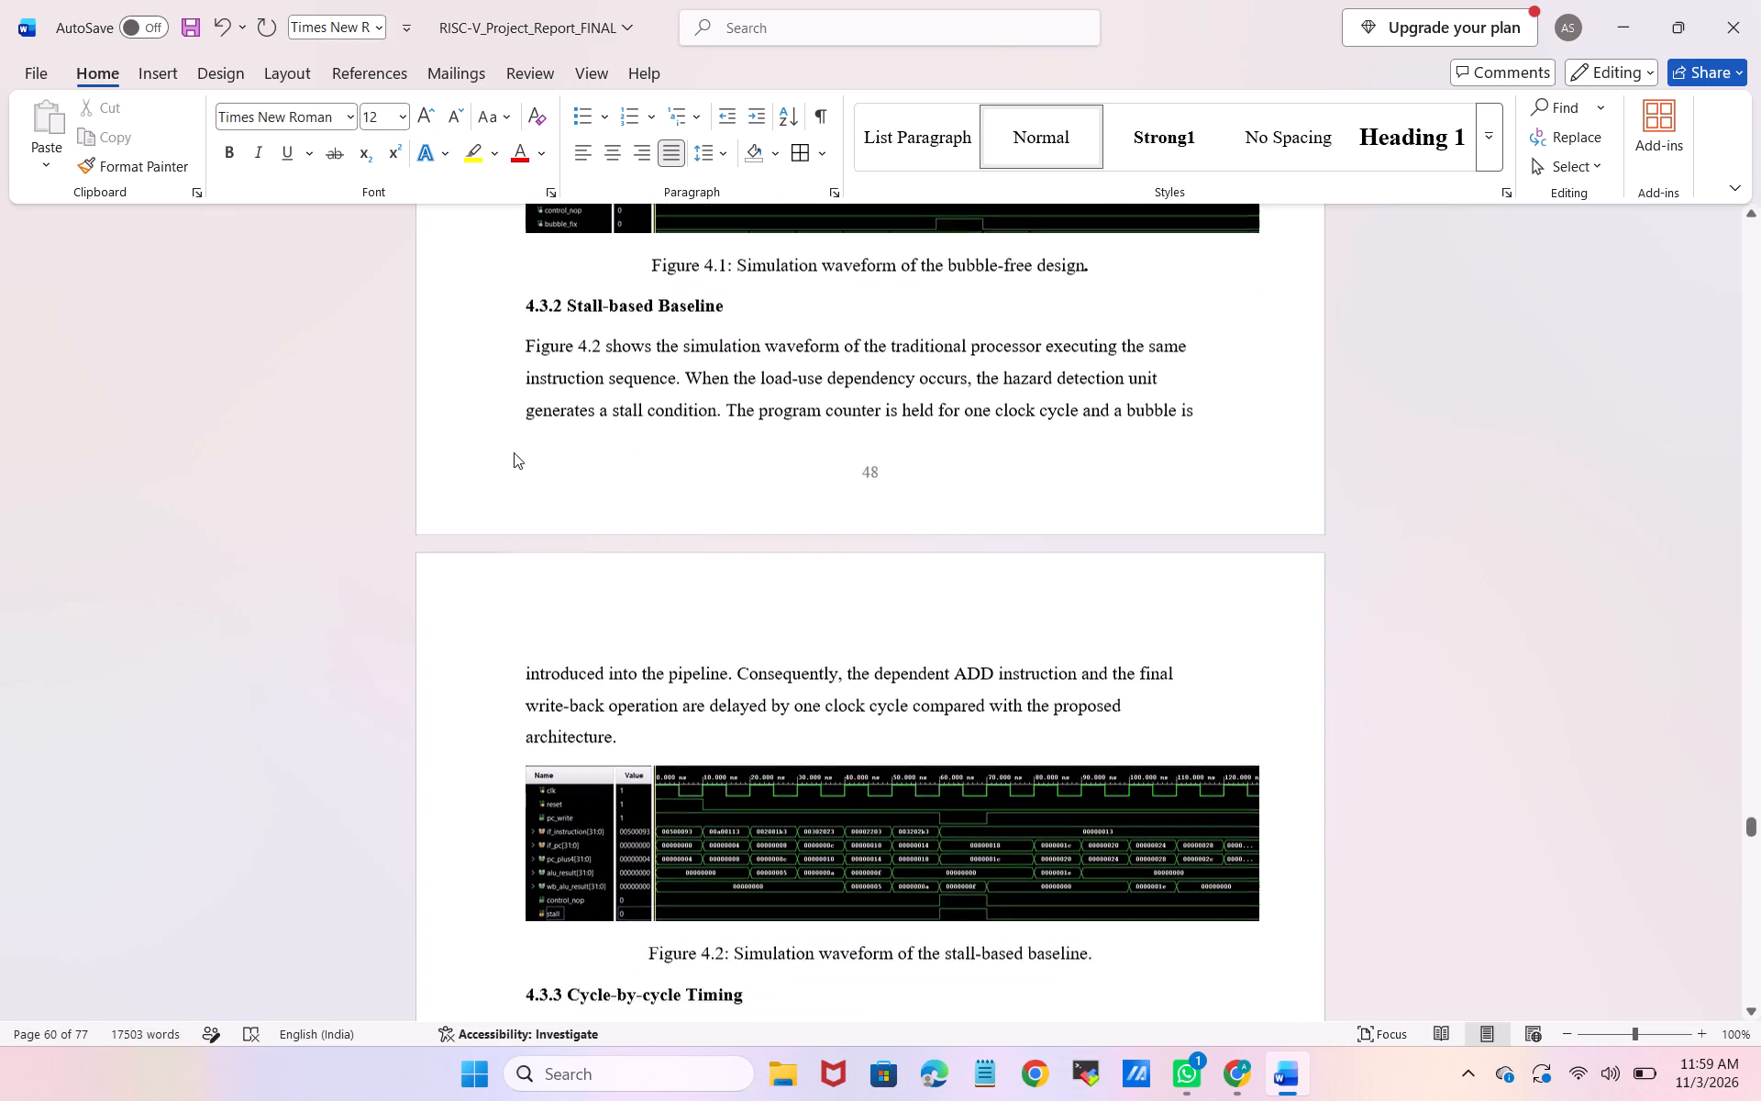
{"action": "scroll", "coordinate": [514, 452], "scroll_direction": "down", "scroll_amount": 5}
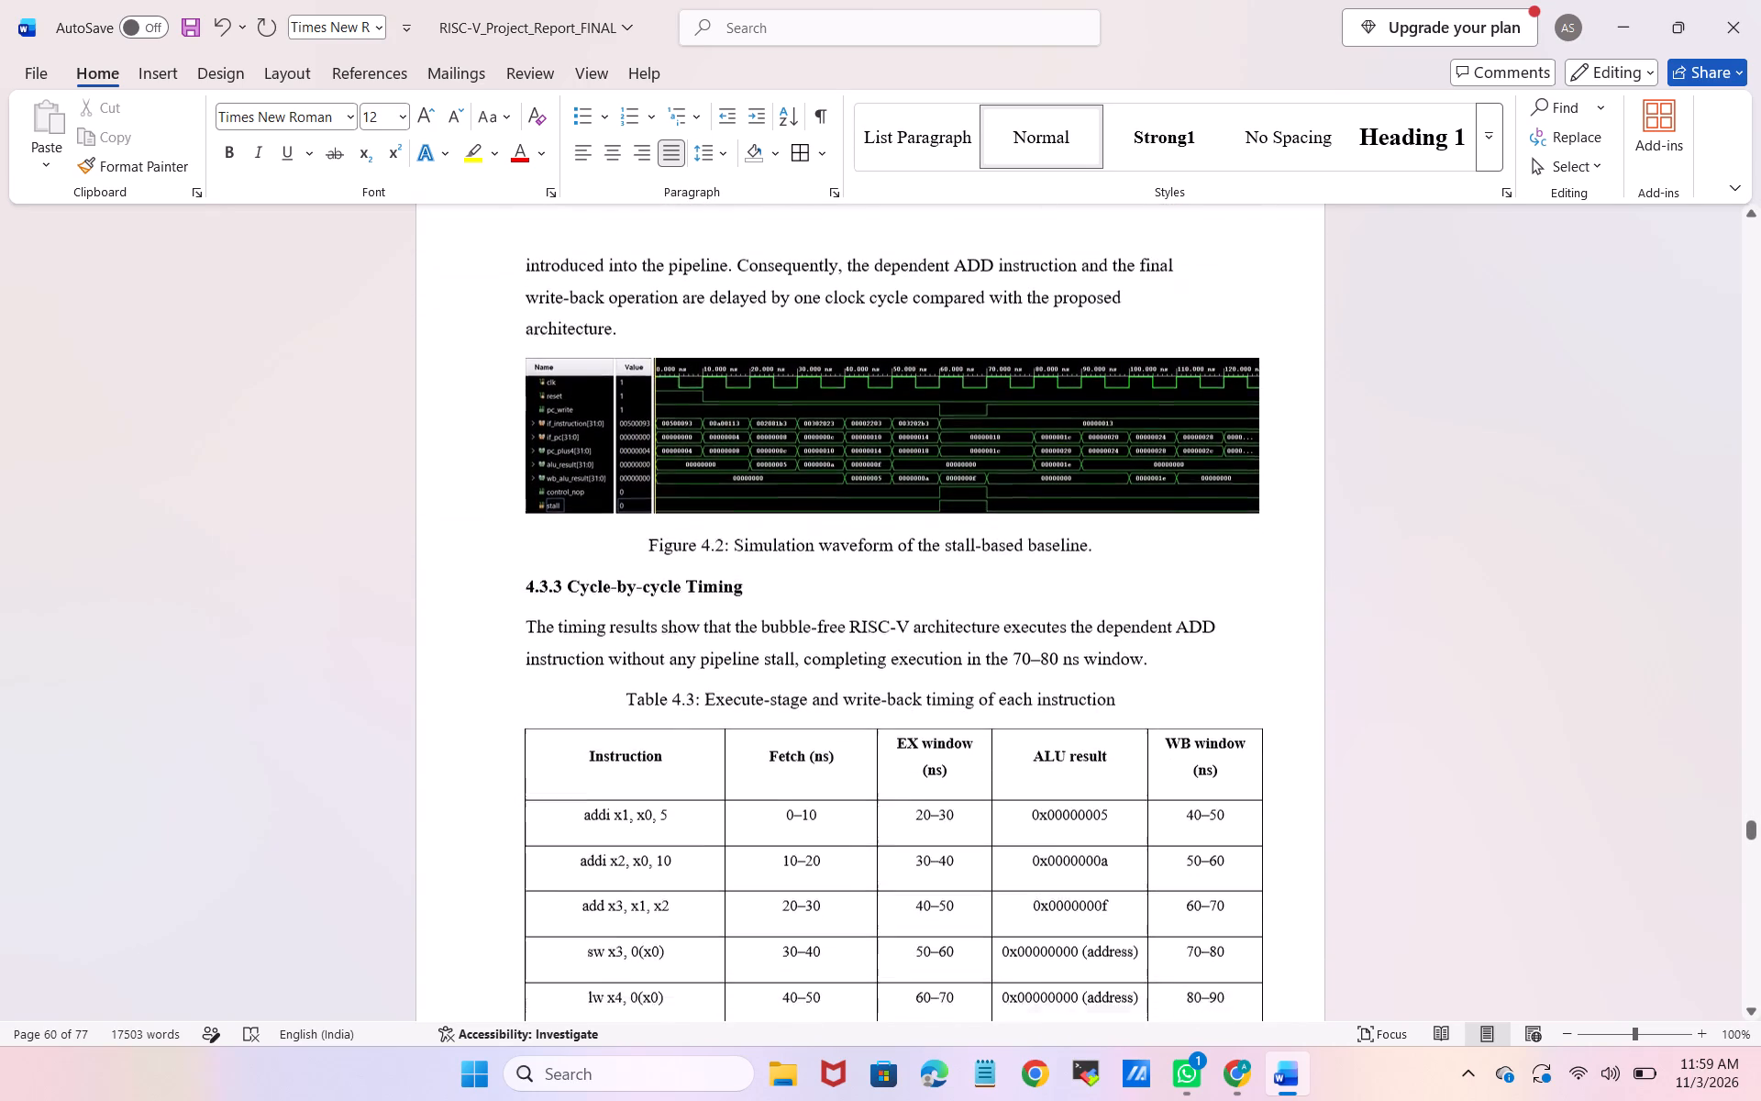
{"action": "scroll", "coordinate": [514, 452], "scroll_direction": "down", "scroll_amount": 5}
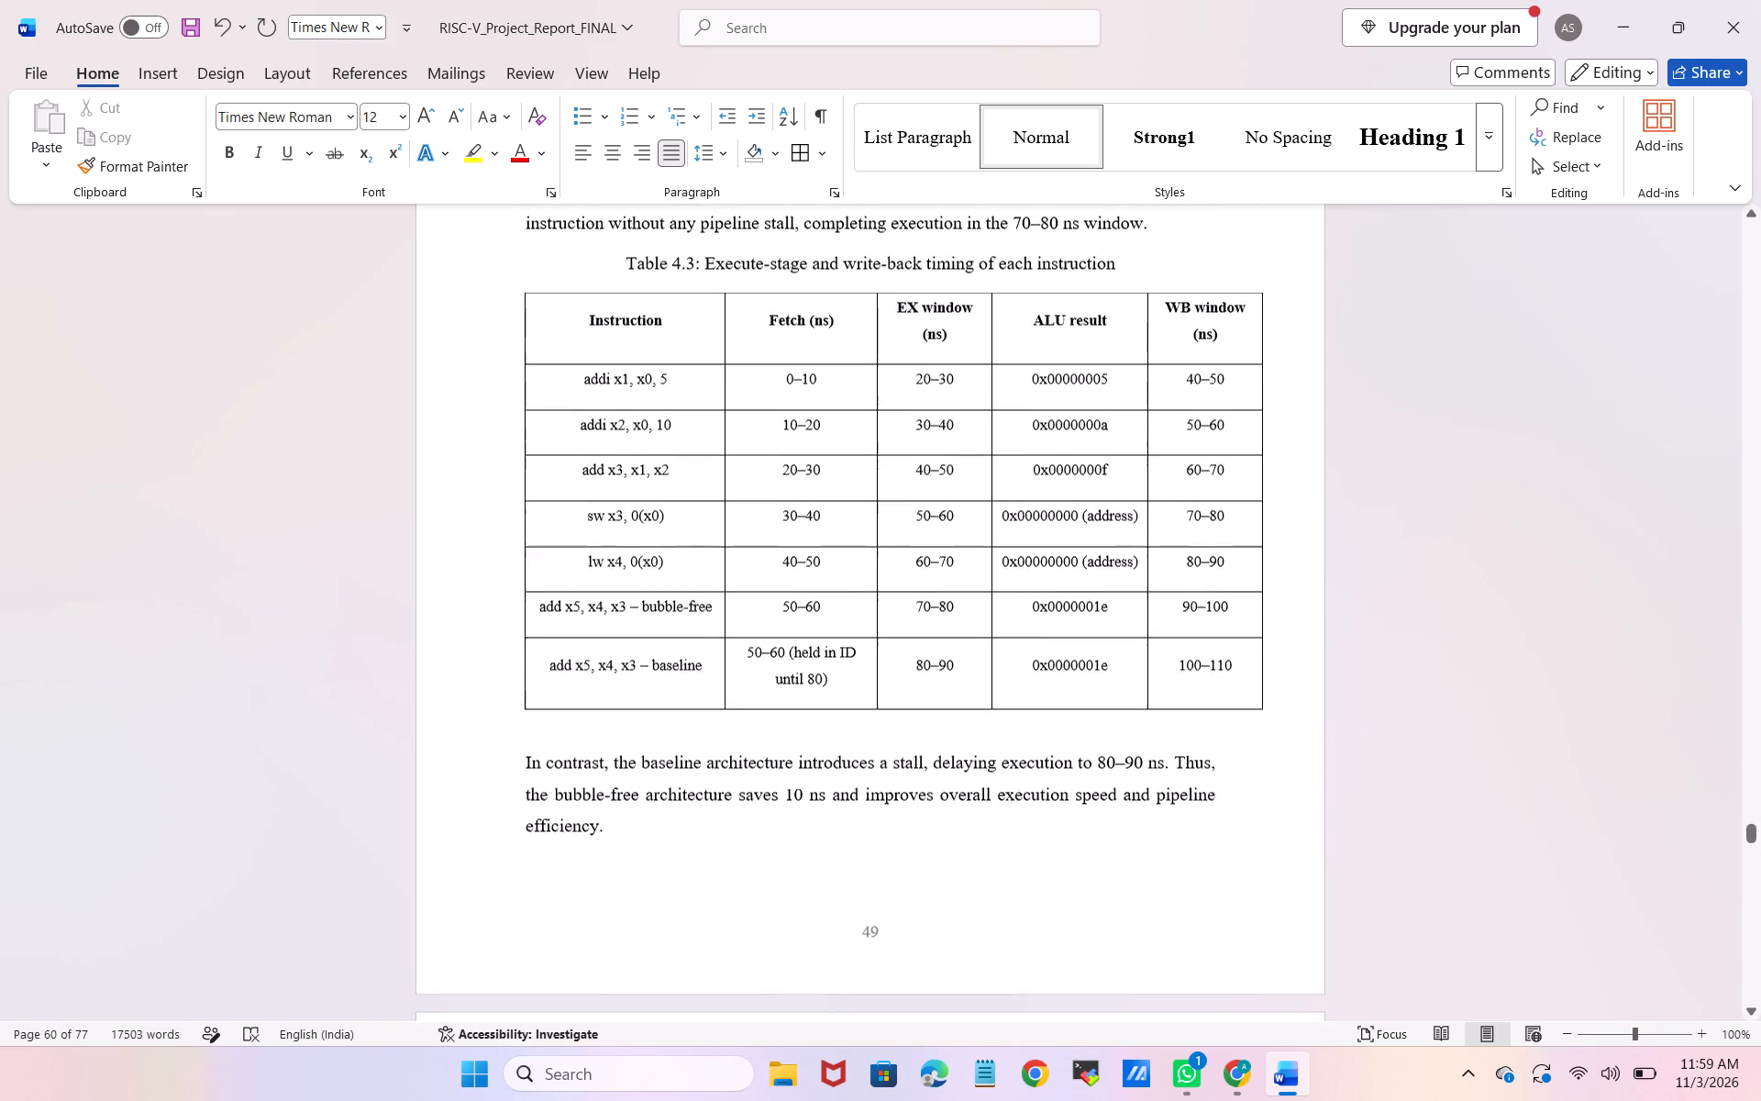
Check the layout of sections 4.4 and 4.4.1, including the results in Table 4.4 and the design comparison in Table 4.5.
{"action": "scroll", "coordinate": [514, 452], "scroll_direction": "down", "scroll_amount": 4}
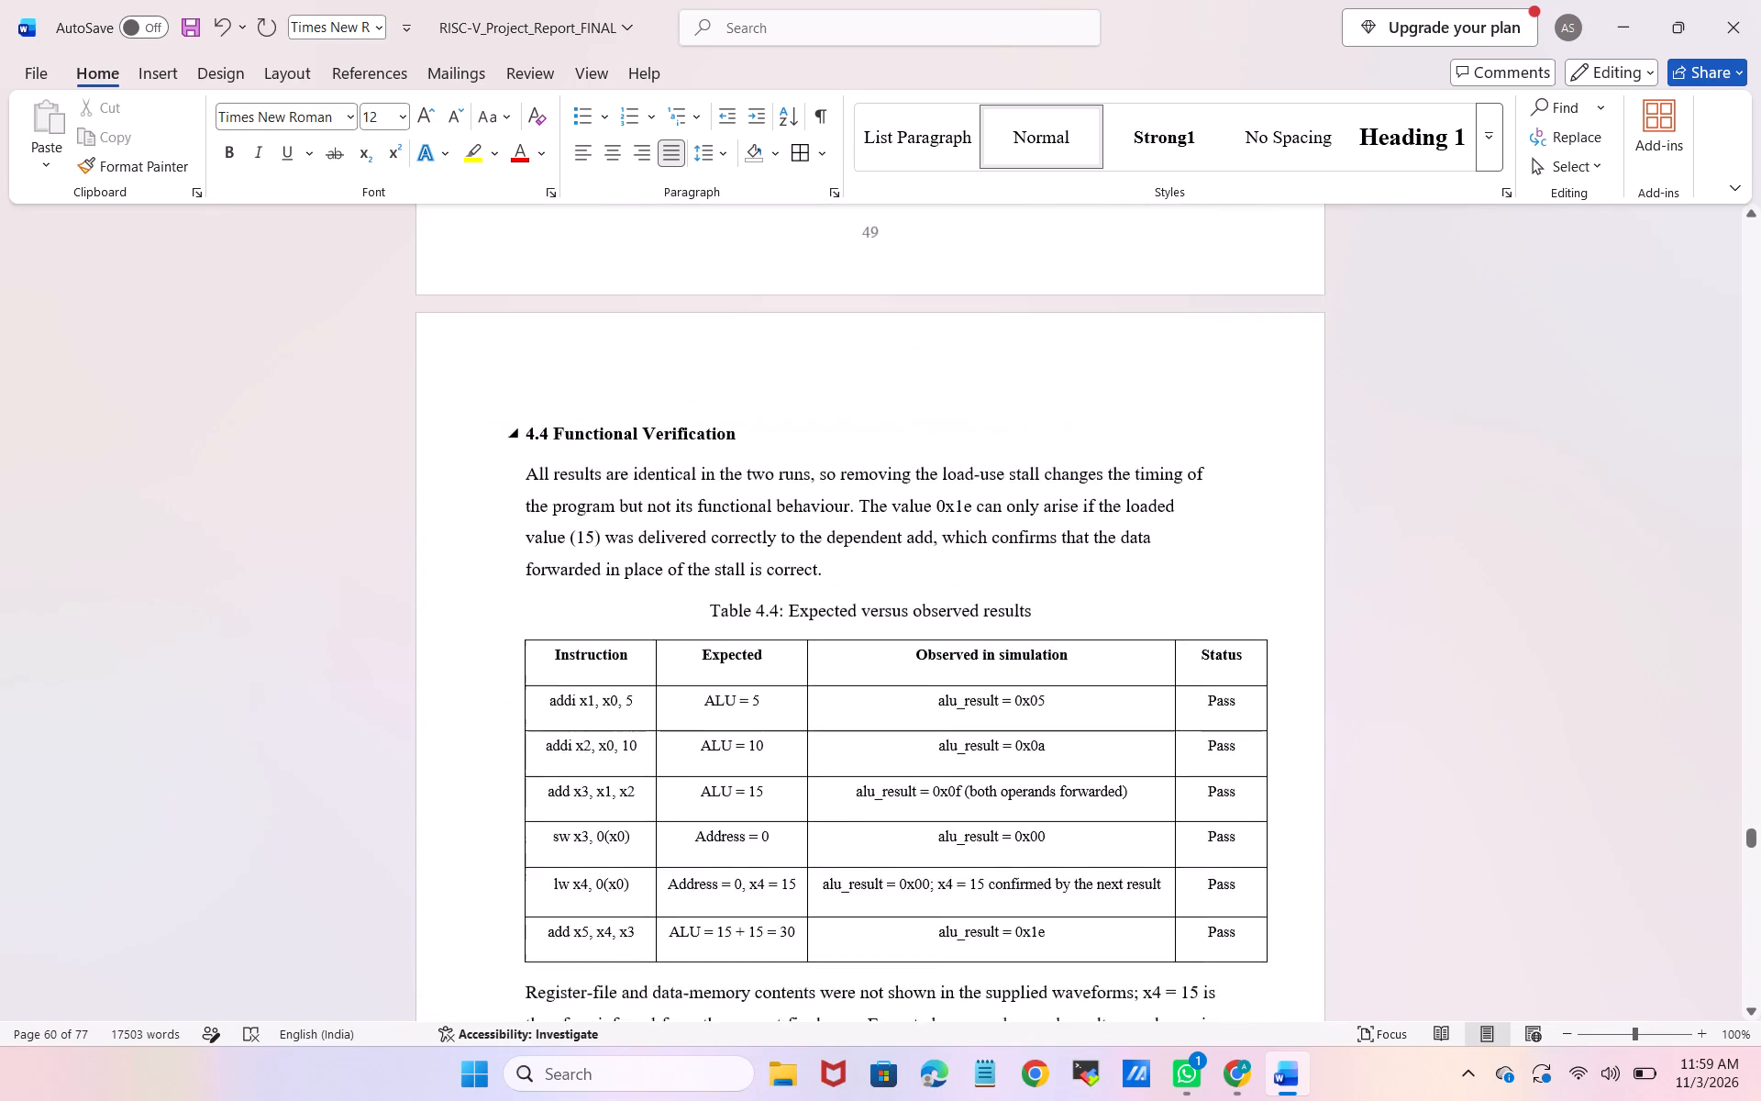
{"action": "scroll", "coordinate": [514, 452], "scroll_direction": "down", "scroll_amount": 4}
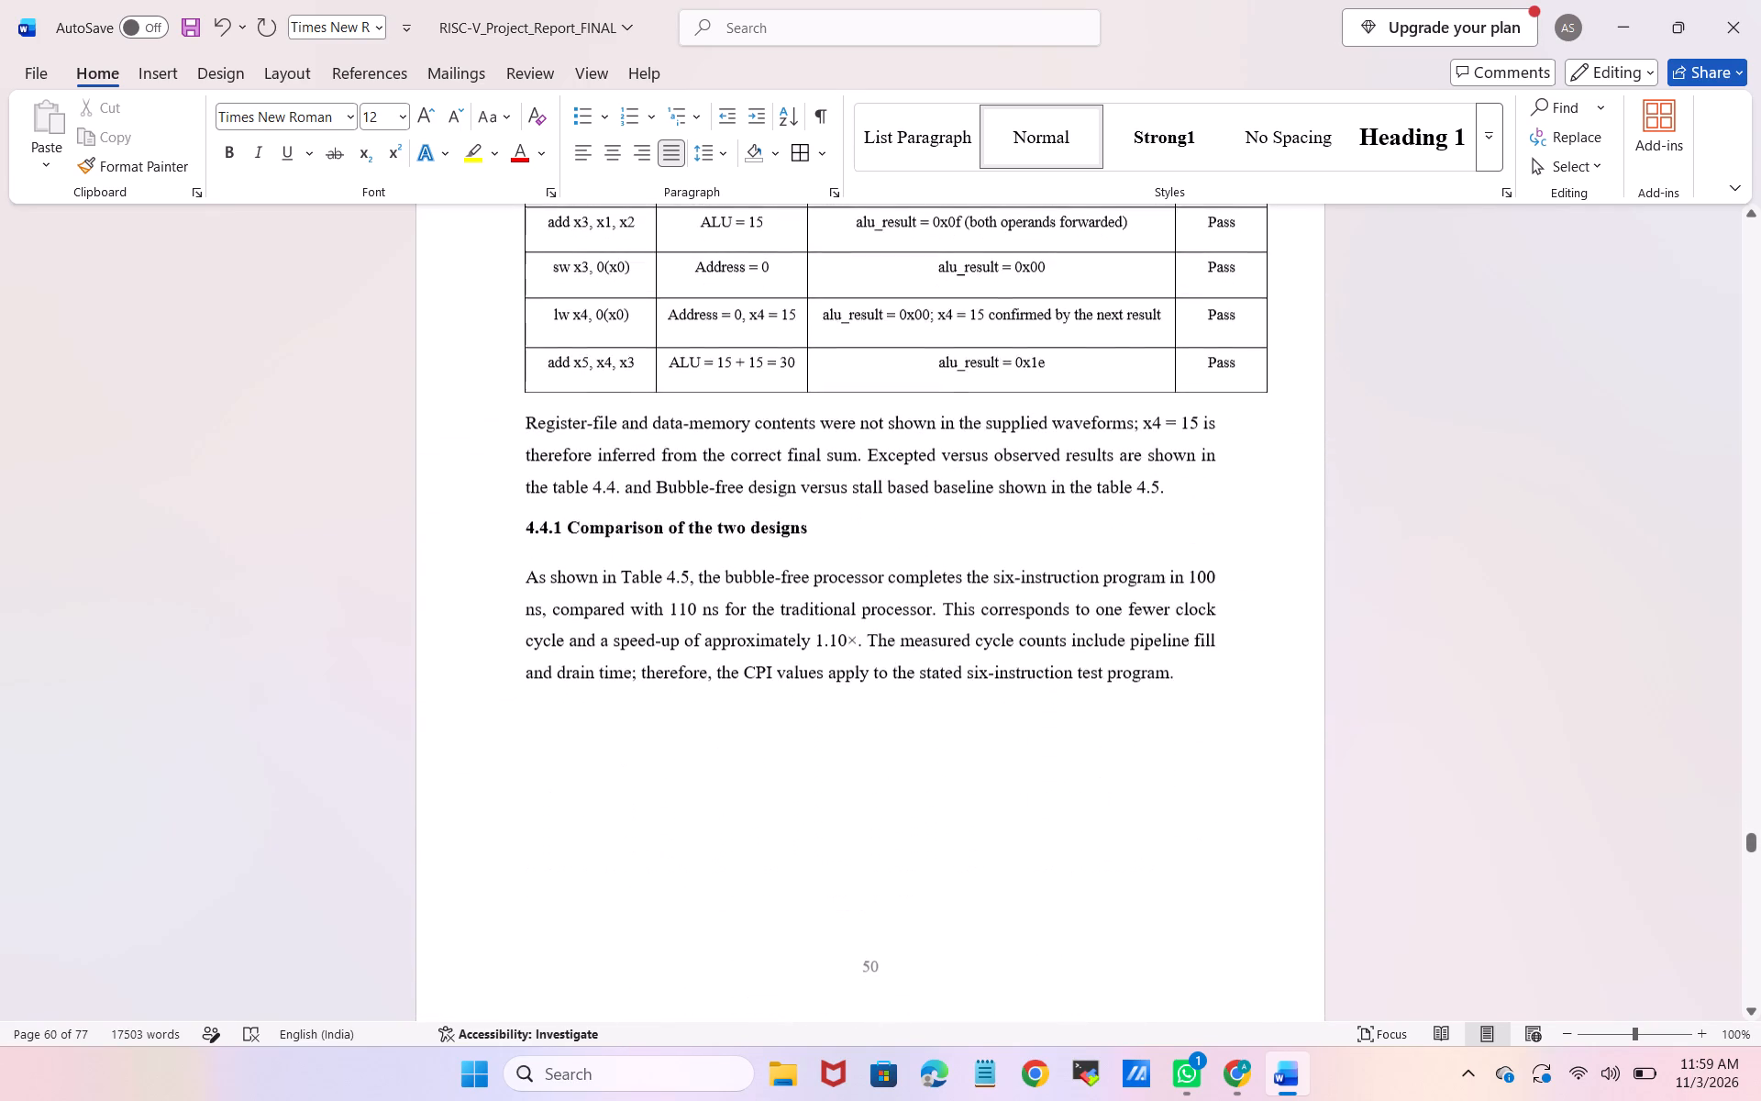
{"action": "scroll", "coordinate": [514, 452], "scroll_direction": "down", "scroll_amount": 2}
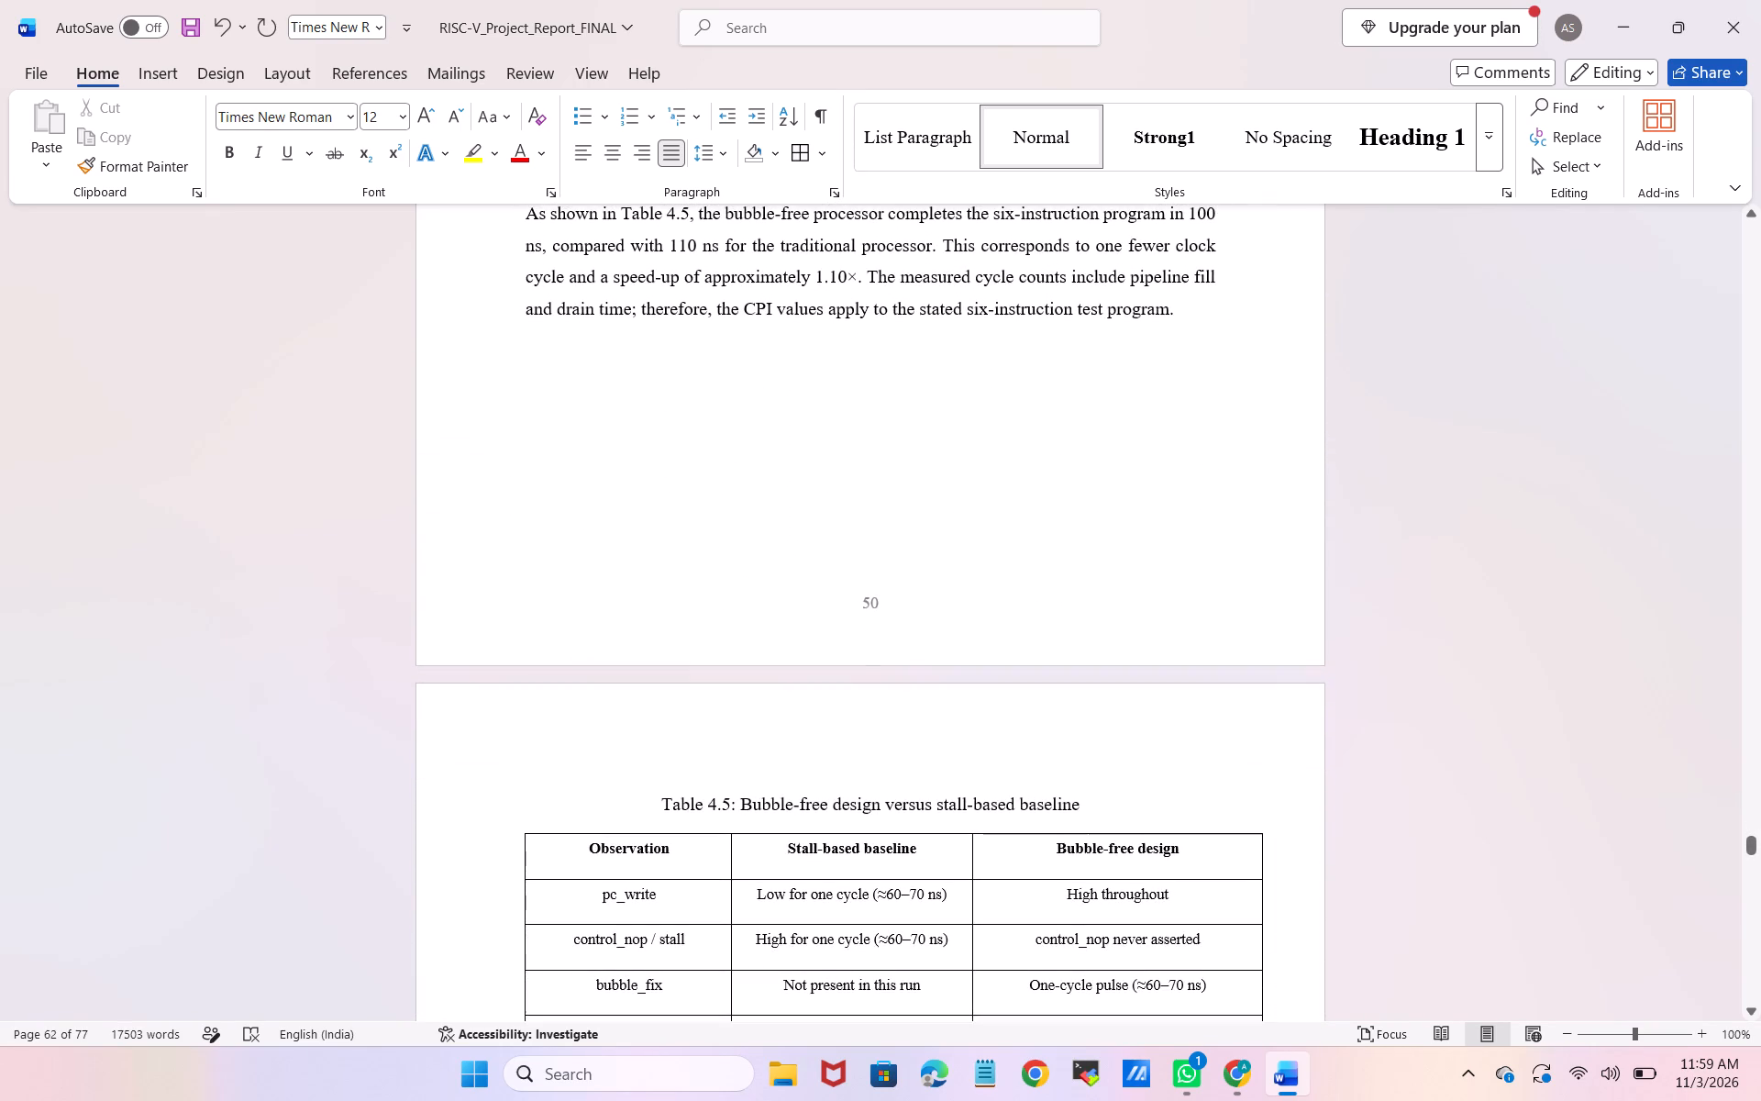
{"action": "scroll", "coordinate": [514, 452], "scroll_direction": "down", "scroll_amount": 4}
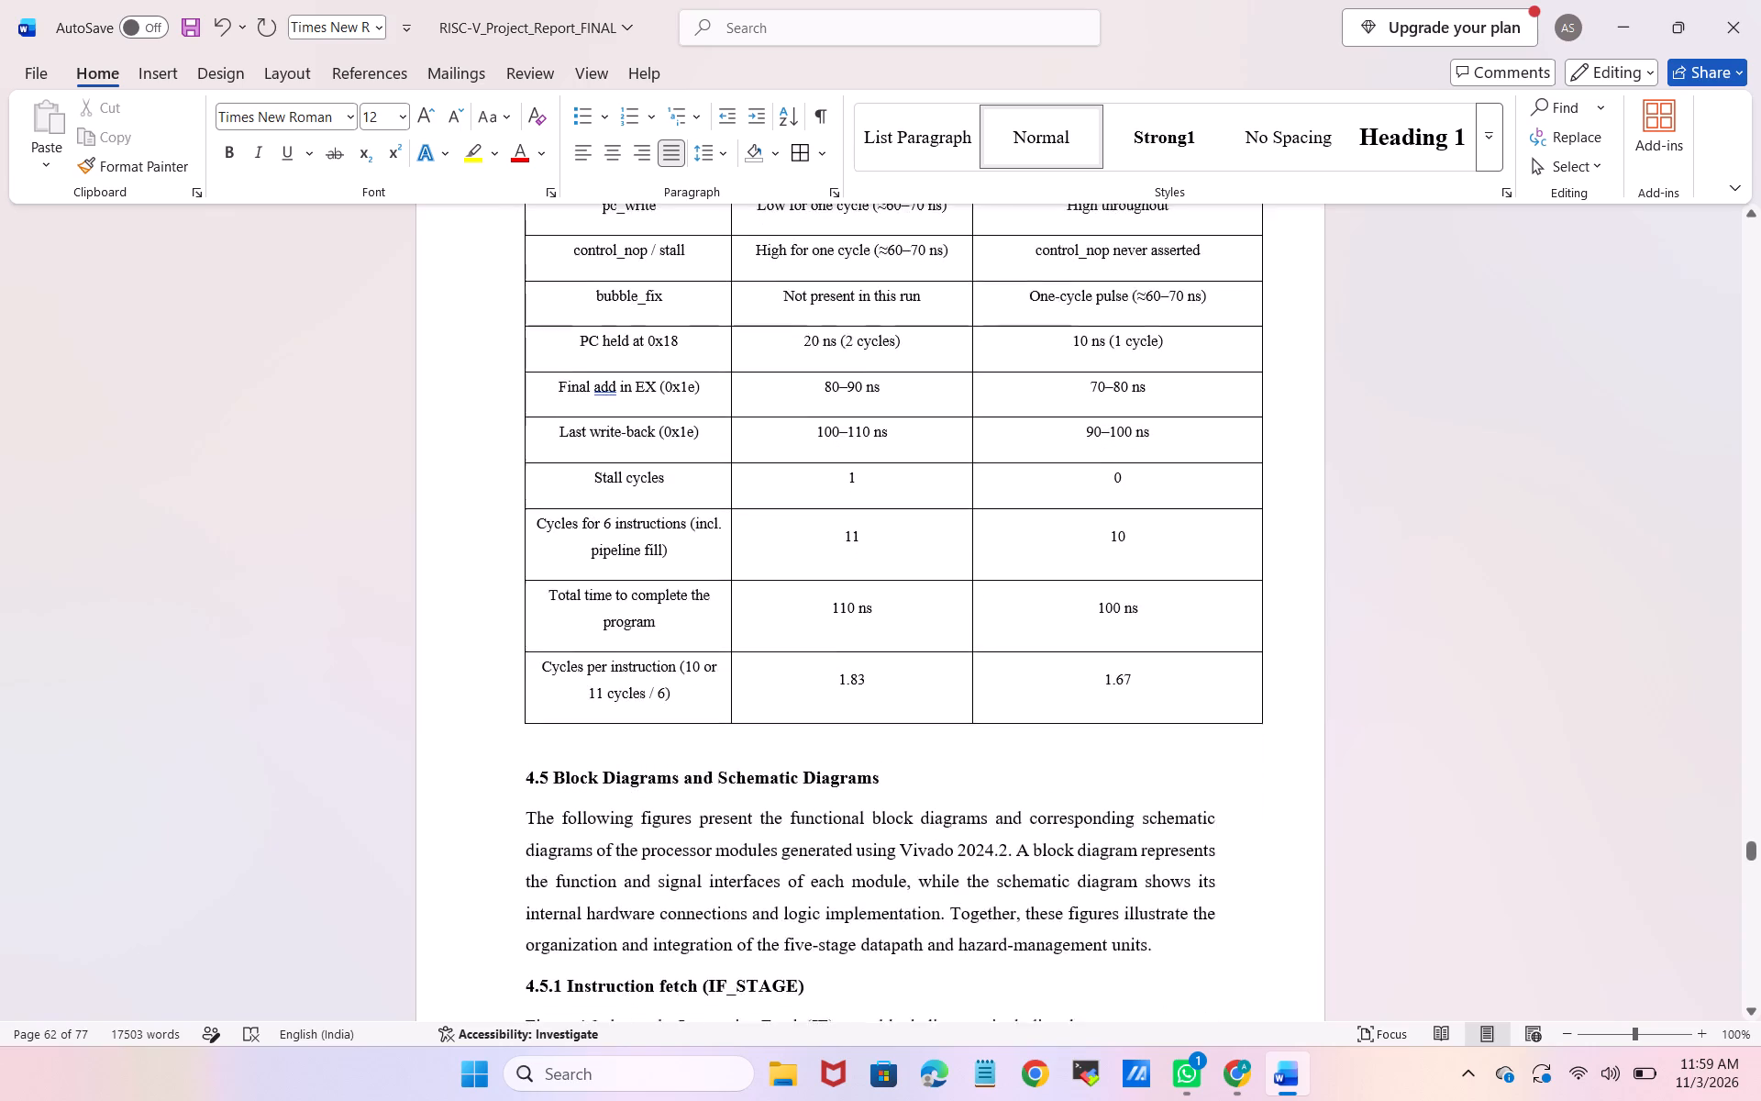
Review sections 4.5 to 4.5.5, checking the layout and captions of the block and schematic diagrams in Figures 4.3 to 4.10.
{"action": "scroll", "coordinate": [514, 452], "scroll_direction": "down", "scroll_amount": 4}
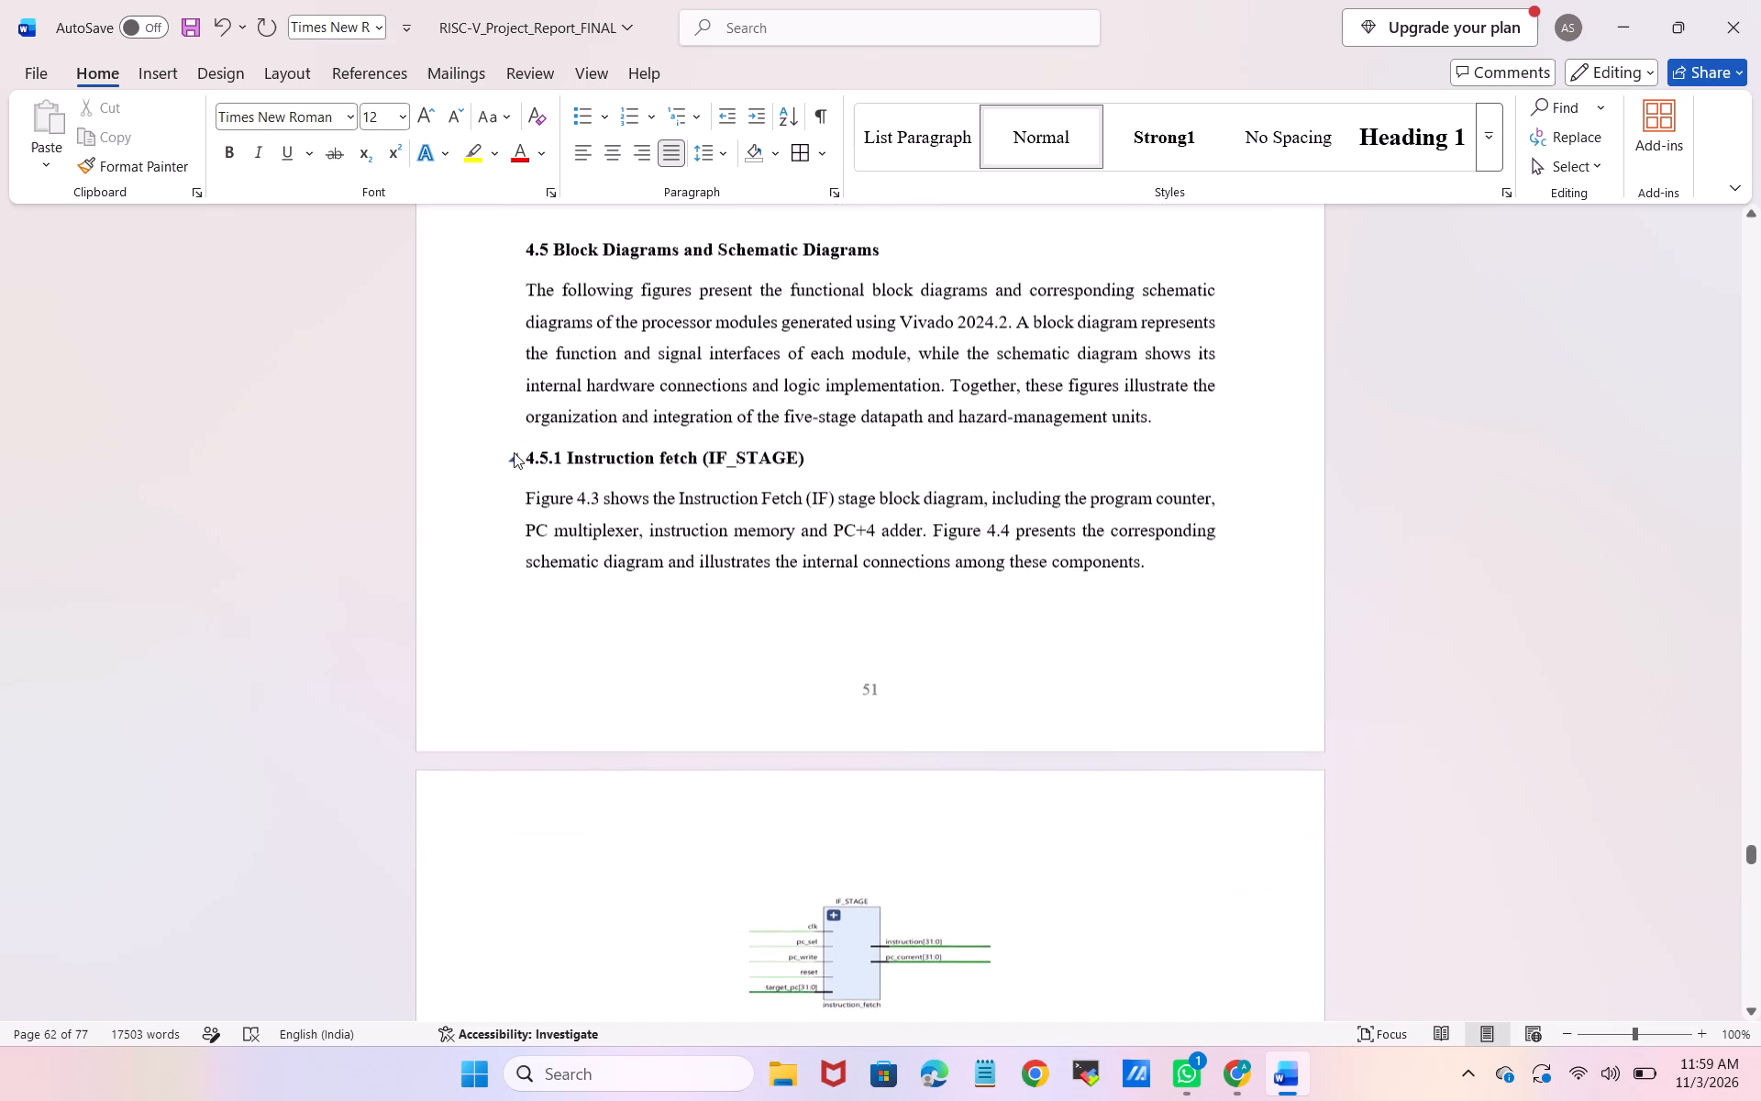
{"action": "scroll", "coordinate": [514, 452], "scroll_direction": "down", "scroll_amount": 3}
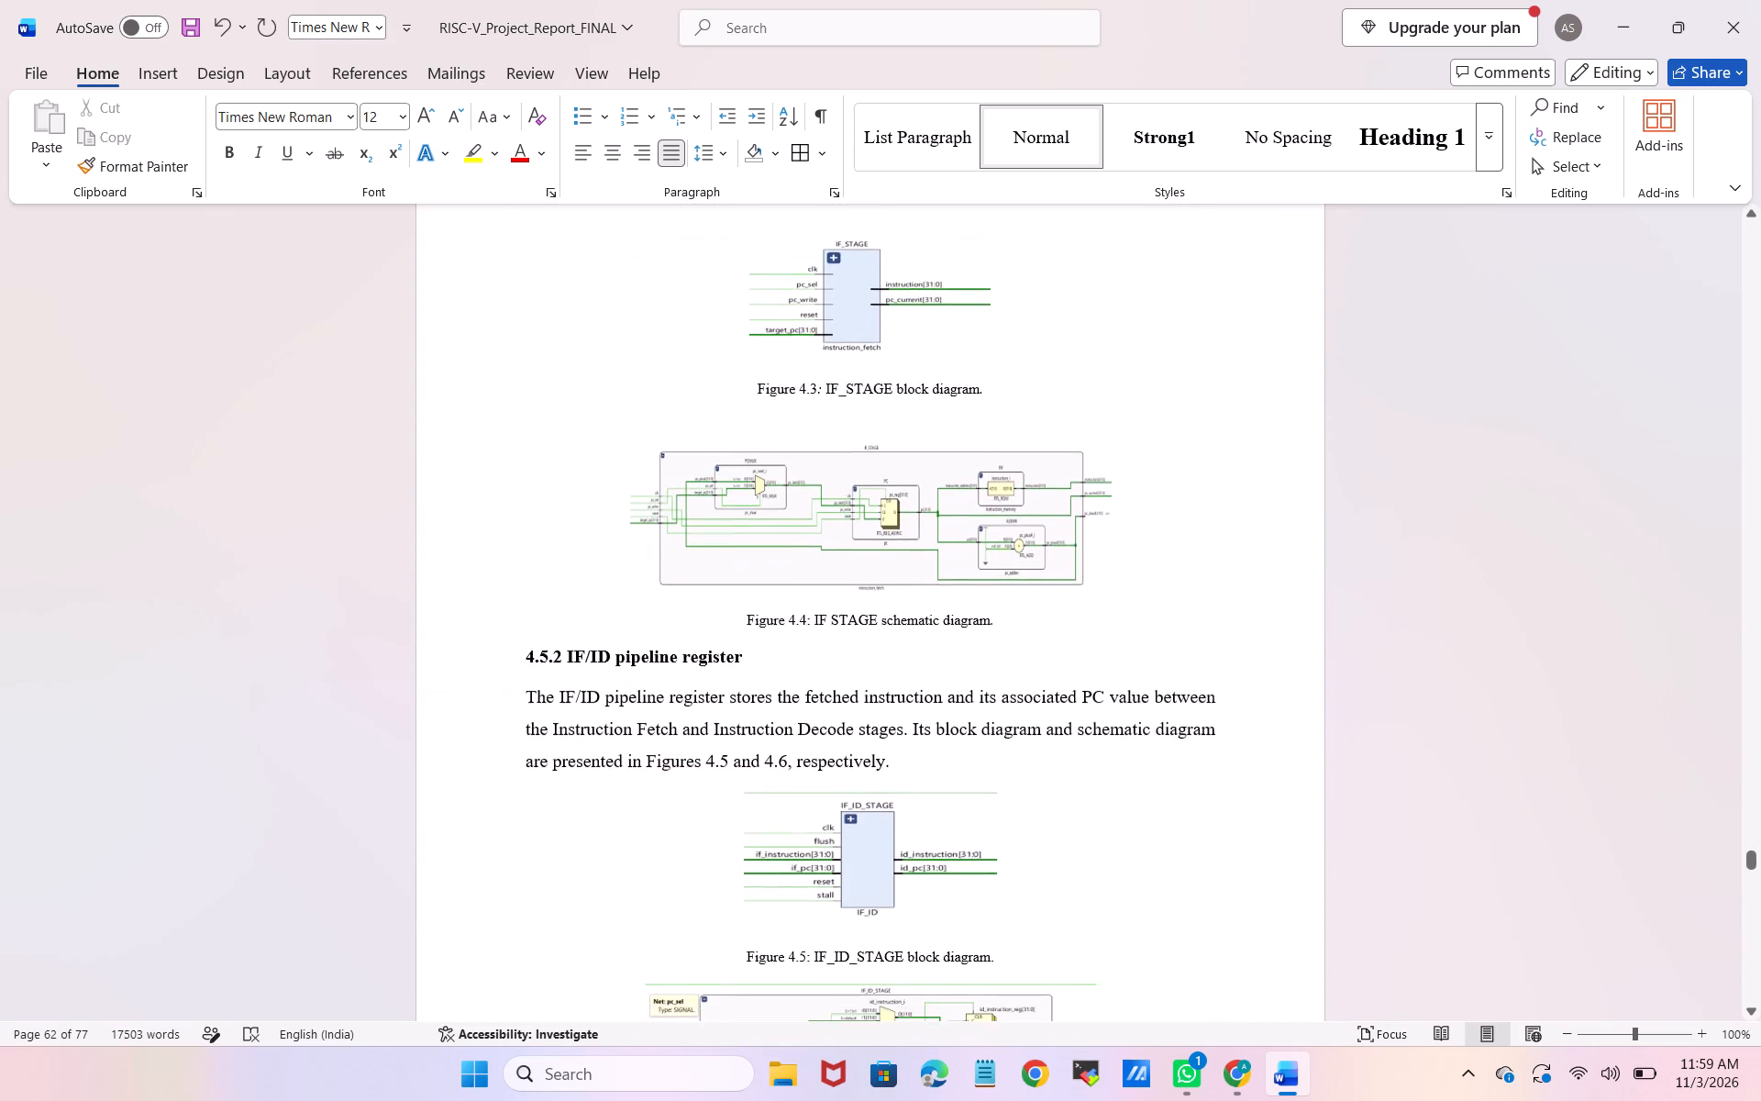
{"action": "scroll", "coordinate": [514, 452], "scroll_direction": "down", "scroll_amount": 4}
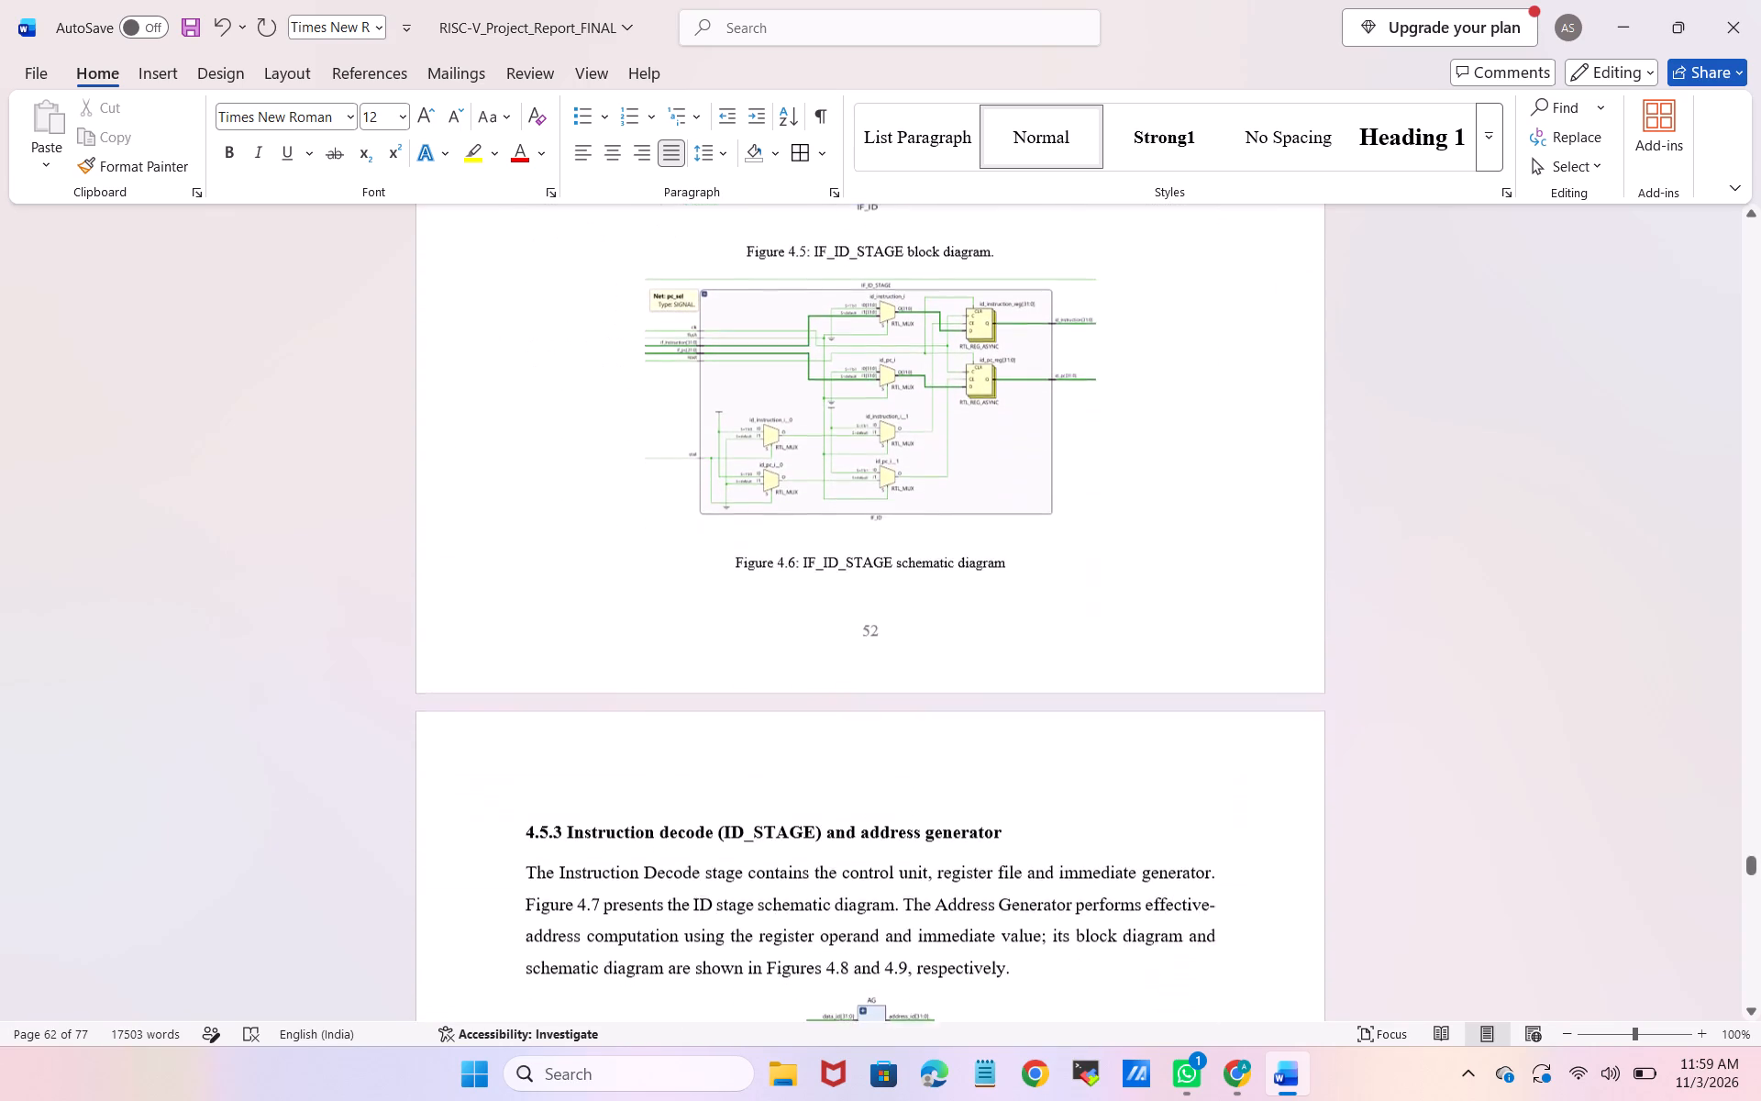
{"action": "scroll", "coordinate": [514, 452], "scroll_direction": "down", "scroll_amount": 4}
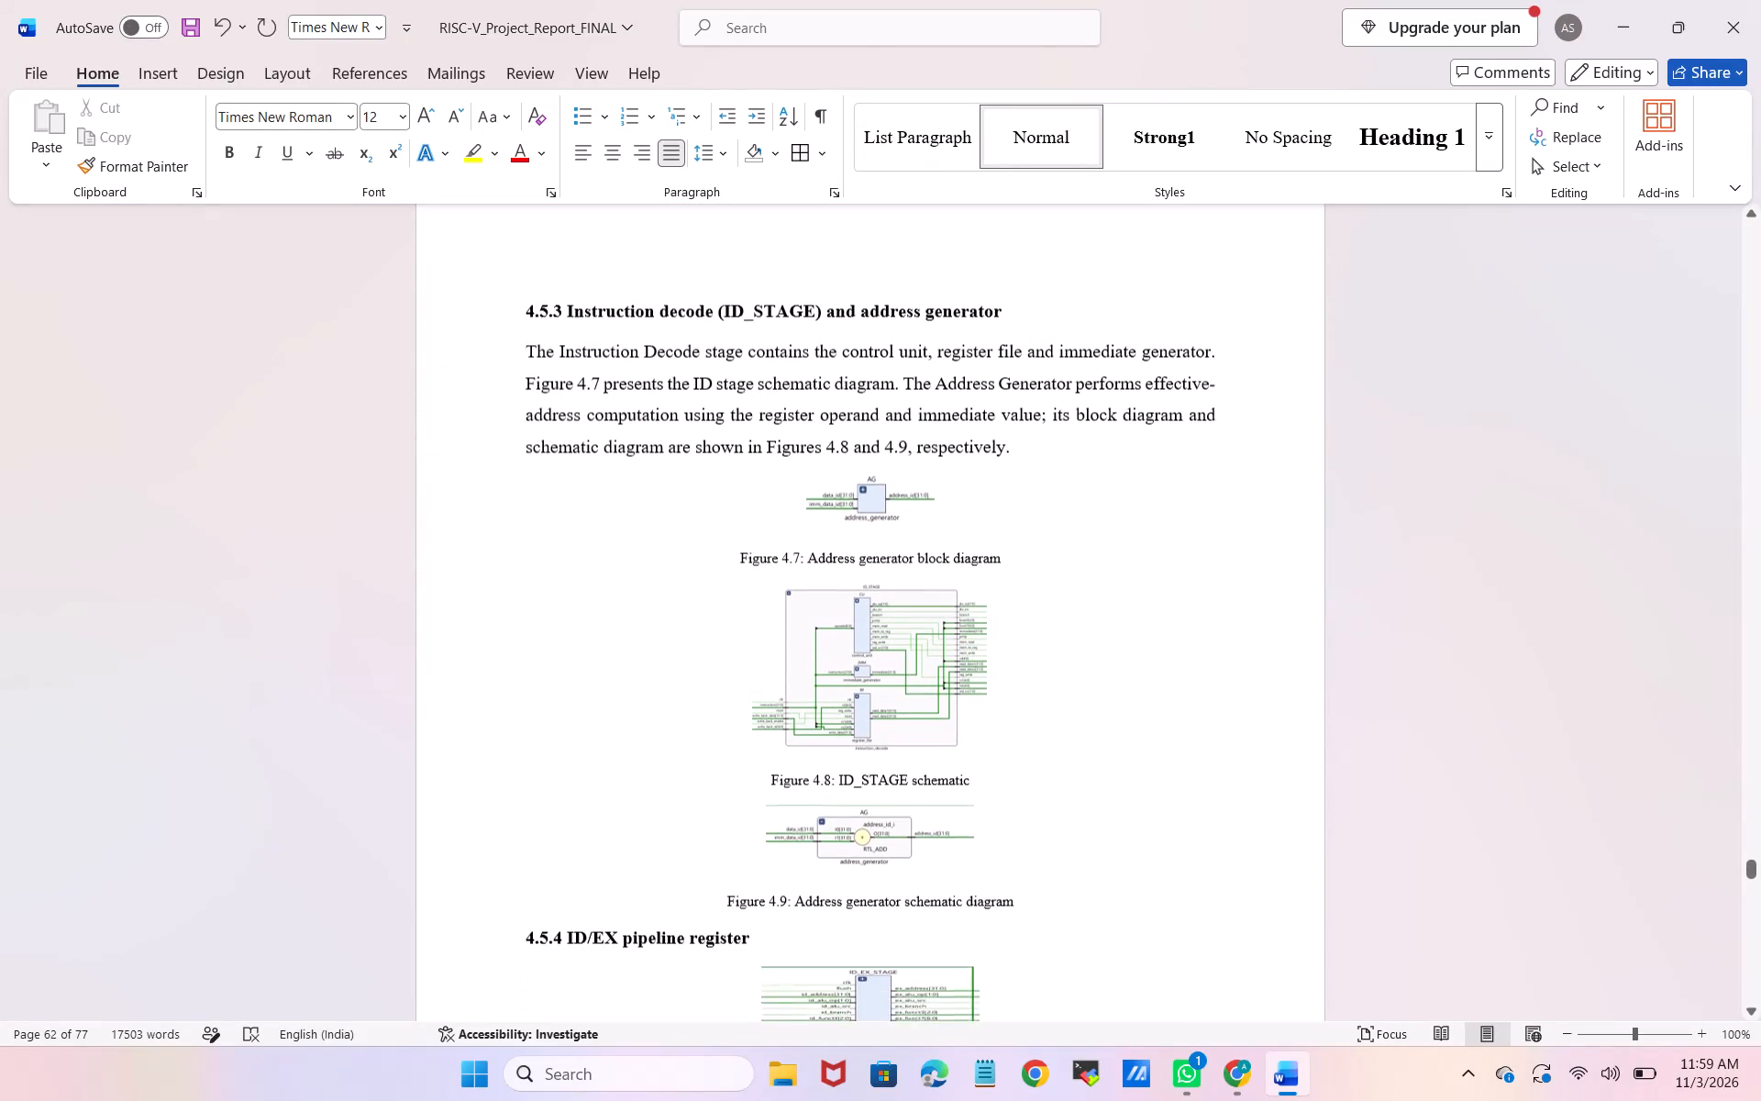
{"action": "scroll", "coordinate": [514, 452], "scroll_direction": "down", "scroll_amount": 3}
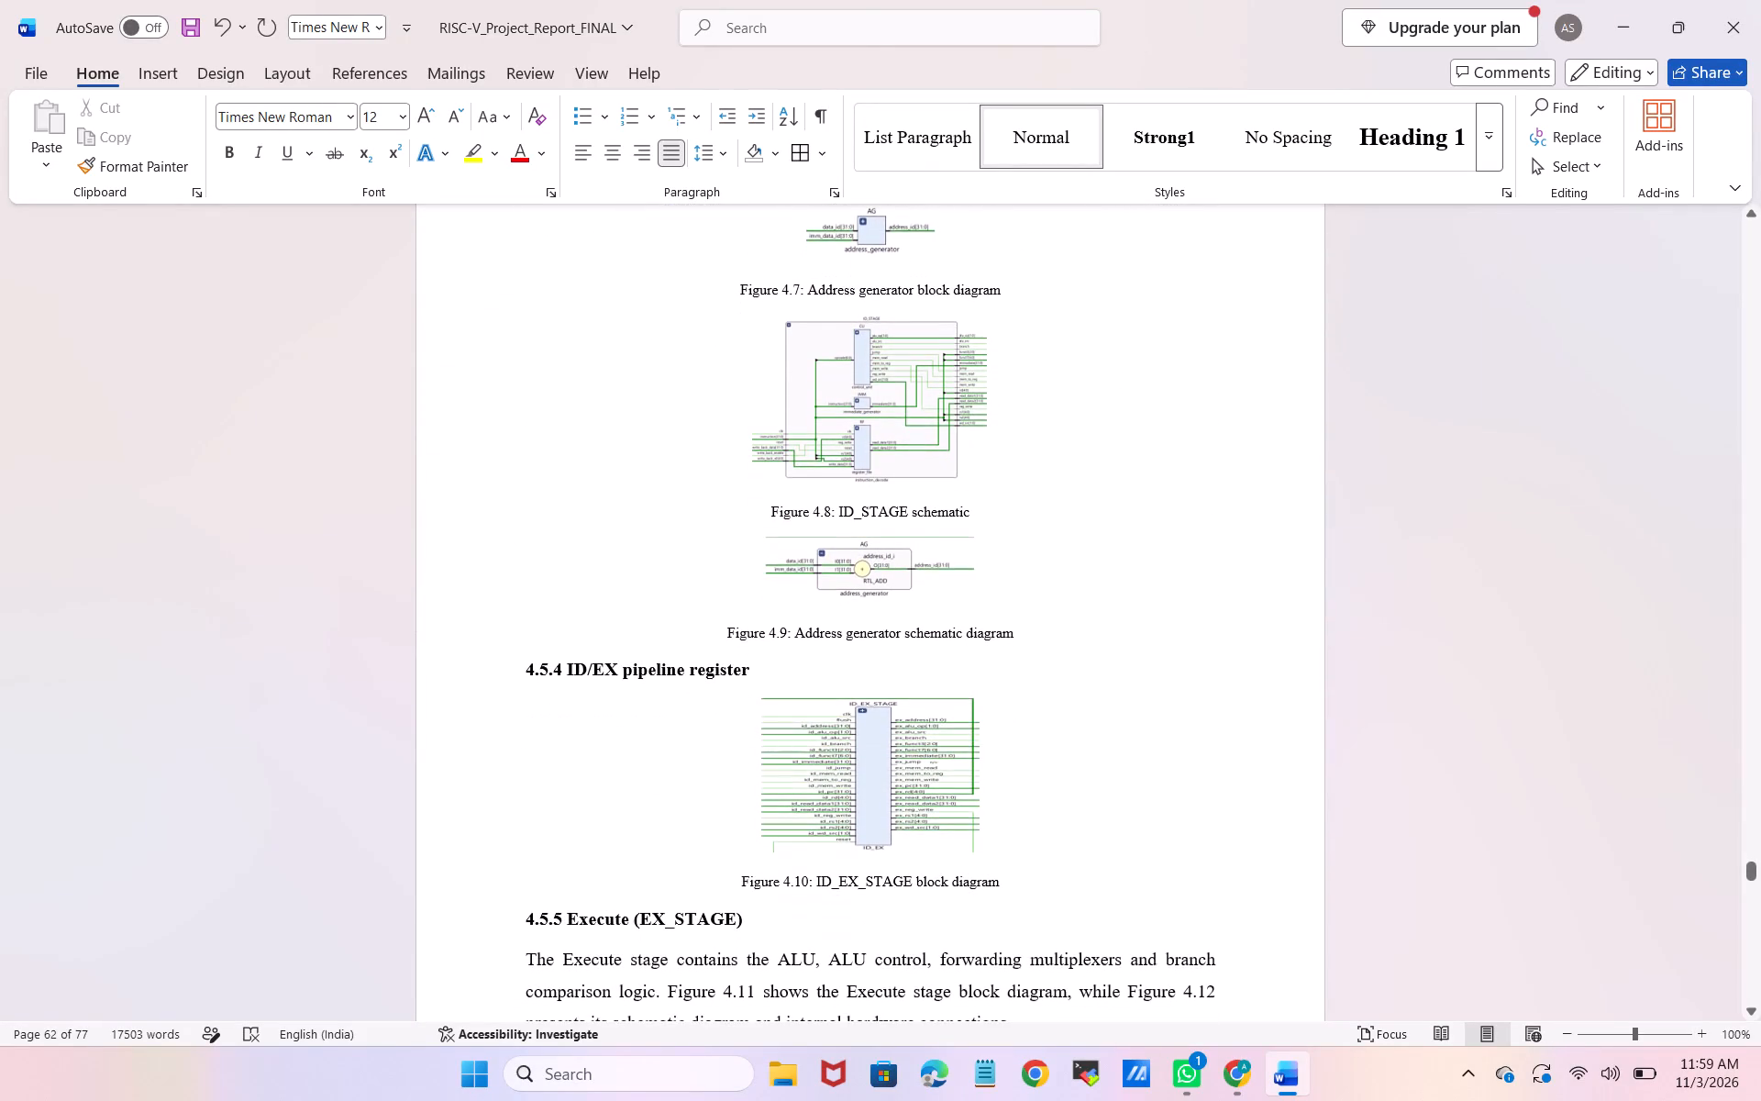
{"action": "scroll", "coordinate": [514, 452], "scroll_direction": "down", "scroll_amount": 1}
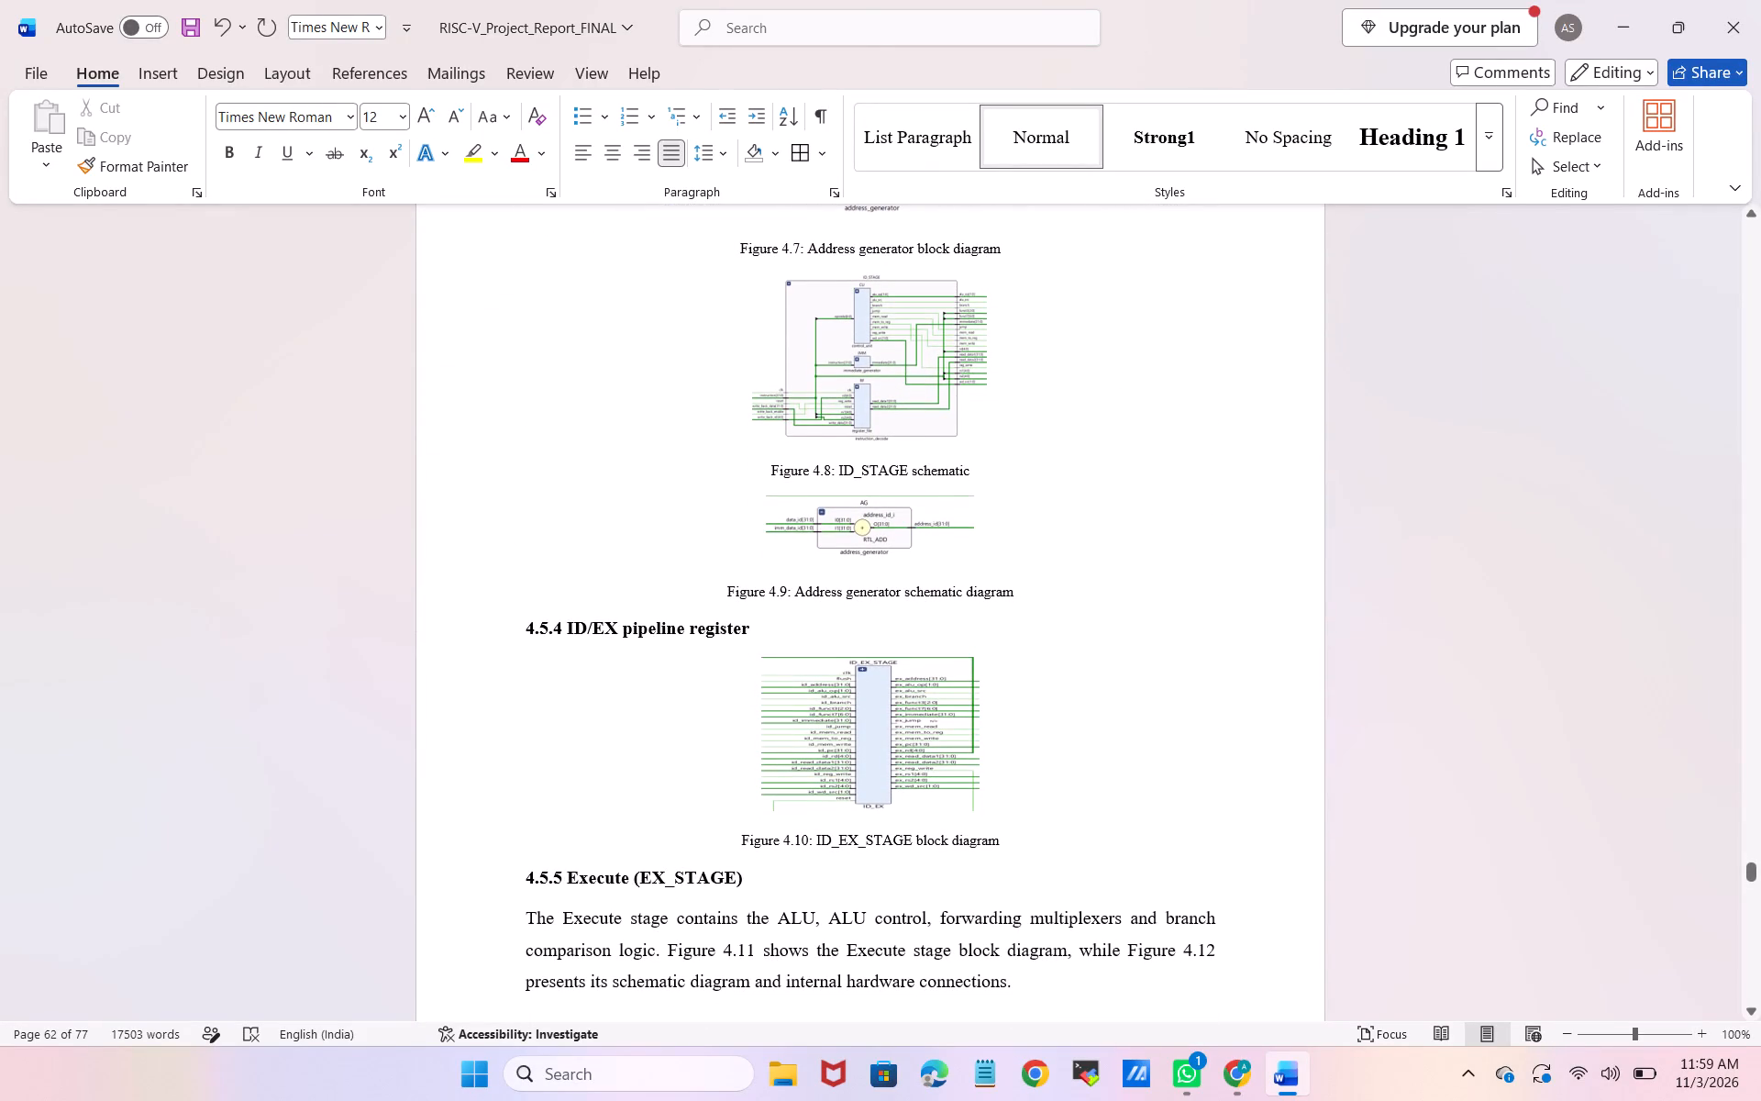
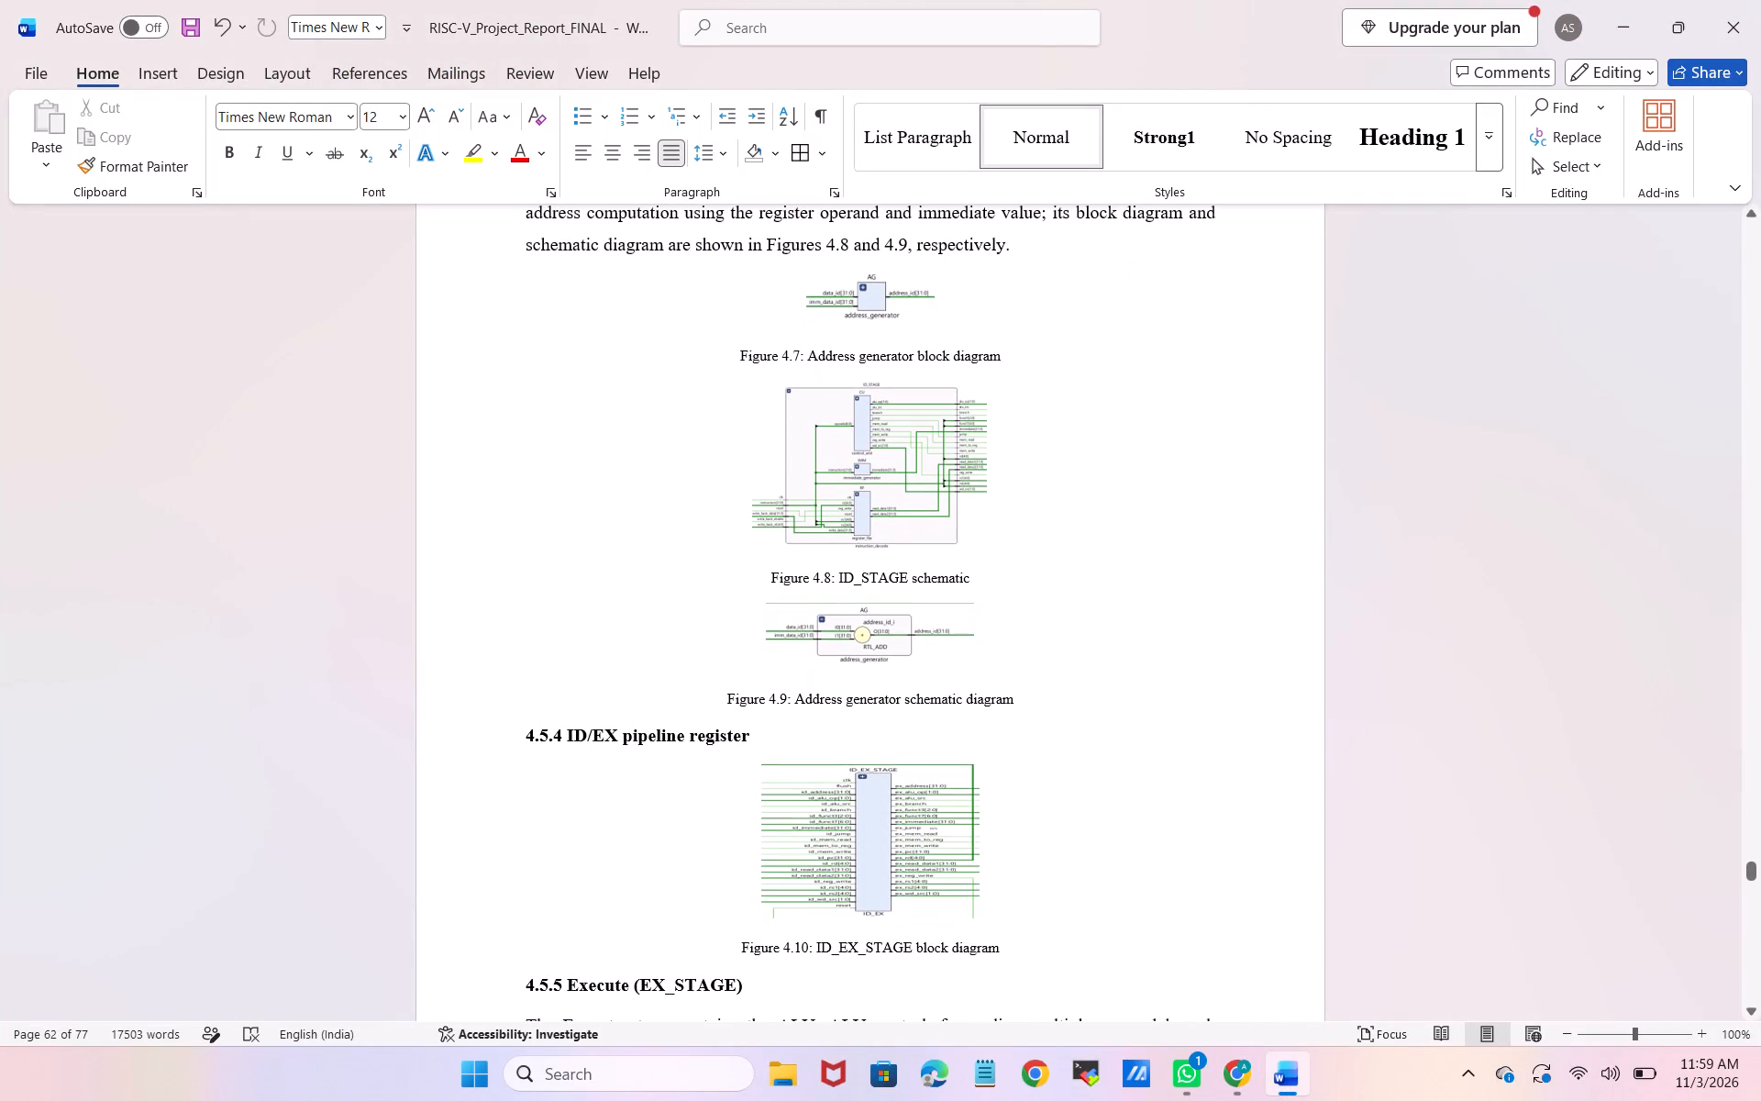
Copy the text "ID/EX pipeline register" from the section 4.5.4 heading.
{"action": "left_click_drag", "start_coordinate": [754, 737], "coordinate": [570, 730]}
{"action": "key", "text": "ctrl+c"}
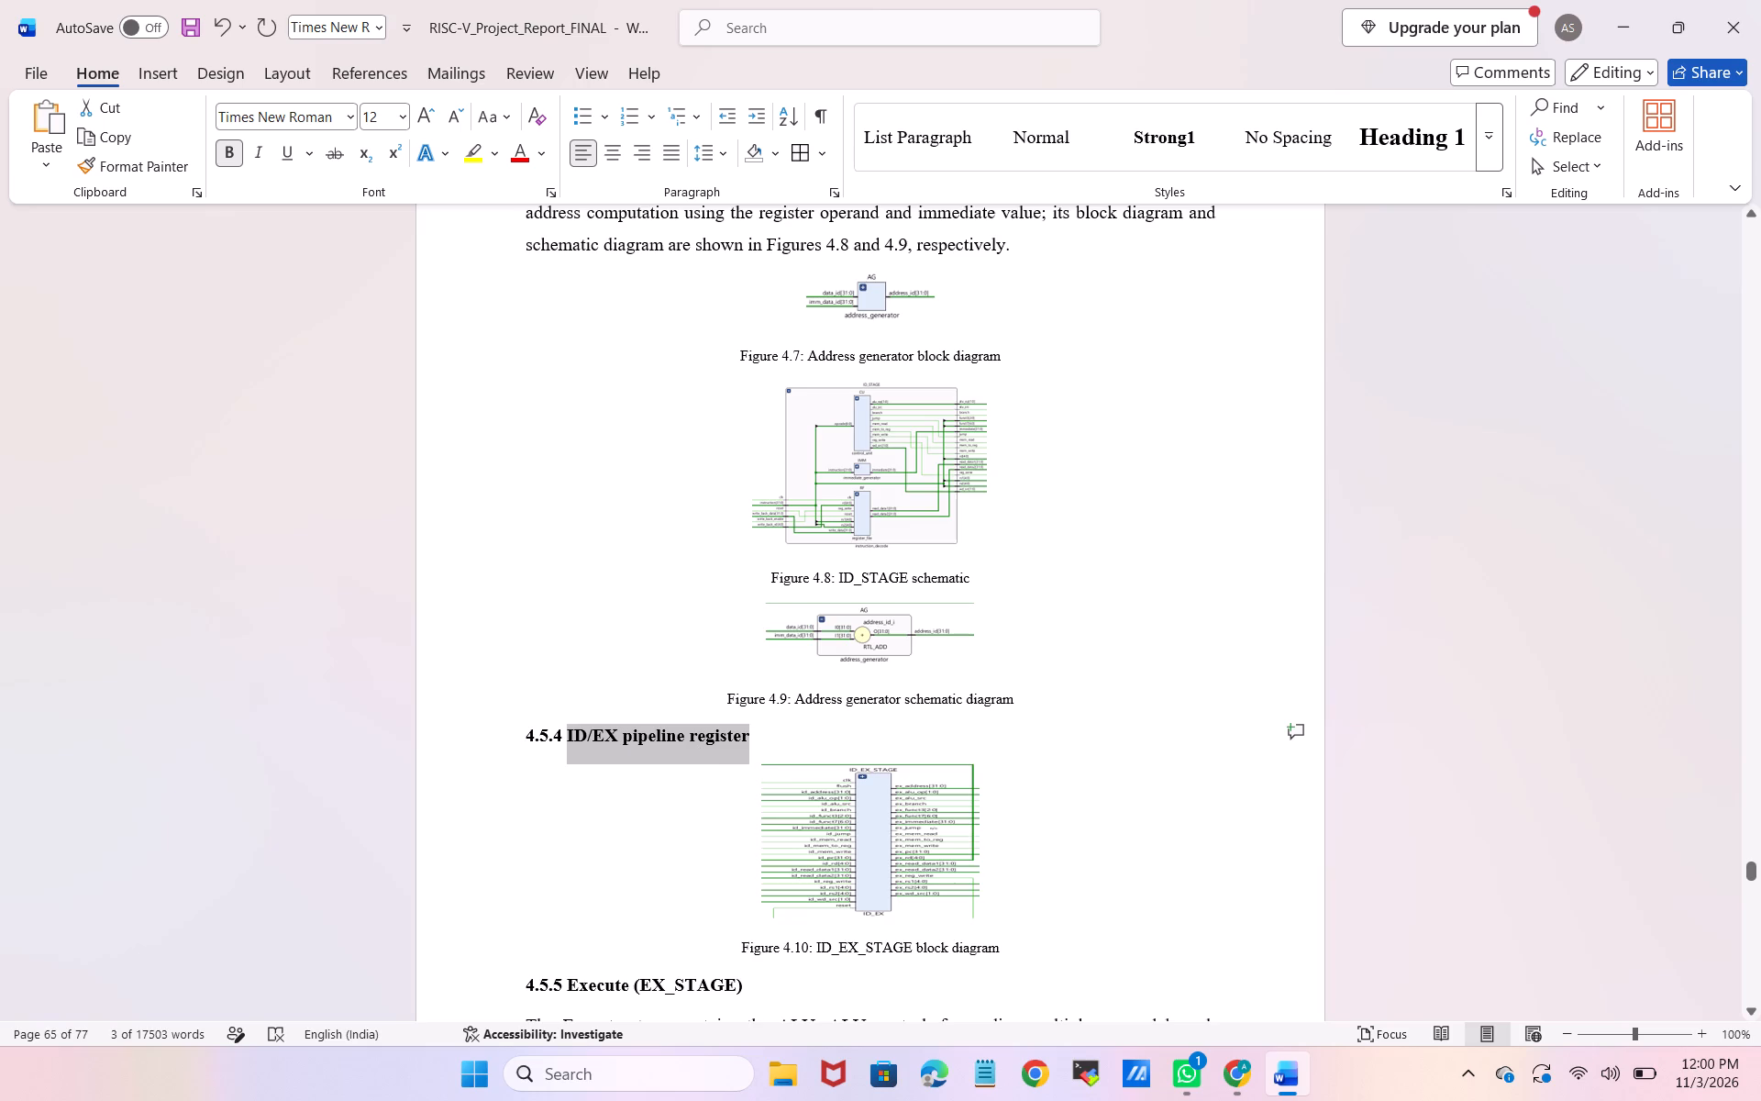
{"action": "scroll", "coordinate": [859, 790], "scroll_direction": "down", "scroll_amount": 3}
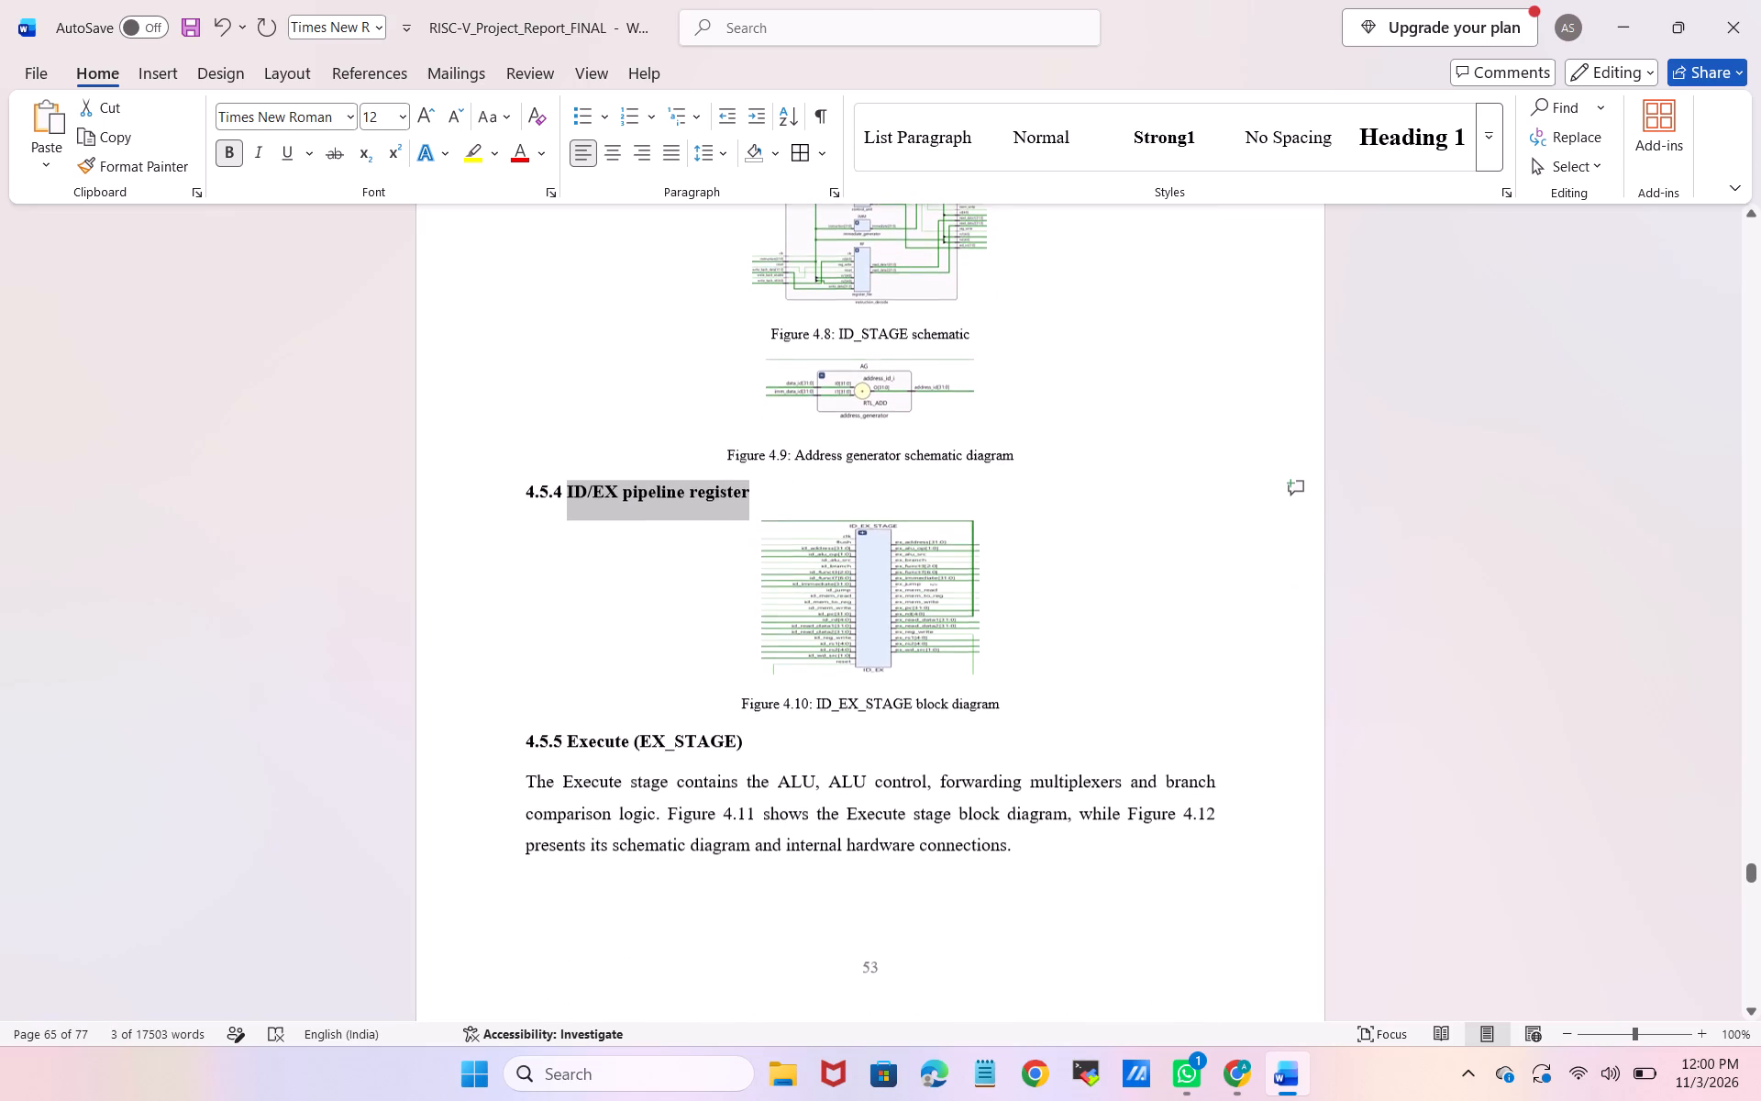
{"action": "scroll", "coordinate": [859, 790], "scroll_direction": "down", "scroll_amount": 1}
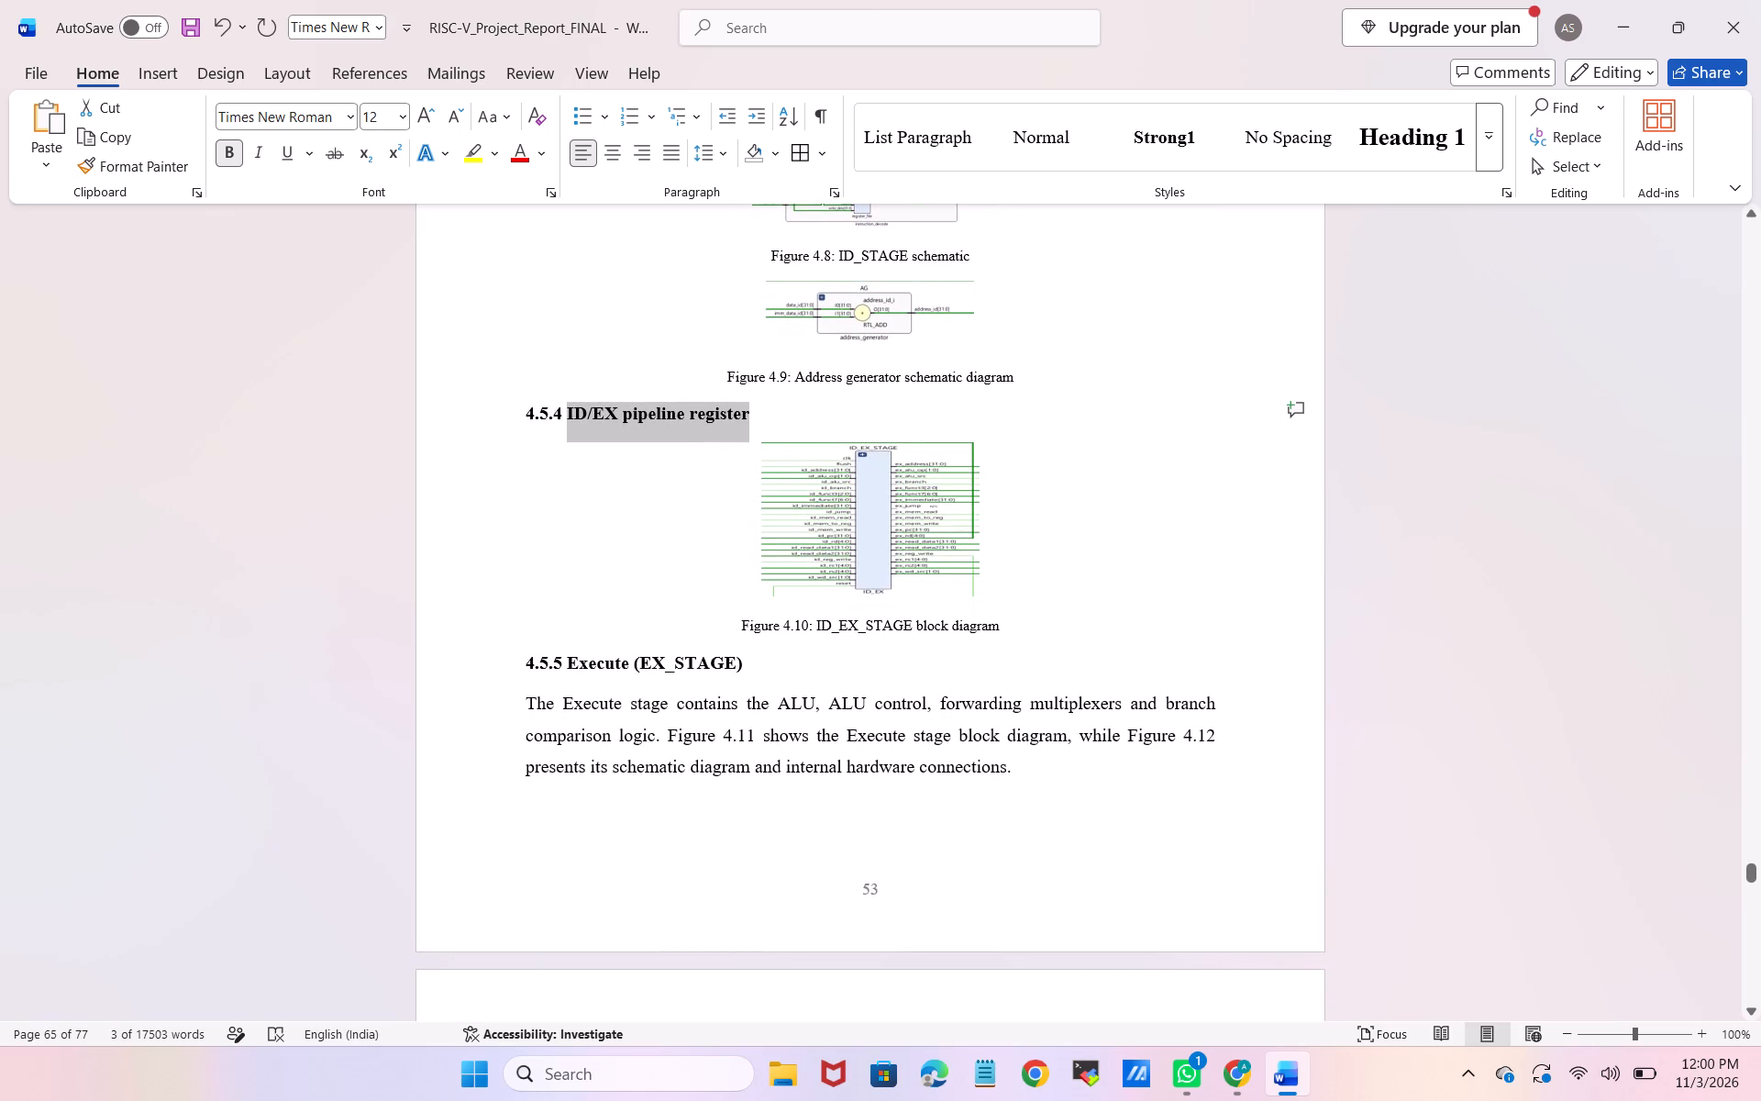
{"action": "scroll", "coordinate": [859, 790], "scroll_direction": "down", "scroll_amount": 5}
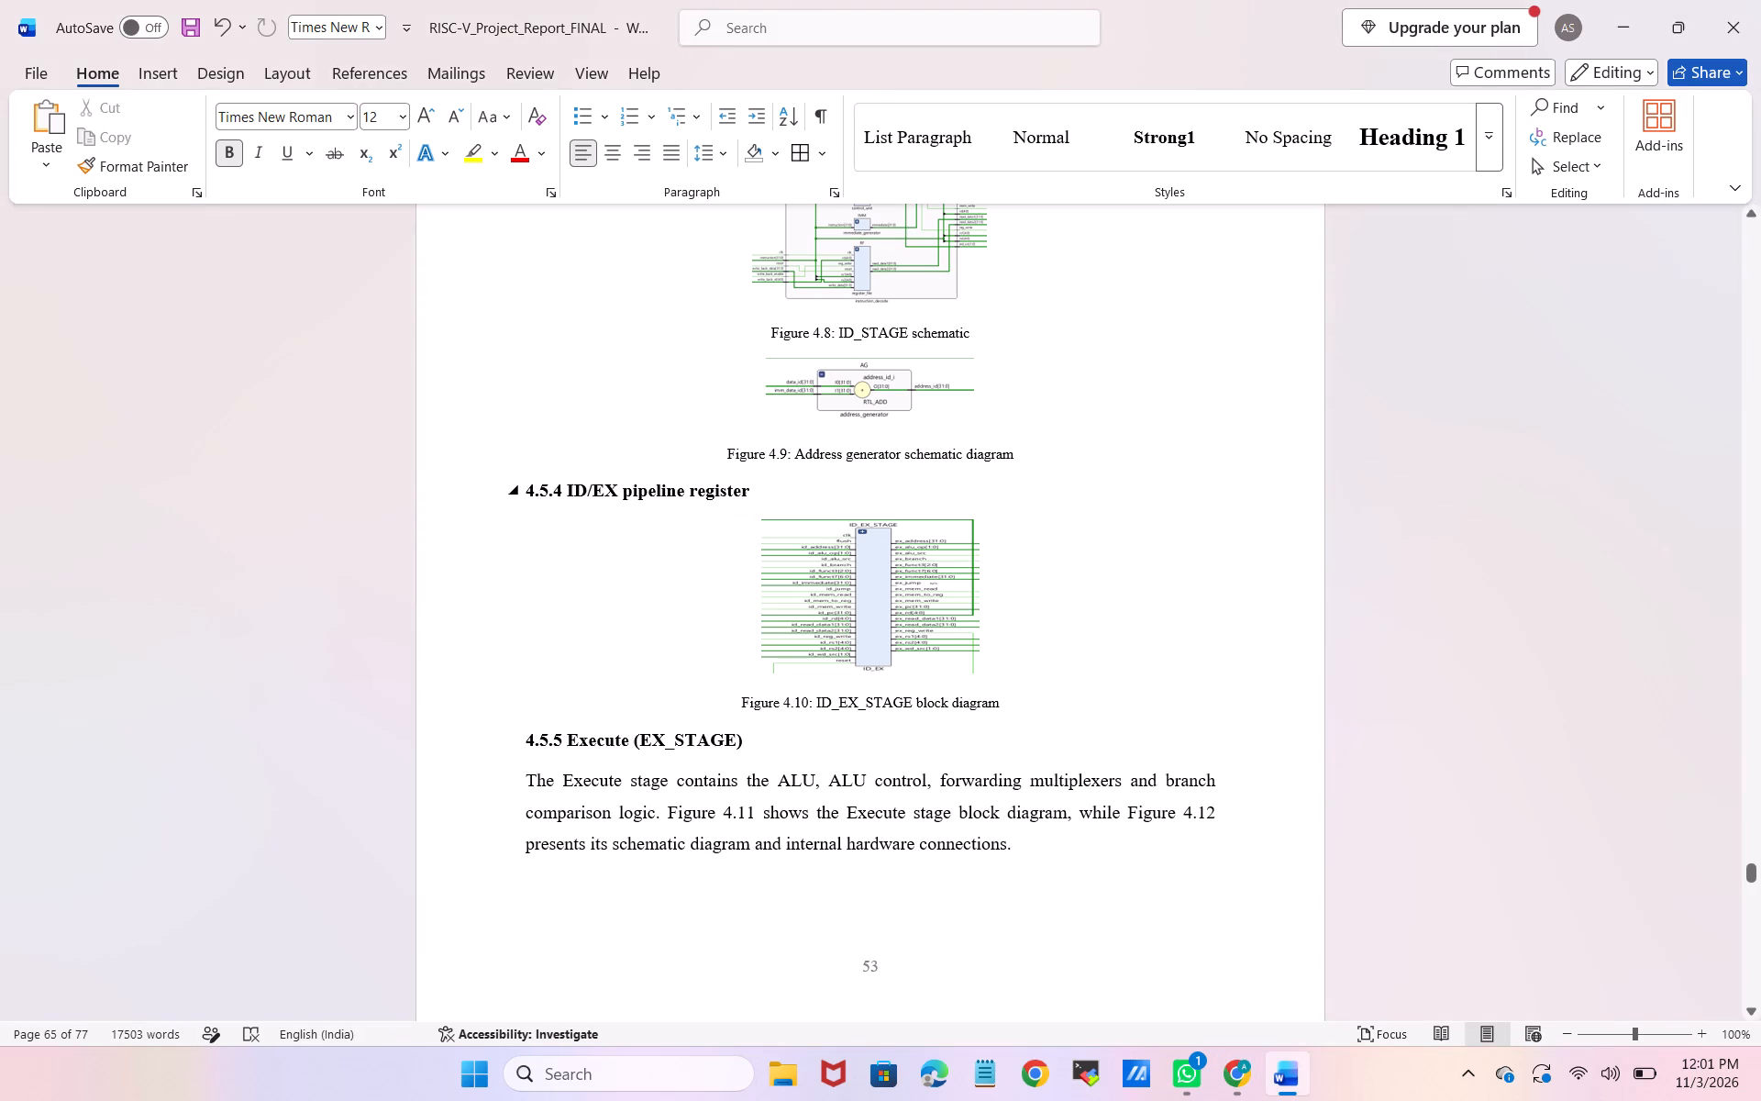
{"action": "key", "text": "Return"}
{"action": "key", "text": "space"}
{"action": "key", "text": "space"}
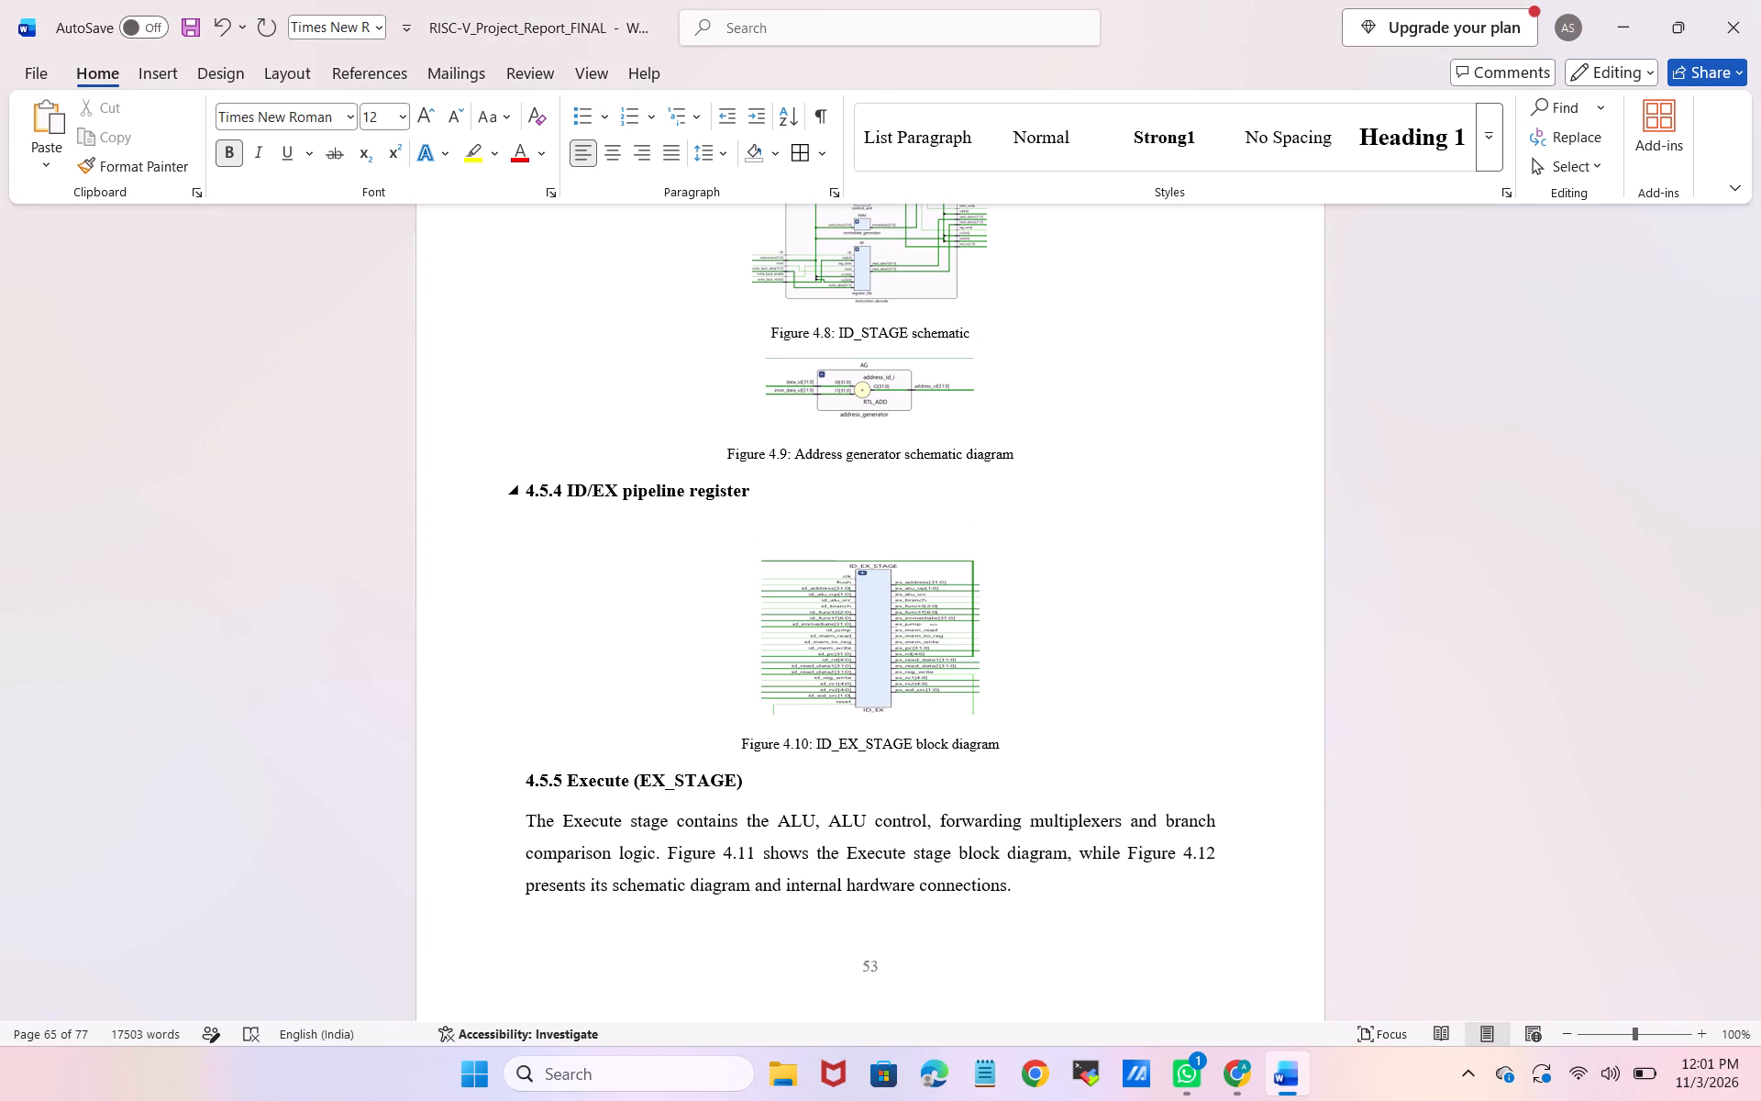
{"action": "key", "text": "ctrl+v"}
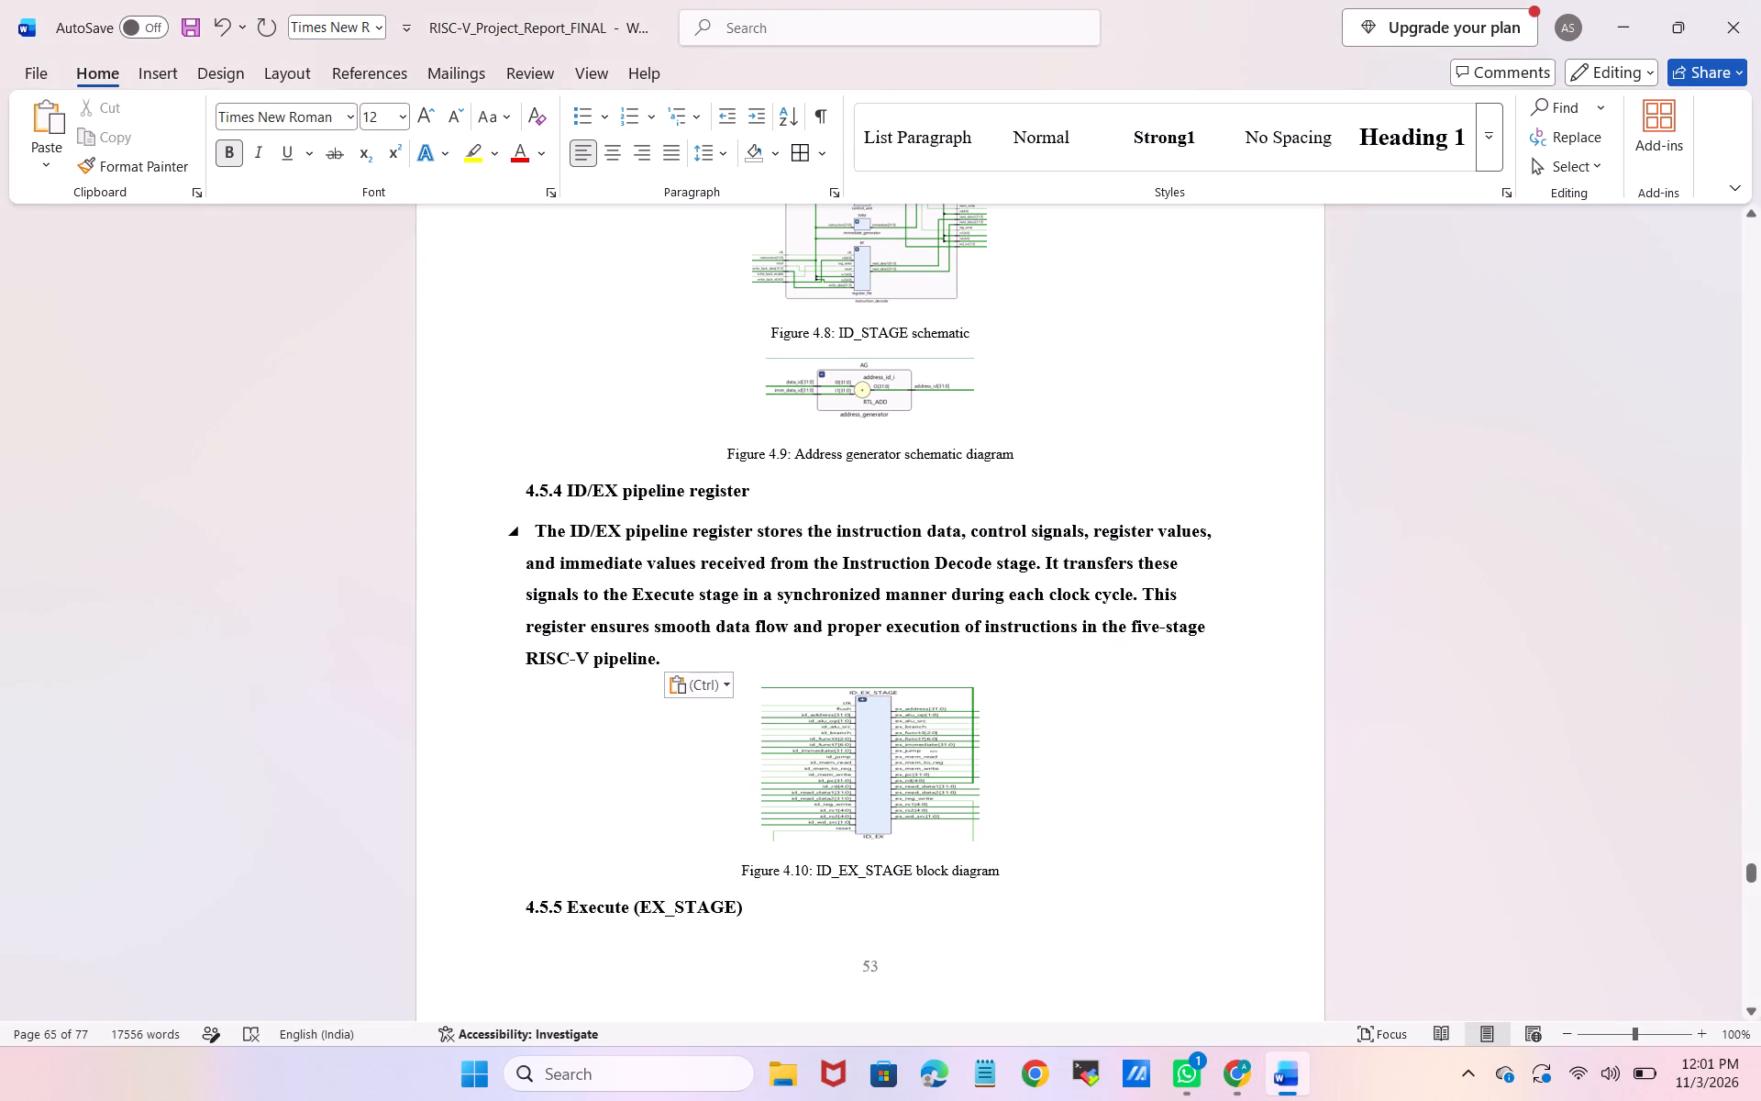
Remove the bold formatting from the pasted ID/EX pipeline register paragraph.
{"action": "left_click_drag", "start_coordinate": [664, 653], "coordinate": [533, 538]}
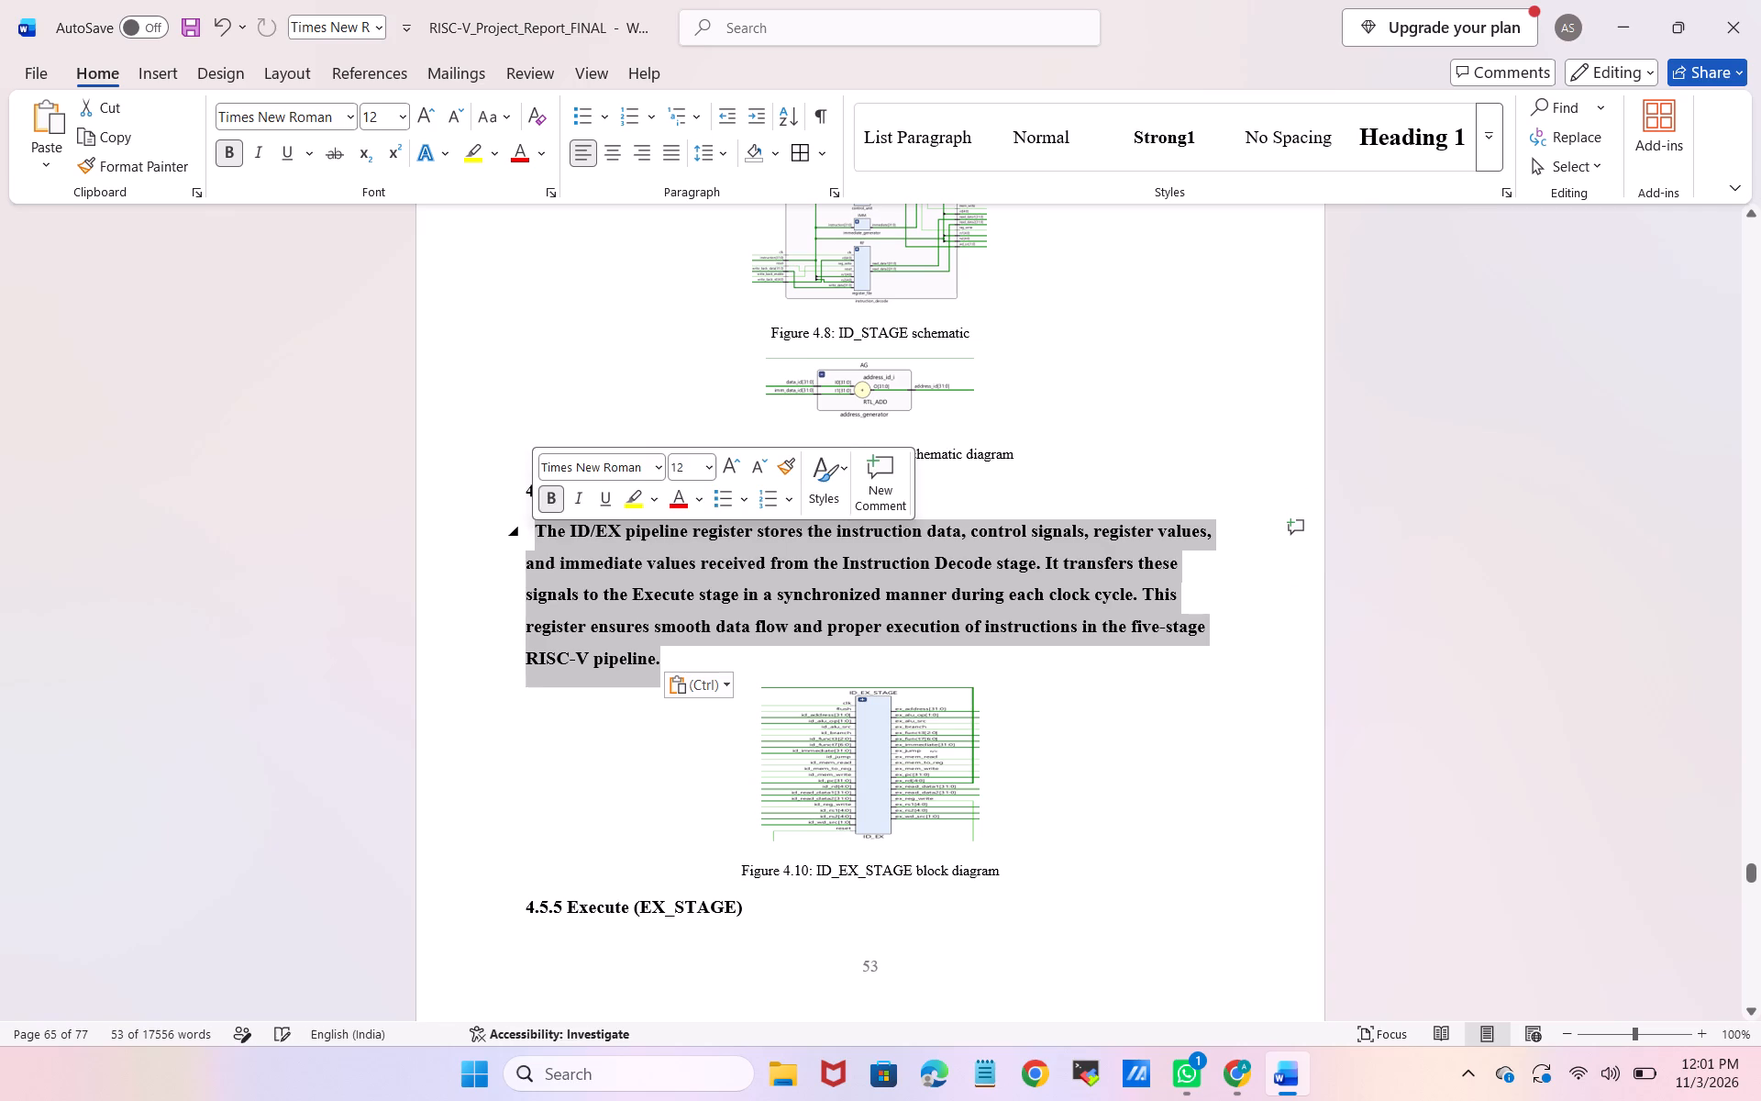
{"action": "left_click", "coordinate": [552, 503]}
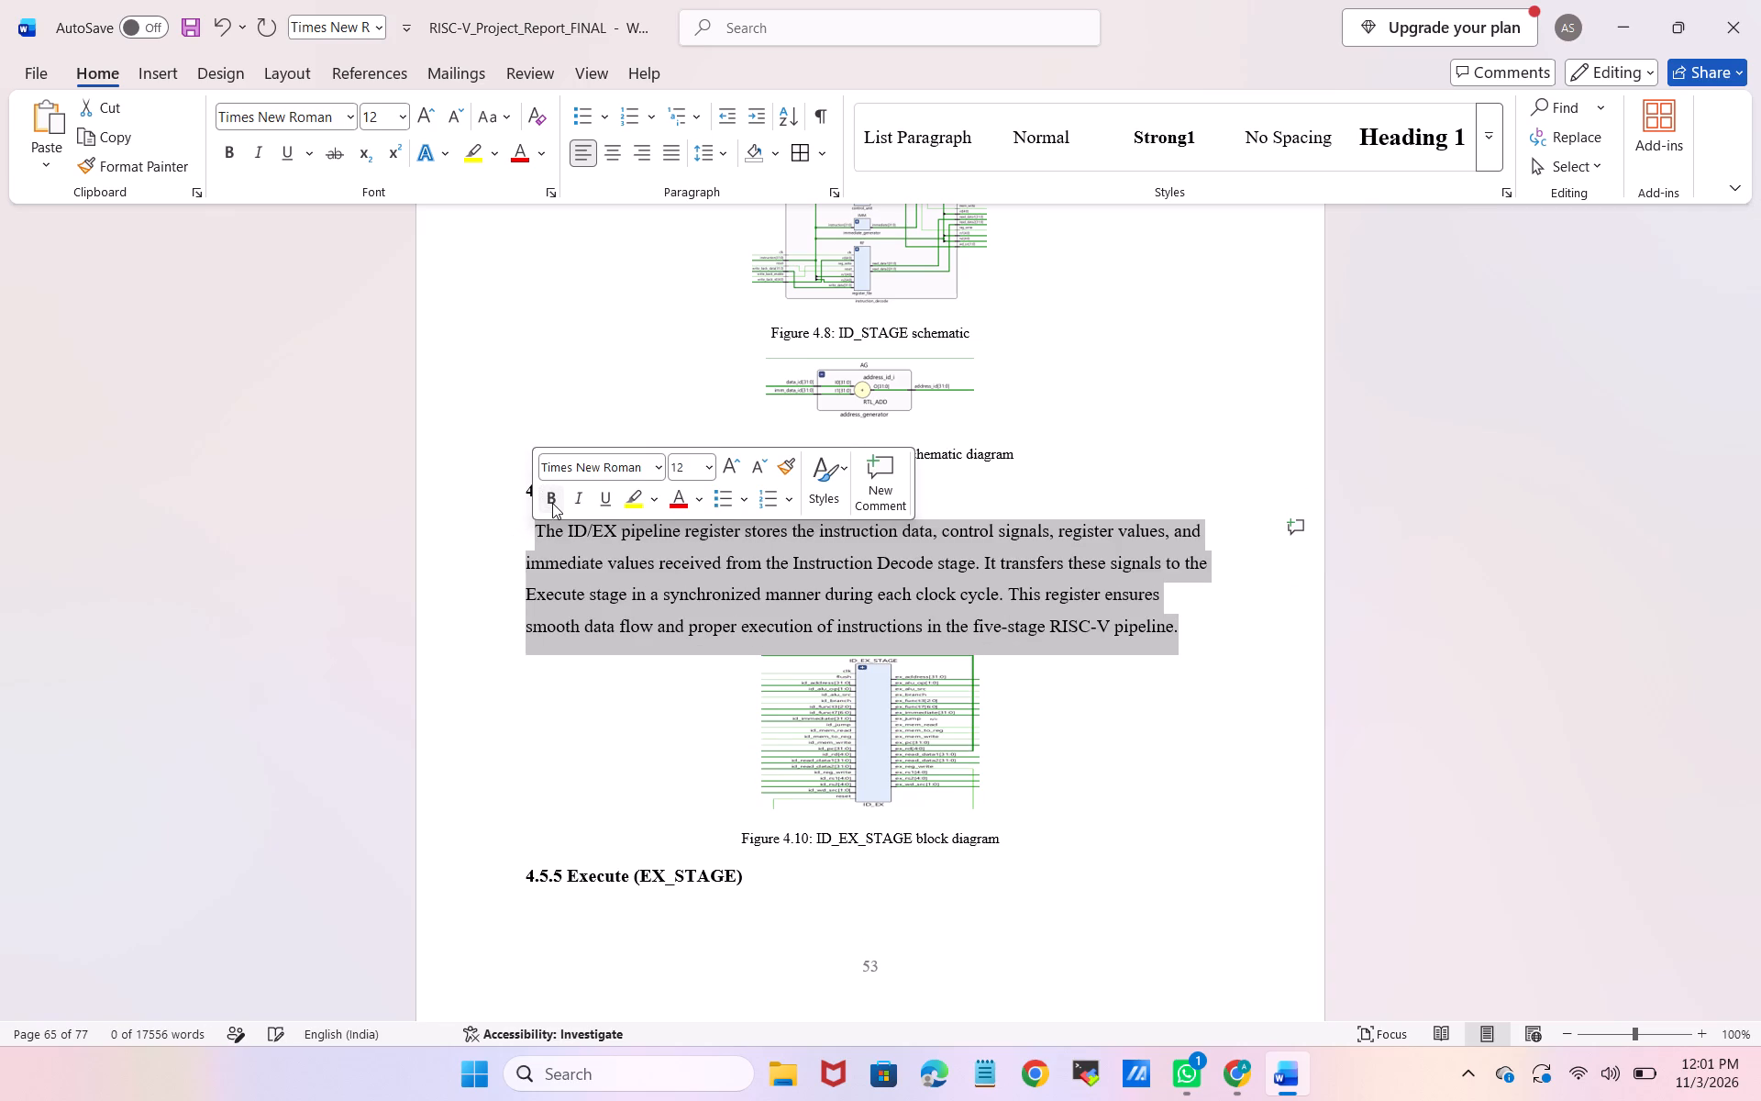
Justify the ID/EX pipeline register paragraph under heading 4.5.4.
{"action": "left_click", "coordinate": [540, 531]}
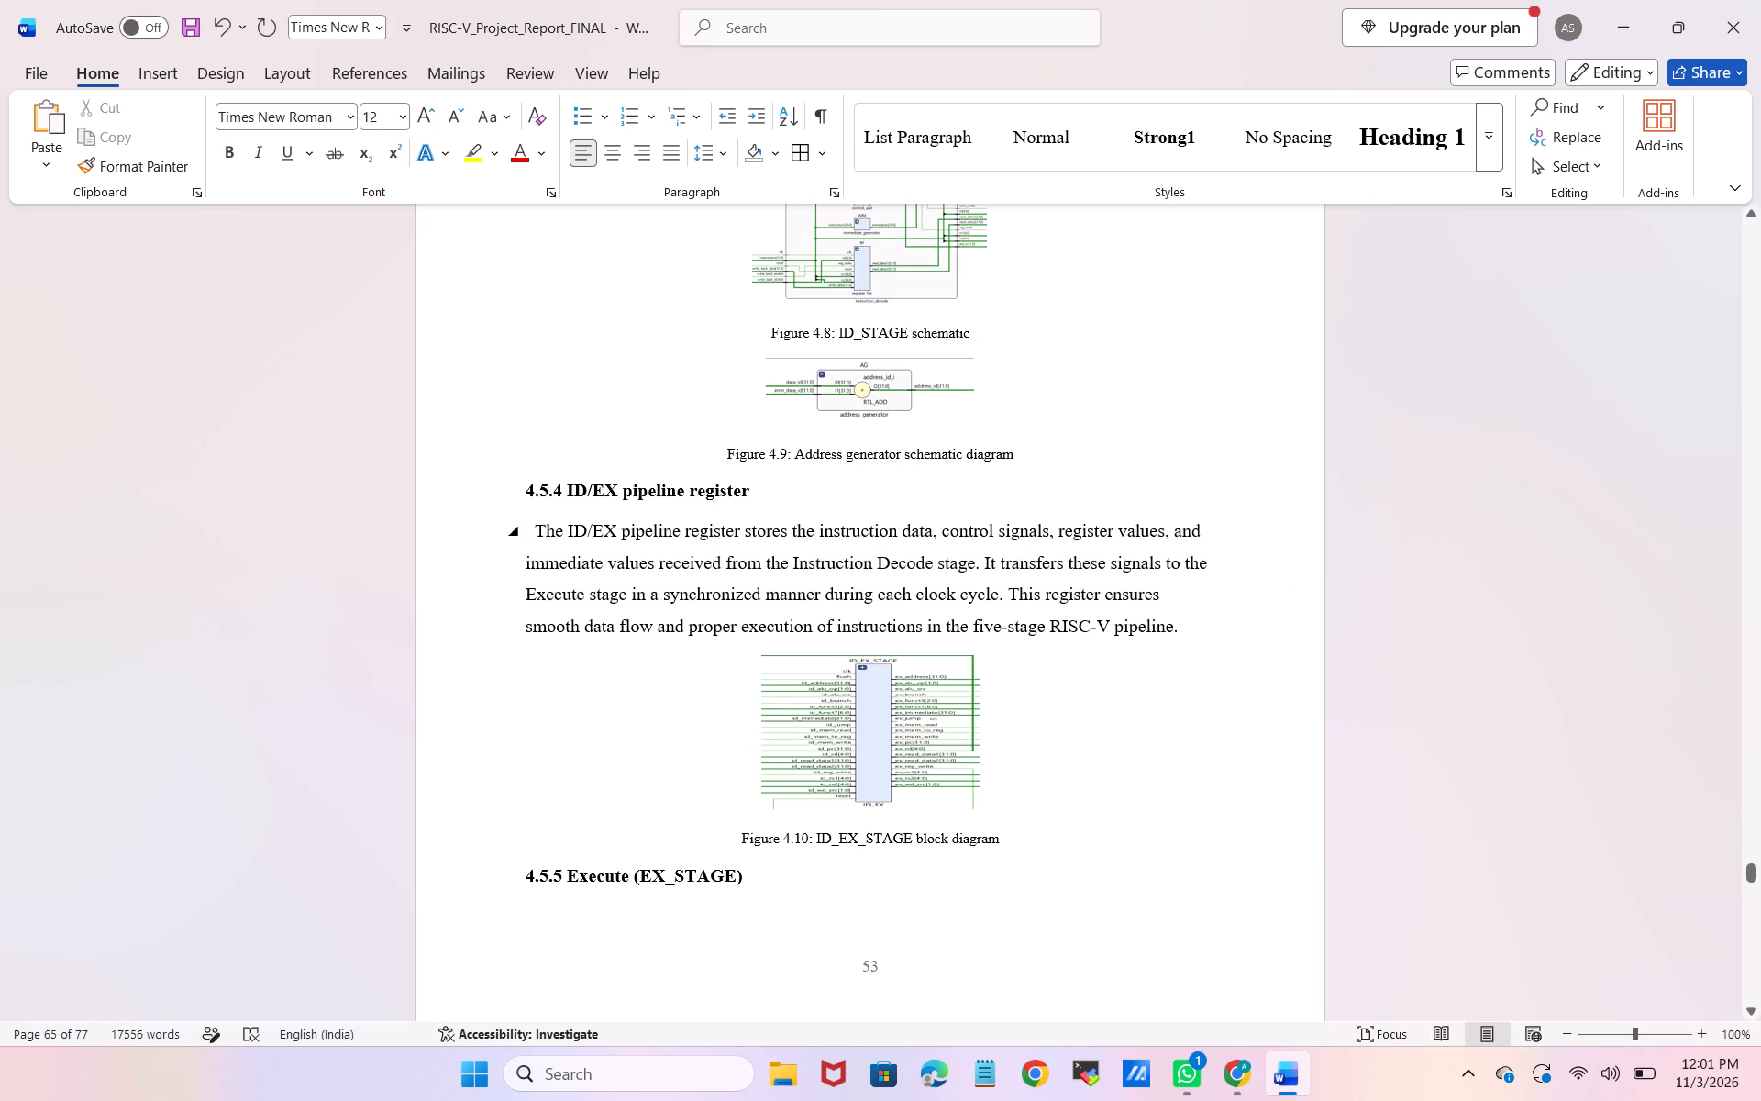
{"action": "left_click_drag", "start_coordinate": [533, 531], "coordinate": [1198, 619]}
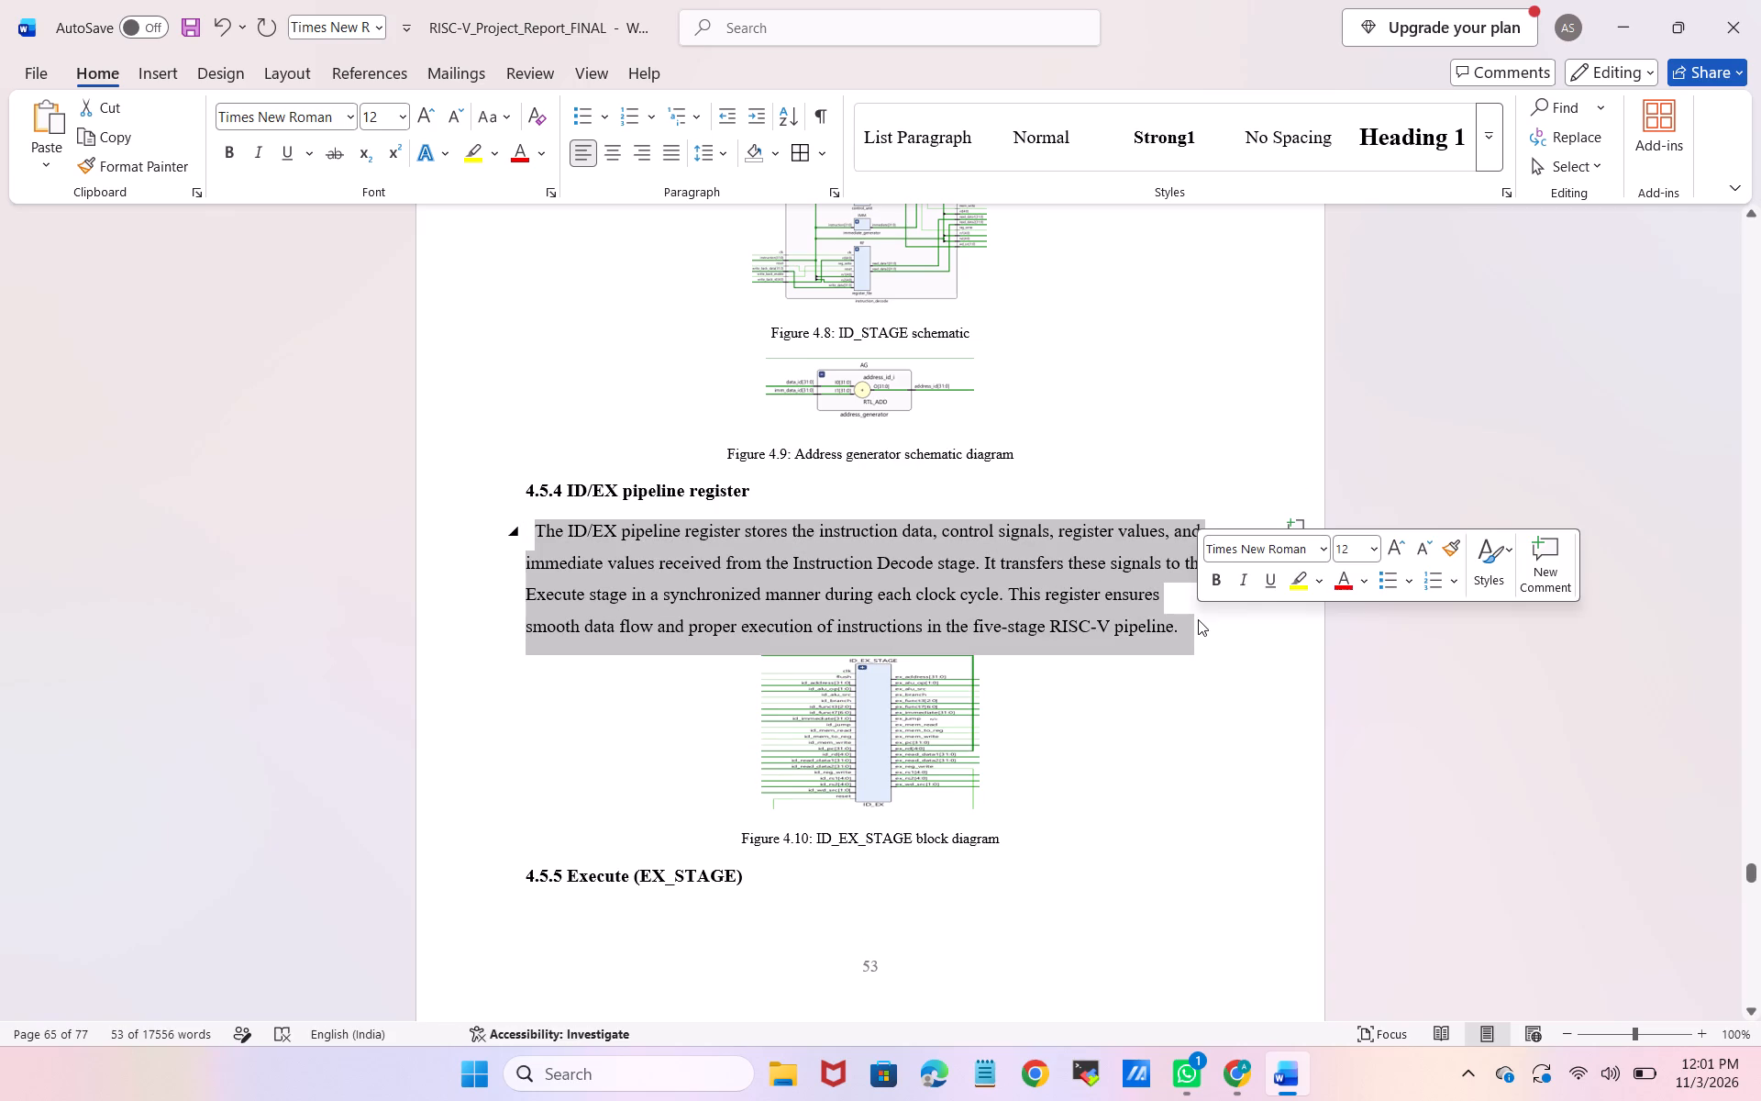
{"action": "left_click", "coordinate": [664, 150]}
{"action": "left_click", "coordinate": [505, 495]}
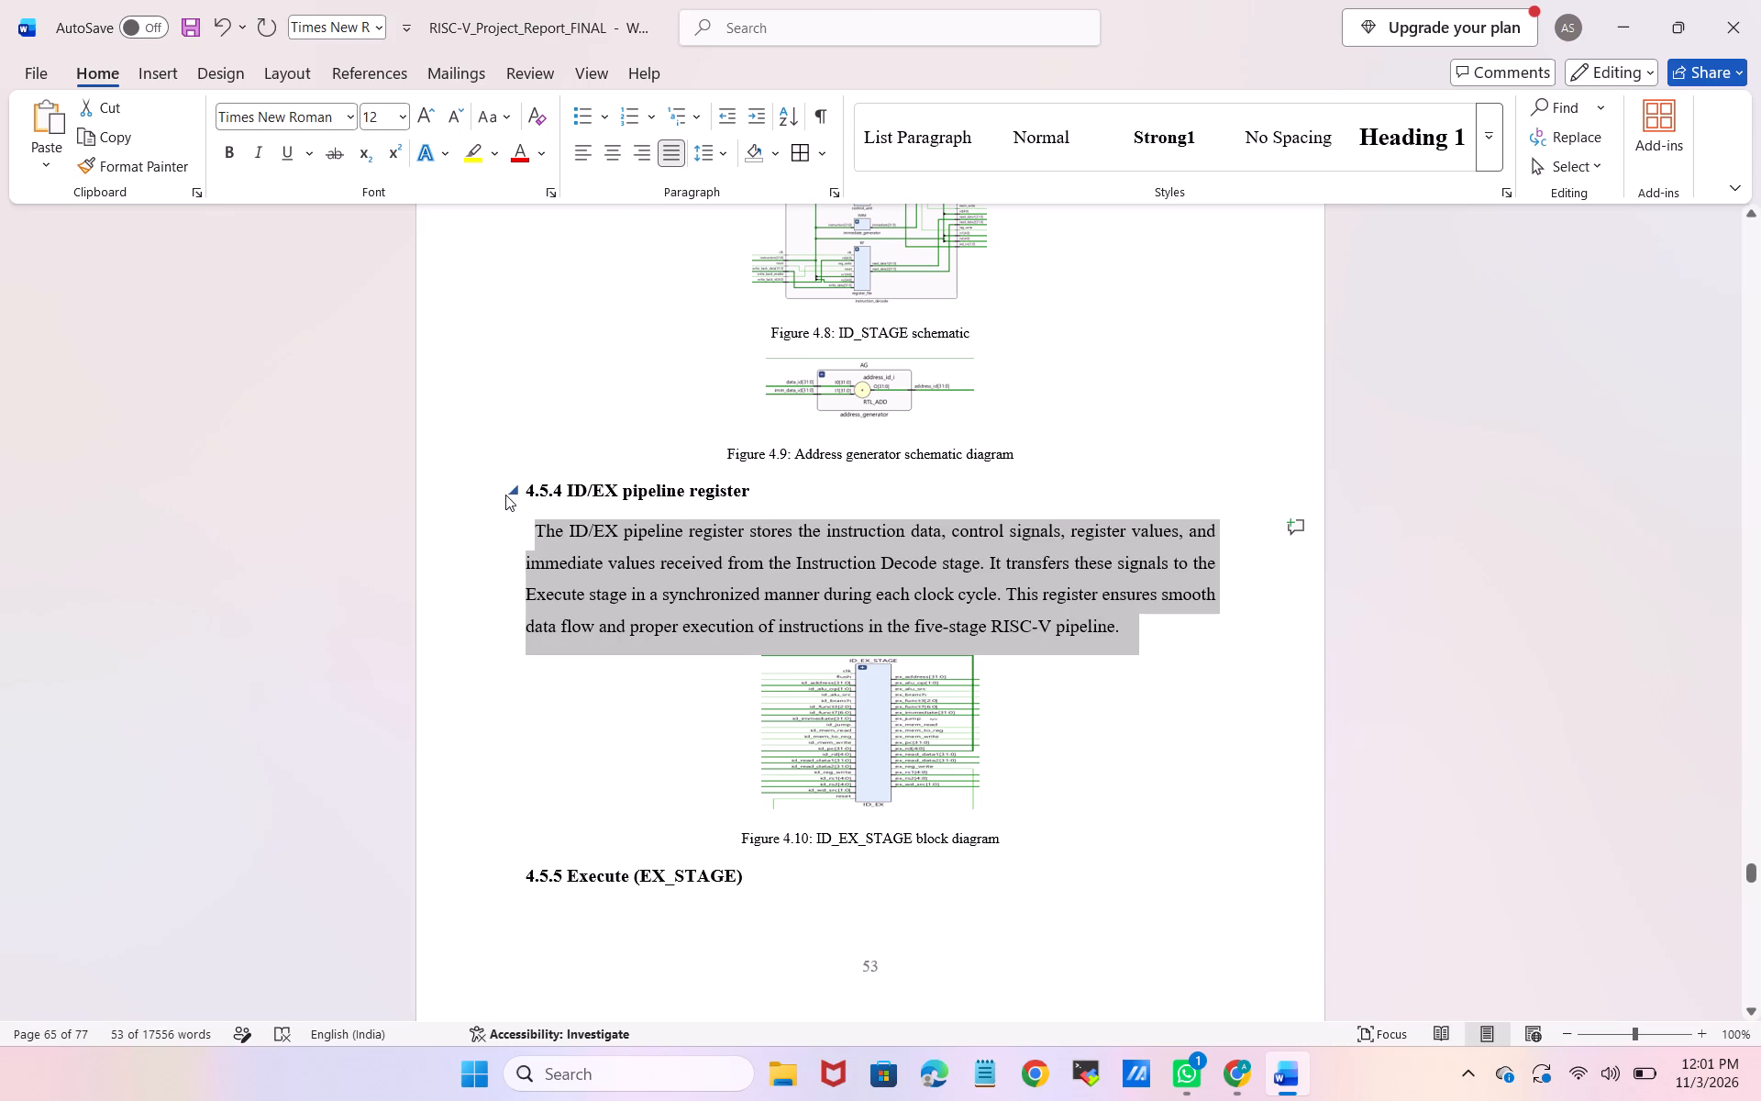
Insert six spaces before "immediate values" at the start of the ID/EX paragraph's second line.
{"action": "left_click", "coordinate": [510, 543]}
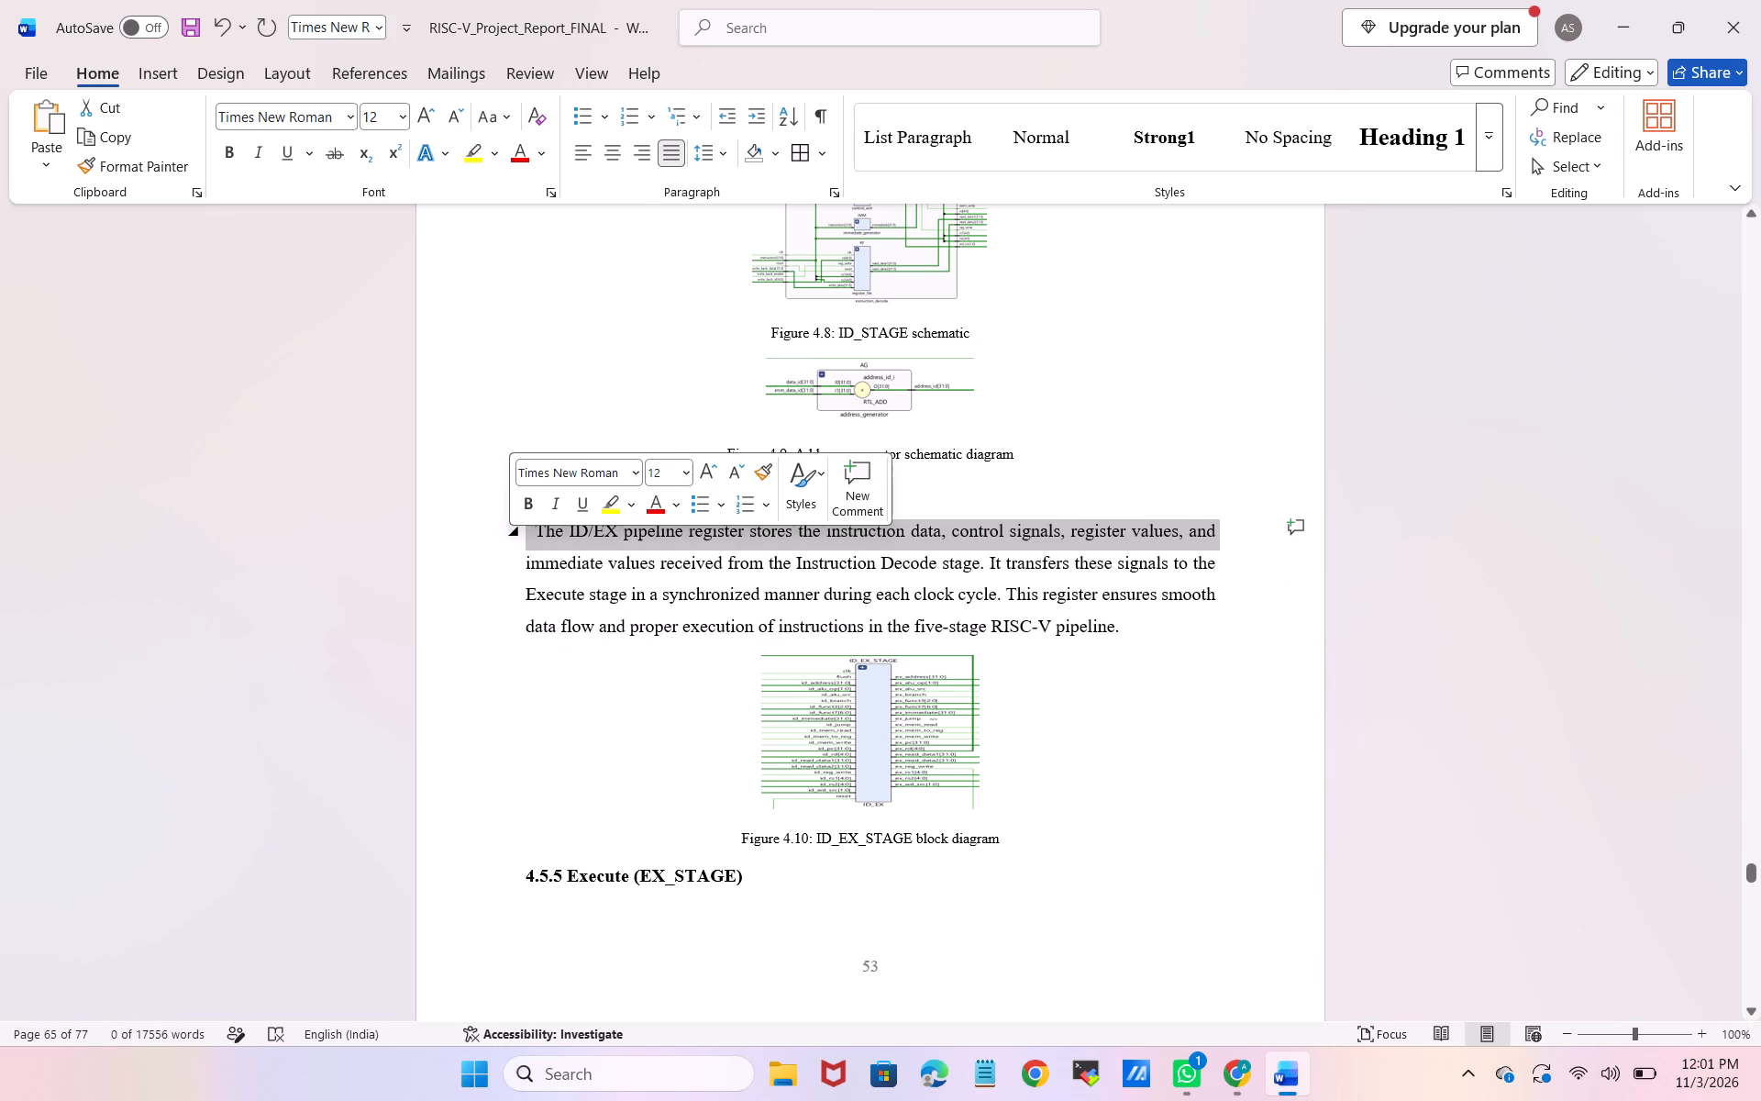
{"action": "left_click", "coordinate": [525, 563]}
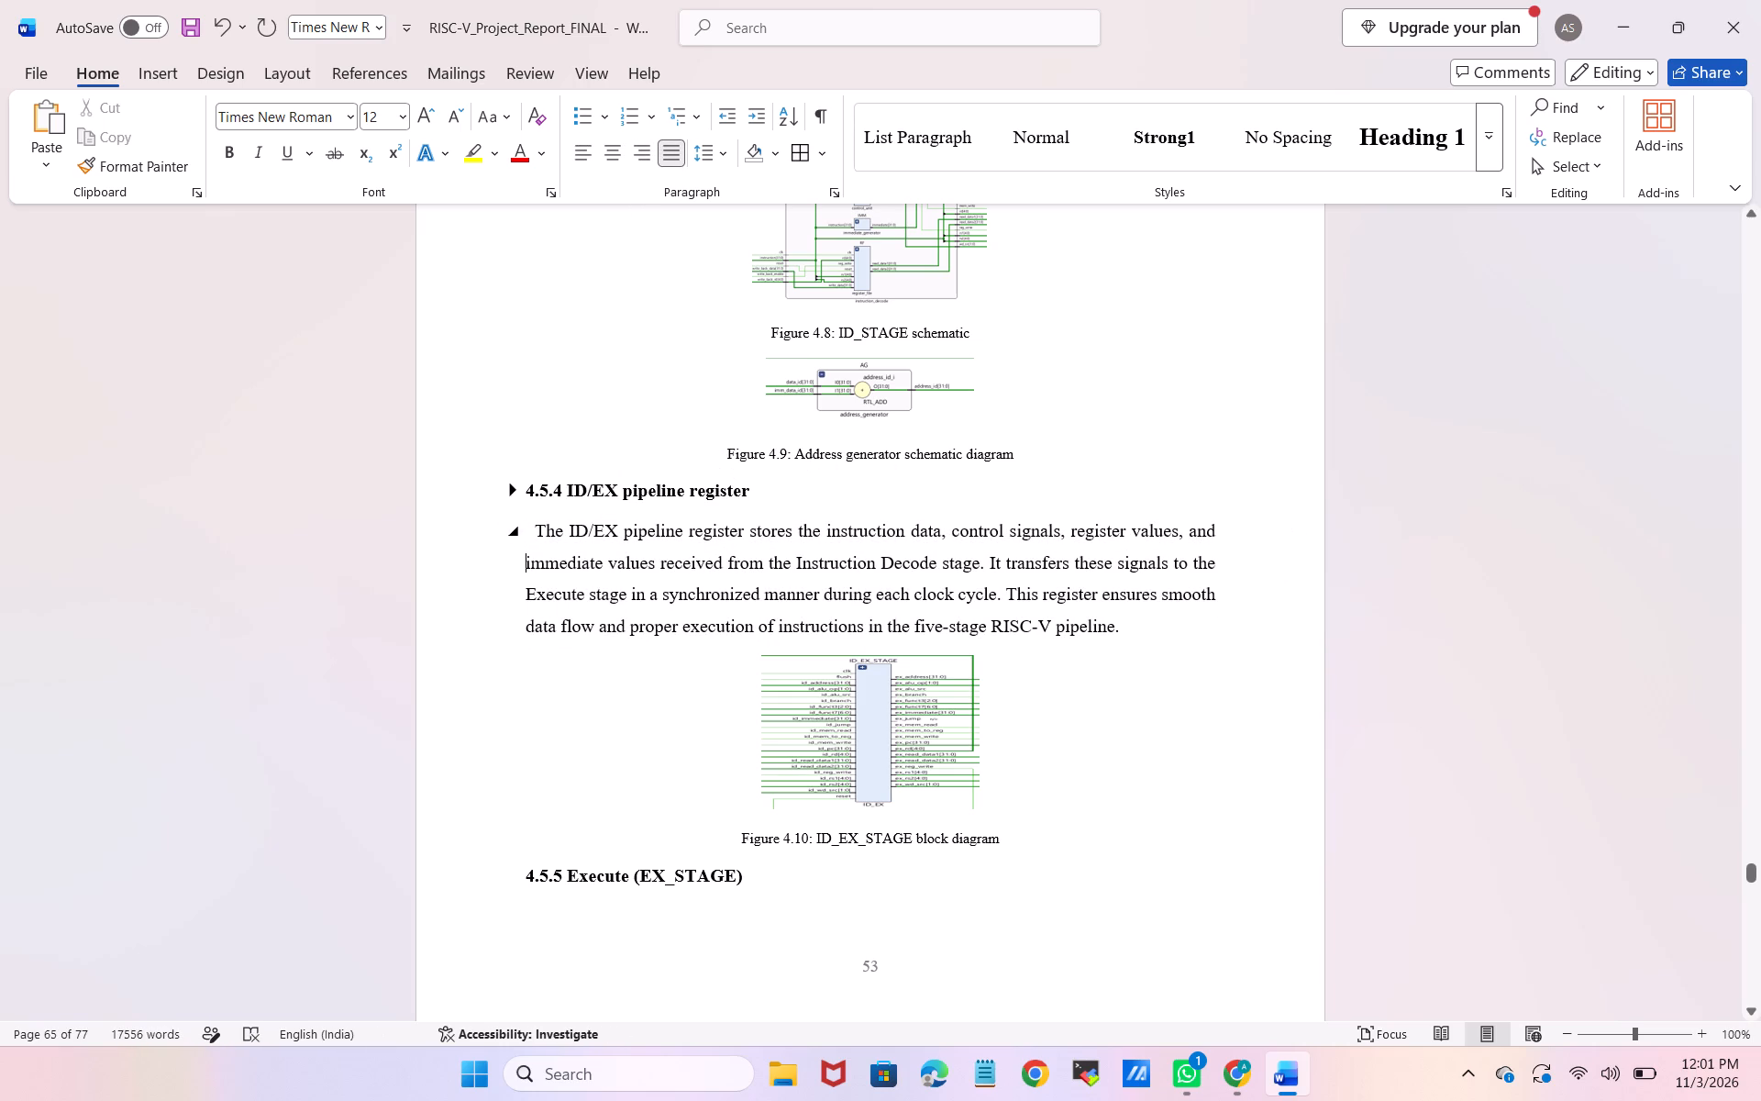
{"action": "key", "text": "space"}
{"action": "key", "text": "space"}
{"action": "key", "text": "space"}
{"action": "key", "text": "space"}
{"action": "key", "text": "space"}
{"action": "key", "text": "space"}
Remove the leading spaces from the ID/EX paragraph, keeping it on its own line under heading 4.5.4.
{"action": "left_click_drag", "start_coordinate": [541, 532], "coordinate": [520, 521]}
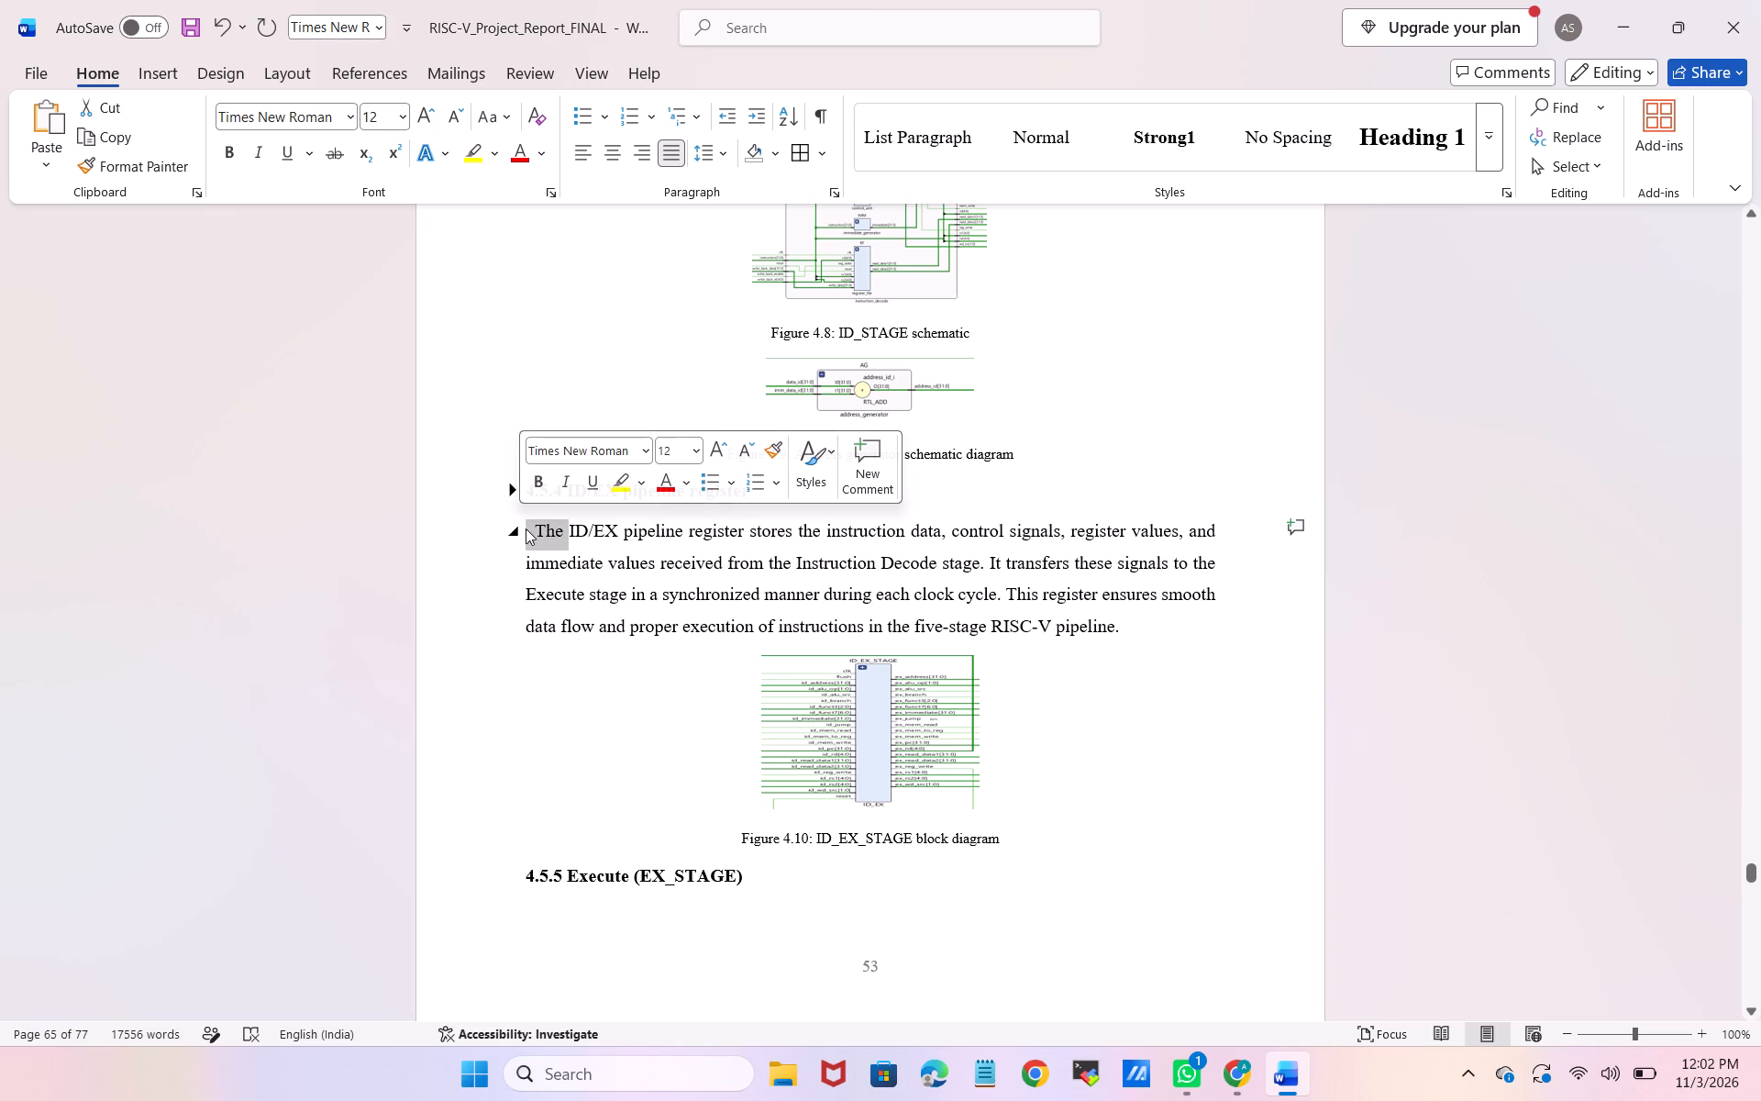
{"action": "left_click", "coordinate": [533, 536]}
{"action": "key", "text": "BackSpace"}
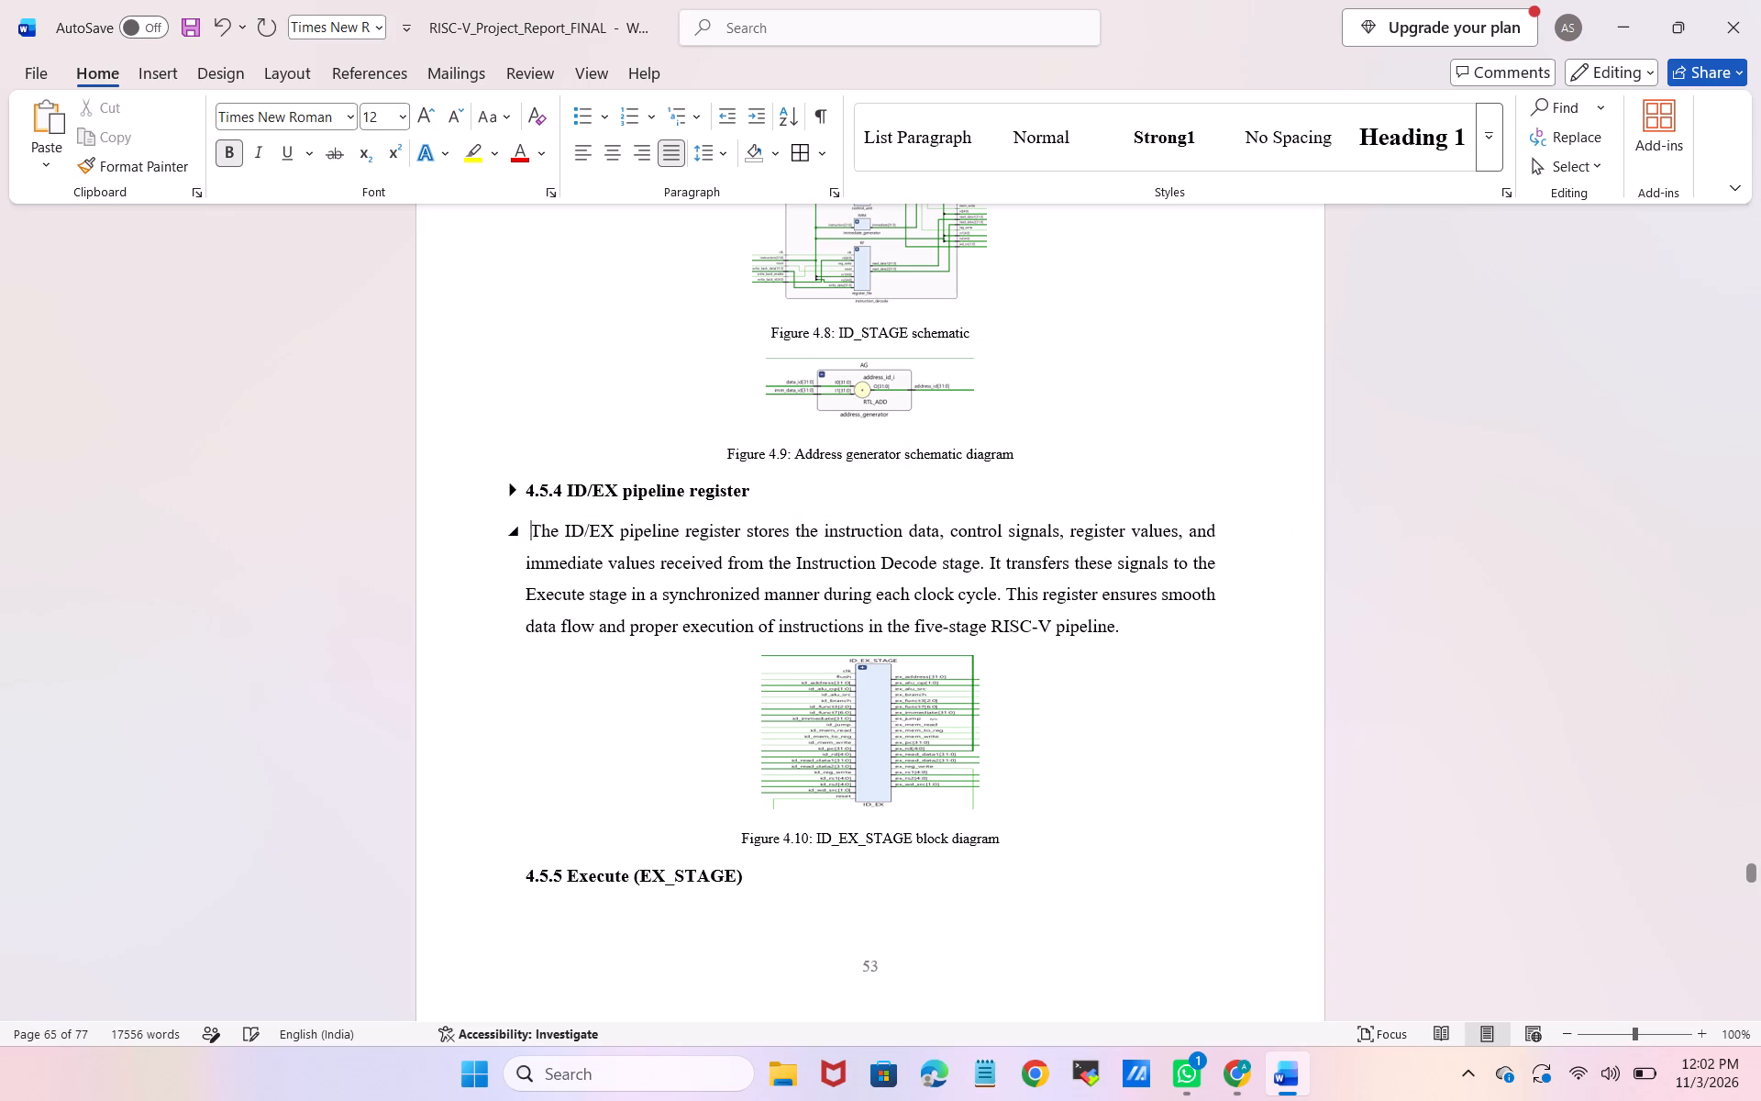
{"action": "key", "text": "BackSpace"}
{"action": "key", "text": "BackSpace"}
{"action": "key", "text": "BackSpace"}
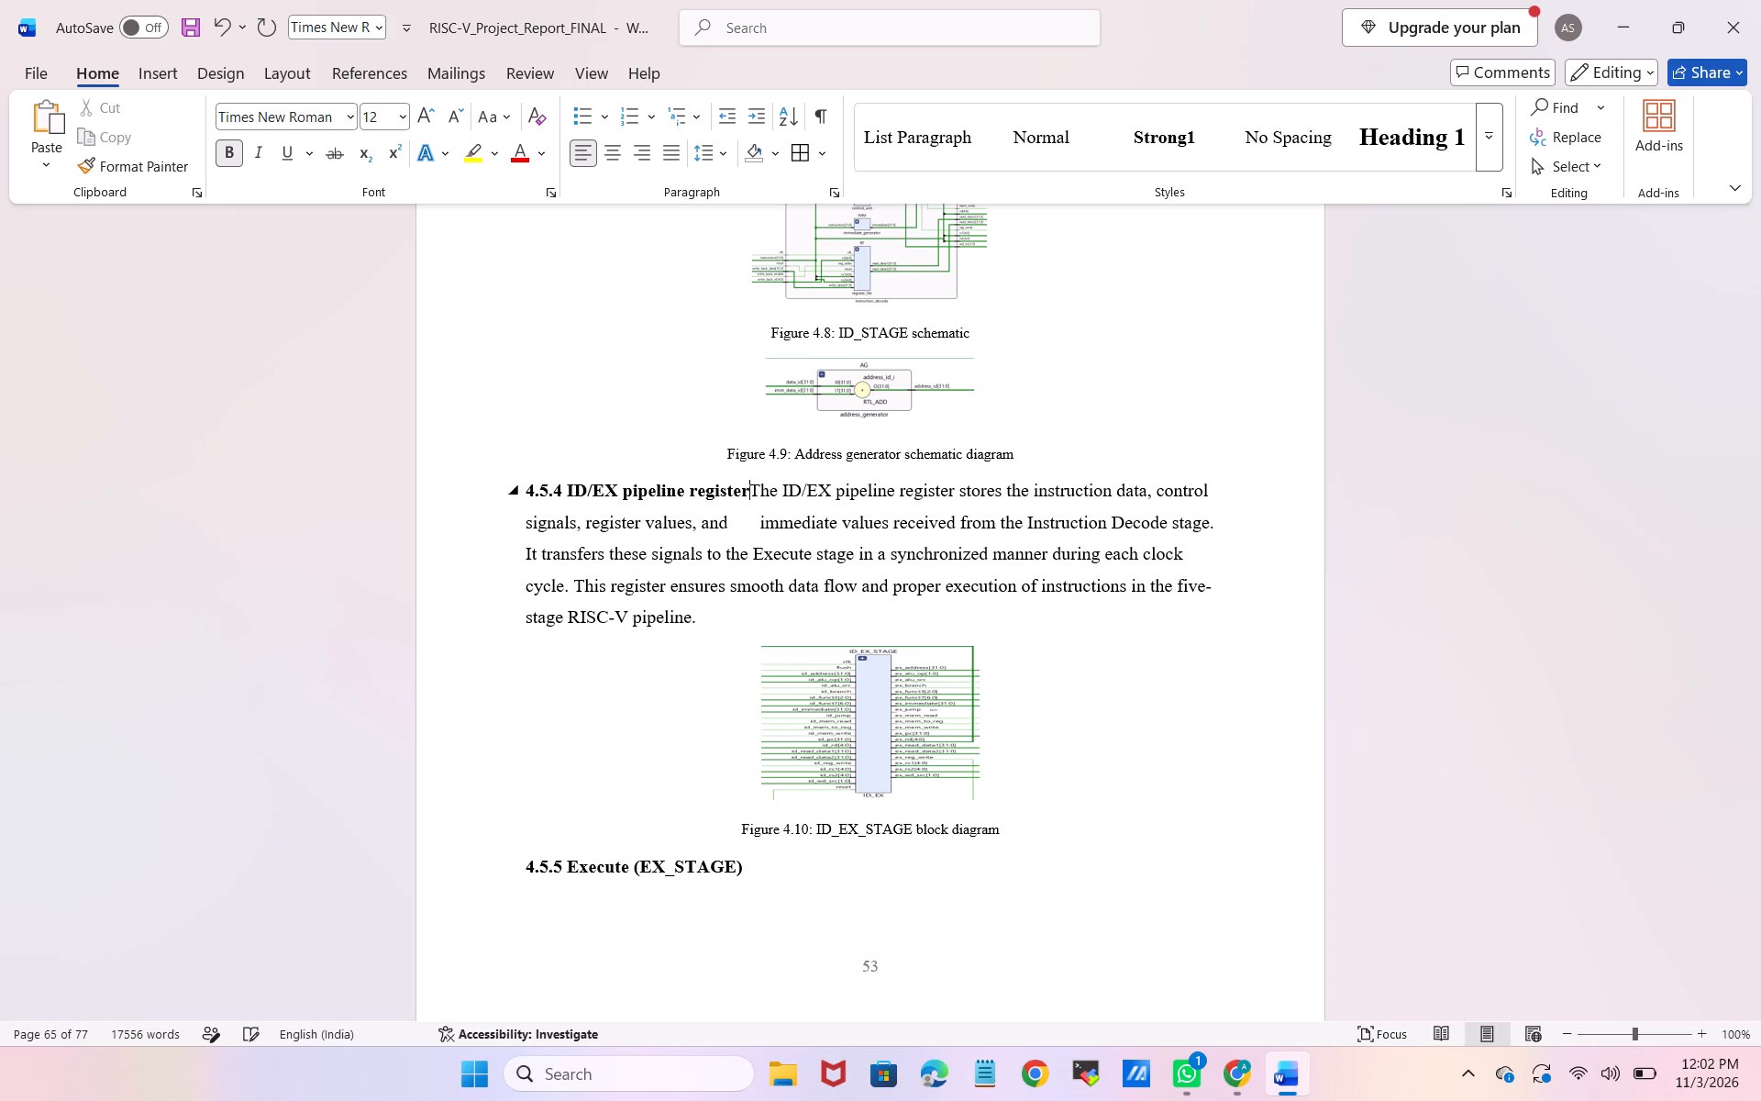
{"action": "key", "text": "Return"}
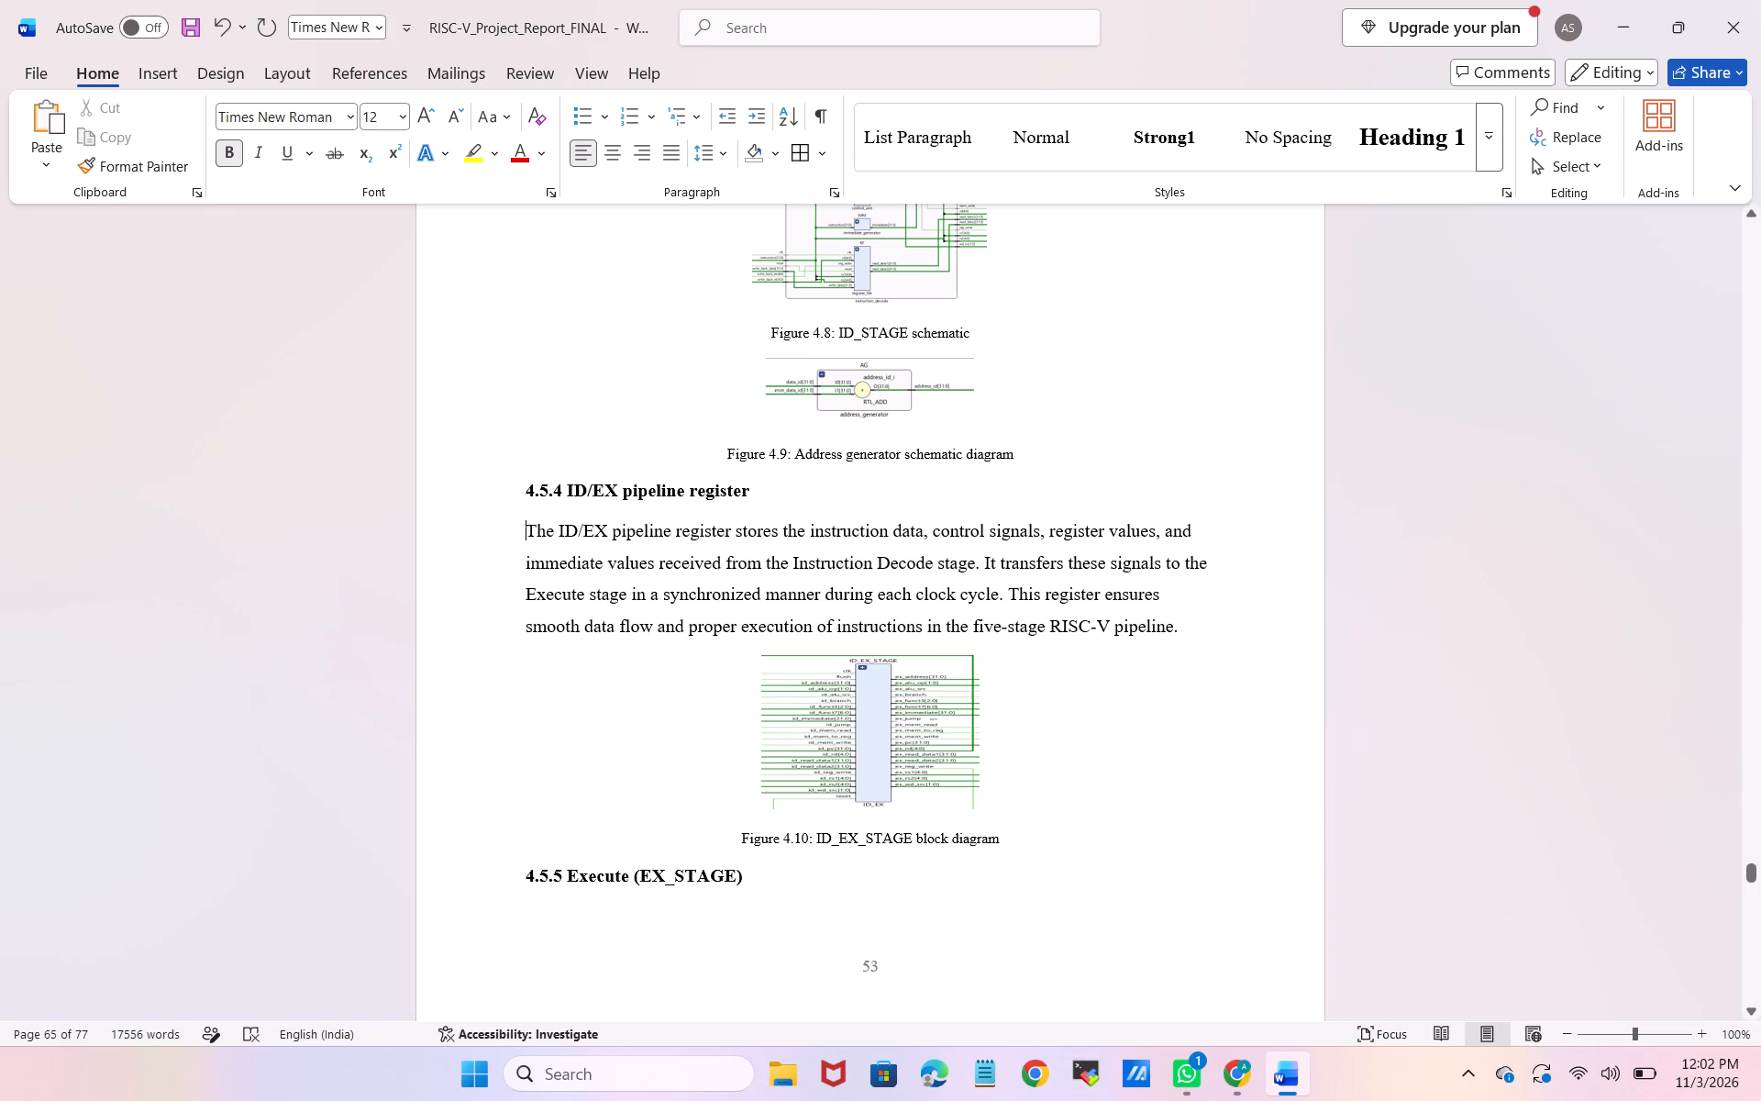
Add "Figure 4.10 shows" at the end of the ID/EX pipeline register paragraph, after "RISC-V pipeline.".
{"action": "left_click", "coordinate": [1187, 633]}
{"action": "key", "text": "BackSpace"}
{"action": "type", "text": "the"}
{"action": "key", "text": "space"}
{"action": "key", "text": "BackSpace"}
{"action": "key", "text": "BackSpace"}
{"action": "key", "text": "BackSpace"}
{"action": "key", "text": "BackSpace"}
{"action": "key", "text": "space"}
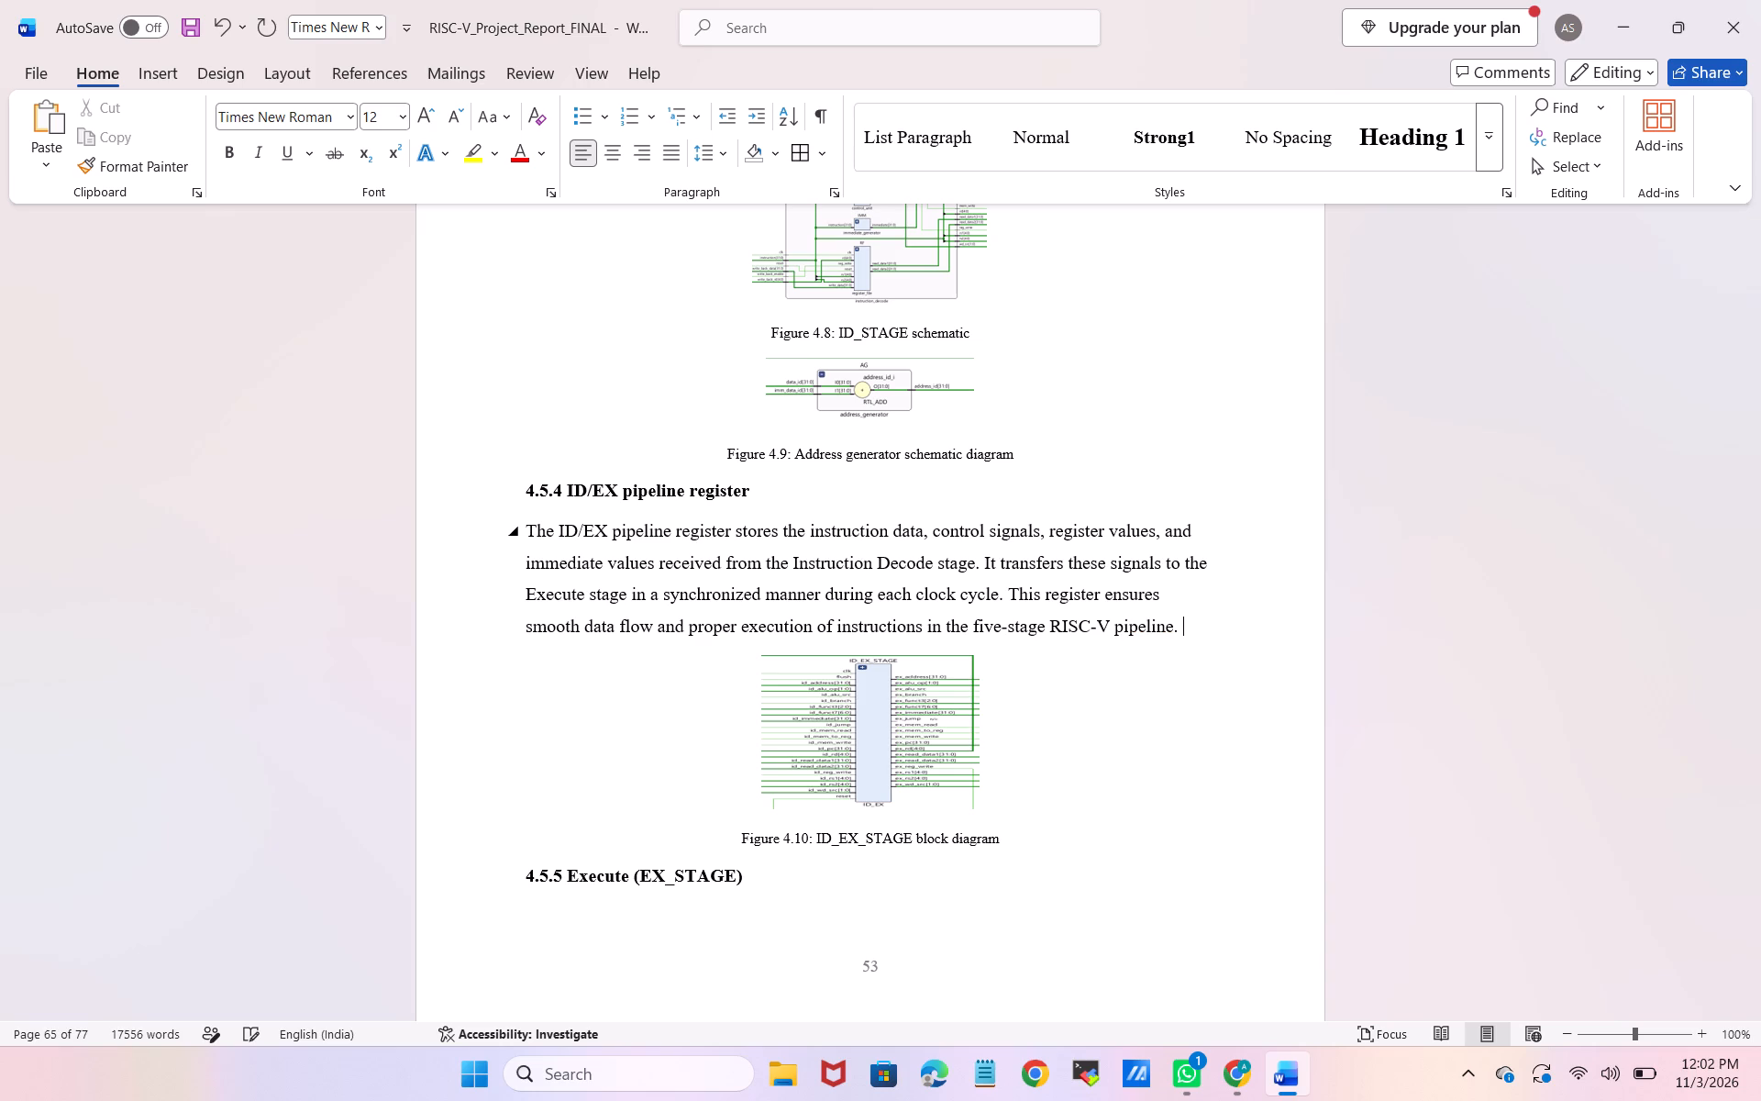
{"action": "type", "text": "t"}
{"action": "key", "text": "BackSpace"}
{"action": "type", "text": "figure"}
{"action": "key", "text": "space"}
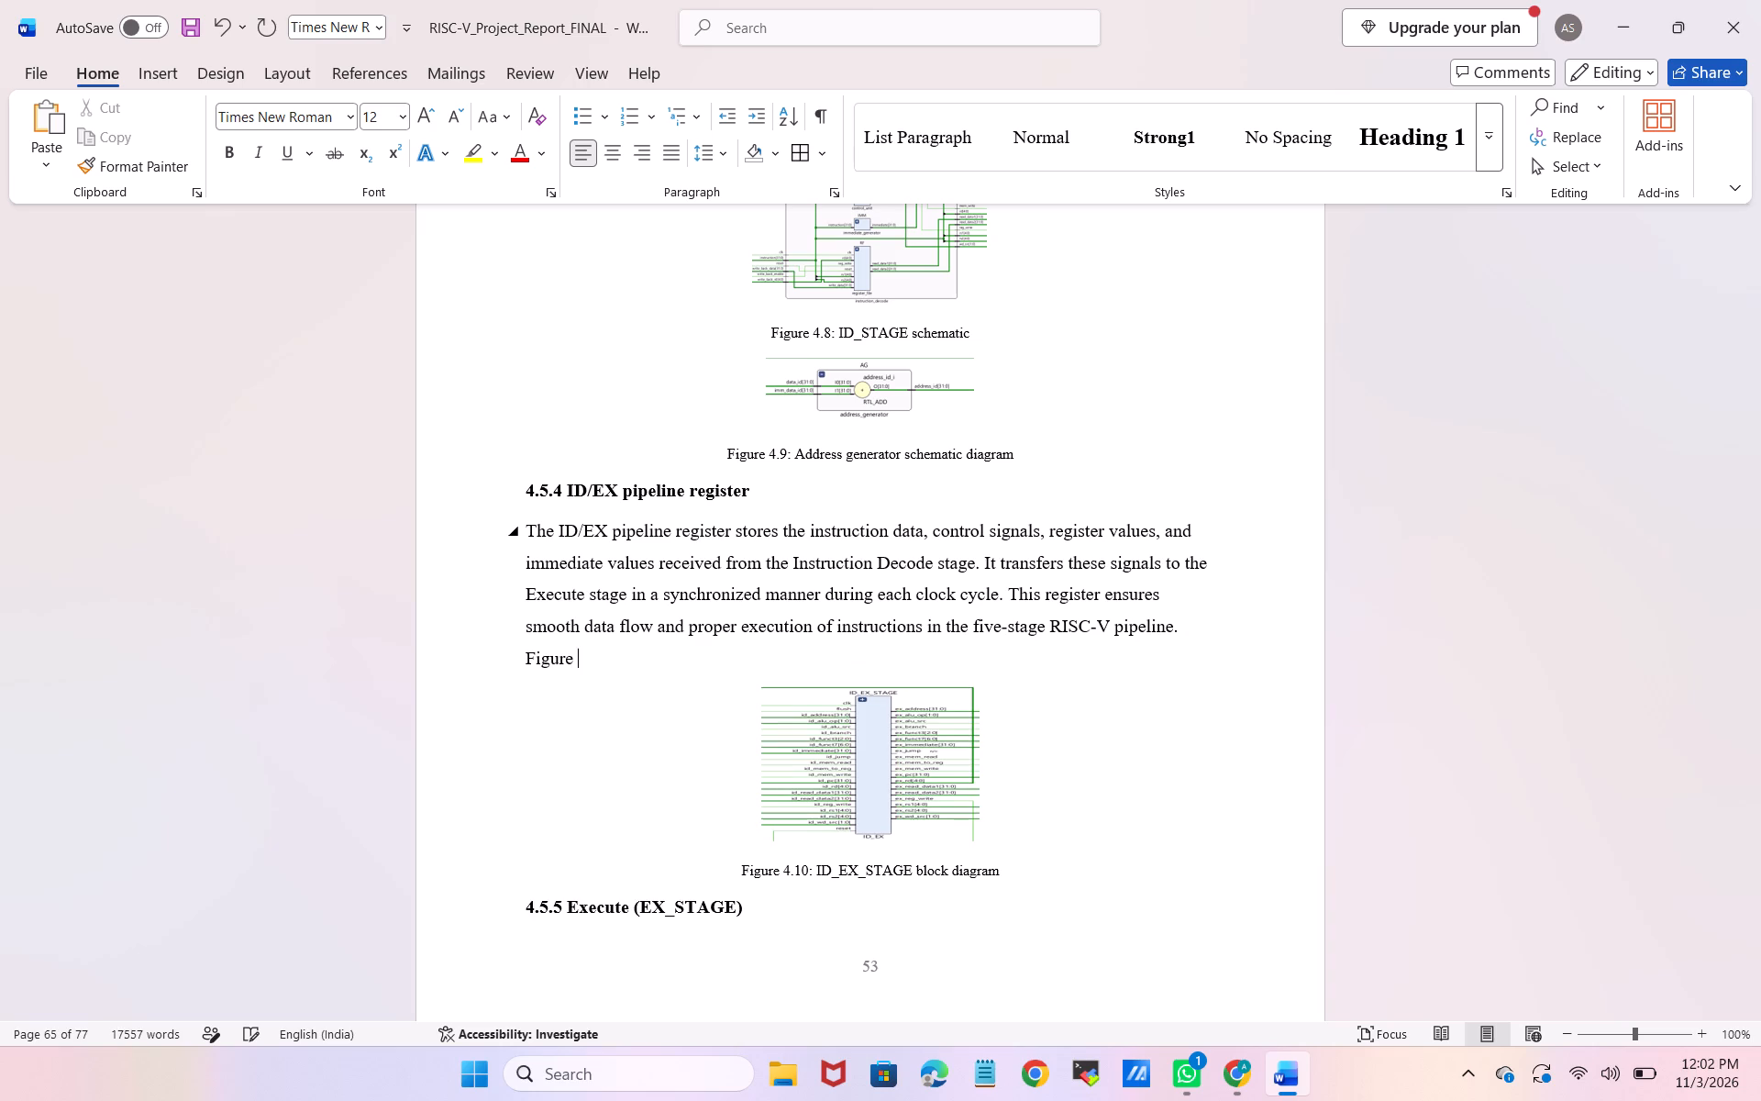
{"action": "type", "text": "4,"}
{"action": "key", "text": "BackSpace"}
{"action": "type", "text": ".10 shows"}
{"action": "key", "text": "space"}
Copy "ID_EX_STAGE block diagram" from the Figure 4.10 caption and paste it after "Figure 4.10 shows".
{"action": "left_click_drag", "start_coordinate": [1004, 866], "coordinate": [873, 866]}
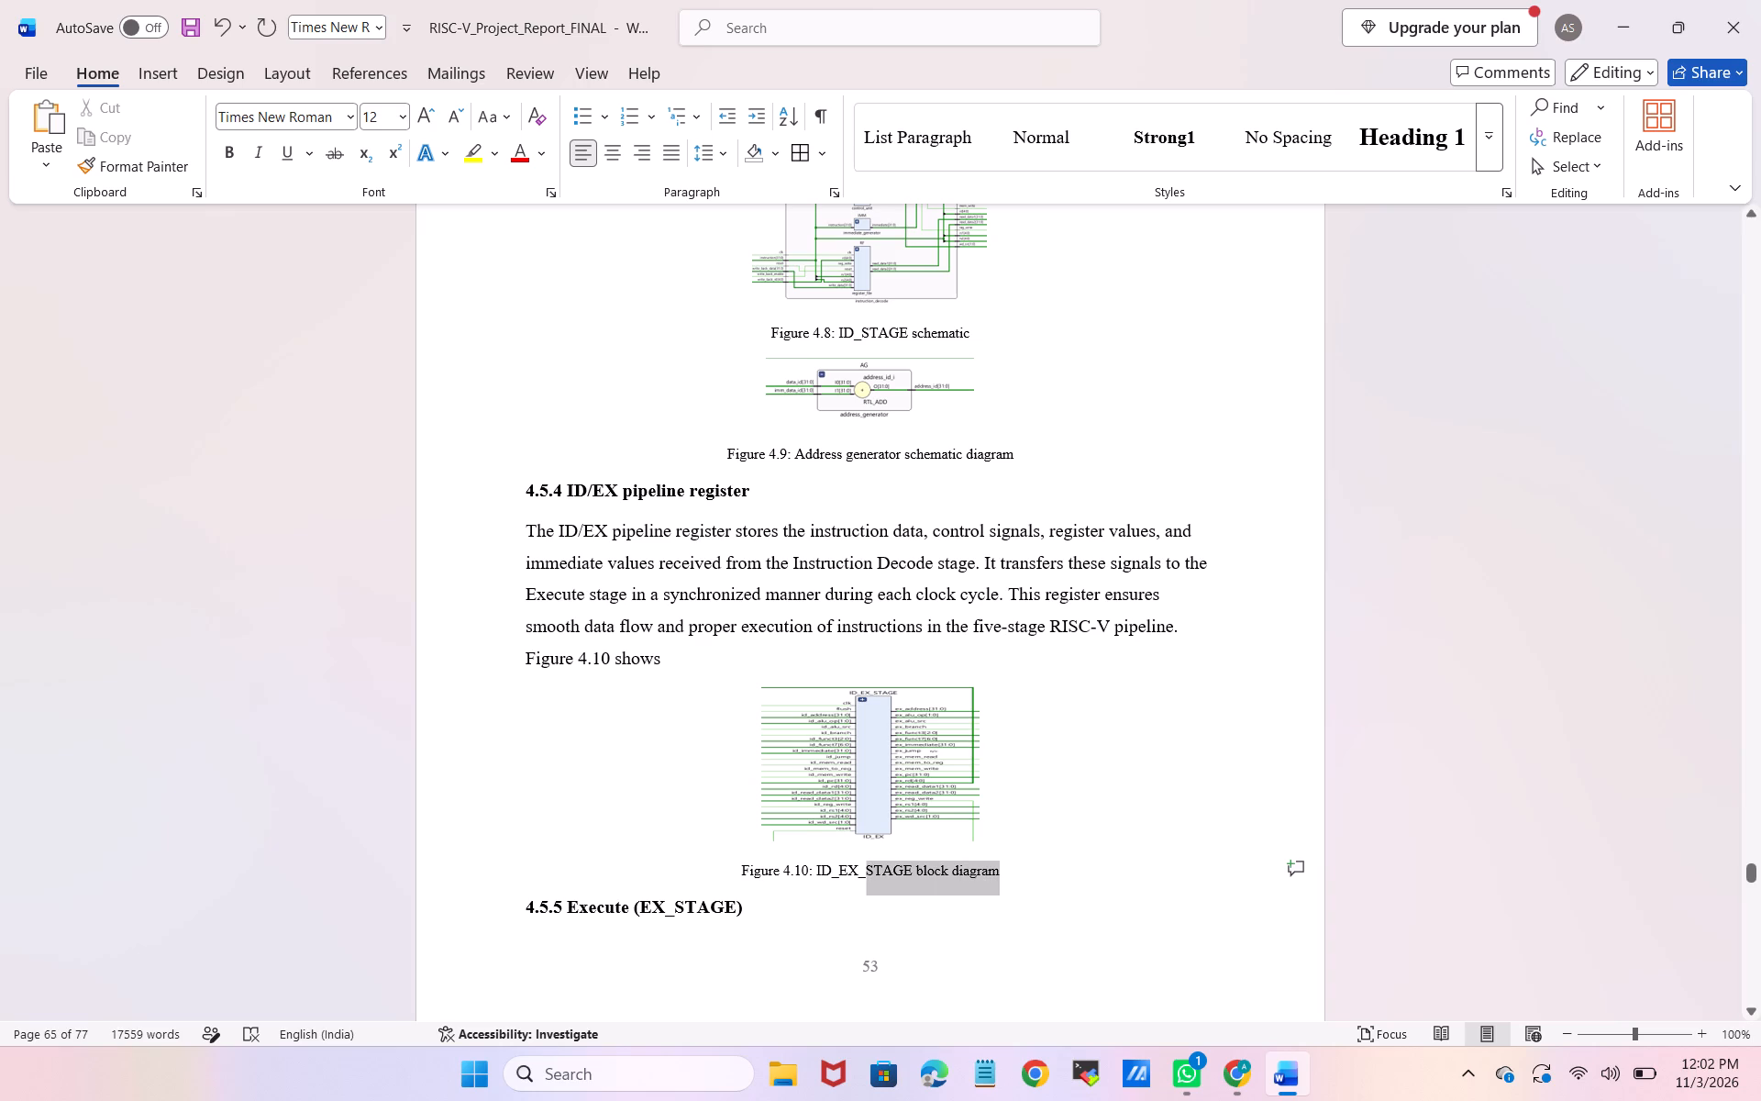
{"action": "left_click_drag", "start_coordinate": [873, 866], "coordinate": [817, 868]}
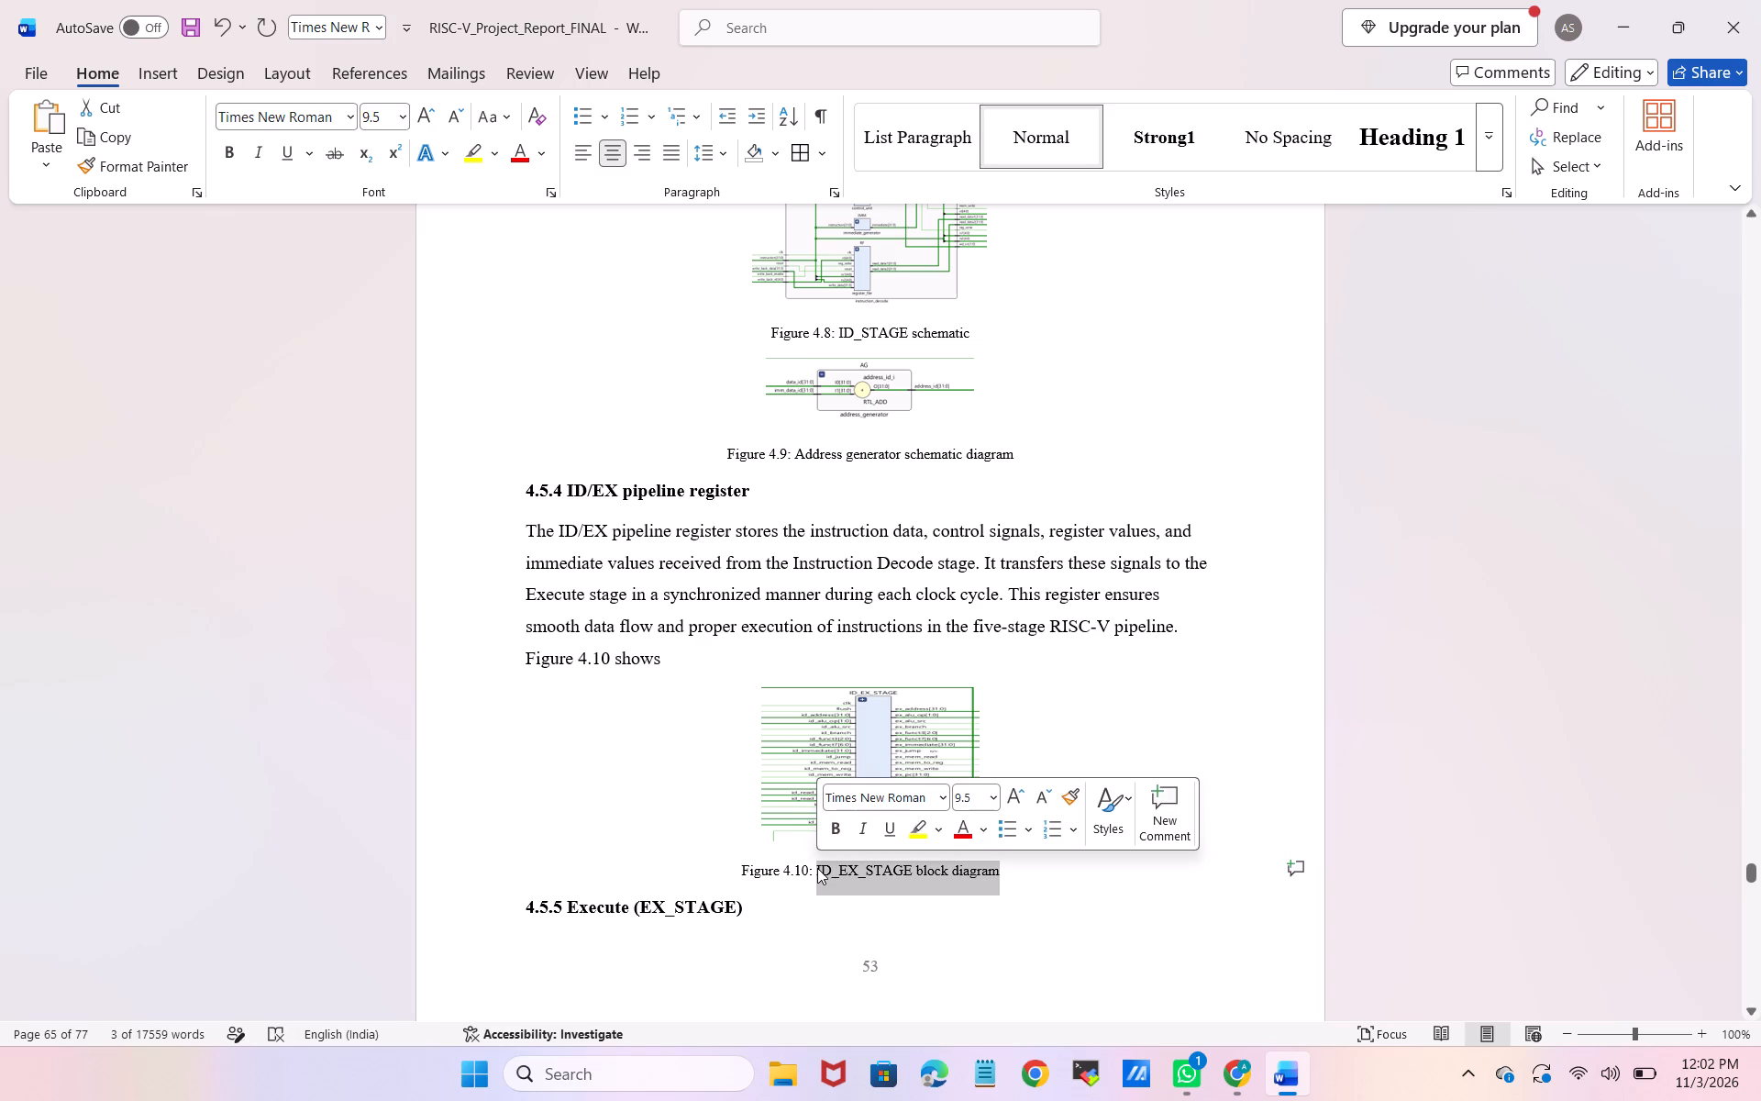
{"action": "key", "text": "ctrl+c"}
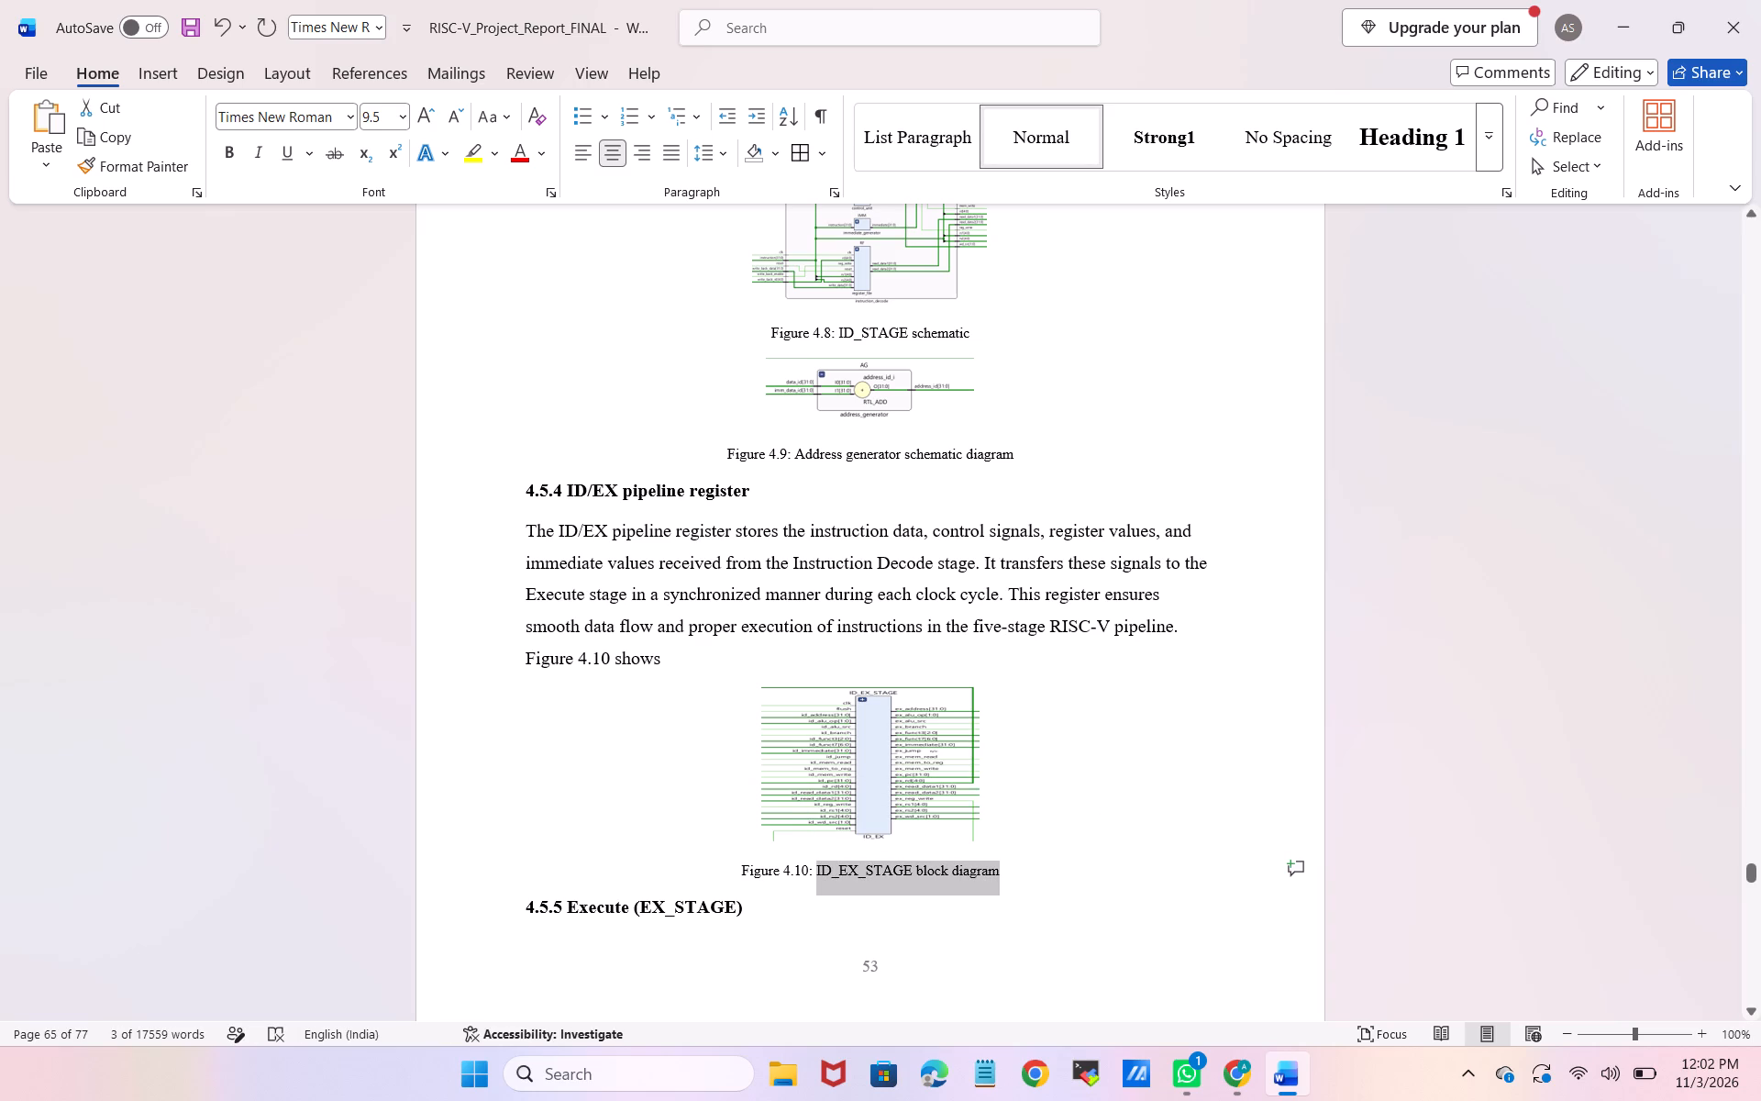
{"action": "left_click", "coordinate": [690, 668]}
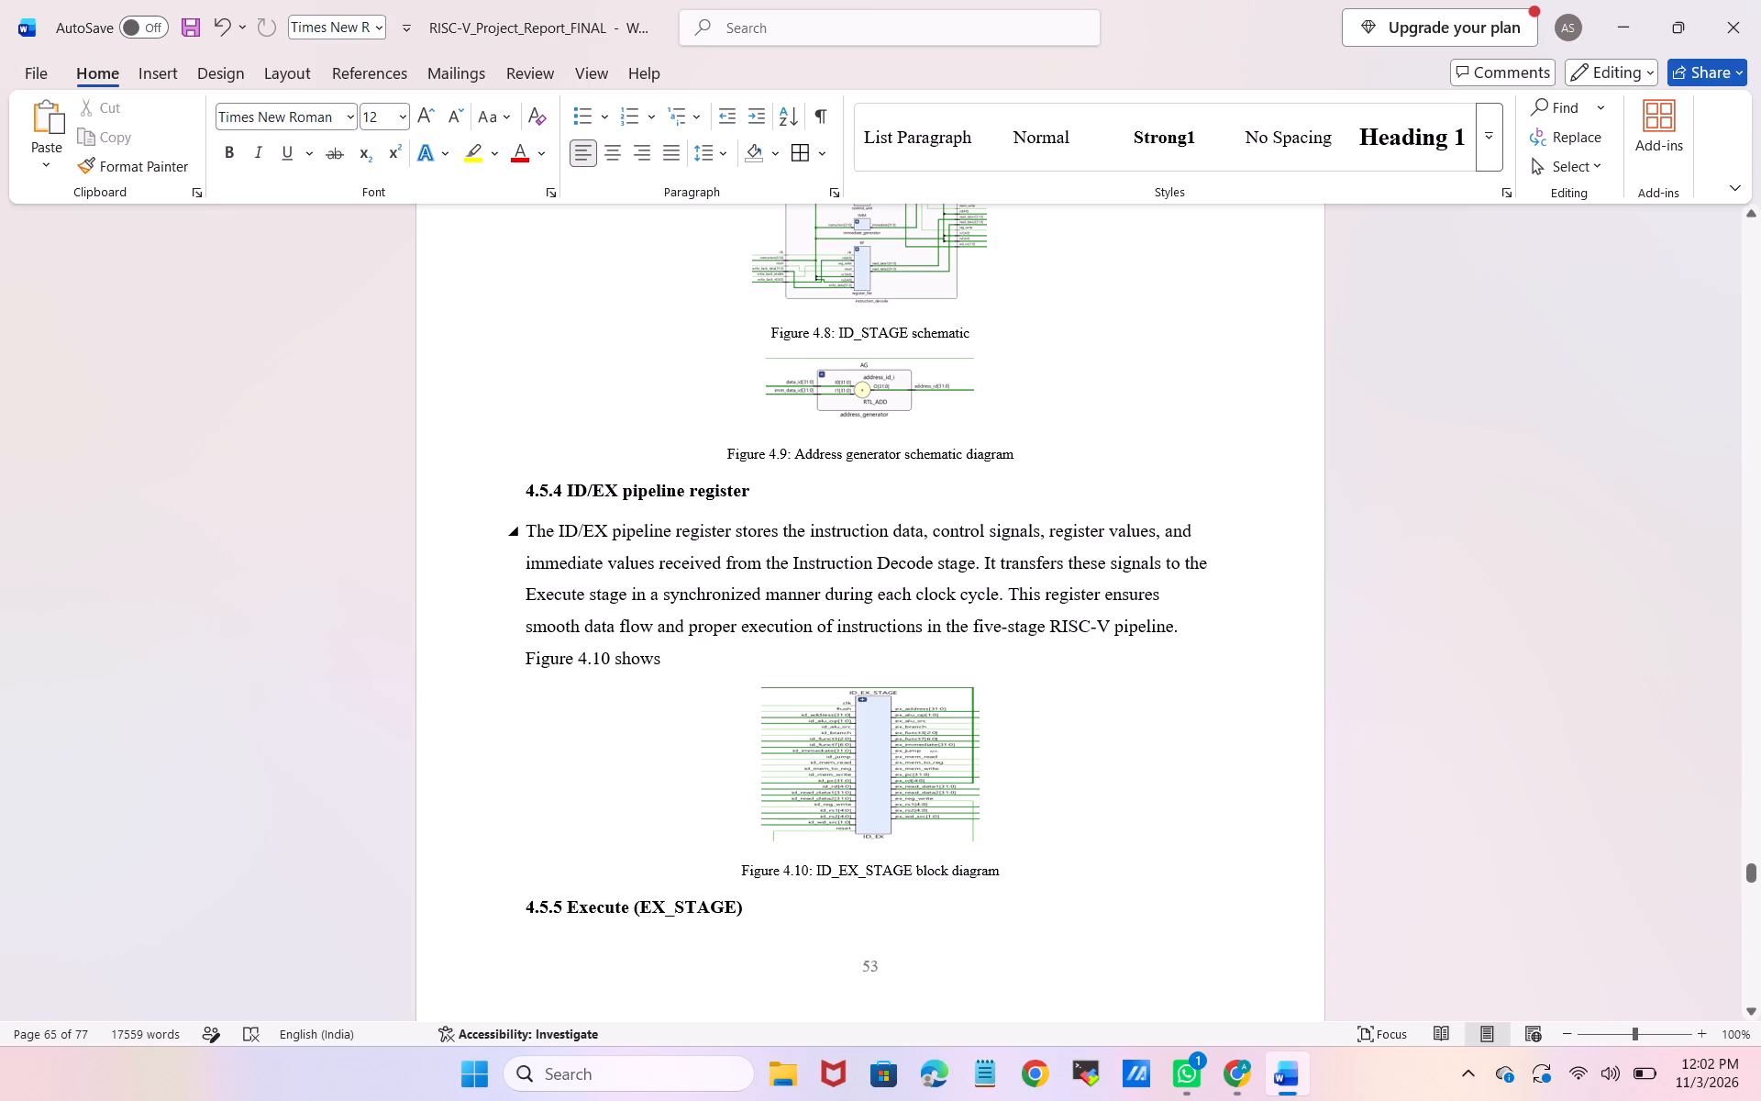
{"action": "key", "text": "ctrl+v"}
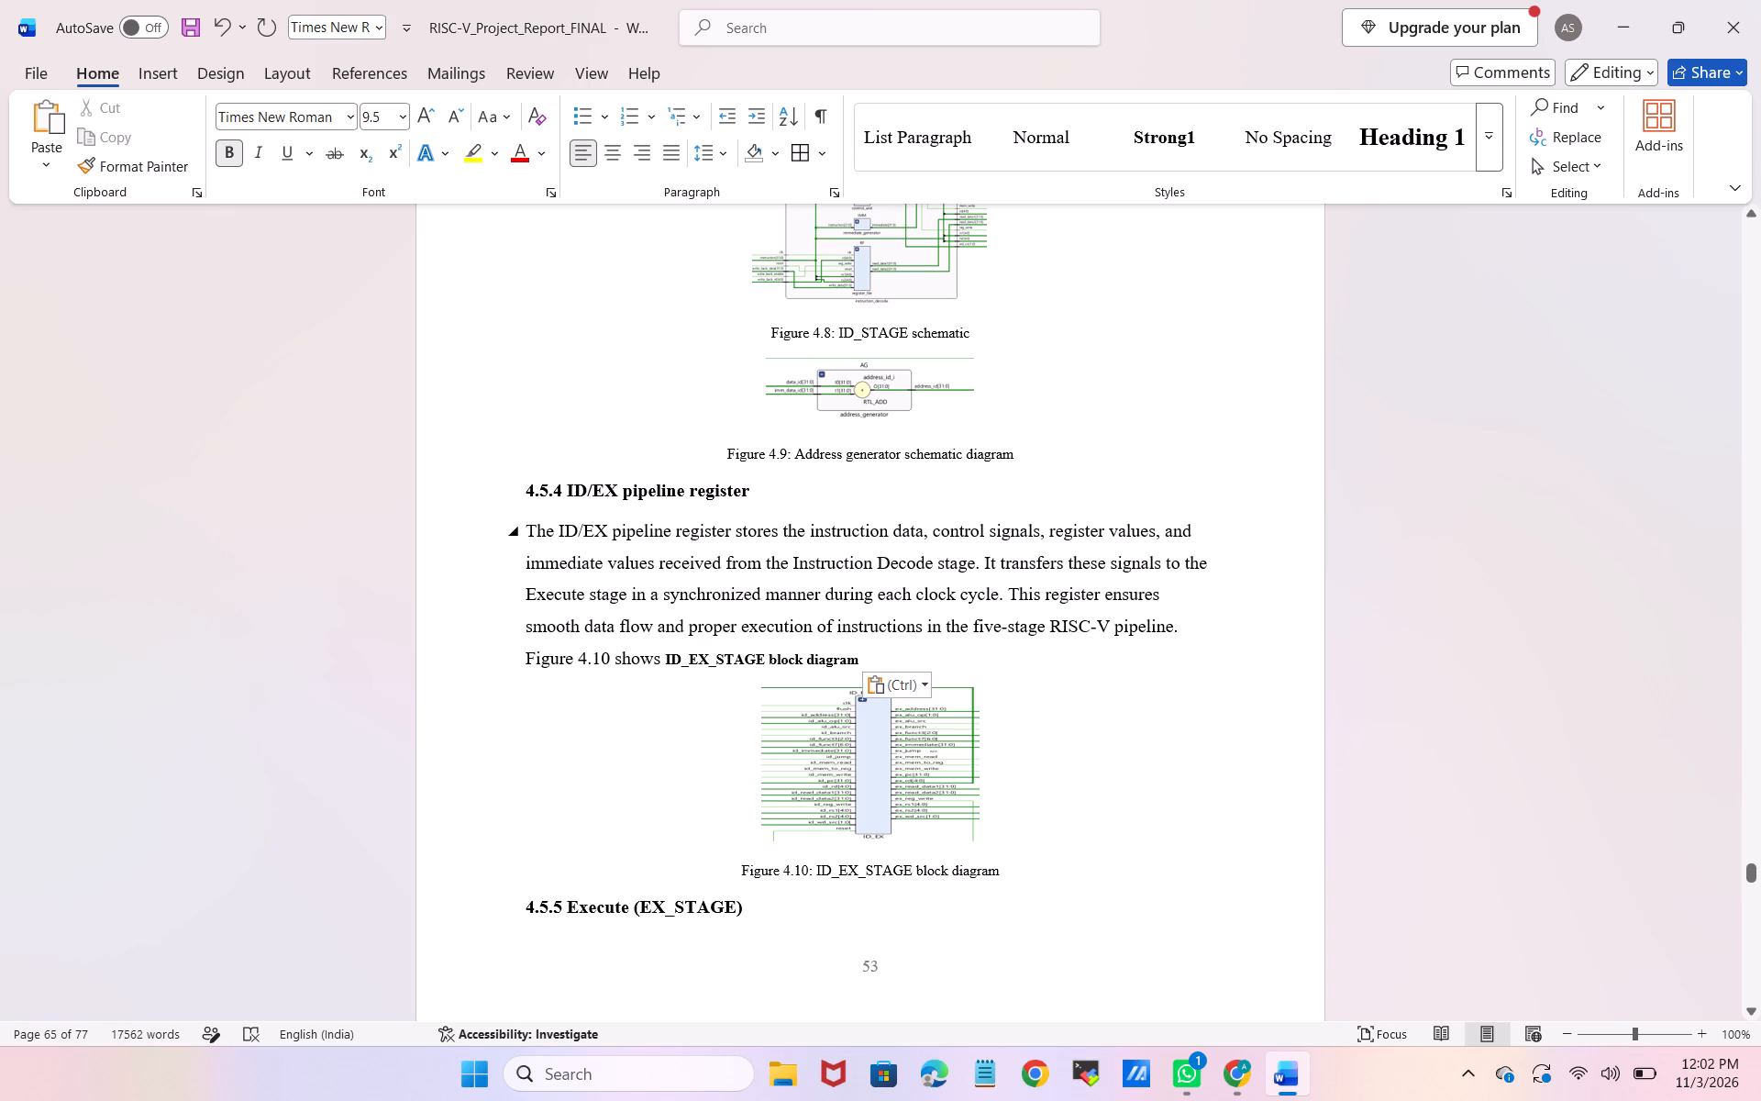
Remove the bold from the pasted "ID_EX_STAGE block diagram" text and end the sentence with a period.
{"action": "left_click_drag", "start_coordinate": [869, 659], "coordinate": [662, 662]}
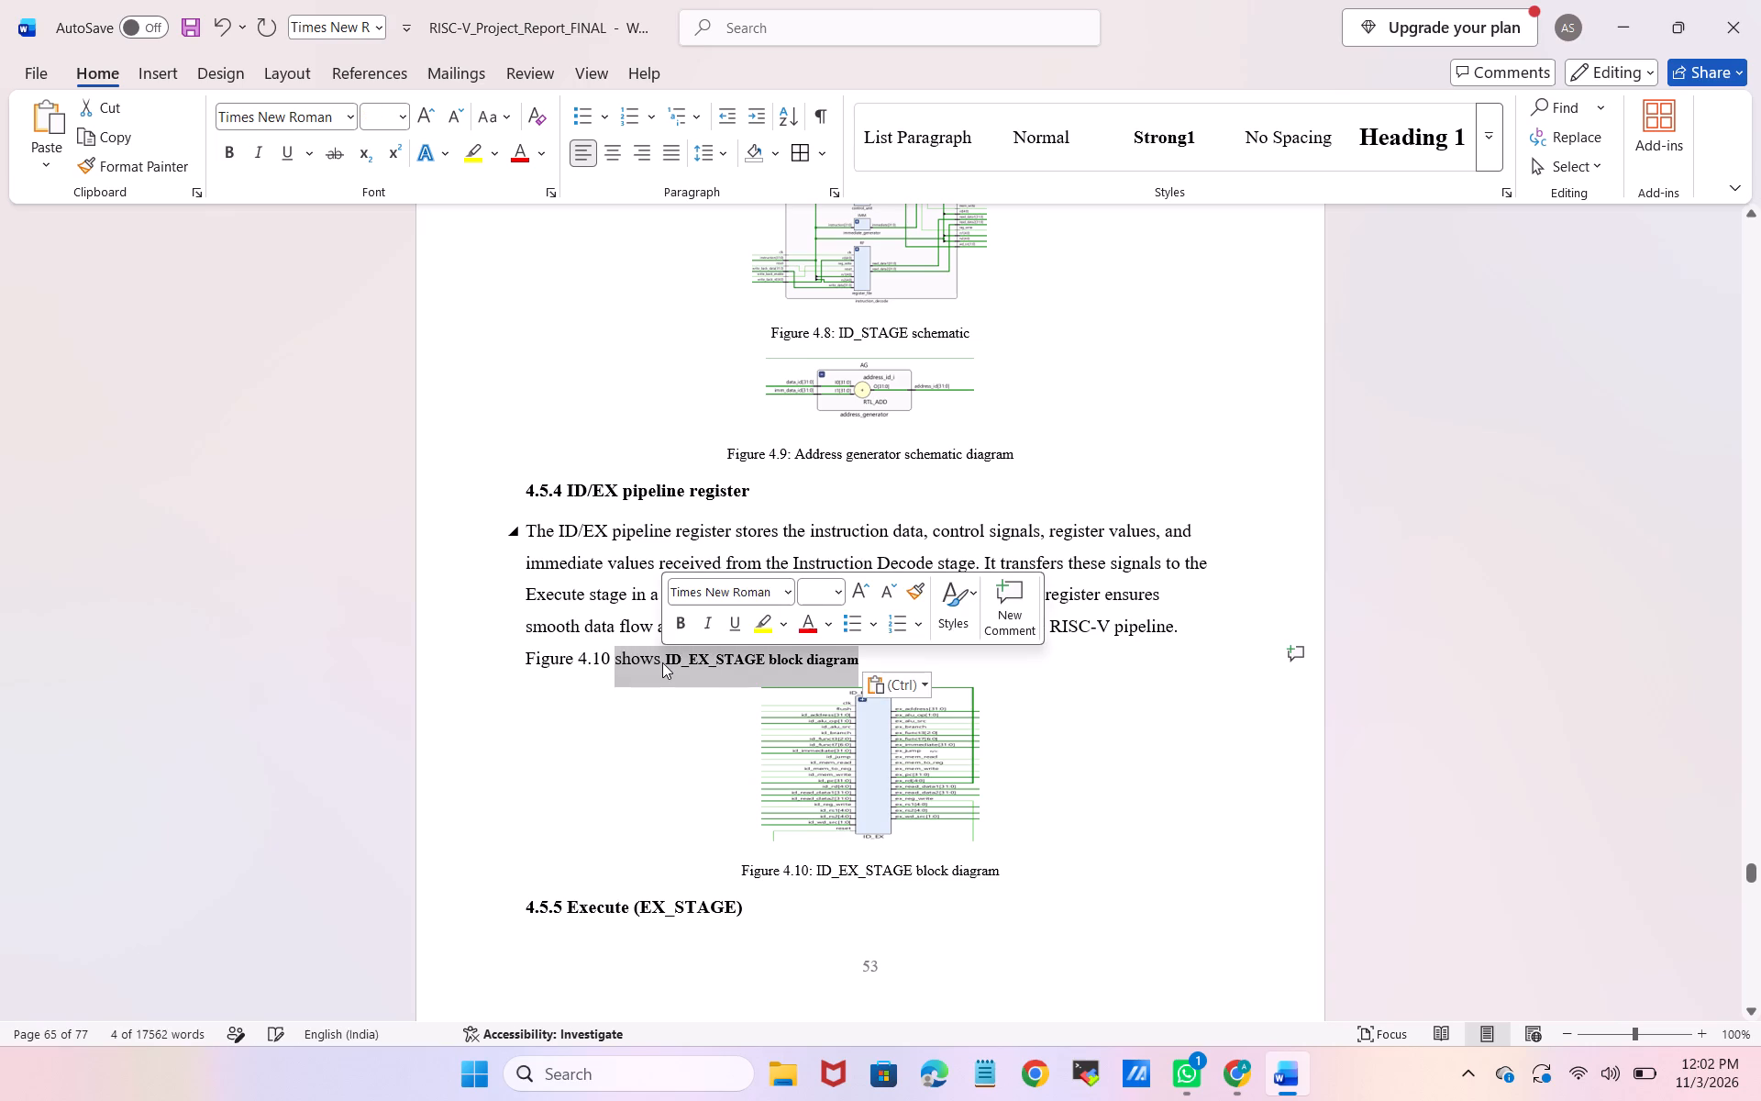
{"action": "left_click", "coordinate": [680, 620]}
{"action": "left_click", "coordinate": [680, 620]}
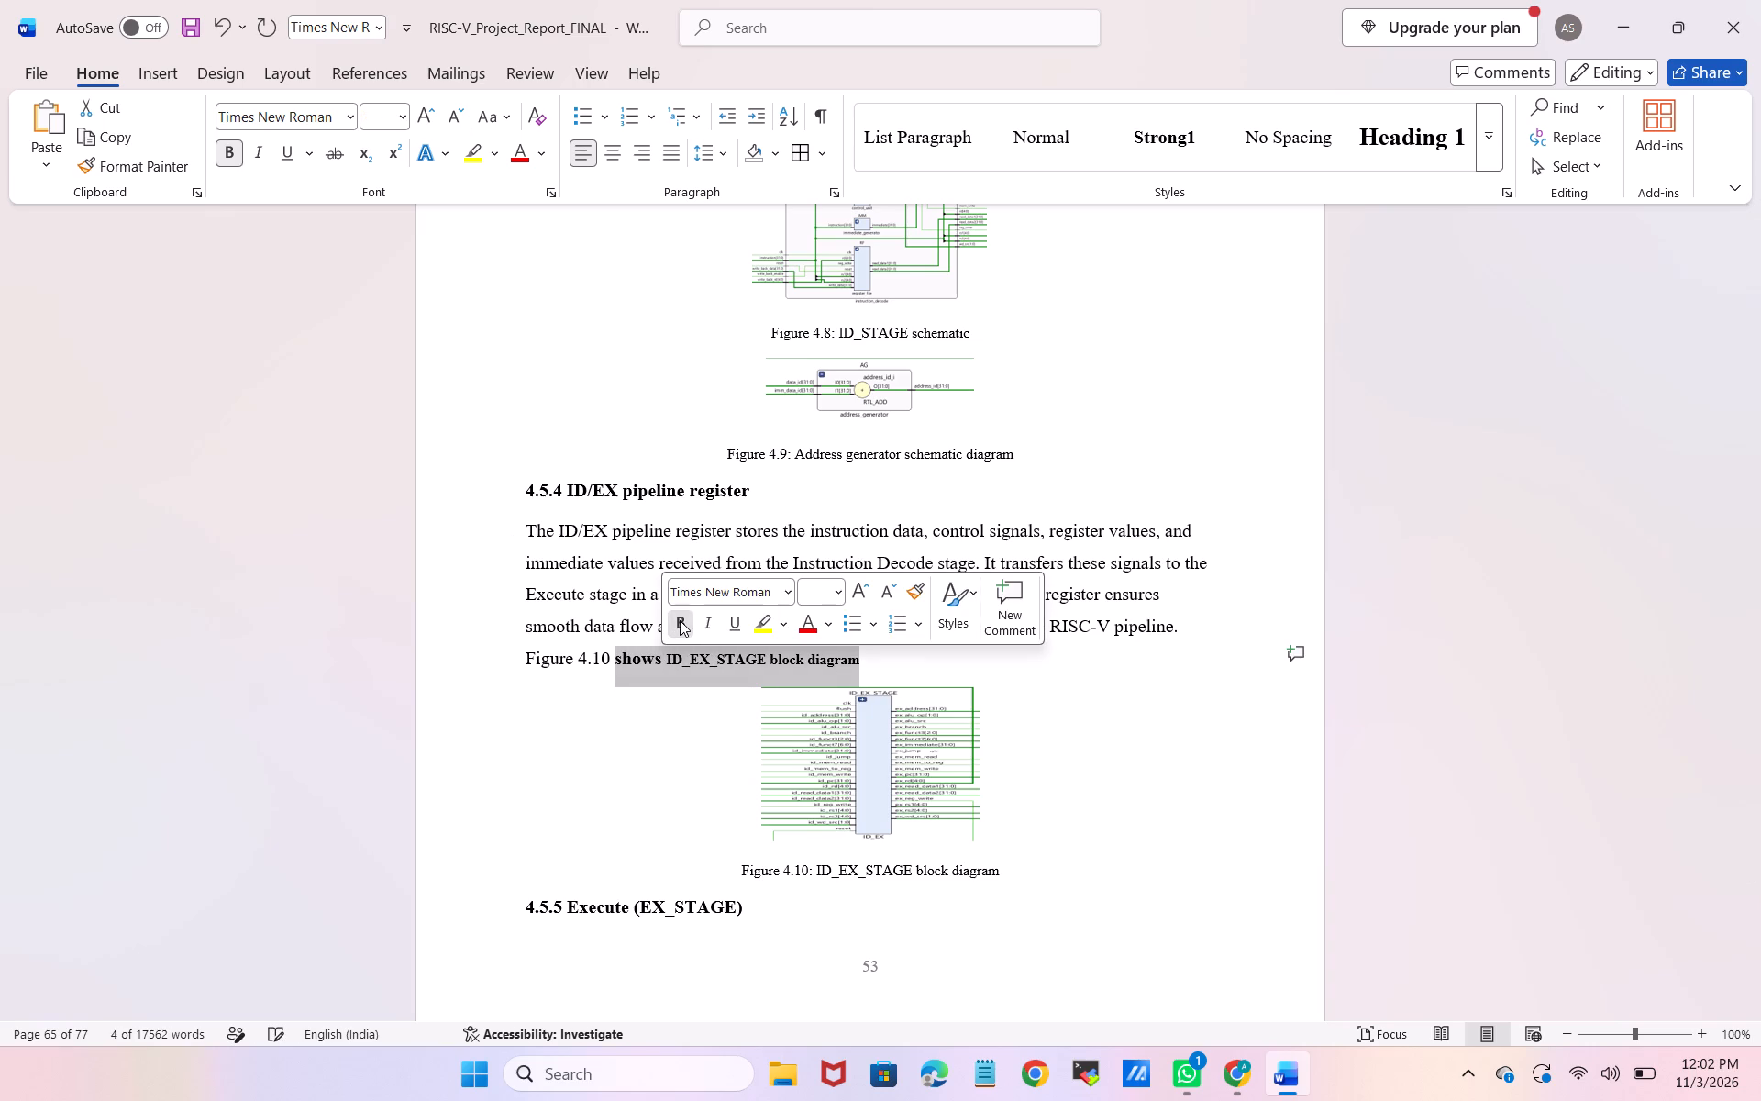
{"action": "left_click", "coordinate": [850, 662]}
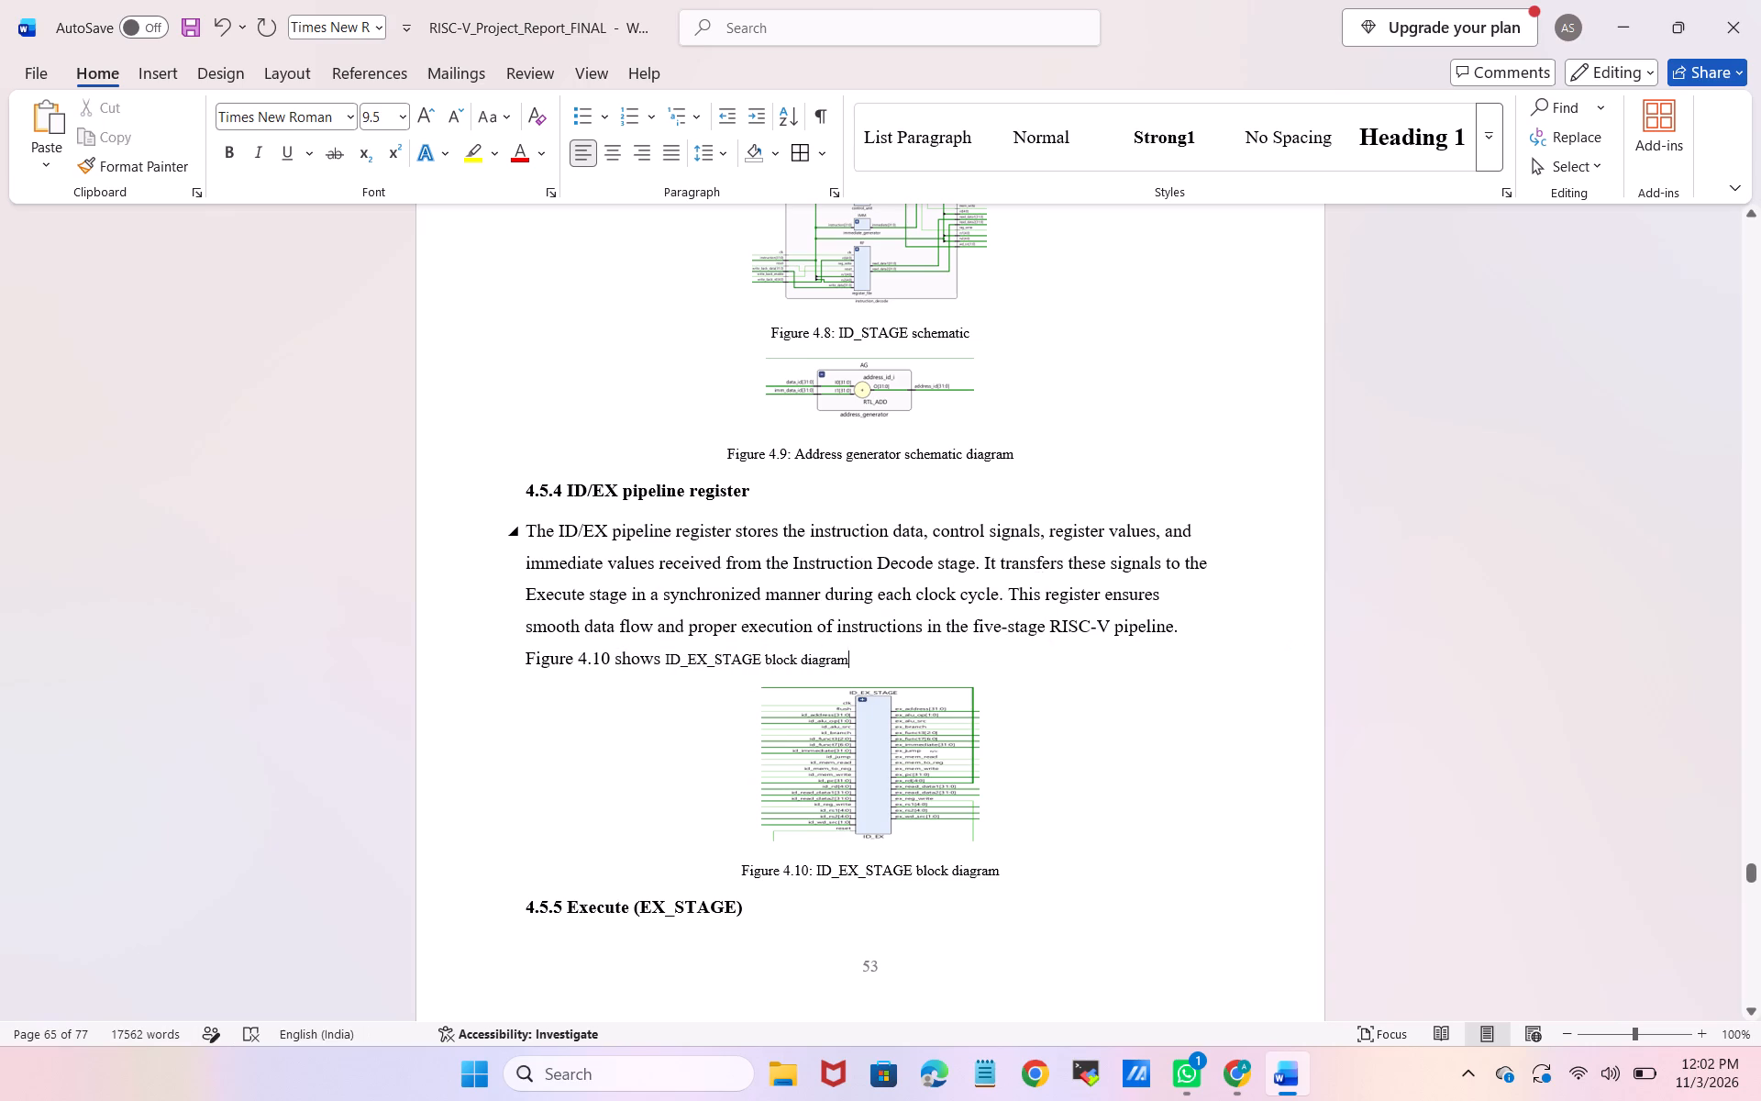
{"action": "key", "text": "period"}
Insert a blank line before heading 4.5.5 Execute (EX_STAGE) to move it onto the next page with its text.
{"action": "scroll", "coordinate": [850, 662], "scroll_direction": "down", "scroll_amount": 2}
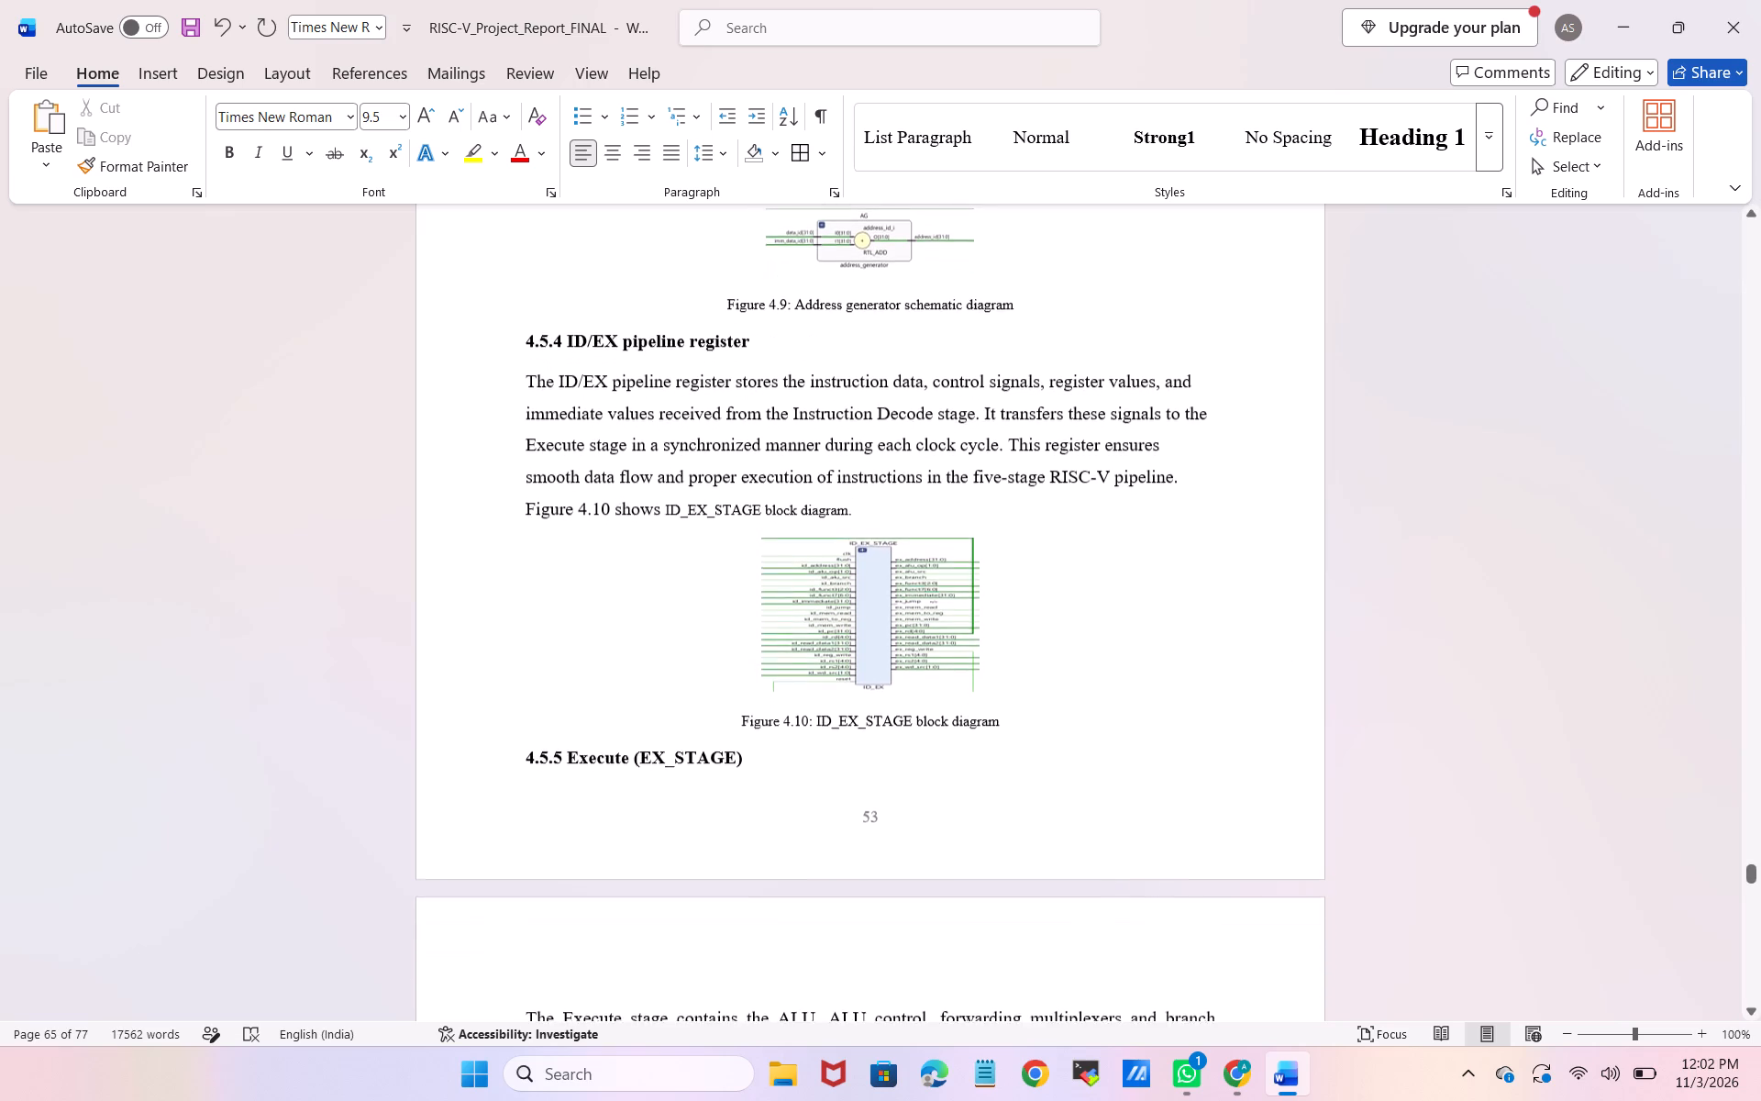
{"action": "left_click", "coordinate": [522, 742]}
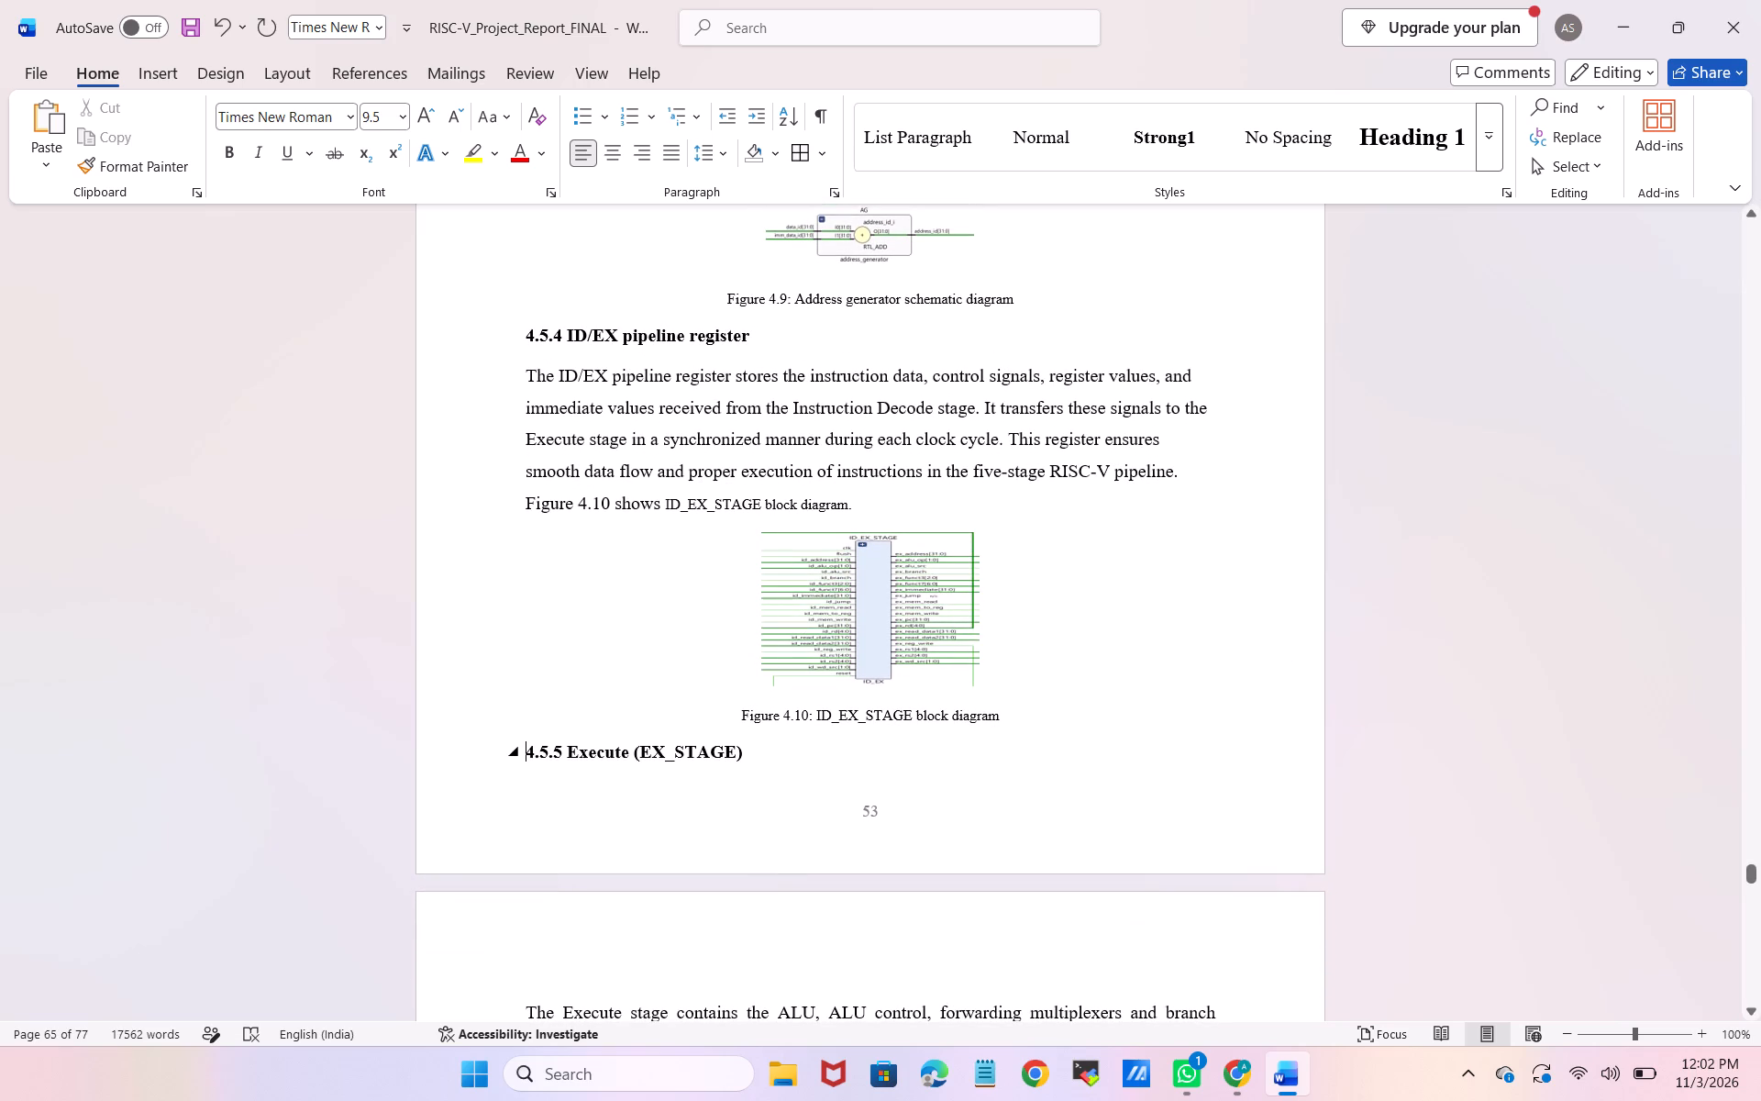
{"action": "key", "text": "Return"}
Insert three blank lines before heading 4.5.7 Memory access (MEM_STAGE) to move it onto the next page with its text.
{"action": "scroll", "coordinate": [522, 742], "scroll_direction": "down", "scroll_amount": 3}
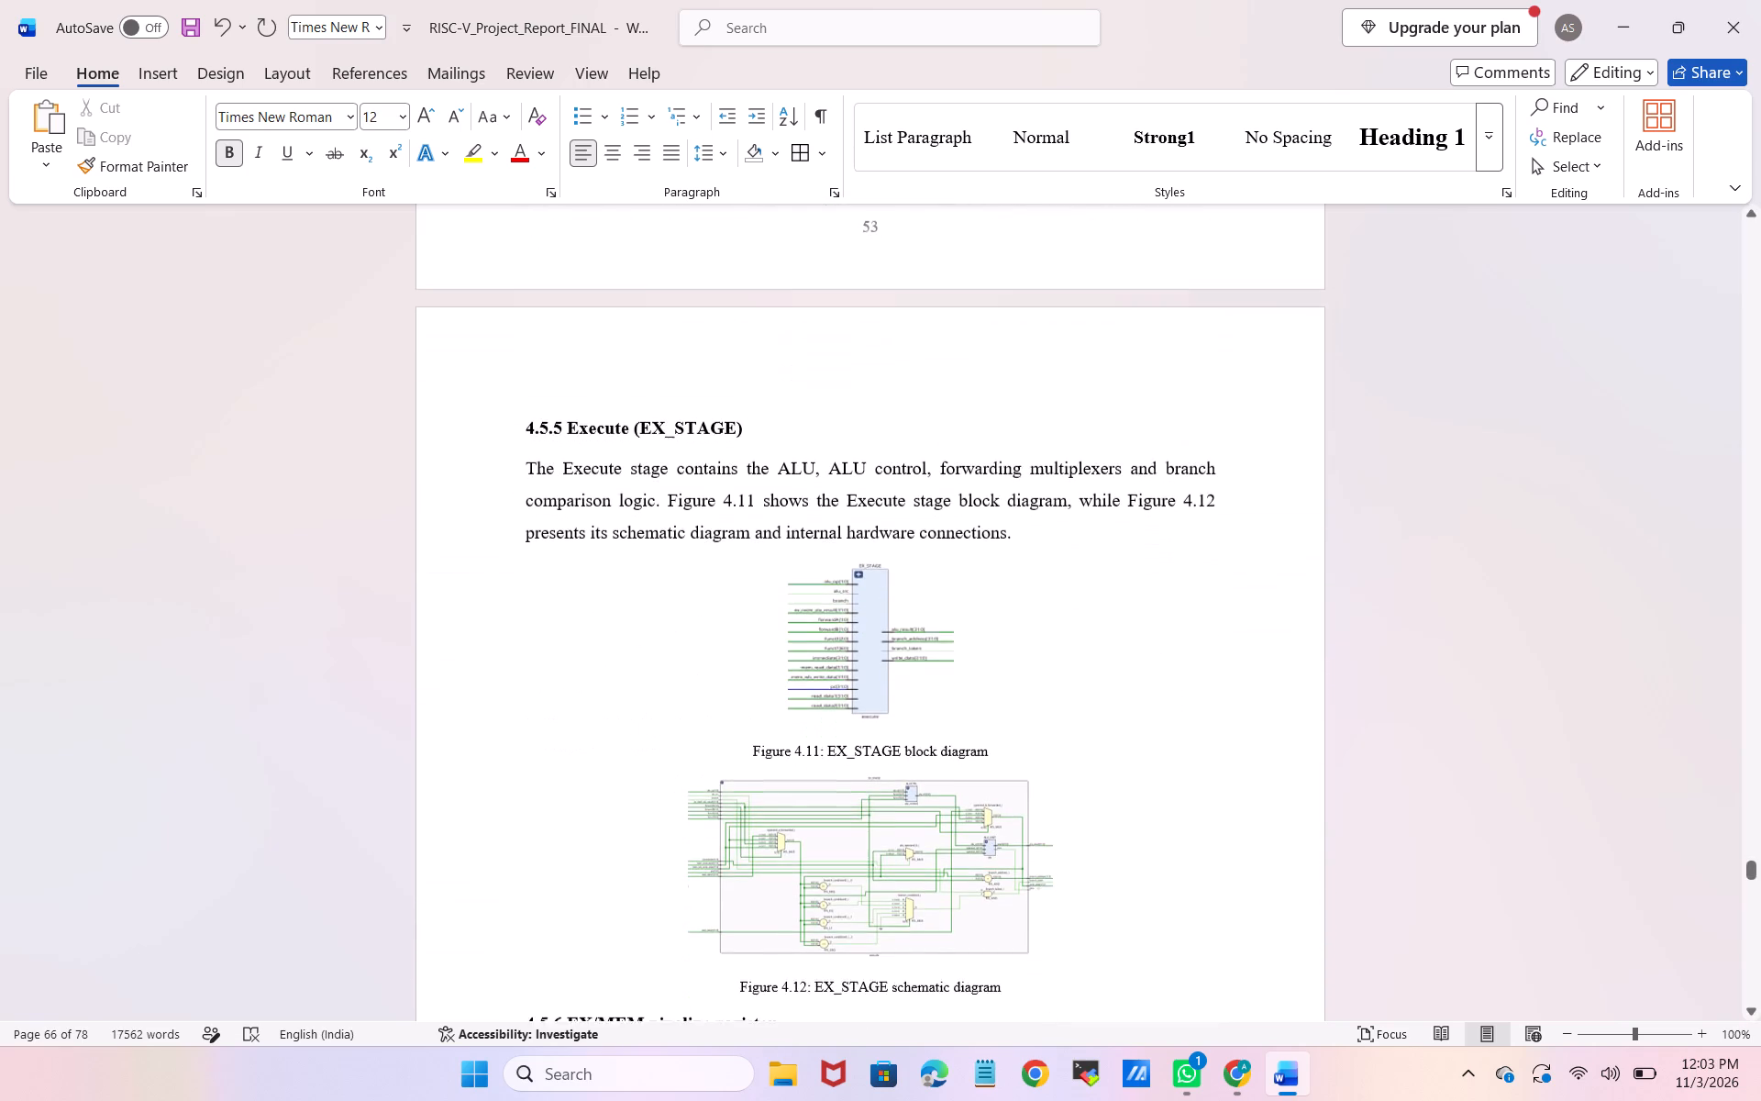
{"action": "scroll", "coordinate": [522, 742], "scroll_direction": "down", "scroll_amount": 4}
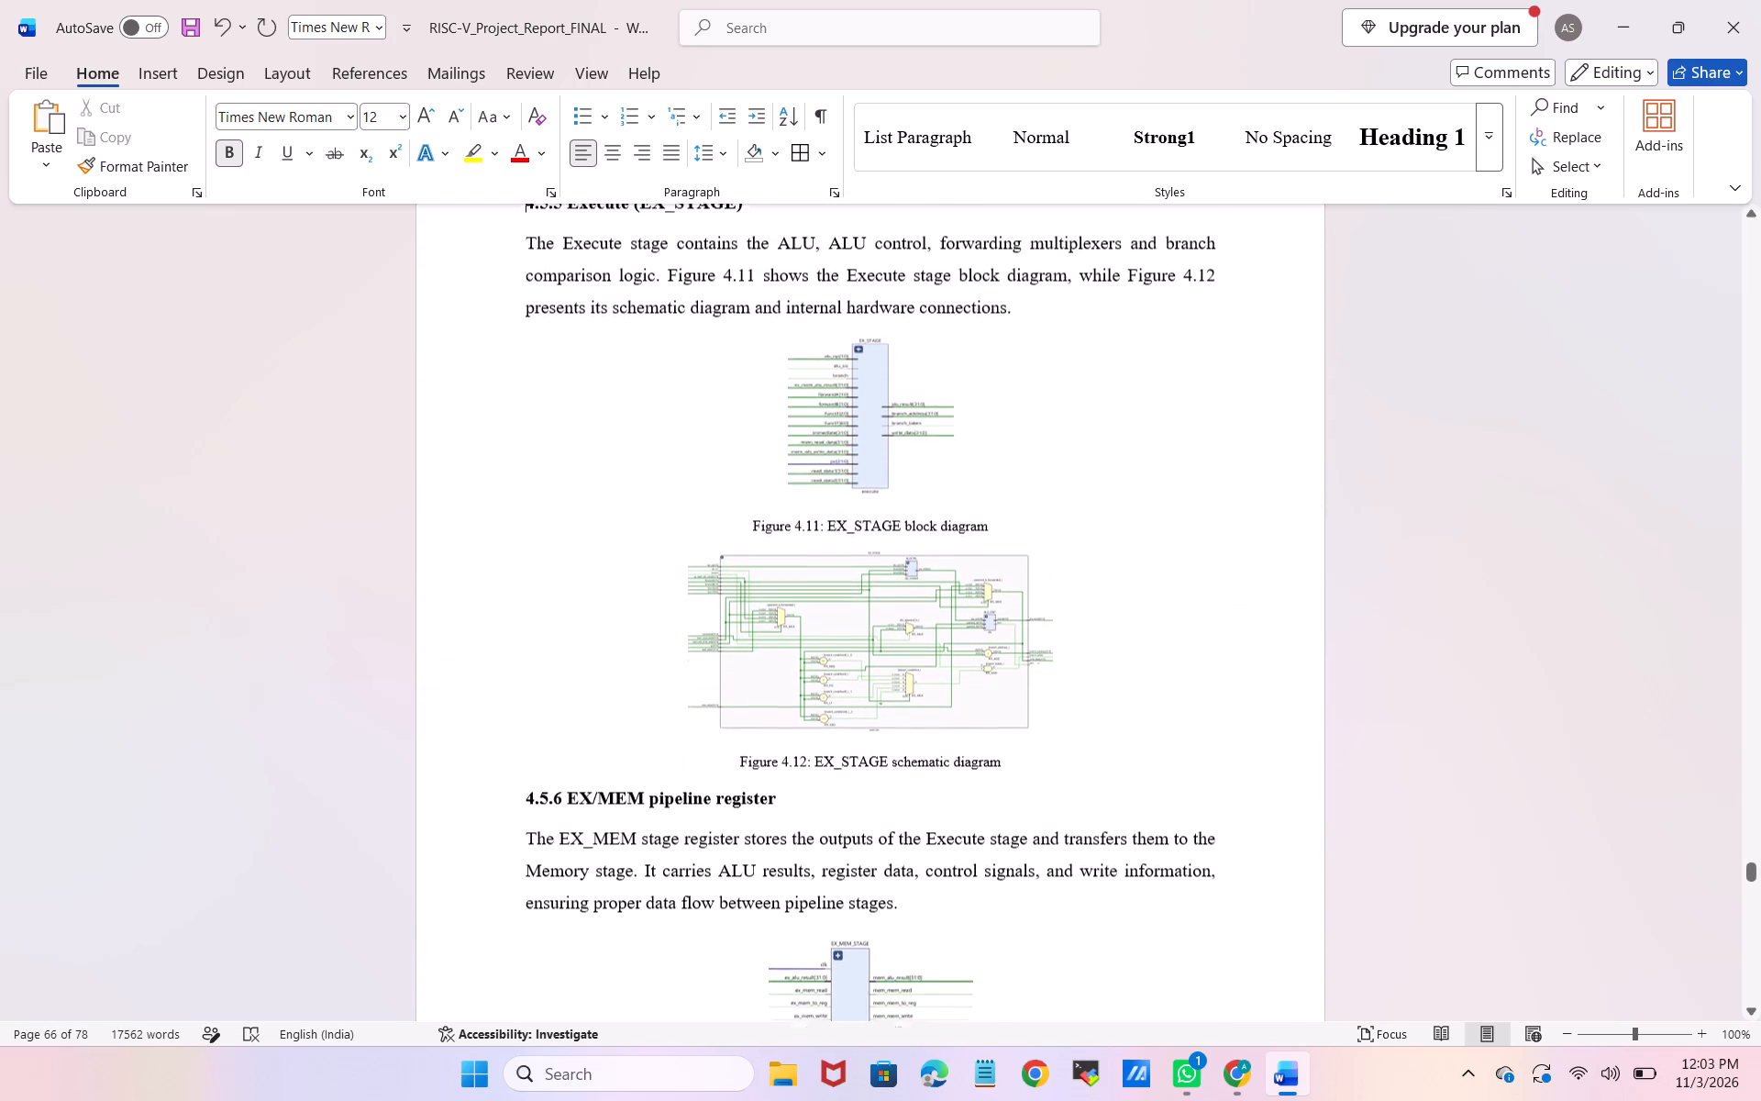
{"action": "scroll", "coordinate": [522, 742], "scroll_direction": "down", "scroll_amount": 4}
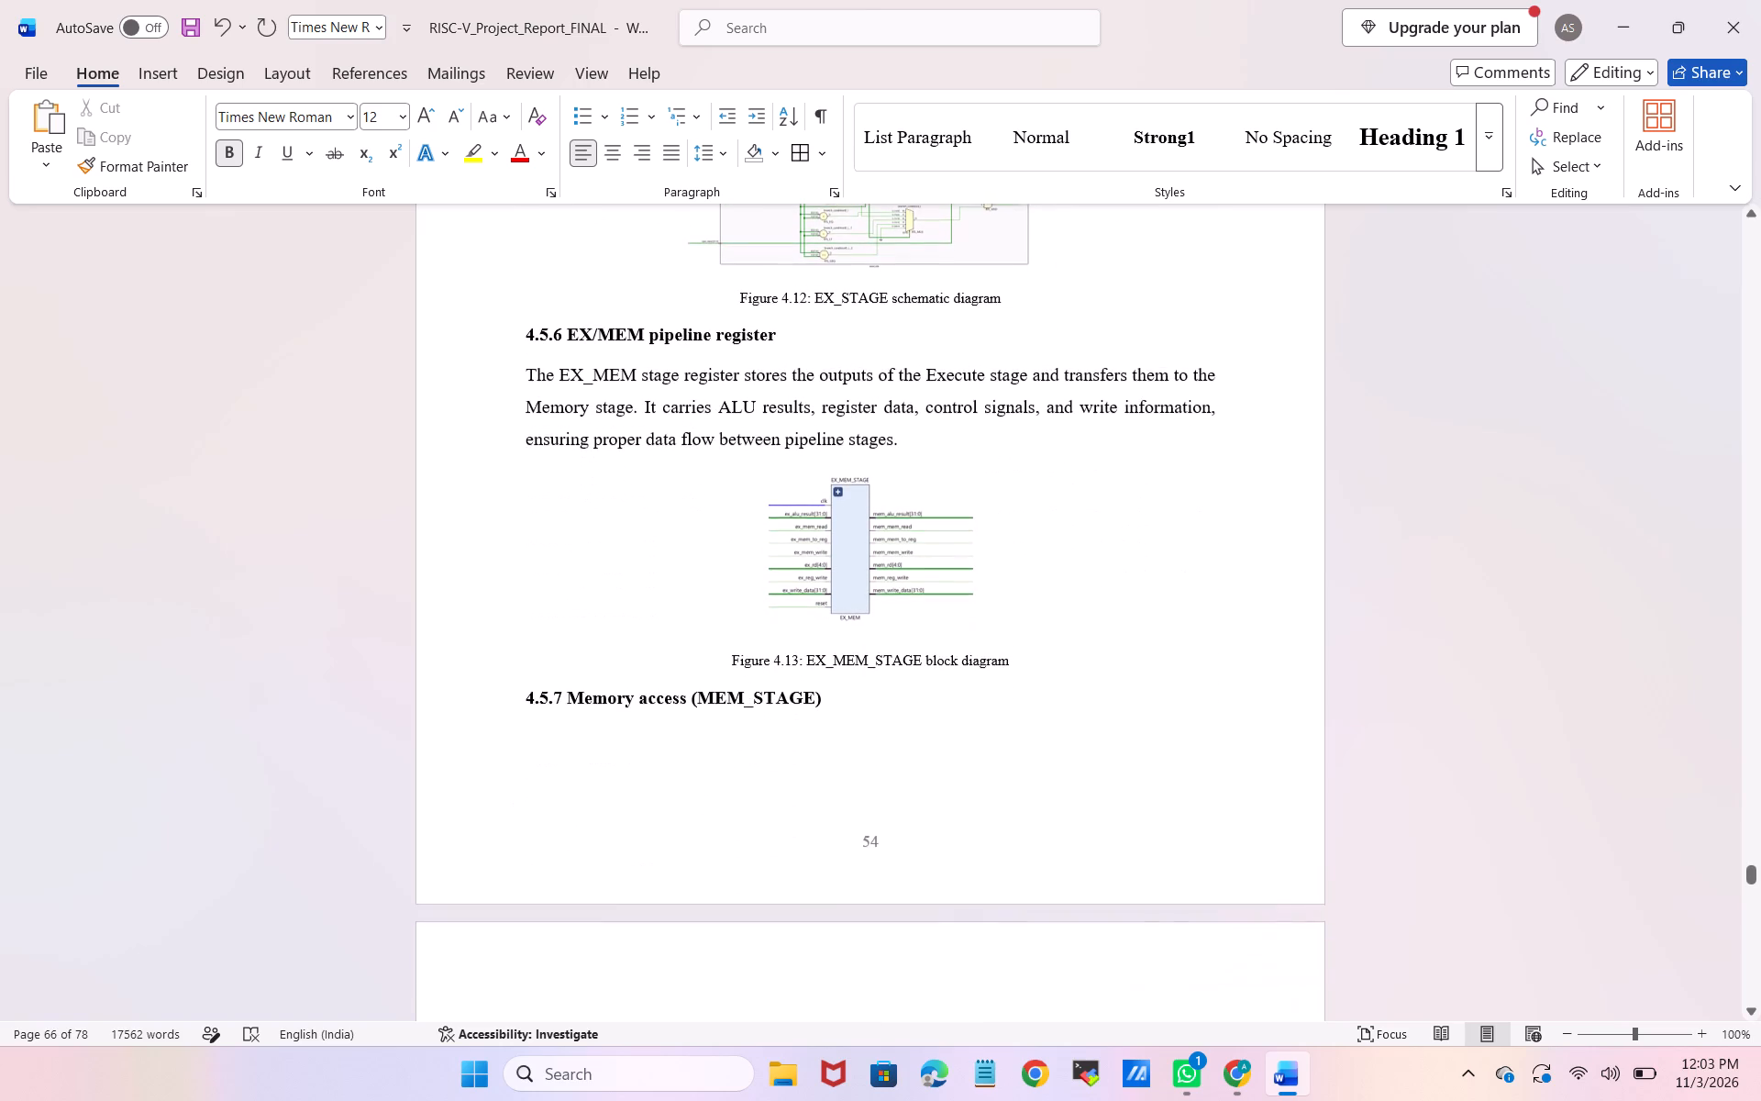
{"action": "scroll", "coordinate": [522, 742], "scroll_direction": "down", "scroll_amount": 1}
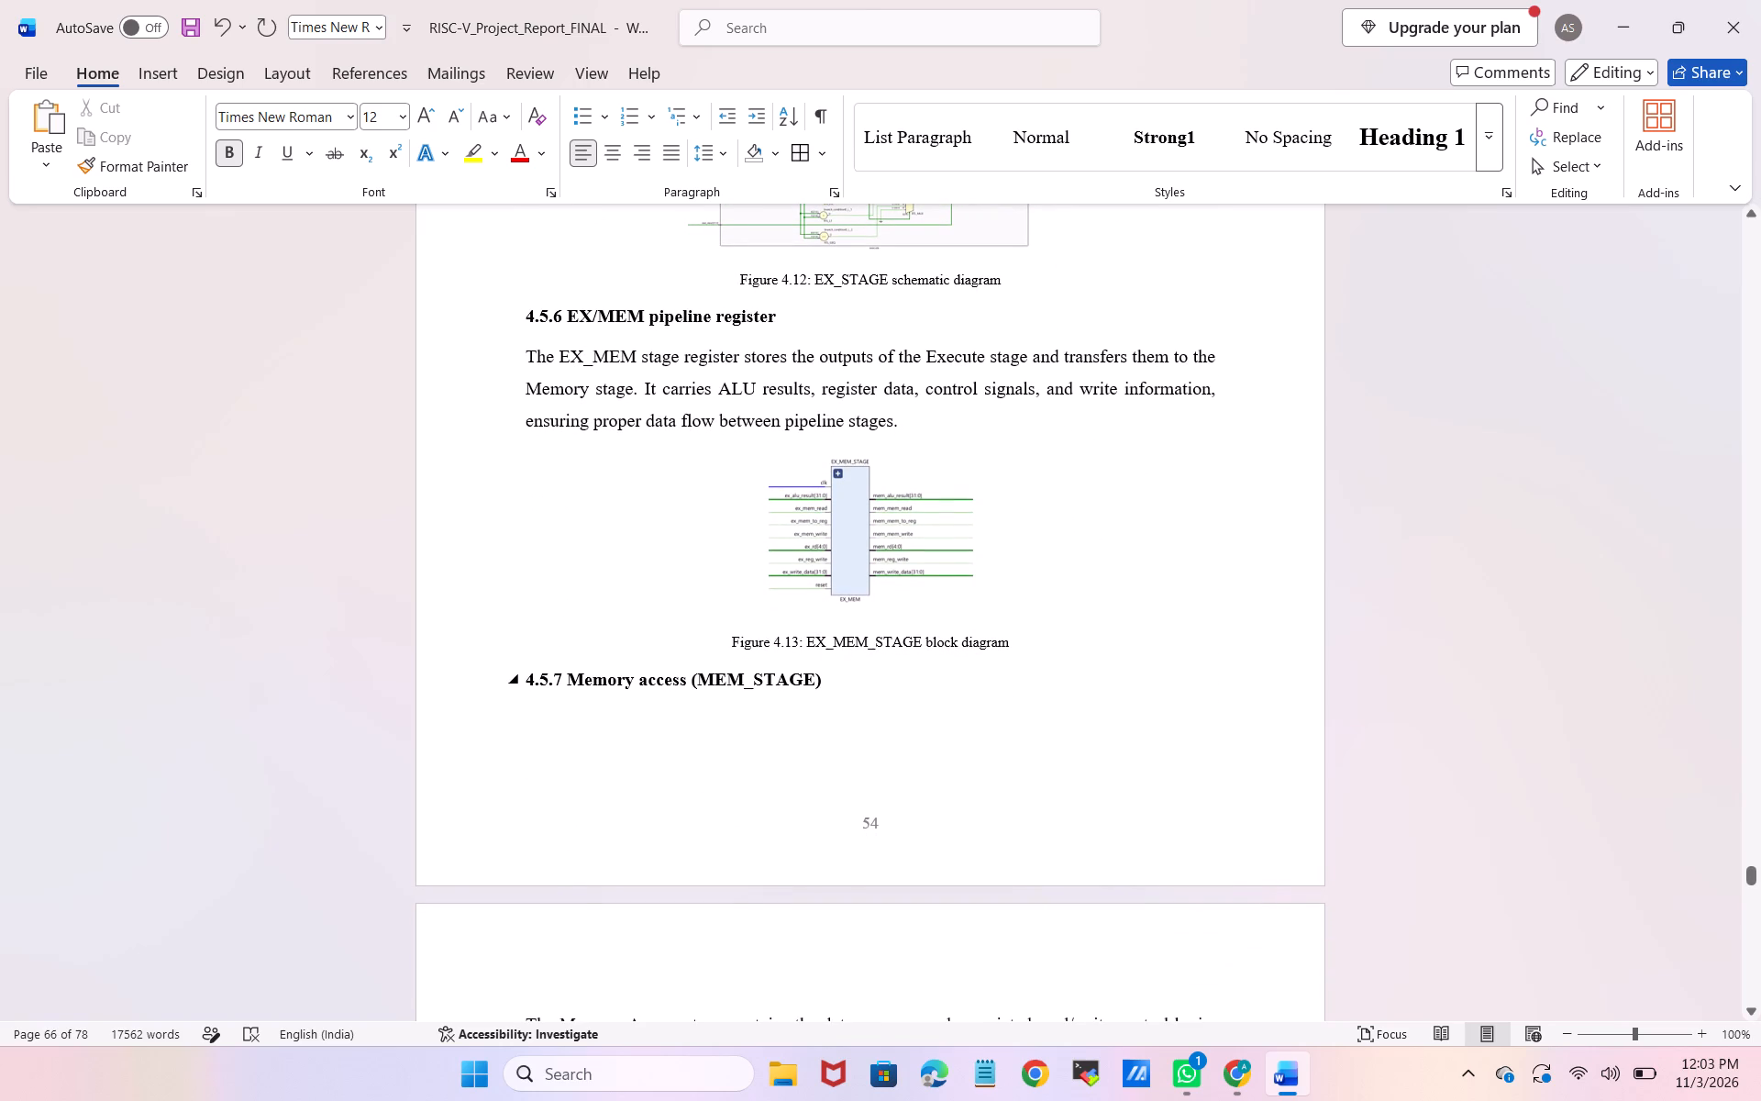
{"action": "left_click", "coordinate": [529, 676]}
{"action": "key", "text": "Return"}
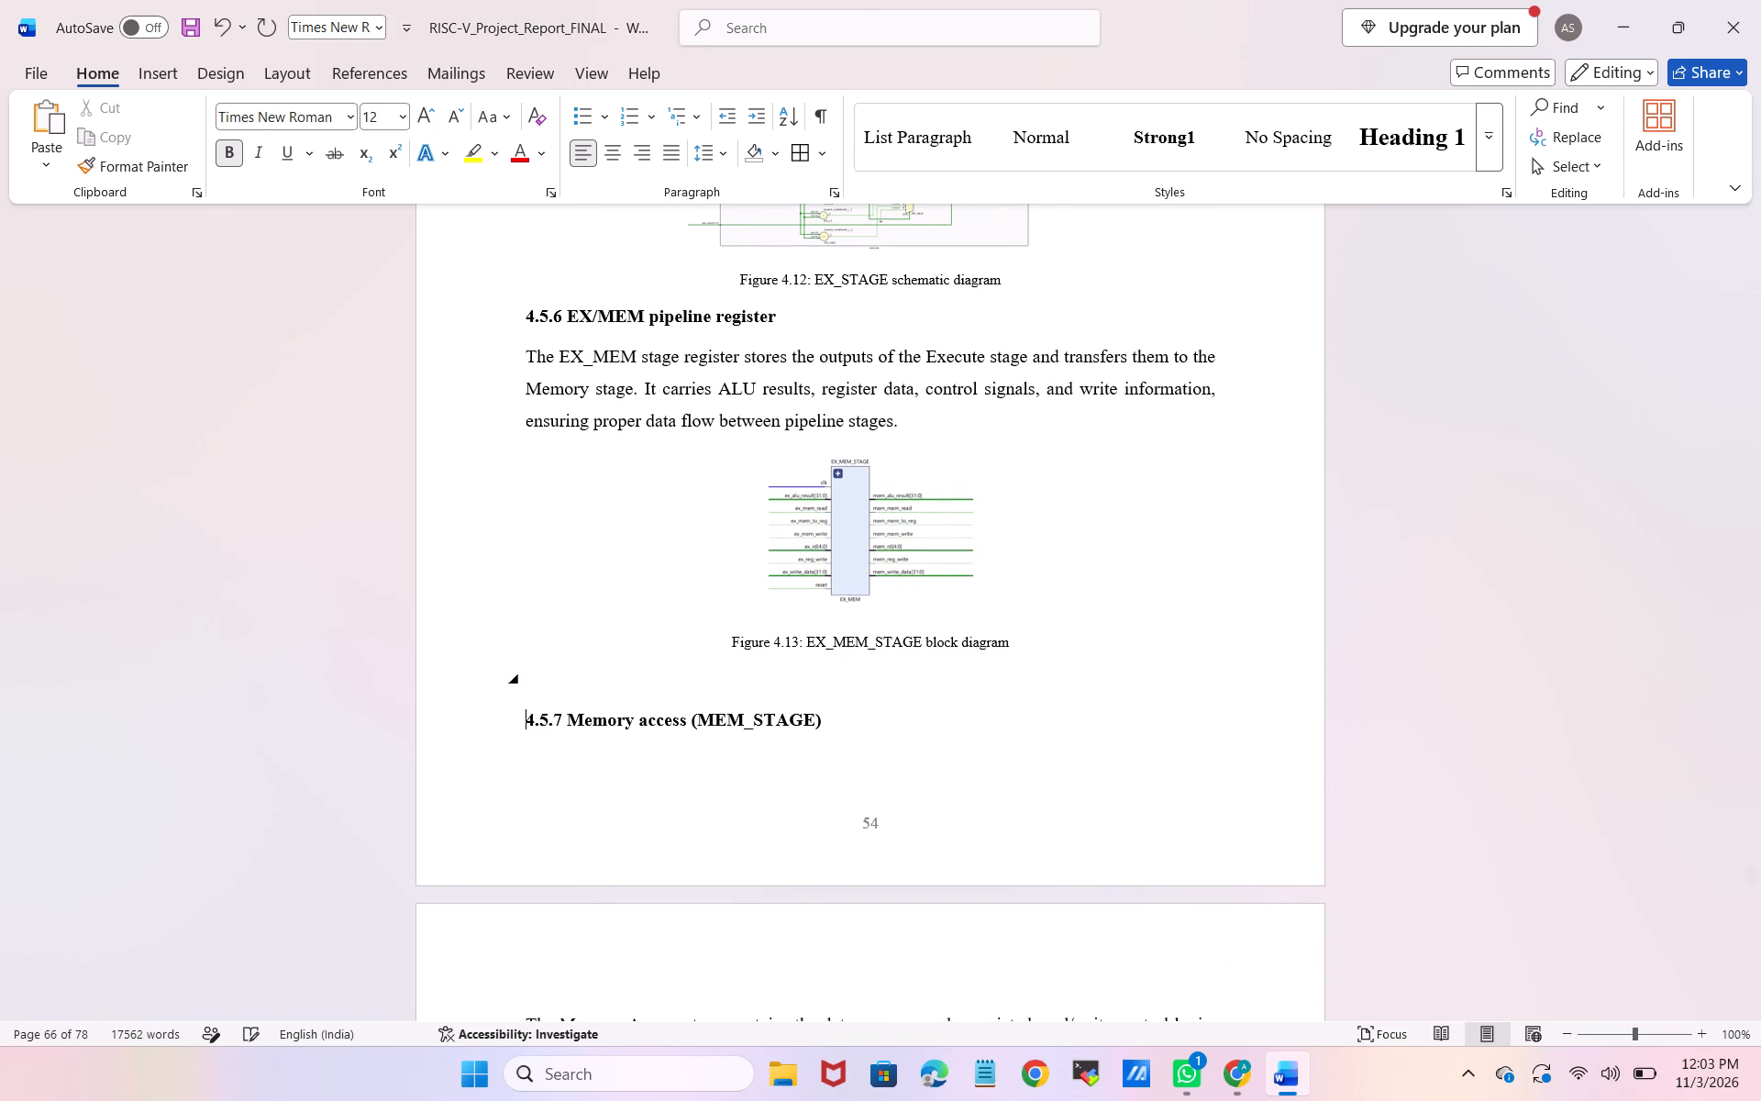
{"action": "key", "text": "Return"}
{"action": "key", "text": "Return"}
Review the layout of sections 4.5.7 to 4.5.11, checking headings, text, figures and captions across the page breaks.
{"action": "scroll", "coordinate": [529, 676], "scroll_direction": "down", "scroll_amount": 1}
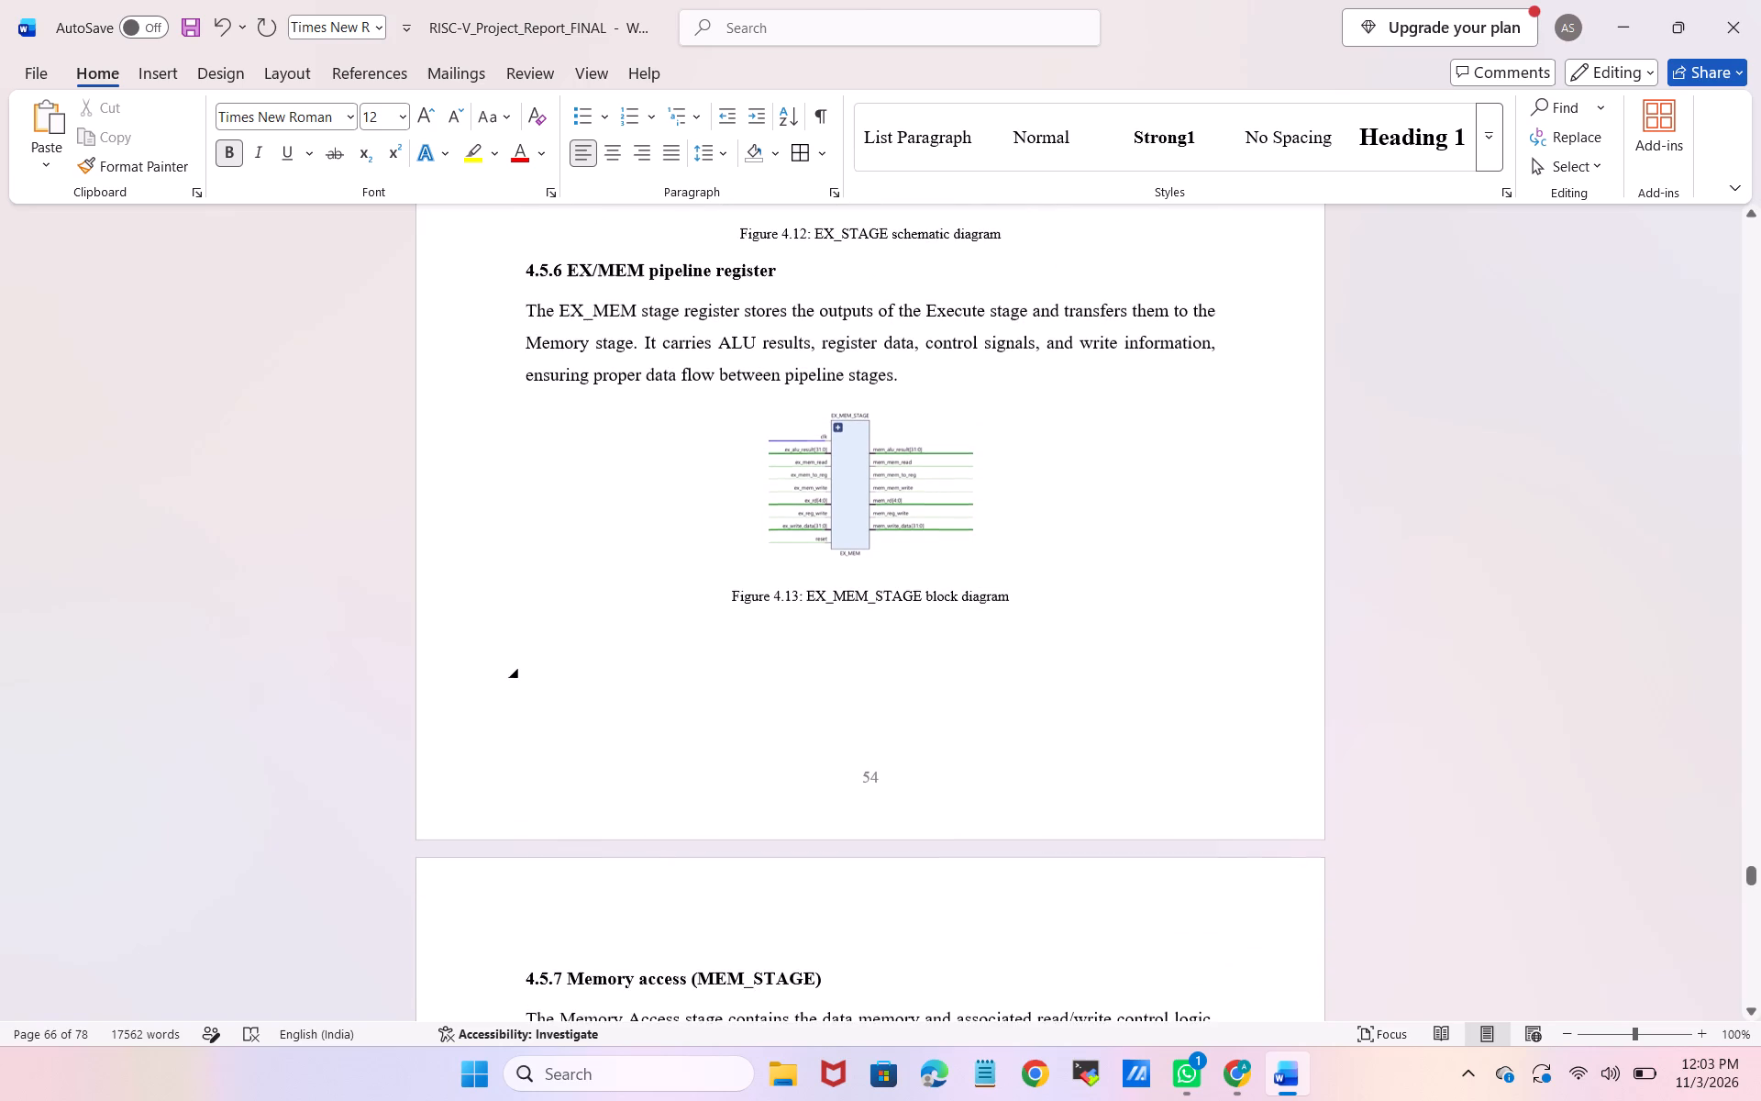
{"action": "scroll", "coordinate": [529, 676], "scroll_direction": "down", "scroll_amount": 4}
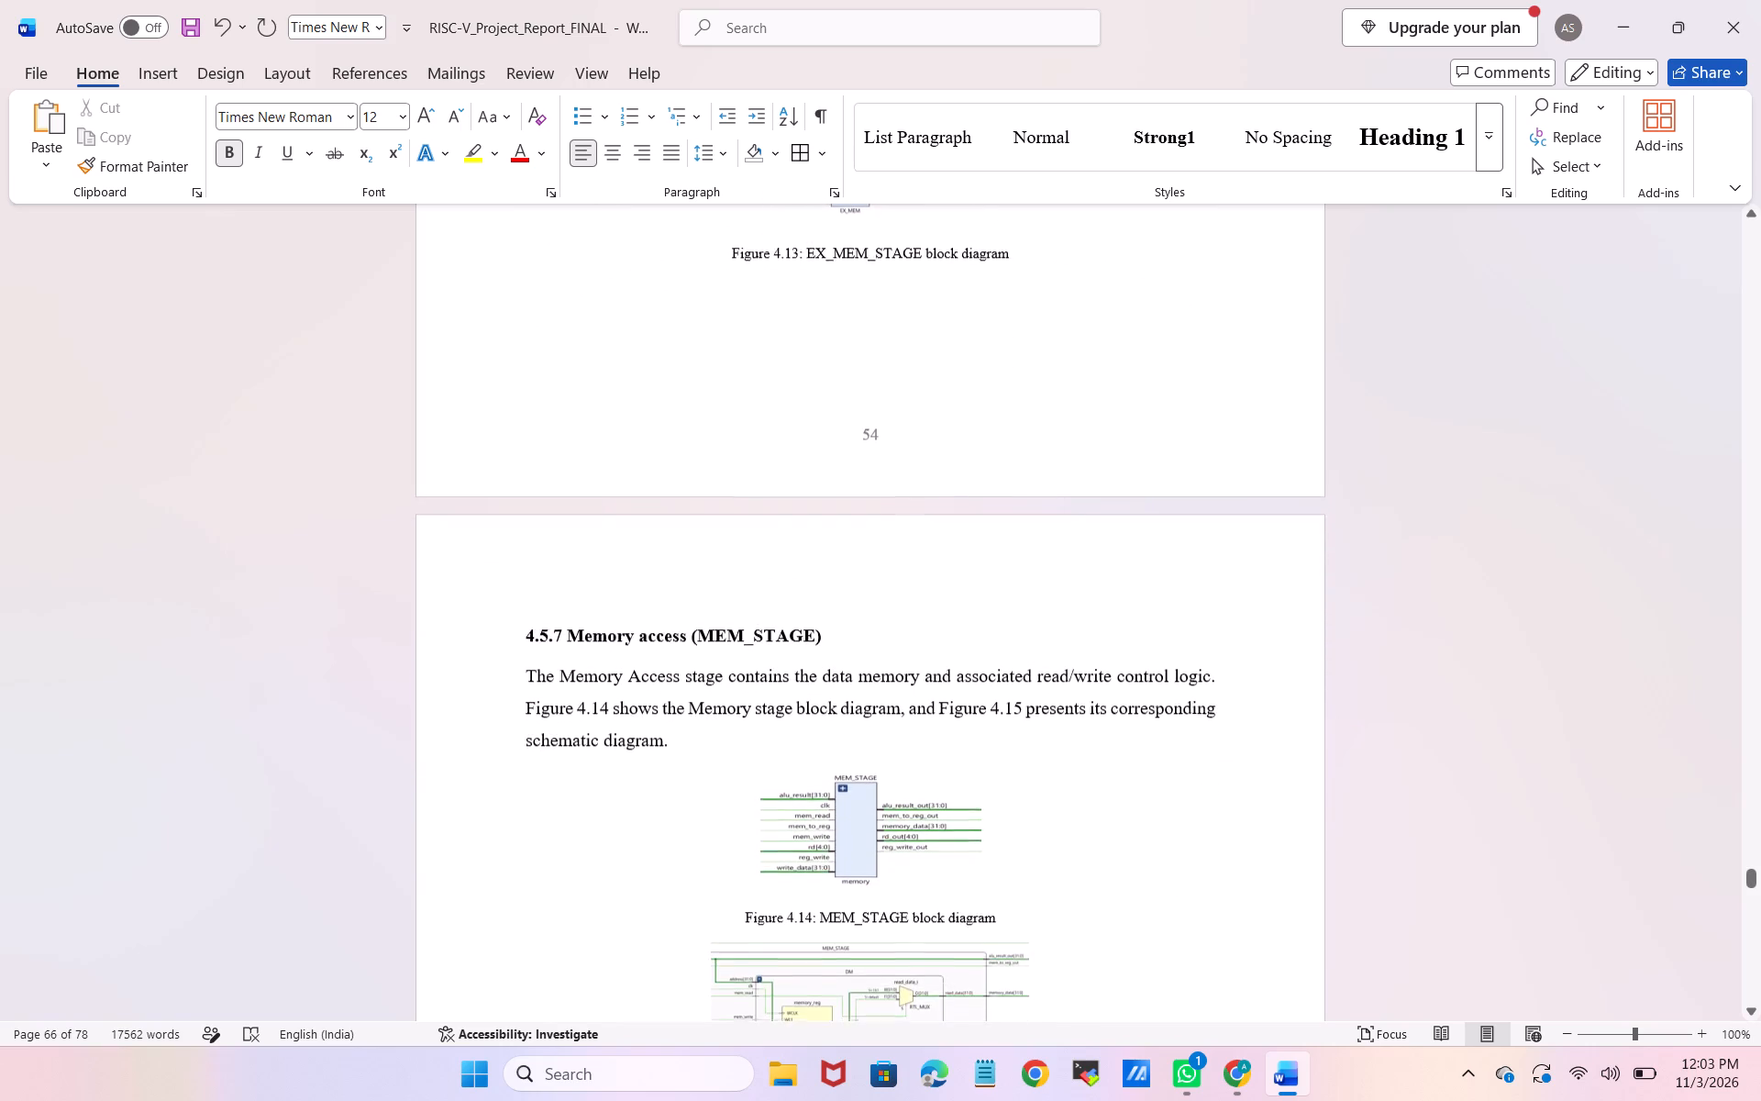
{"action": "scroll", "coordinate": [529, 676], "scroll_direction": "down", "scroll_amount": 8}
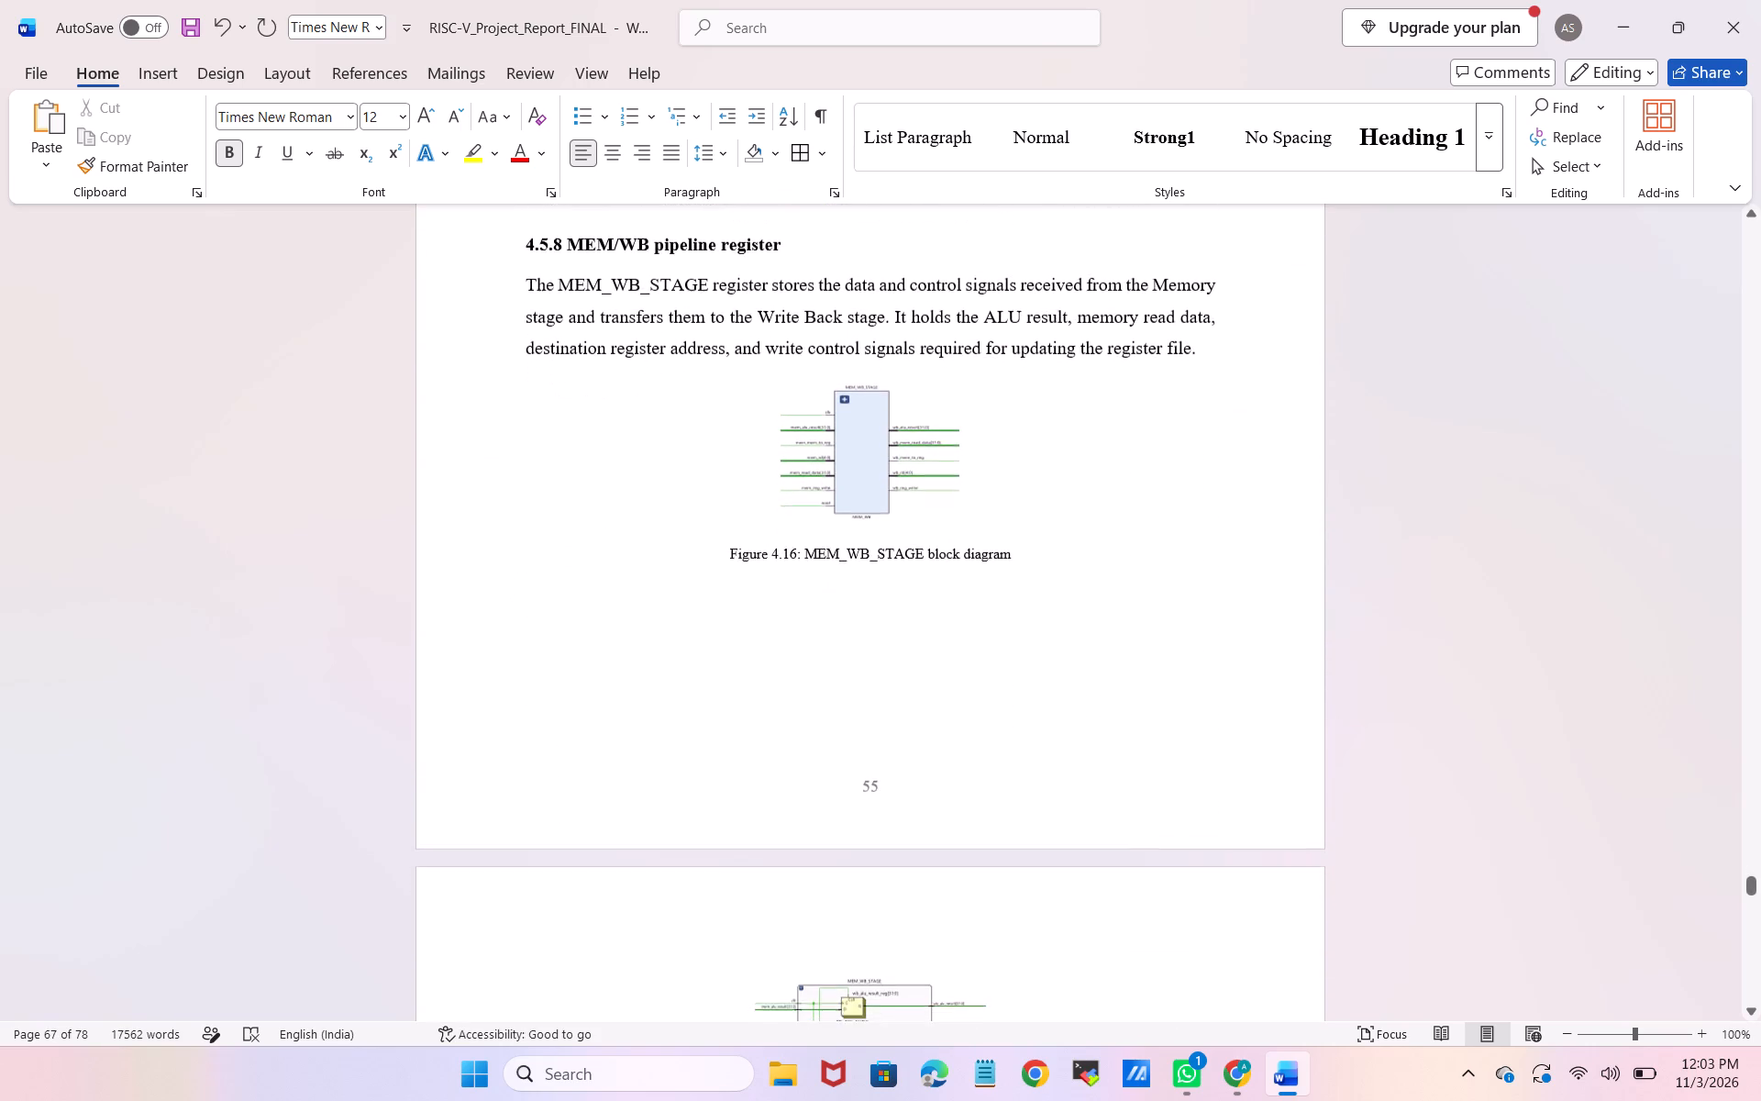
{"action": "scroll", "coordinate": [529, 676], "scroll_direction": "down", "scroll_amount": 4}
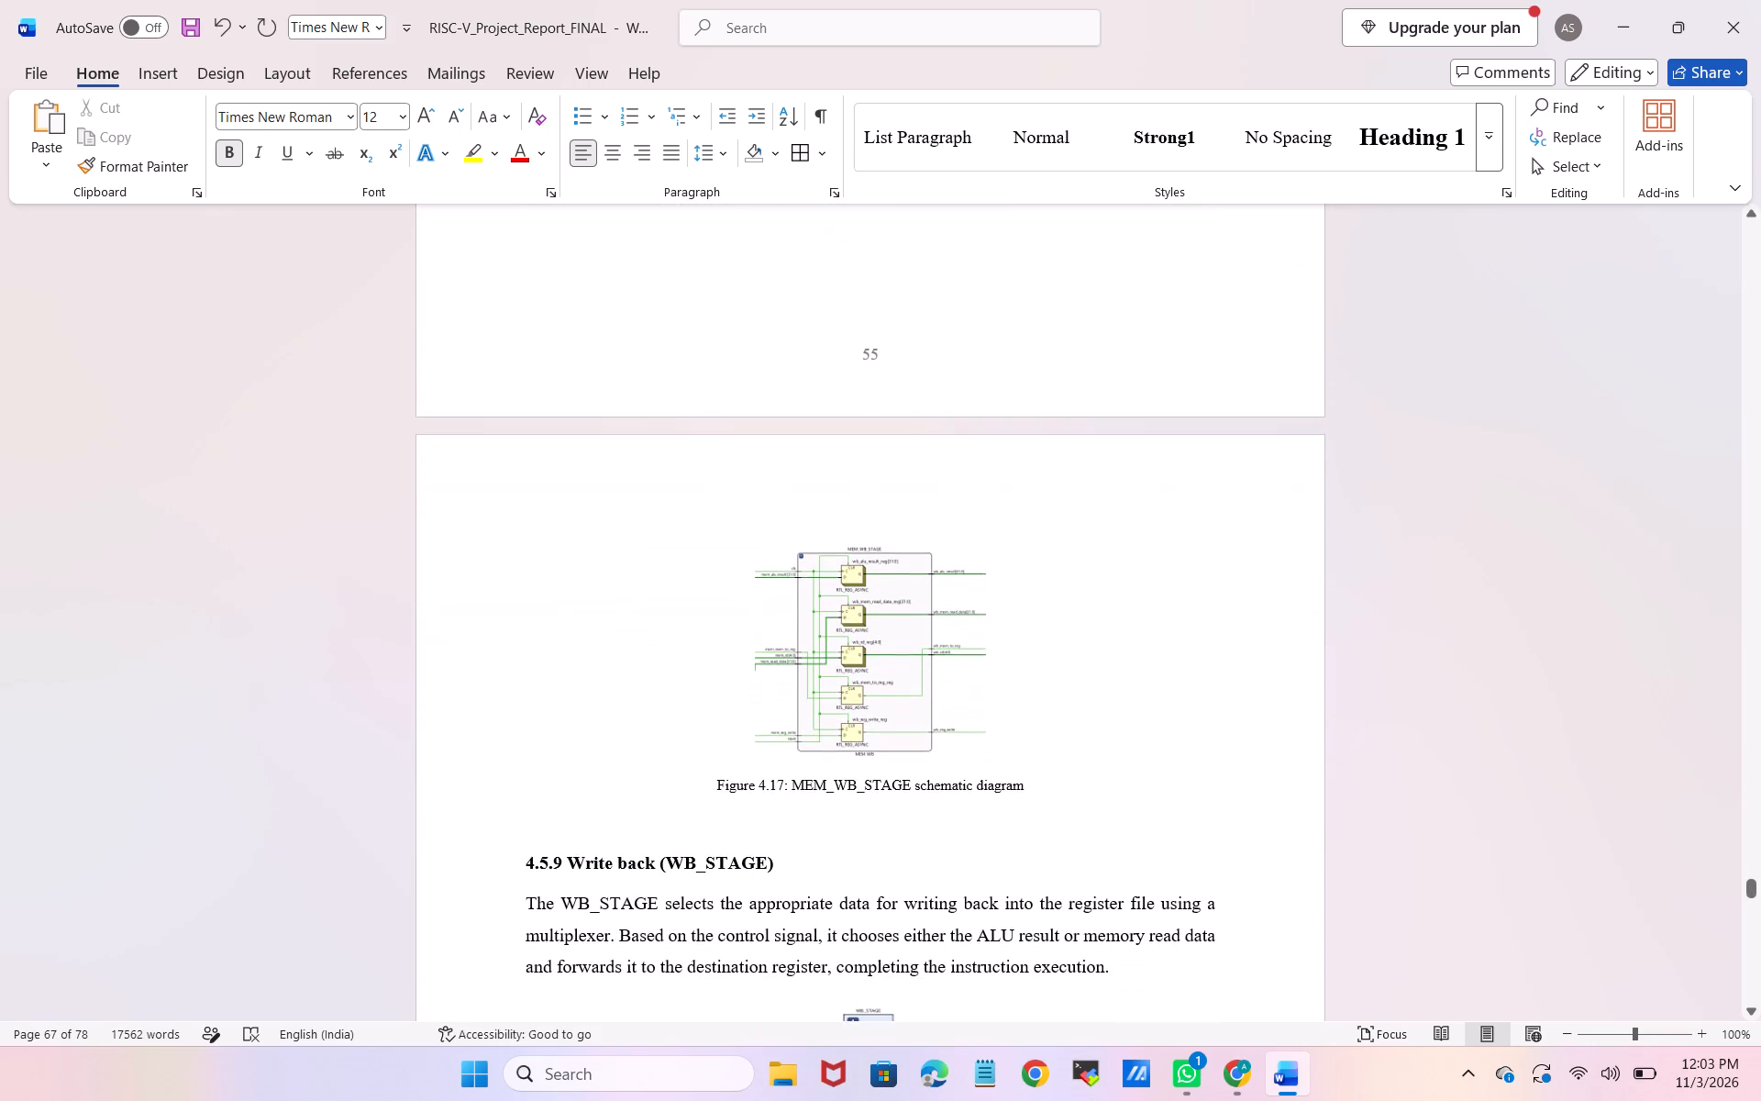
{"action": "scroll", "coordinate": [529, 676], "scroll_direction": "up", "scroll_amount": 4}
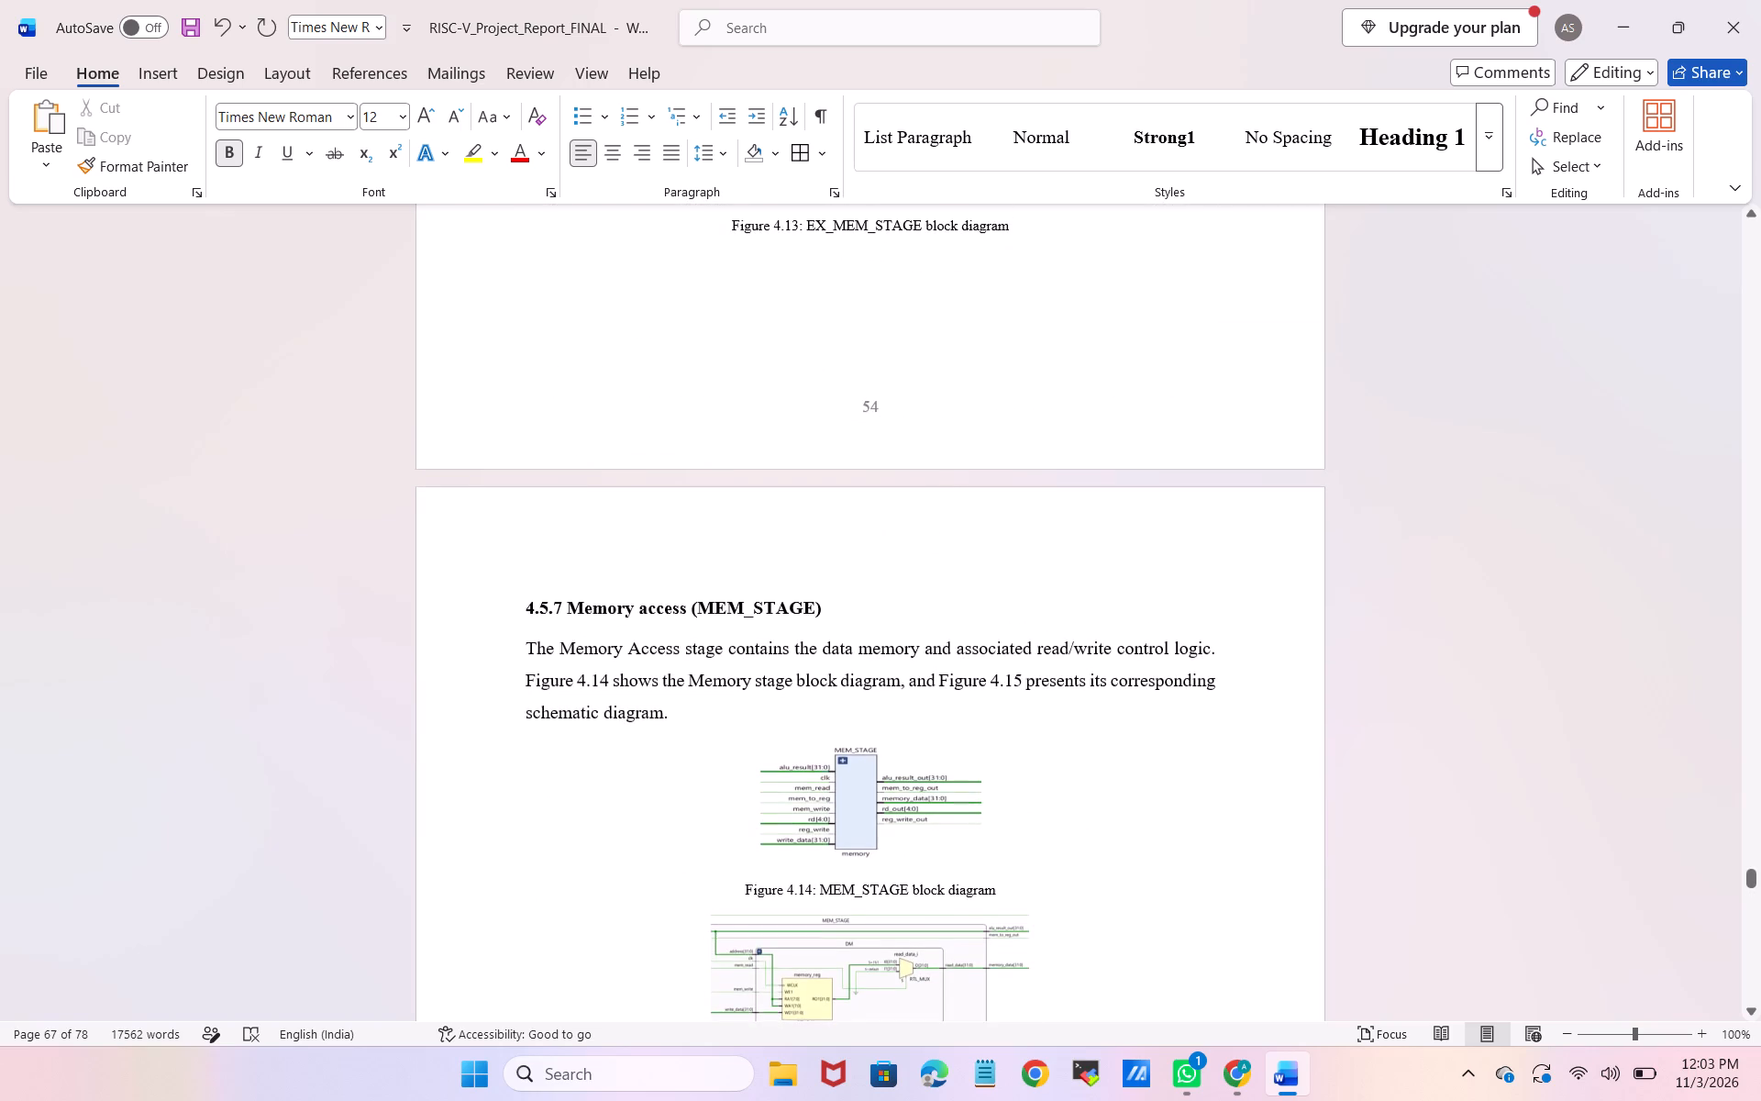
{"action": "scroll", "coordinate": [529, 676], "scroll_direction": "up", "scroll_amount": 1}
{"action": "scroll", "coordinate": [529, 676], "scroll_direction": "down", "scroll_amount": 2}
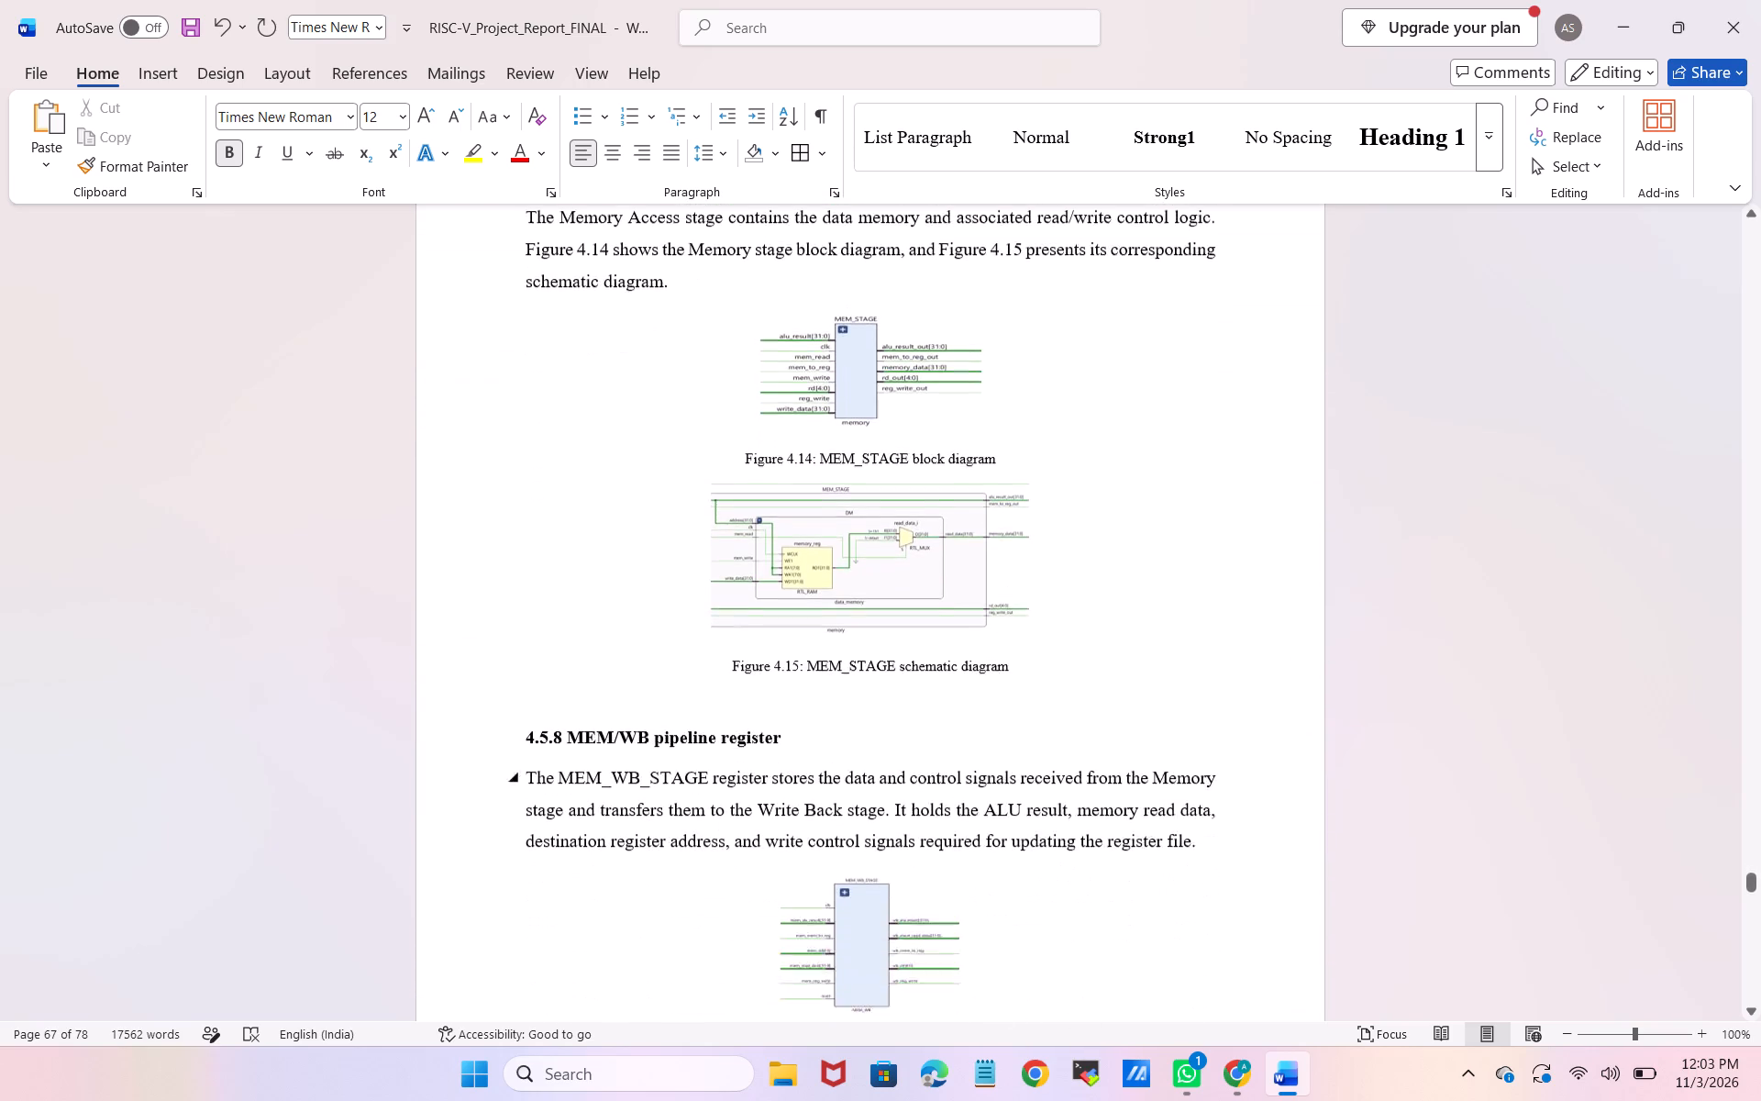
{"action": "scroll", "coordinate": [529, 676], "scroll_direction": "down", "scroll_amount": 5}
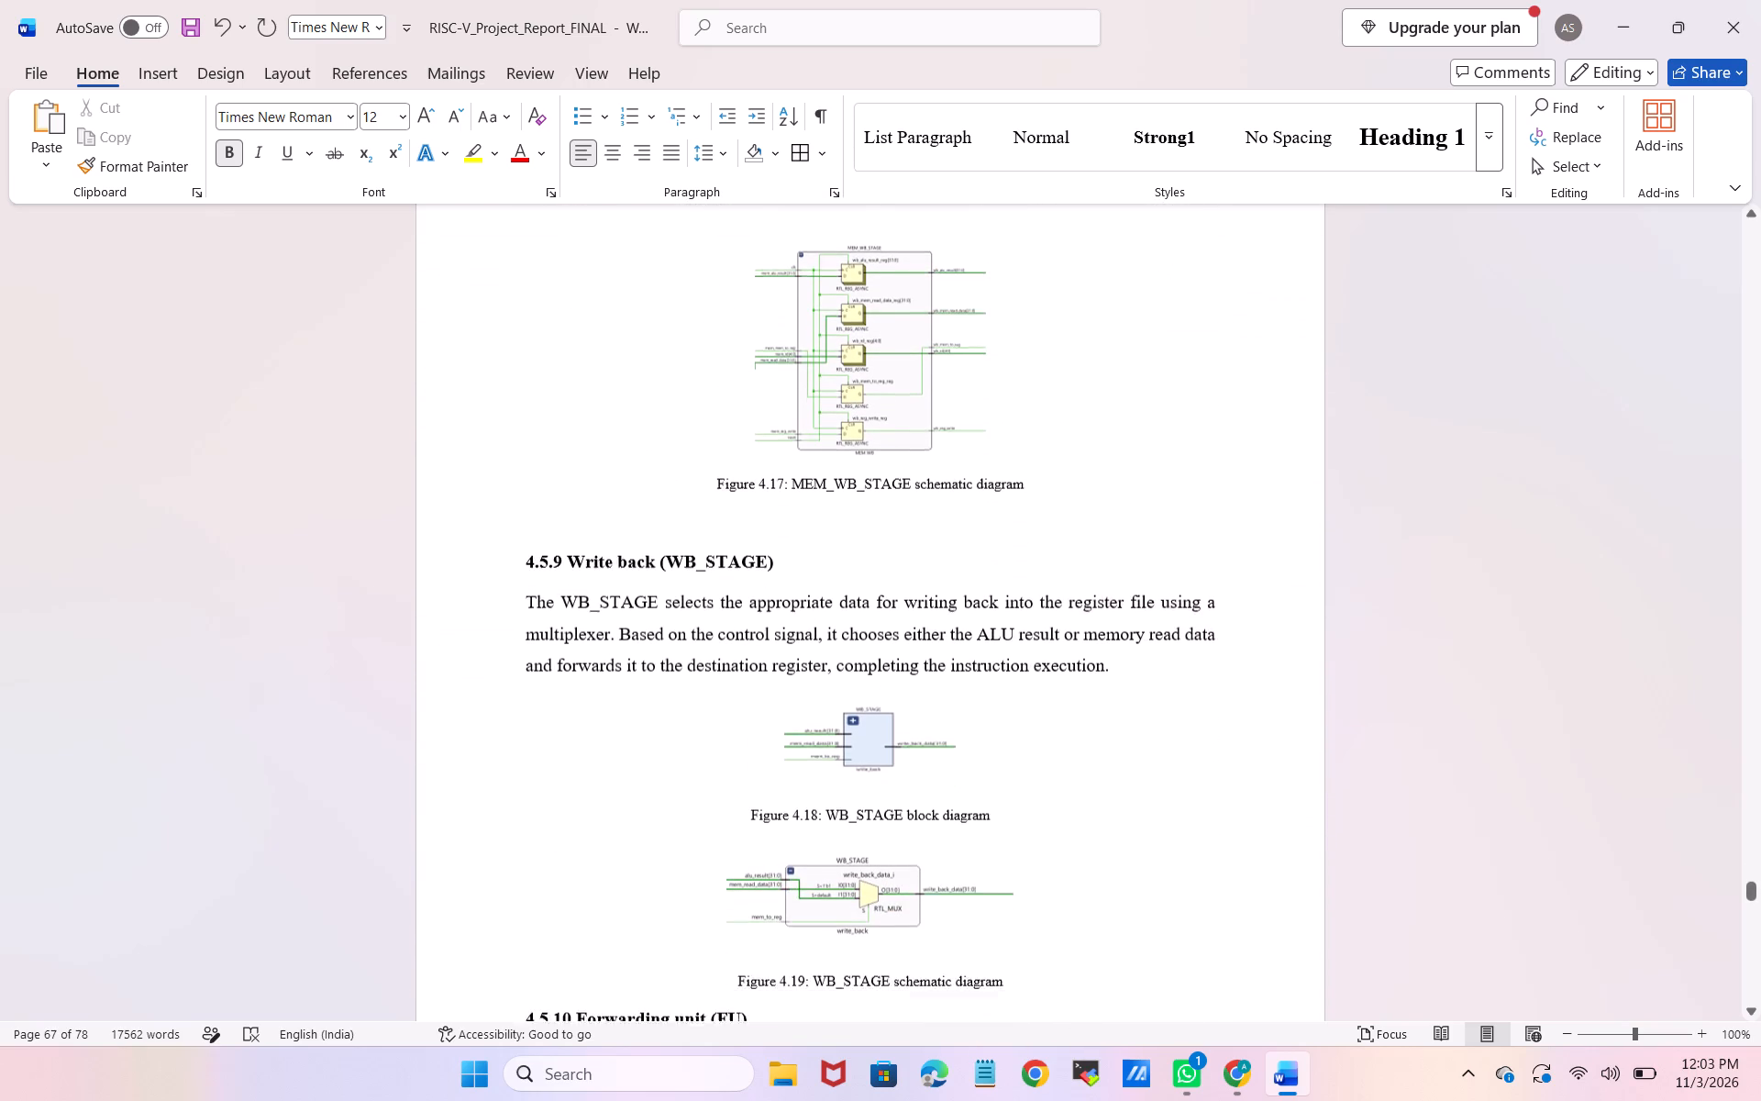
{"action": "scroll", "coordinate": [529, 676], "scroll_direction": "down", "scroll_amount": 4}
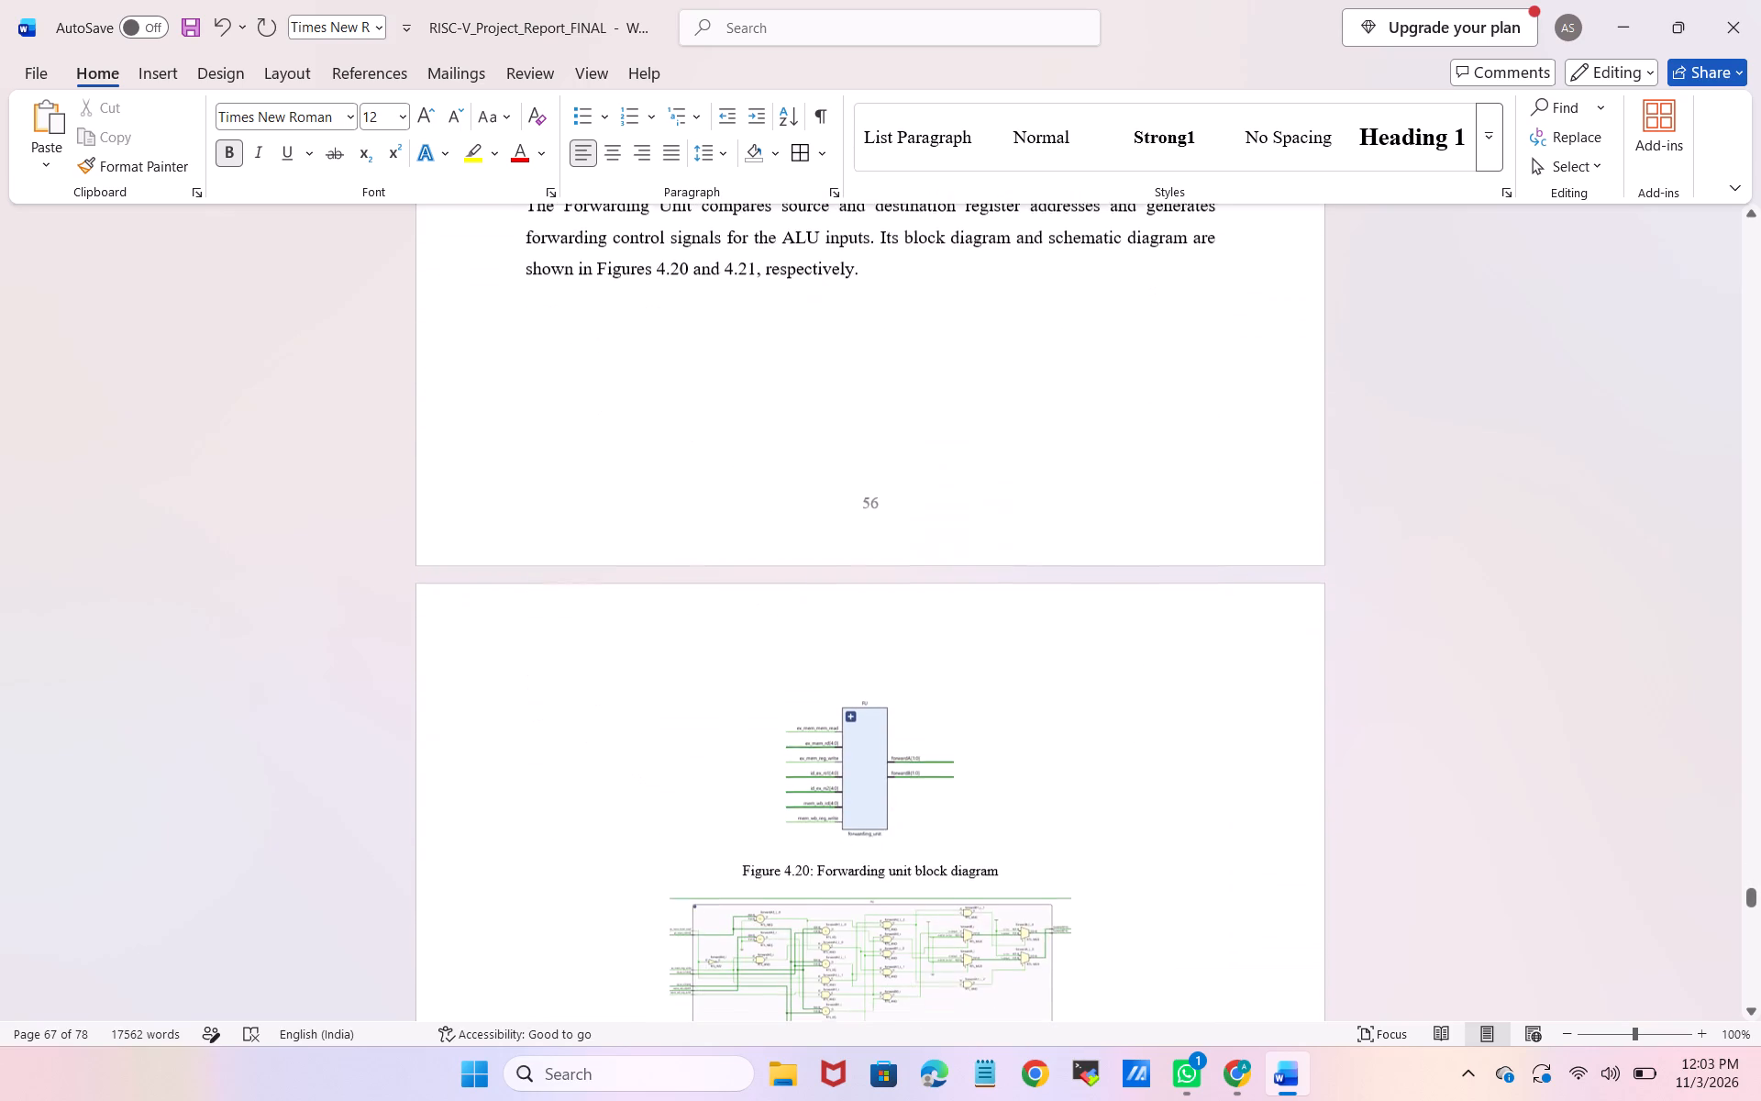
{"action": "scroll", "coordinate": [529, 676], "scroll_direction": "down", "scroll_amount": 4}
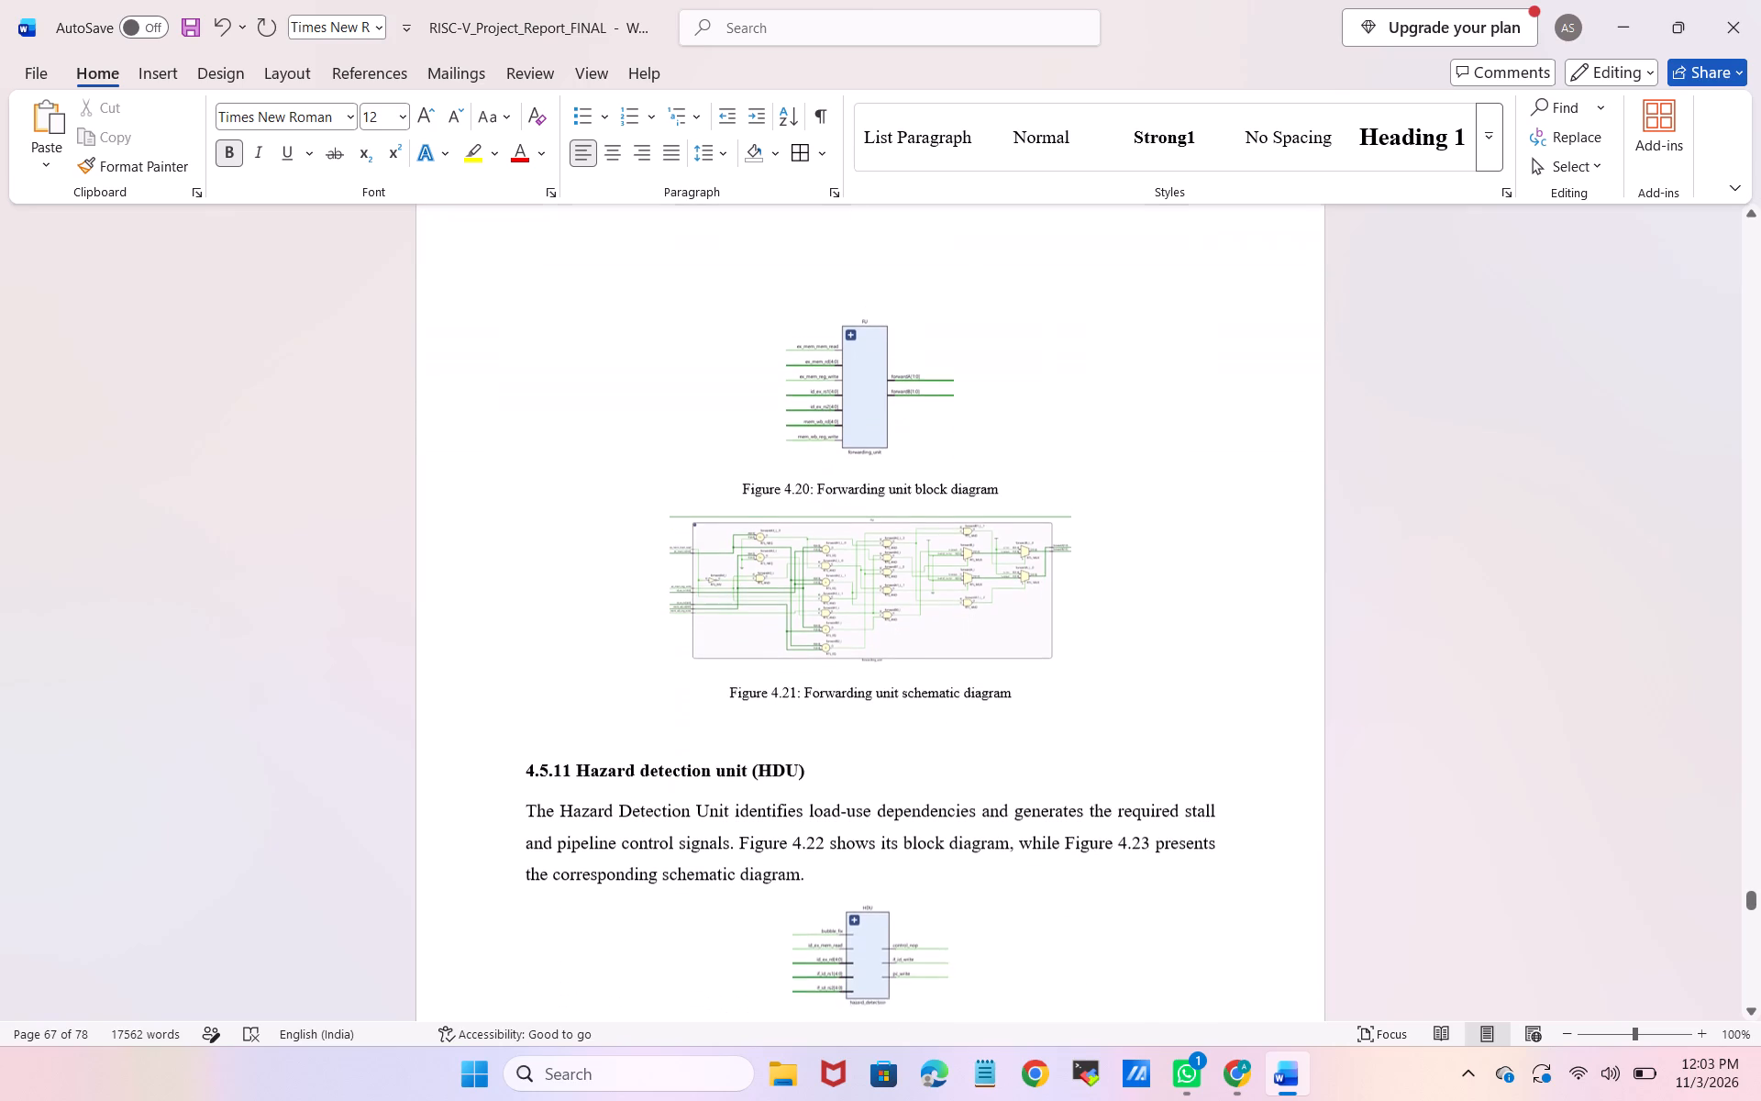
{"action": "scroll", "coordinate": [529, 676], "scroll_direction": "up", "scroll_amount": 1}
{"action": "scroll", "coordinate": [529, 676], "scroll_direction": "down", "scroll_amount": 1}
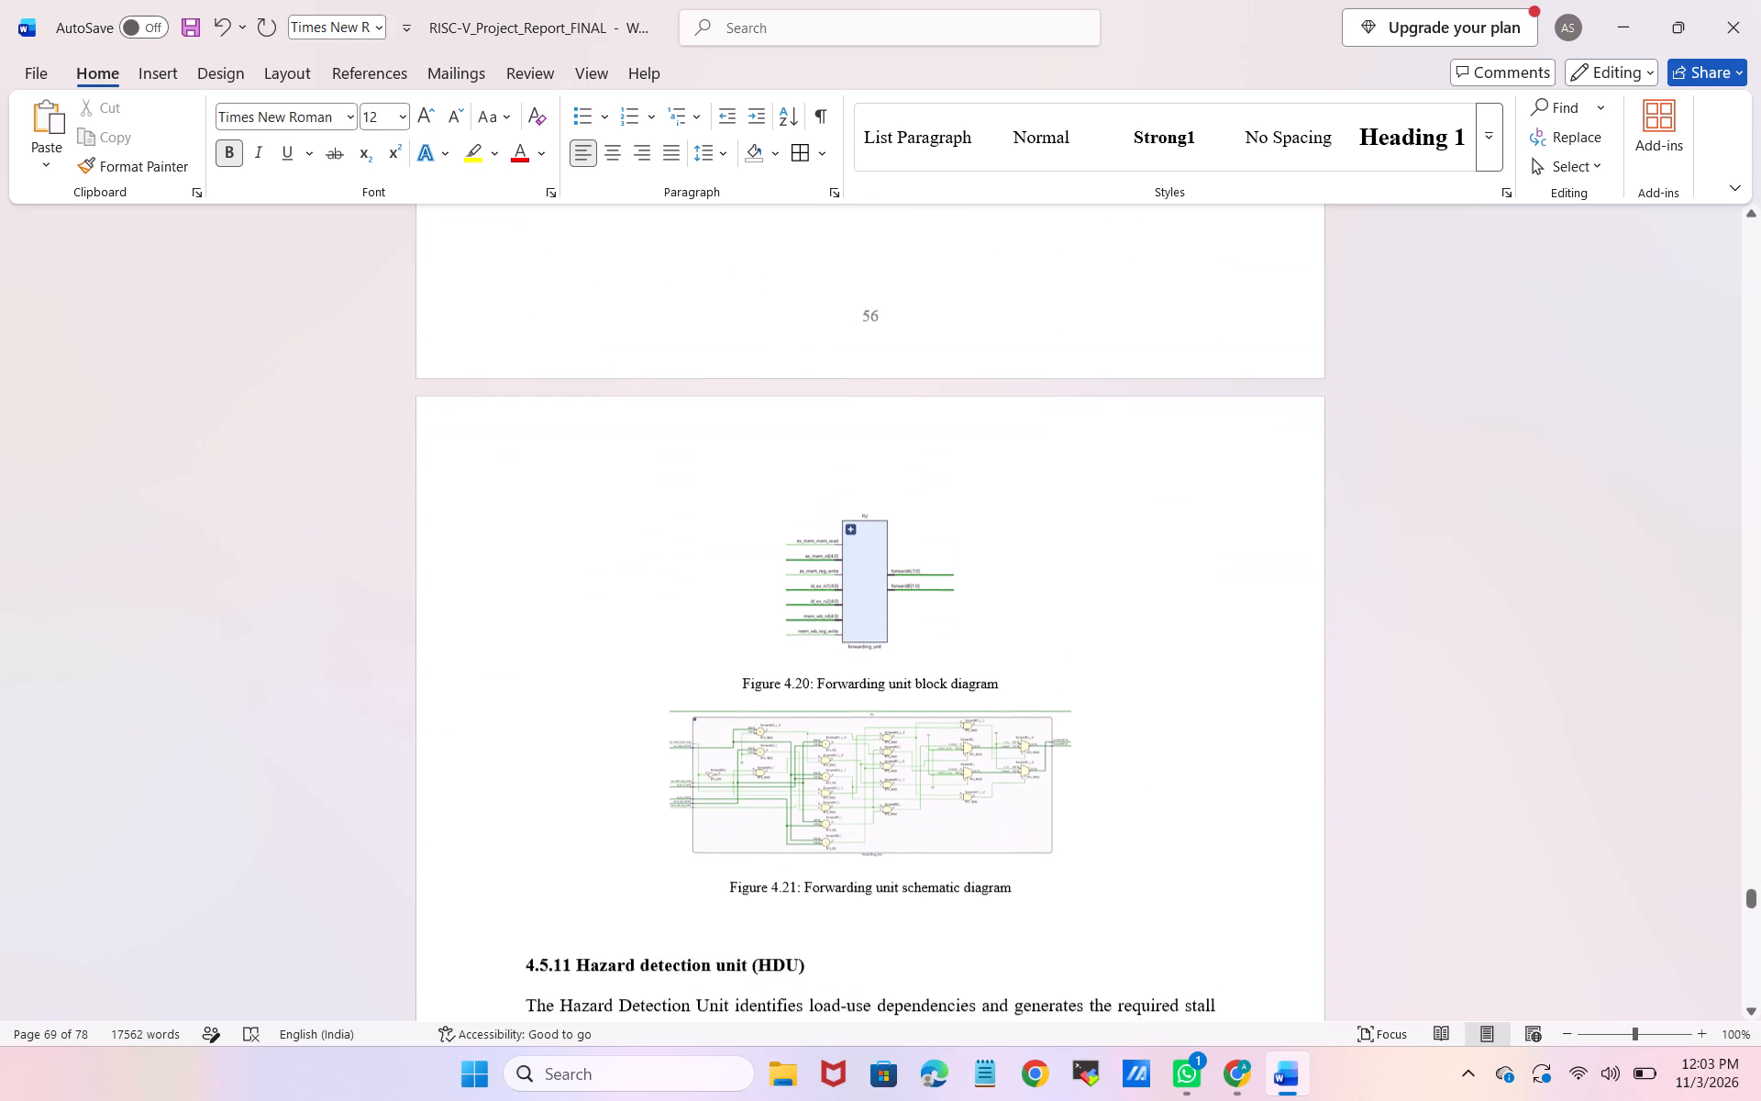
Insert two blank lines before heading 4.5.12 Bubble-mitigation control unit (BMCU) to move it onto the next page with its text.
{"action": "scroll", "coordinate": [529, 676], "scroll_direction": "down", "scroll_amount": 4}
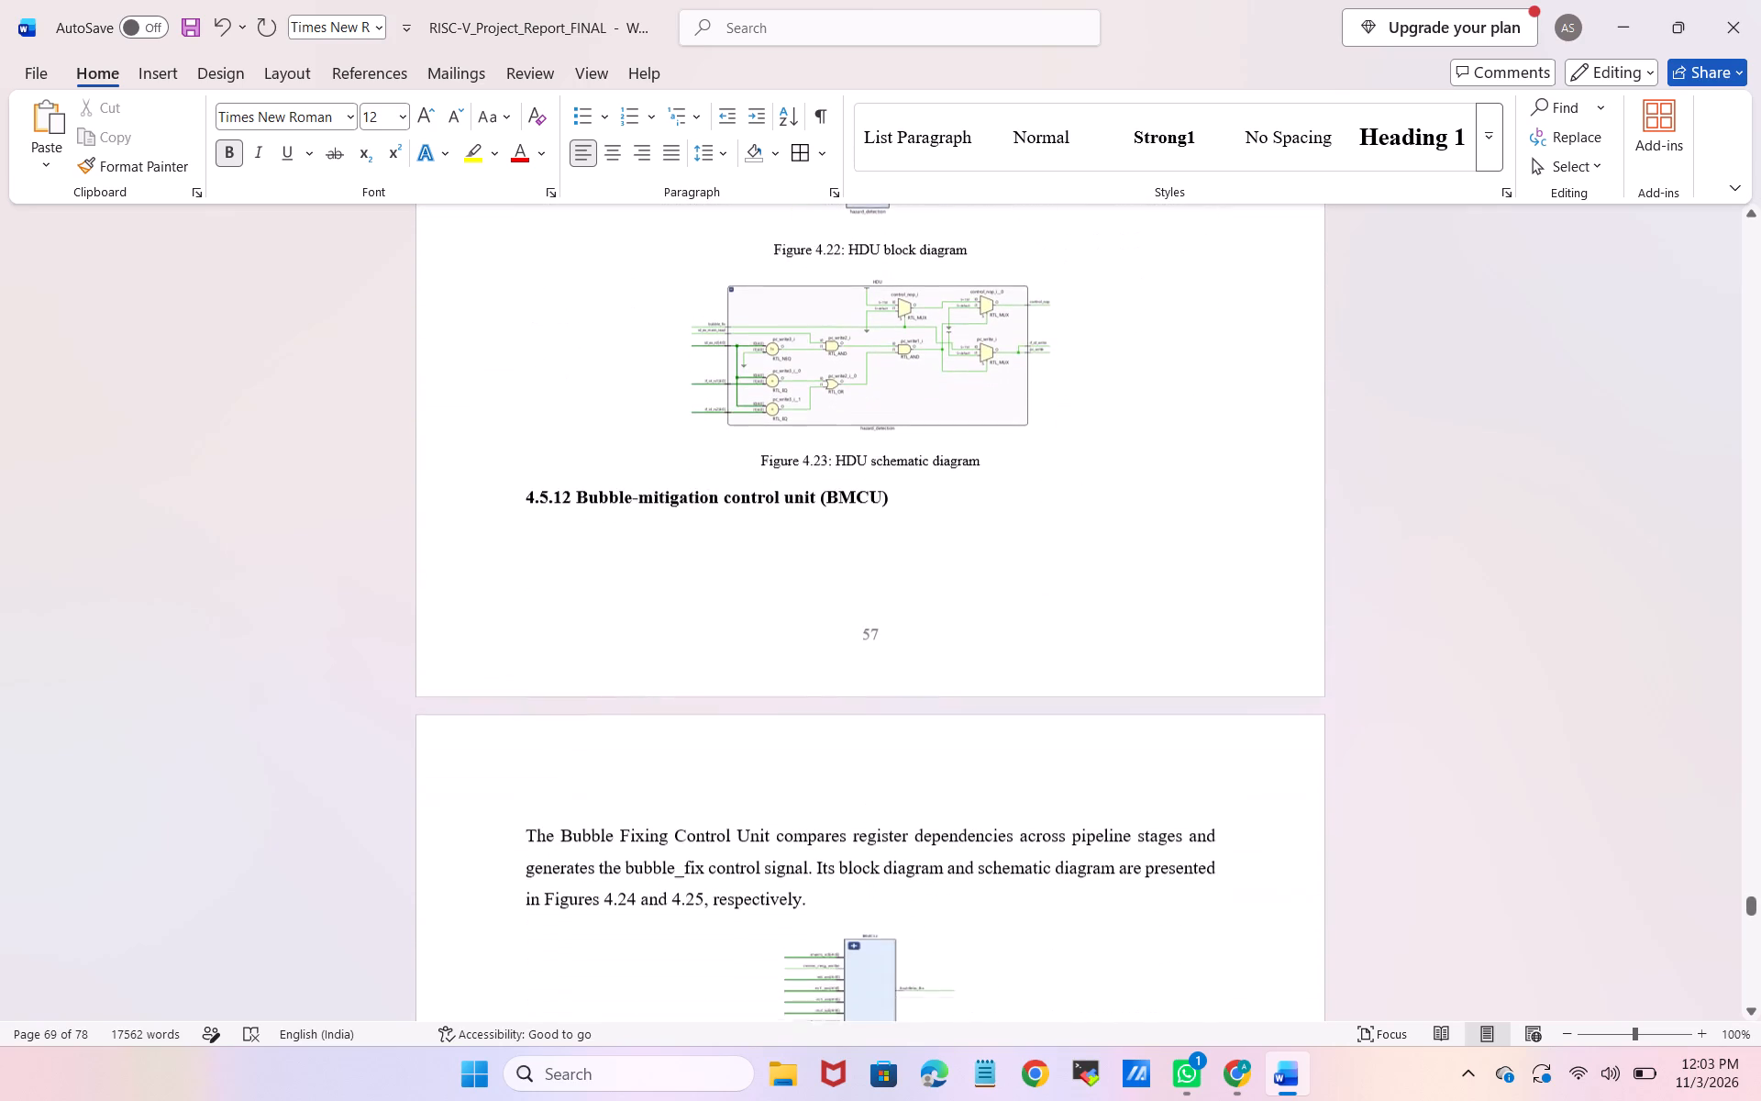
{"action": "scroll", "coordinate": [529, 676], "scroll_direction": "down", "scroll_amount": 1}
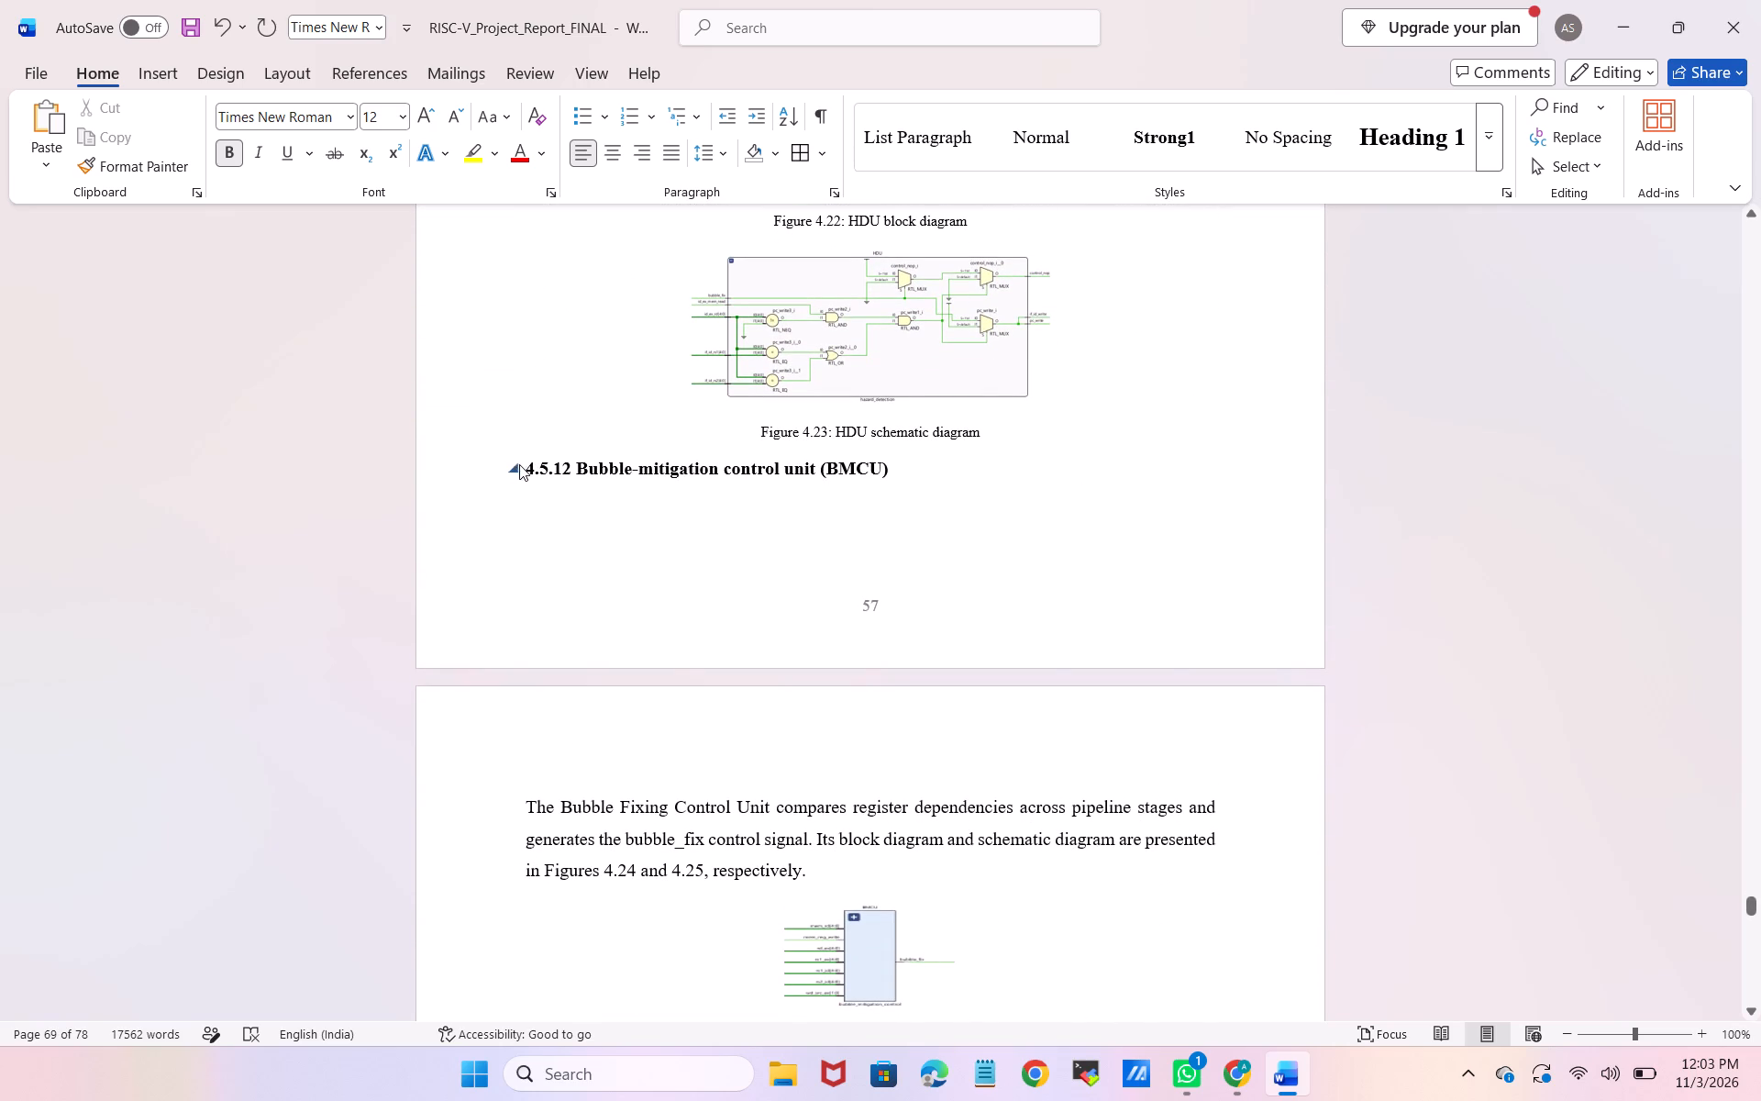
{"action": "left_click", "coordinate": [526, 467]}
{"action": "key", "text": "Return"}
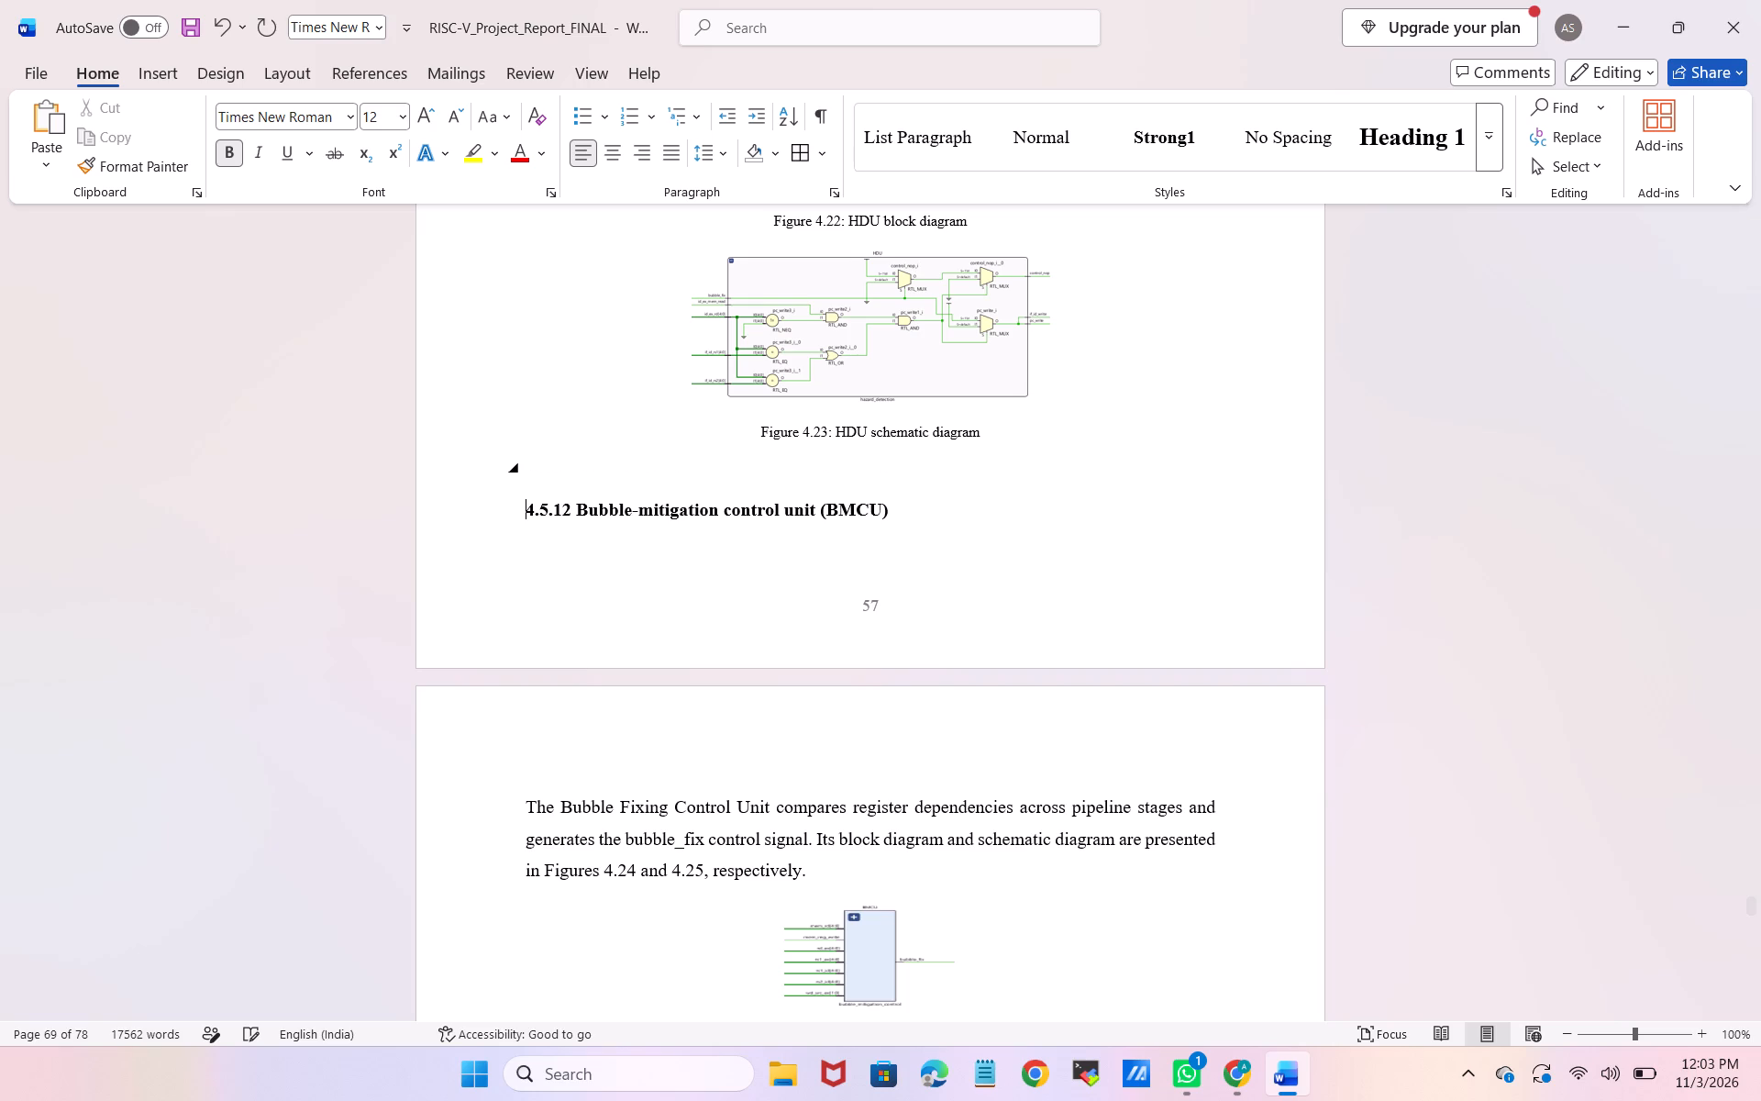
{"action": "key", "text": "Return"}
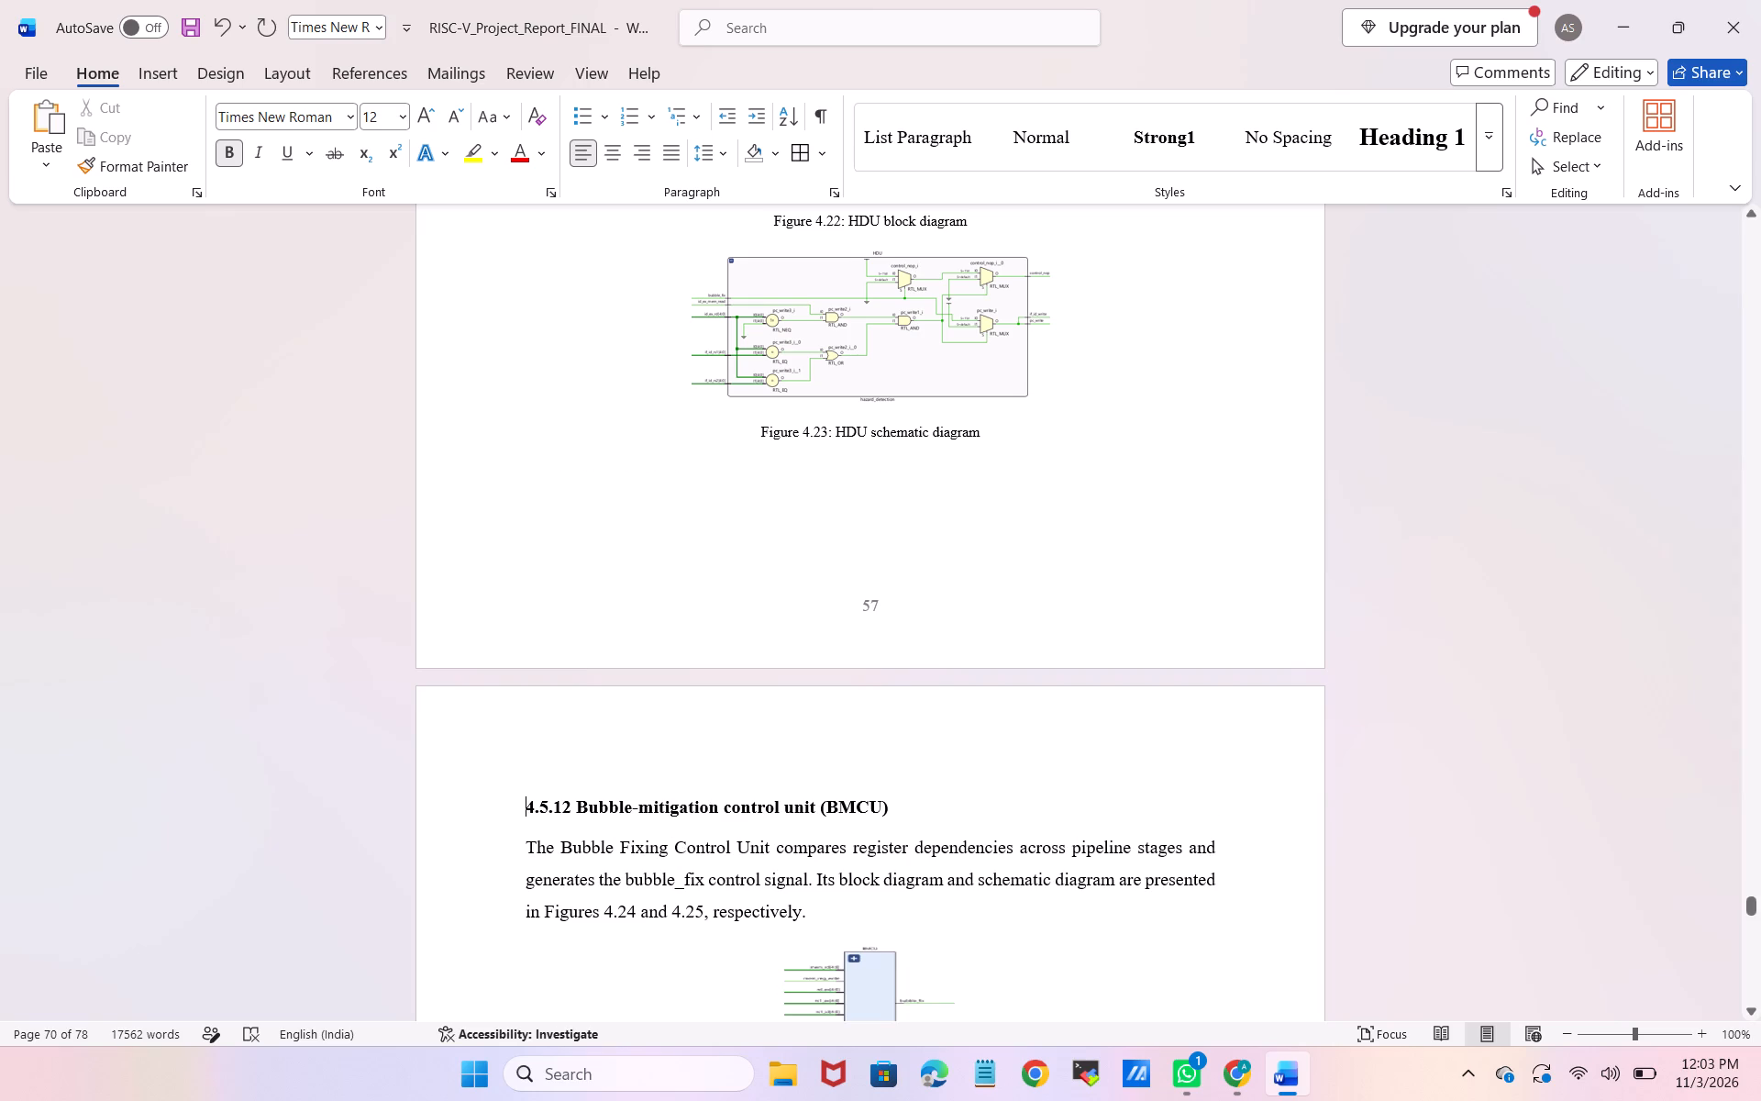
Slightly enlarge the HDU schematic diagram (Figure 4.23) and the HDU block diagram (Figure 4.22), keeping their proportions.
{"action": "left_click", "coordinate": [1025, 395]}
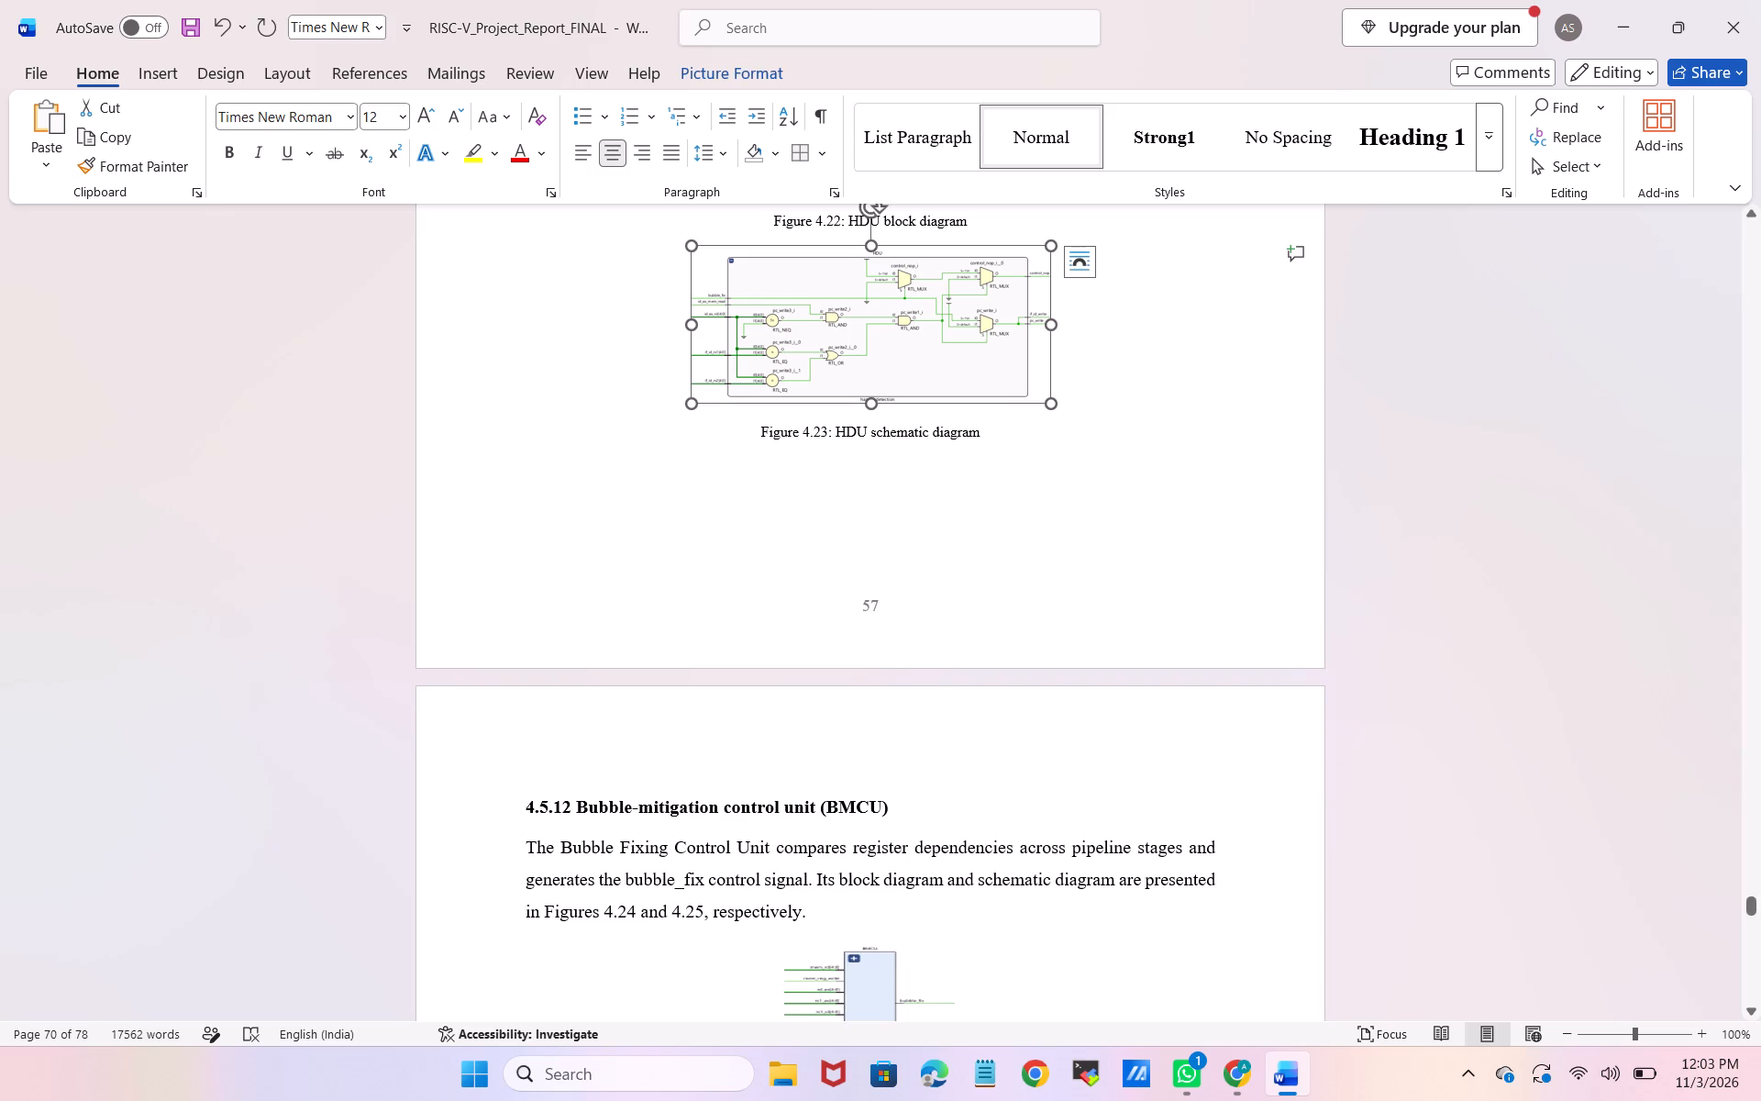
{"action": "left_click_drag", "start_coordinate": [1053, 406], "coordinate": [1063, 420]}
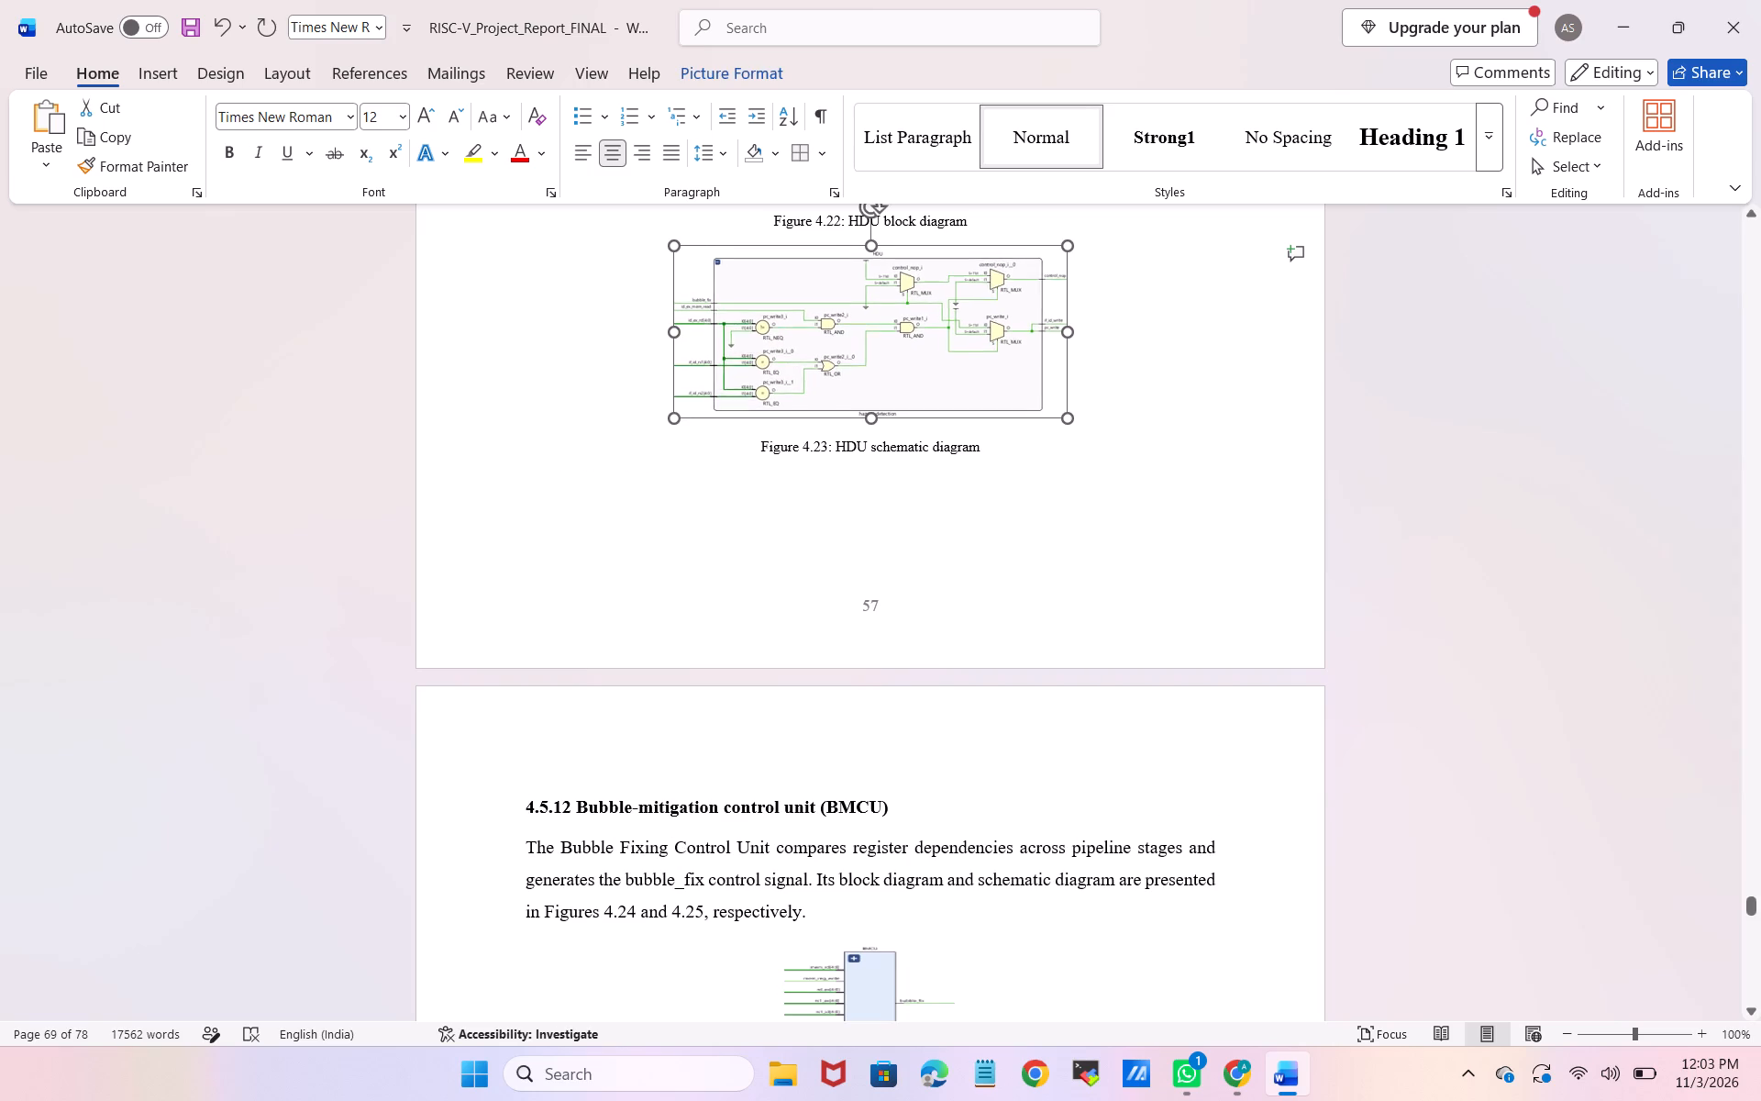
{"action": "left_click_drag", "start_coordinate": [1063, 420], "coordinate": [1064, 421]}
{"action": "left_click", "coordinate": [1127, 464]}
{"action": "scroll", "coordinate": [1127, 464], "scroll_direction": "up", "scroll_amount": 2}
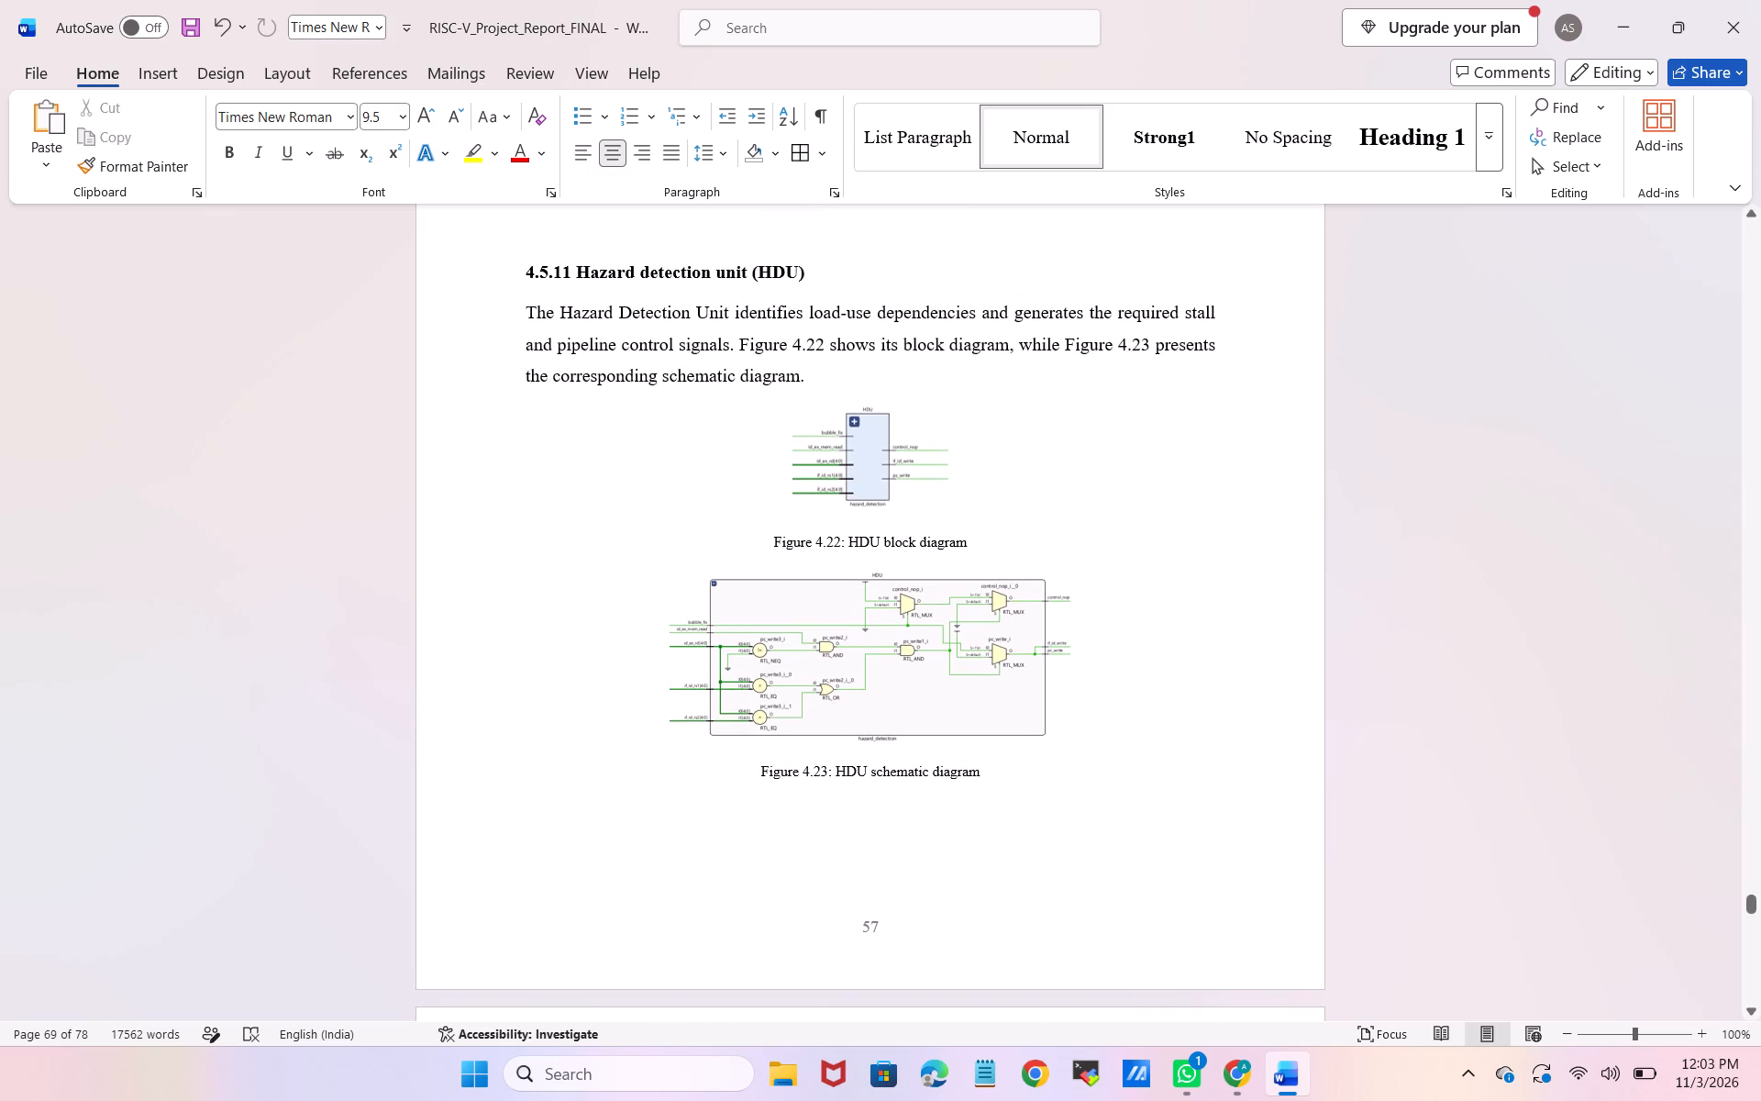
{"action": "left_click", "coordinate": [878, 458]}
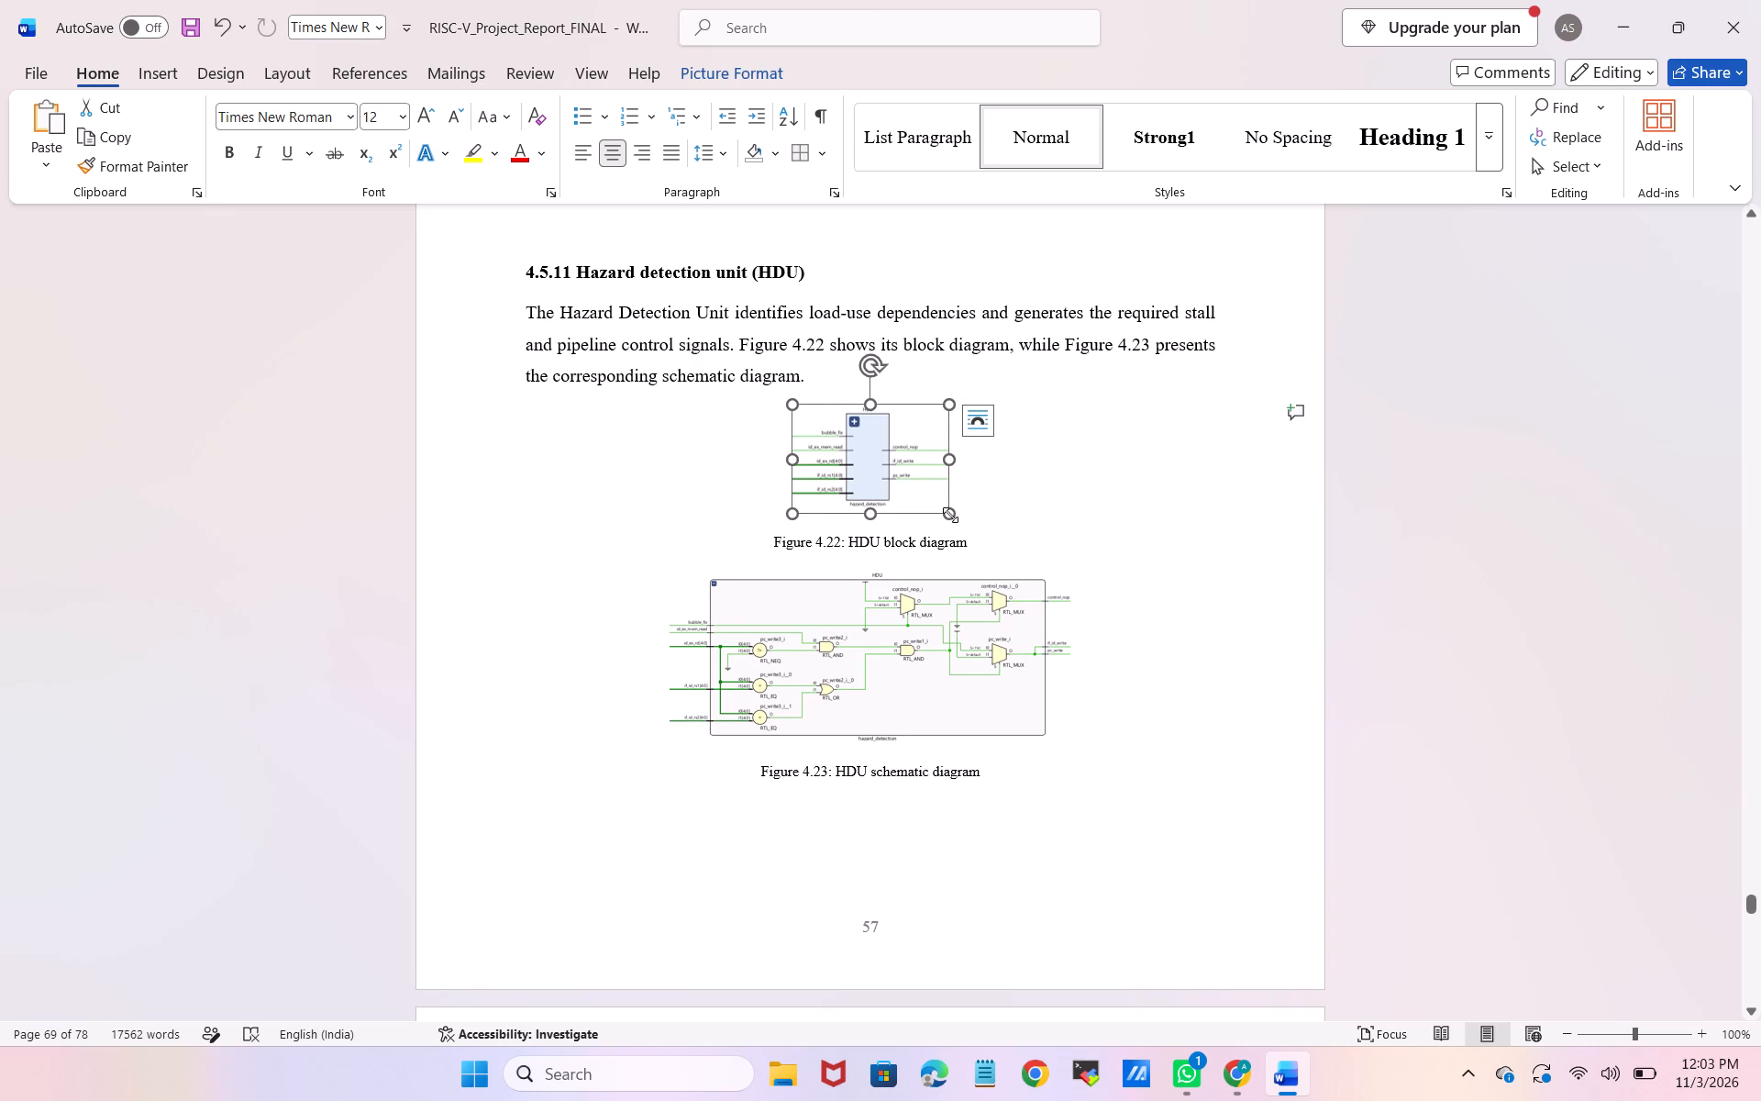
{"action": "left_click_drag", "start_coordinate": [950, 515], "coordinate": [974, 532]}
{"action": "left_click", "coordinate": [1067, 521]}
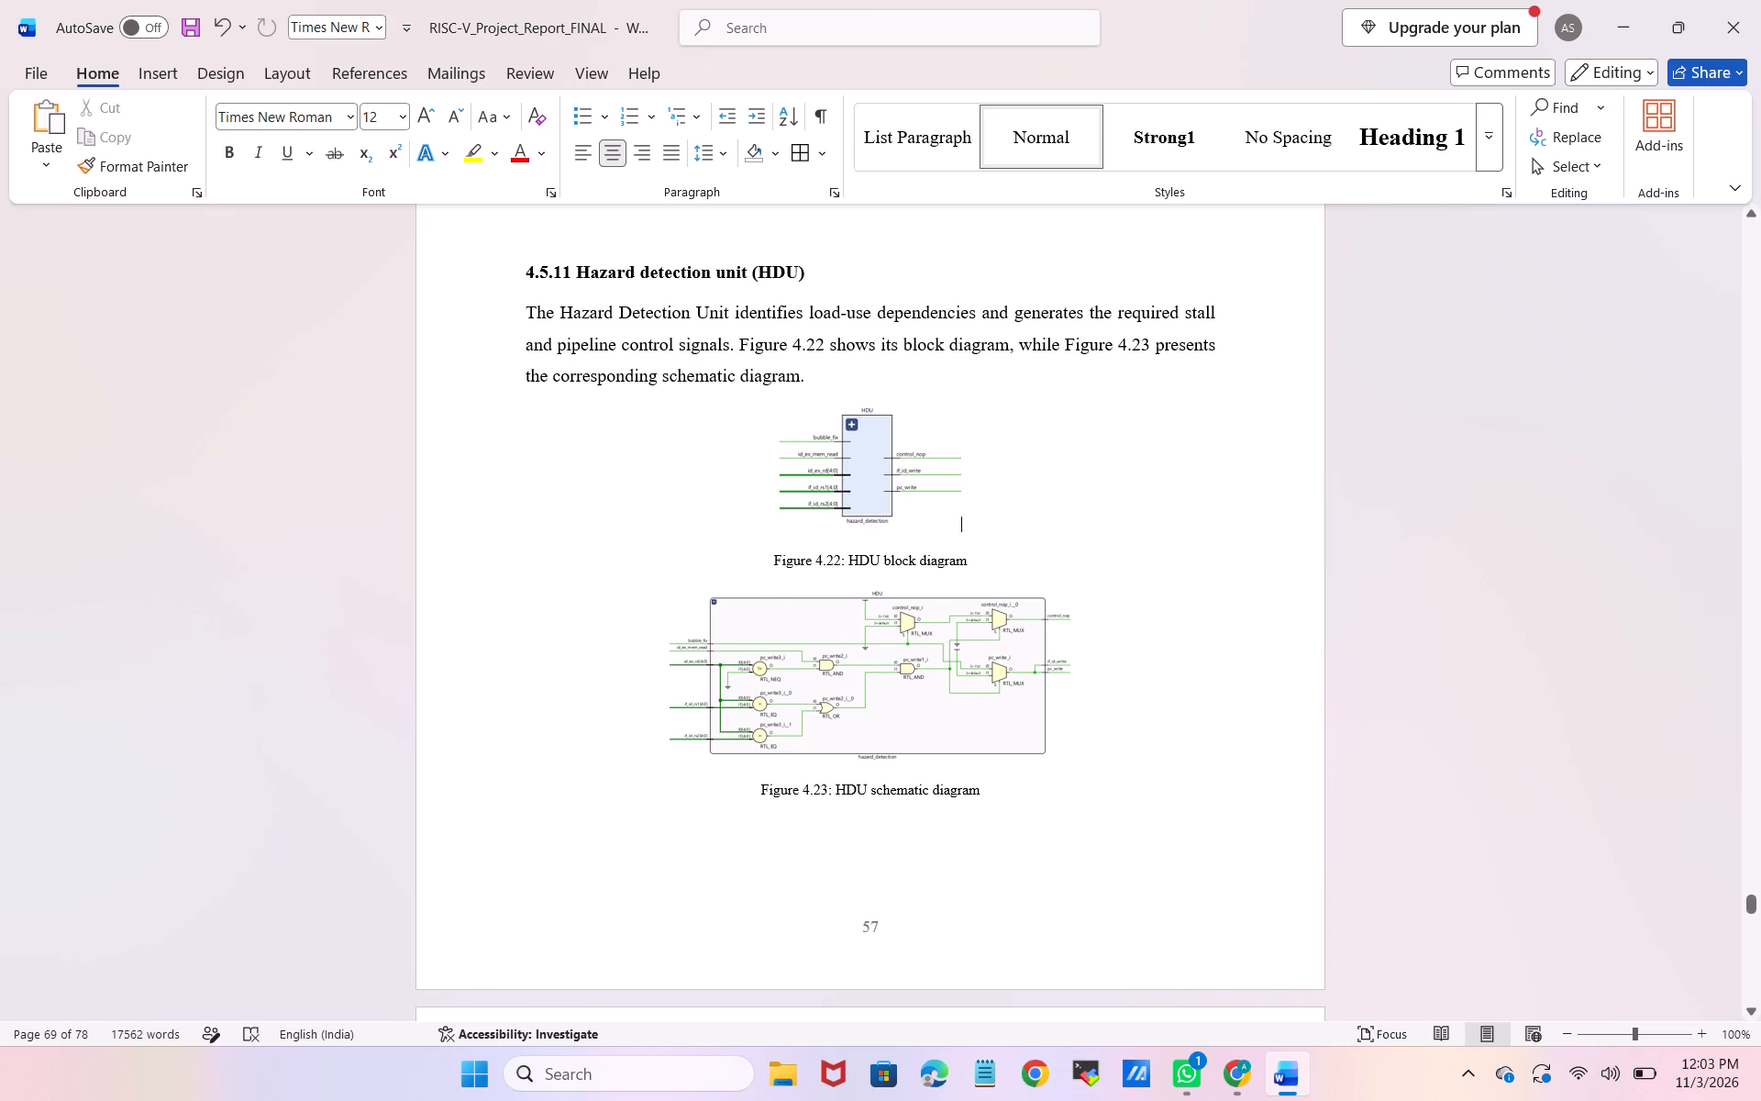
Enlarge the WB_STAGE schematic diagram (Figure 4.19) and the WB_STAGE block diagram (Figure 4.18) proportionally in section 4.5.9.
{"action": "scroll", "coordinate": [1067, 521], "scroll_direction": "up", "scroll_amount": 5}
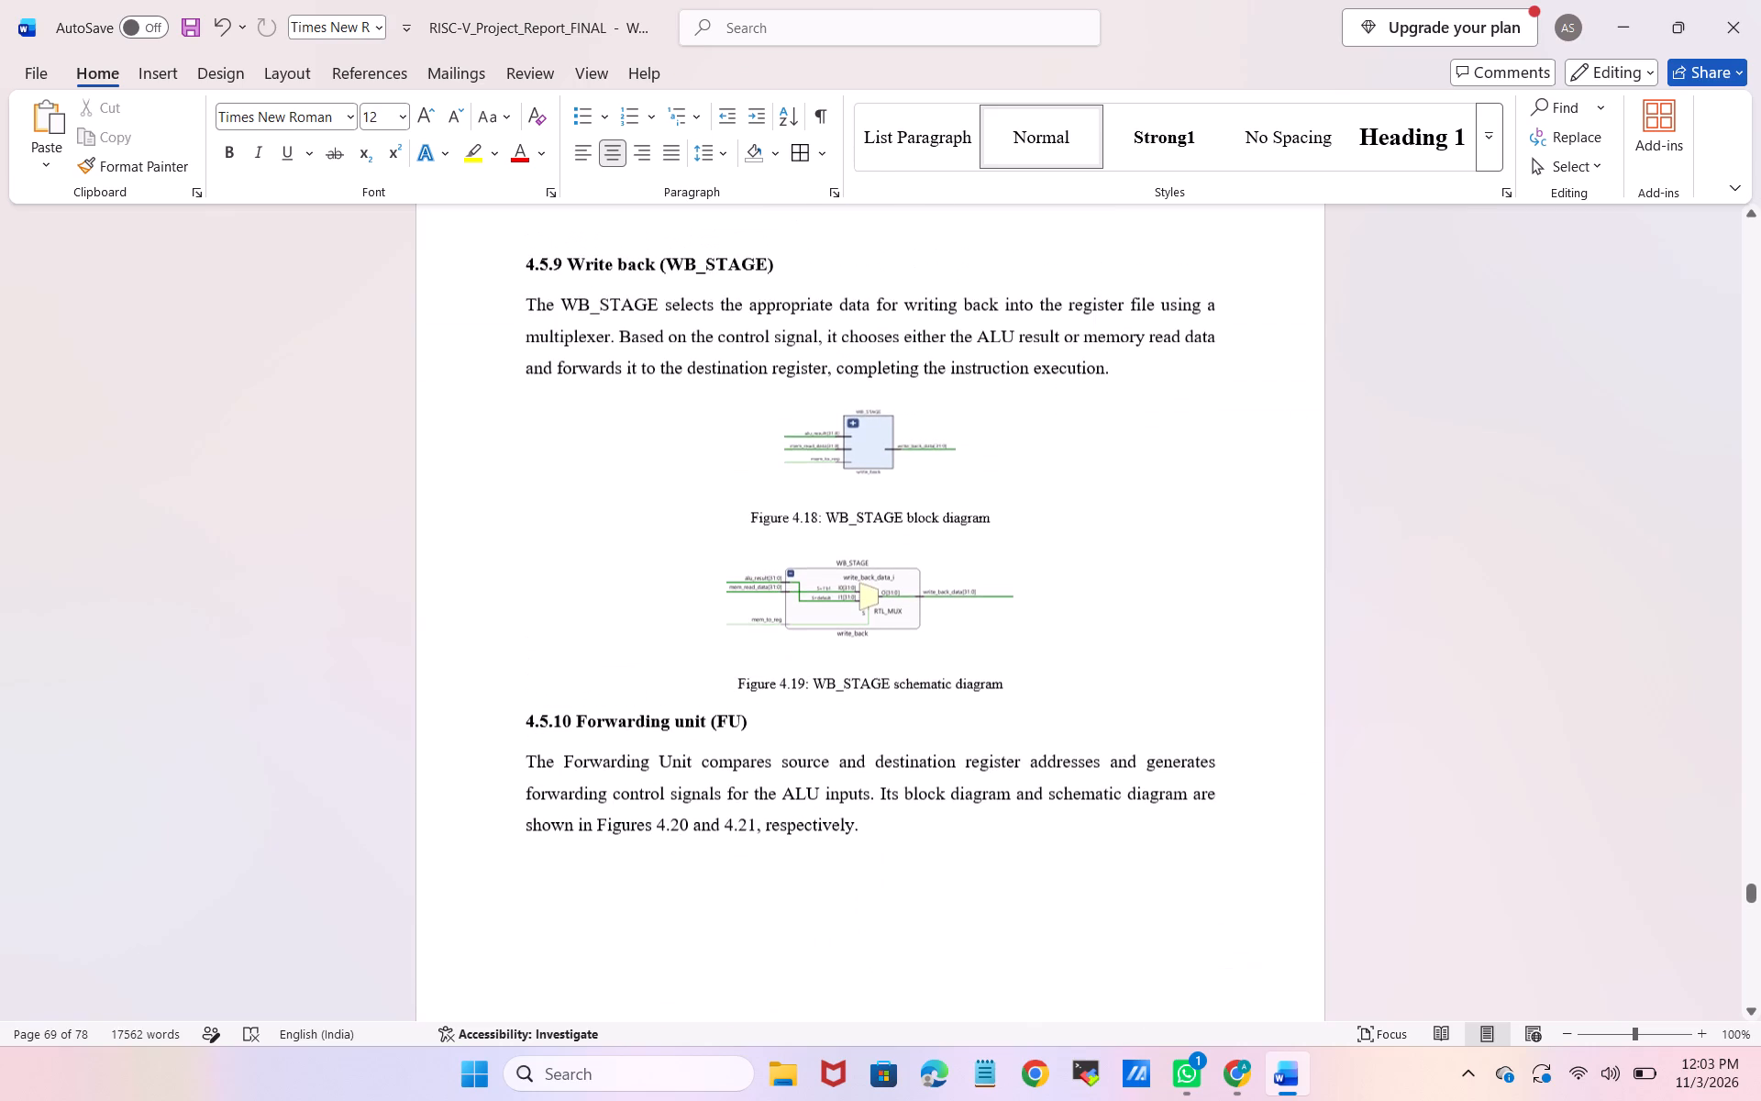
{"action": "left_click", "coordinate": [885, 574]}
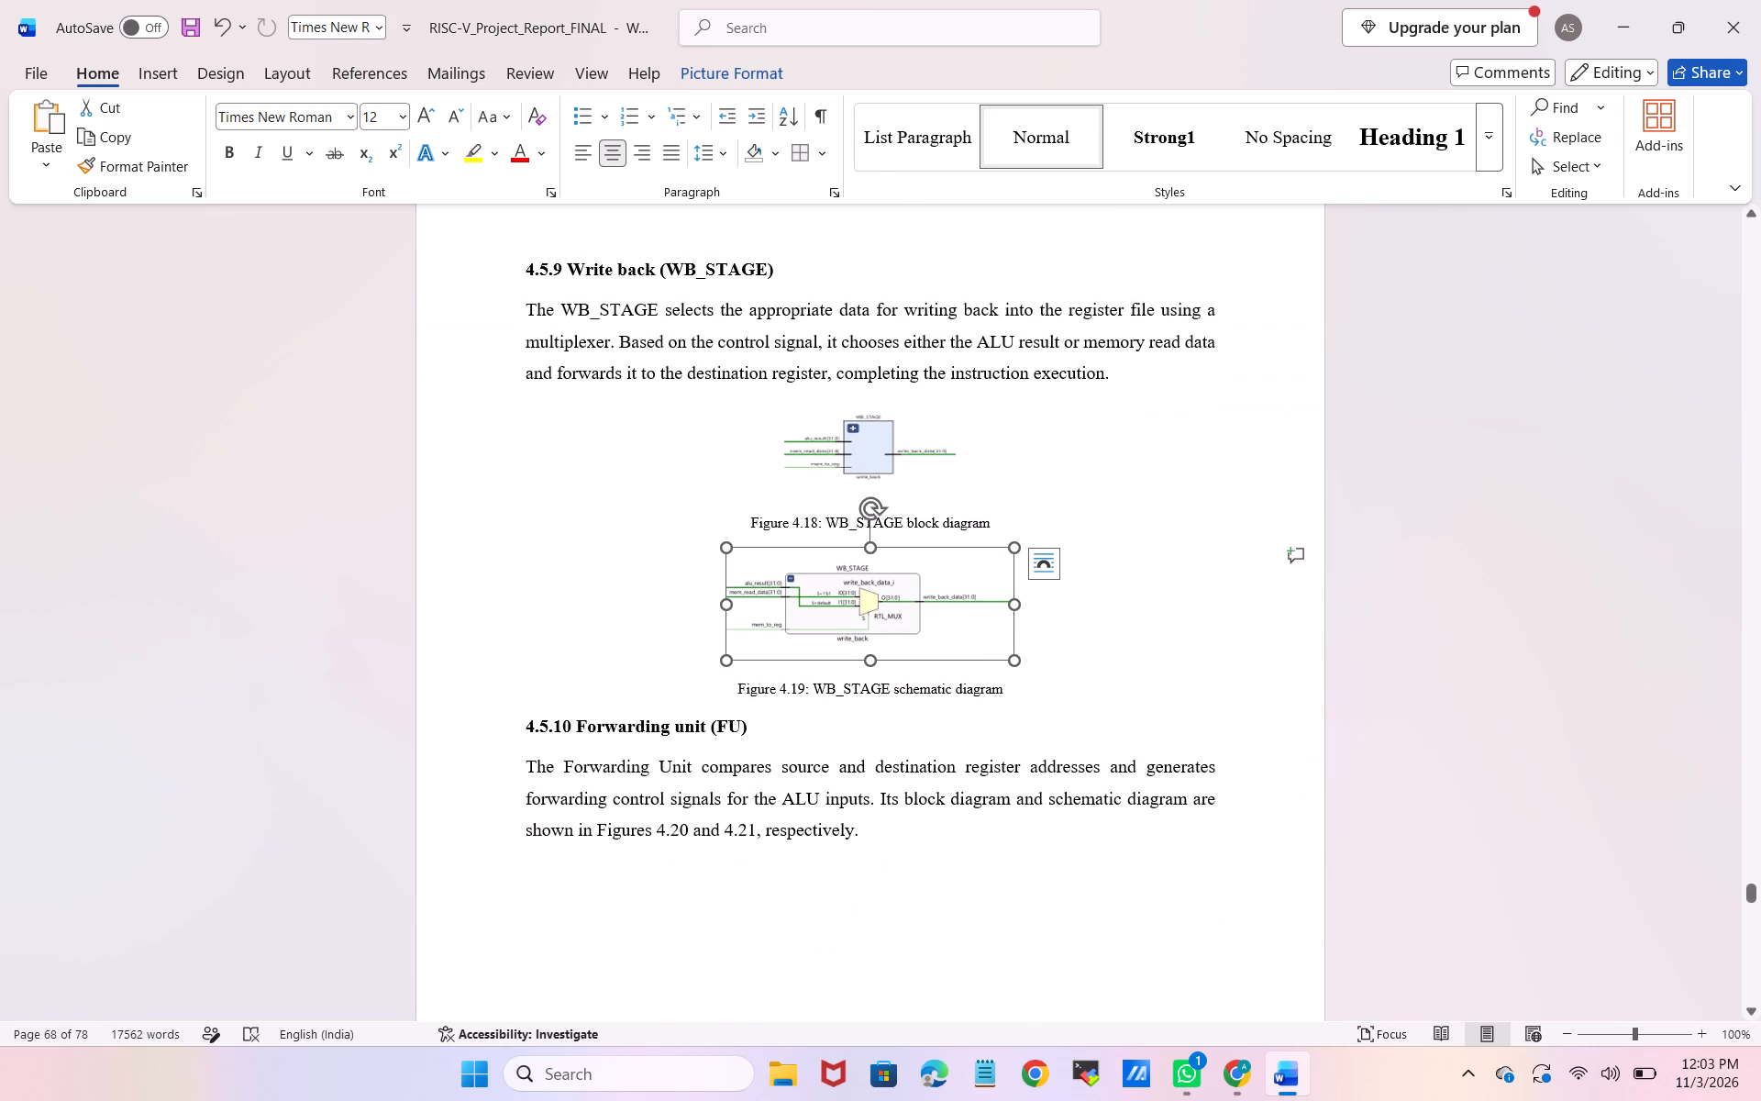
{"action": "left_click_drag", "start_coordinate": [1014, 659], "coordinate": [1035, 673]}
{"action": "left_click", "coordinate": [1058, 661]}
{"action": "left_click", "coordinate": [877, 473]}
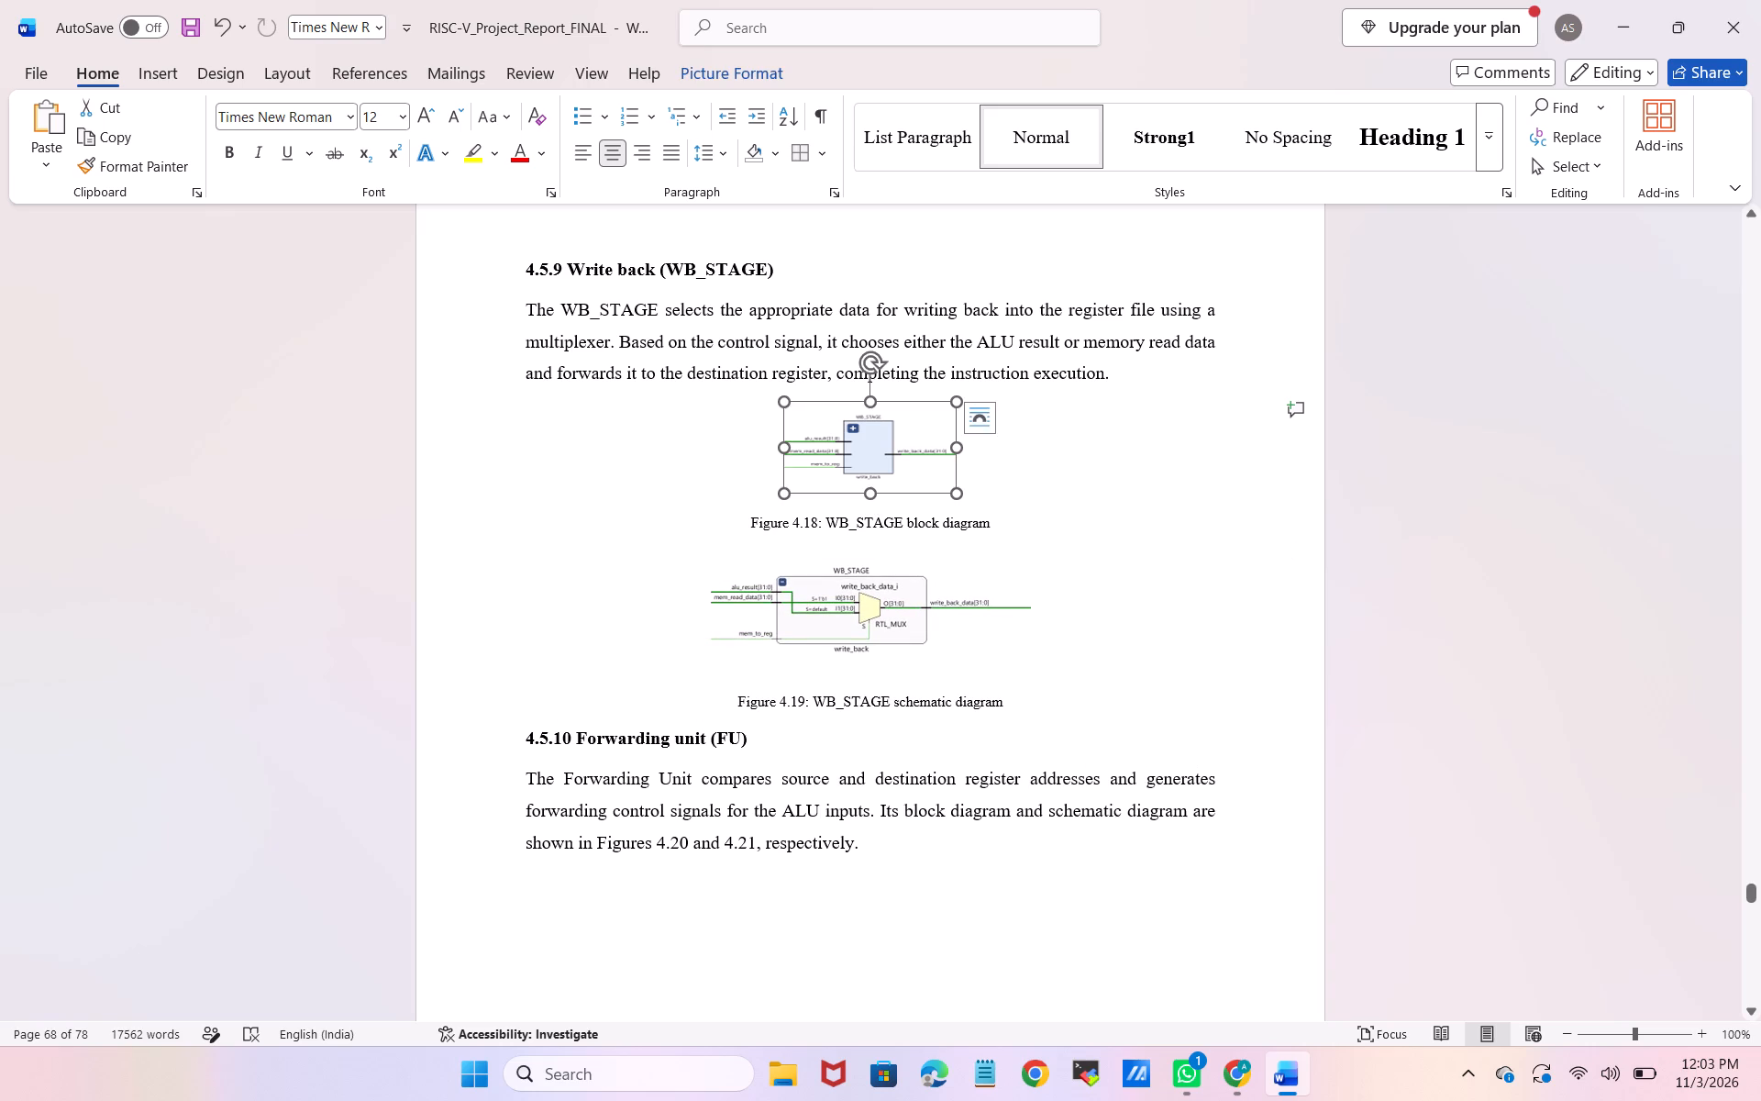
{"action": "left_click_drag", "start_coordinate": [955, 494], "coordinate": [983, 514]}
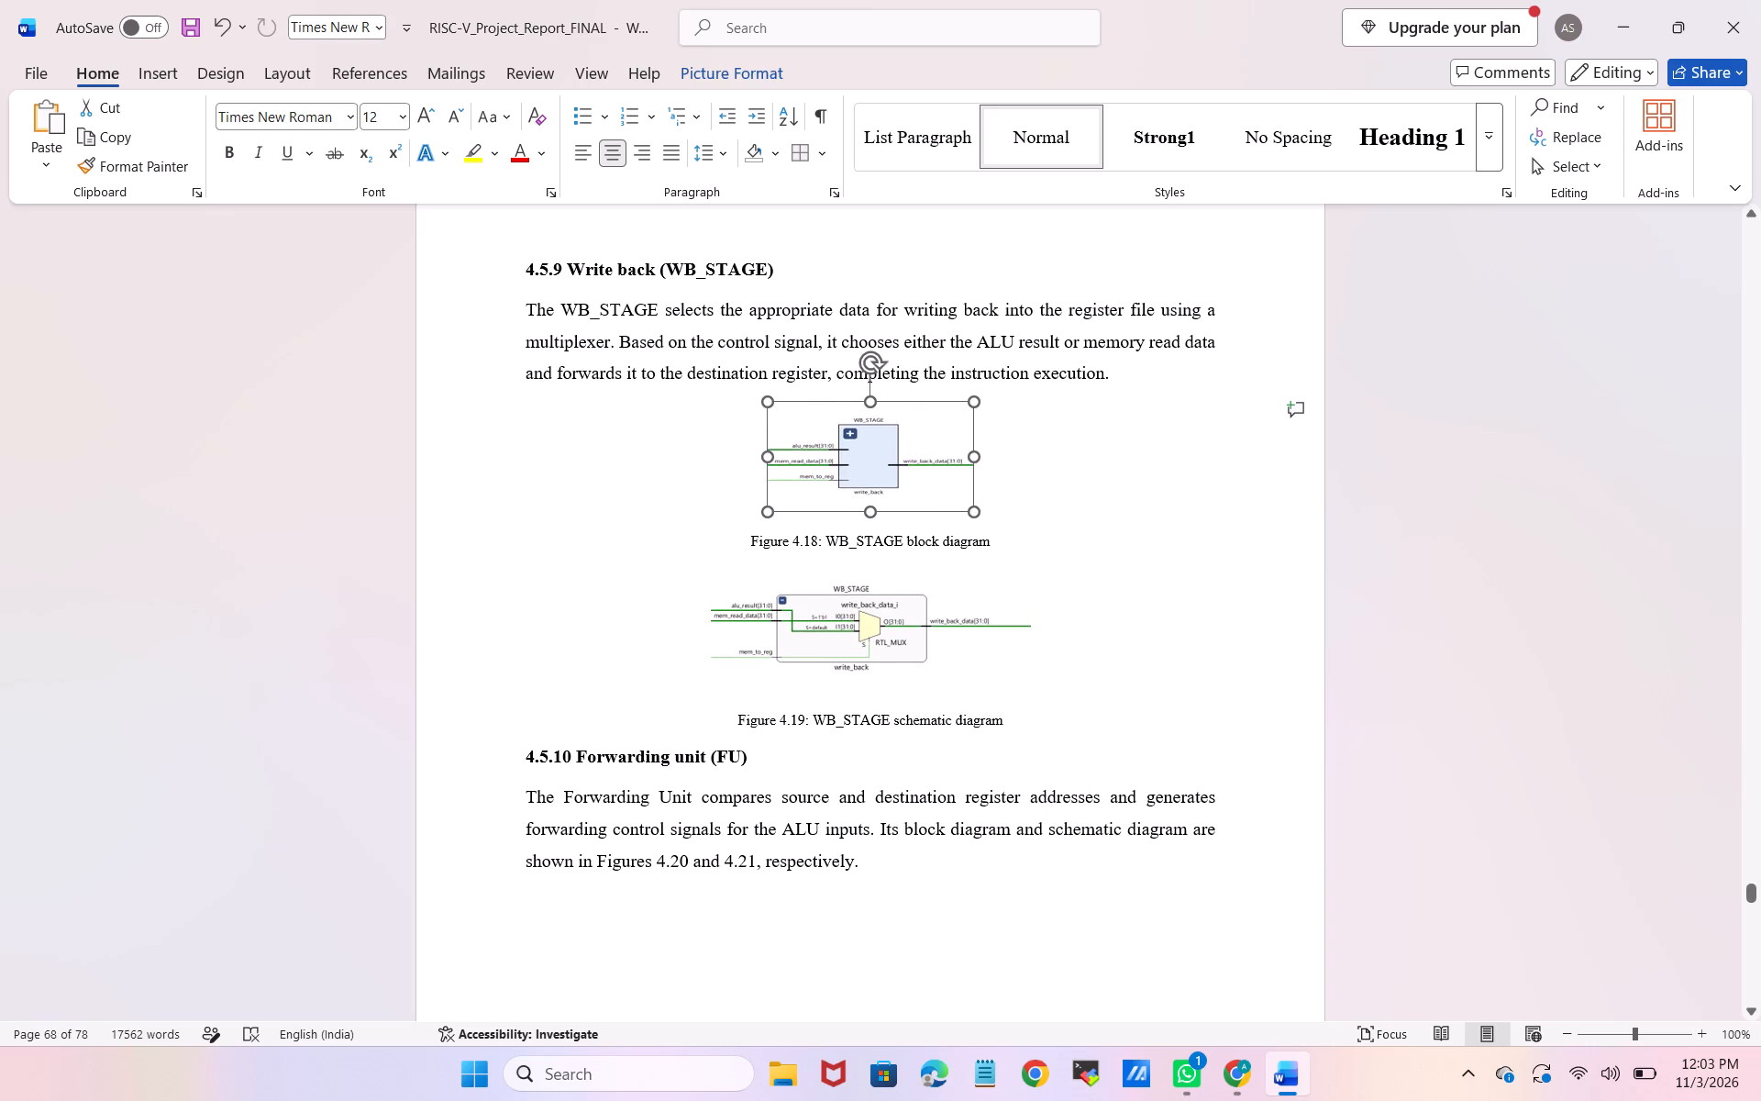
{"action": "left_click_drag", "start_coordinate": [983, 514], "coordinate": [985, 514]}
{"action": "left_click", "coordinate": [885, 621]}
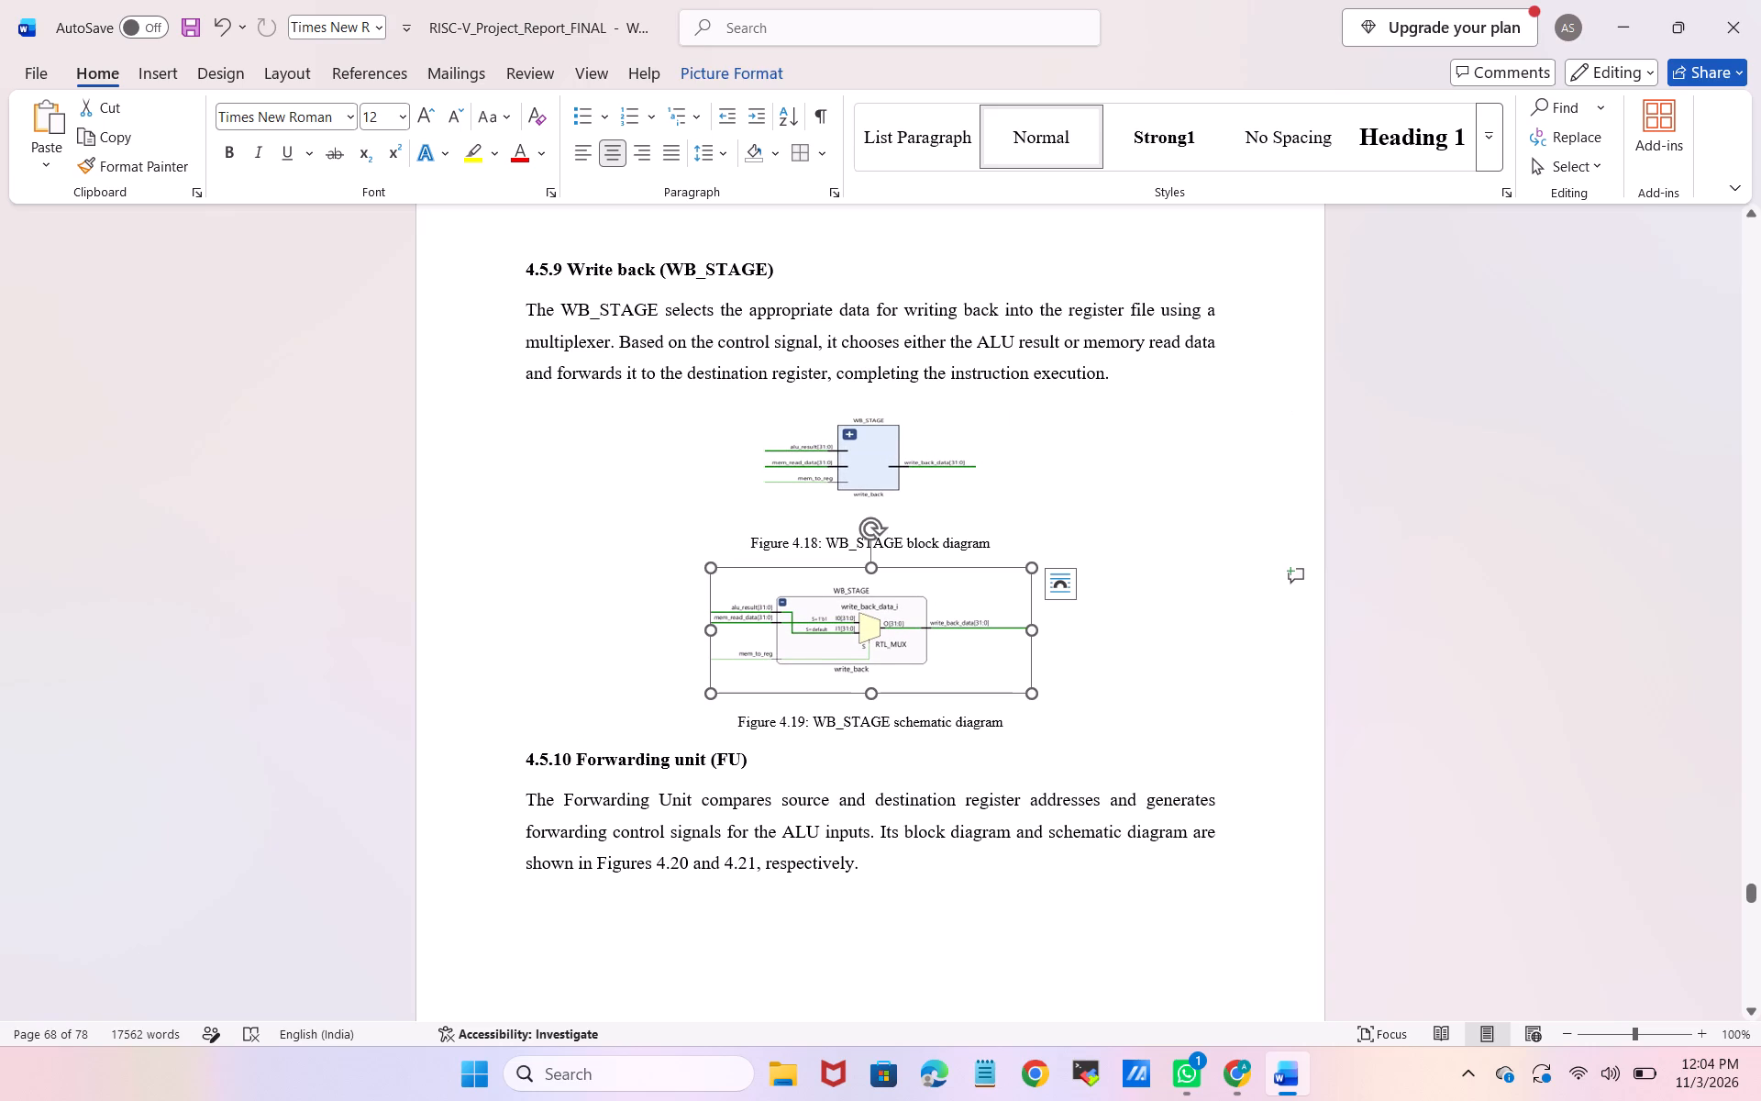
{"action": "left_click_drag", "start_coordinate": [1033, 698], "coordinate": [1058, 716]}
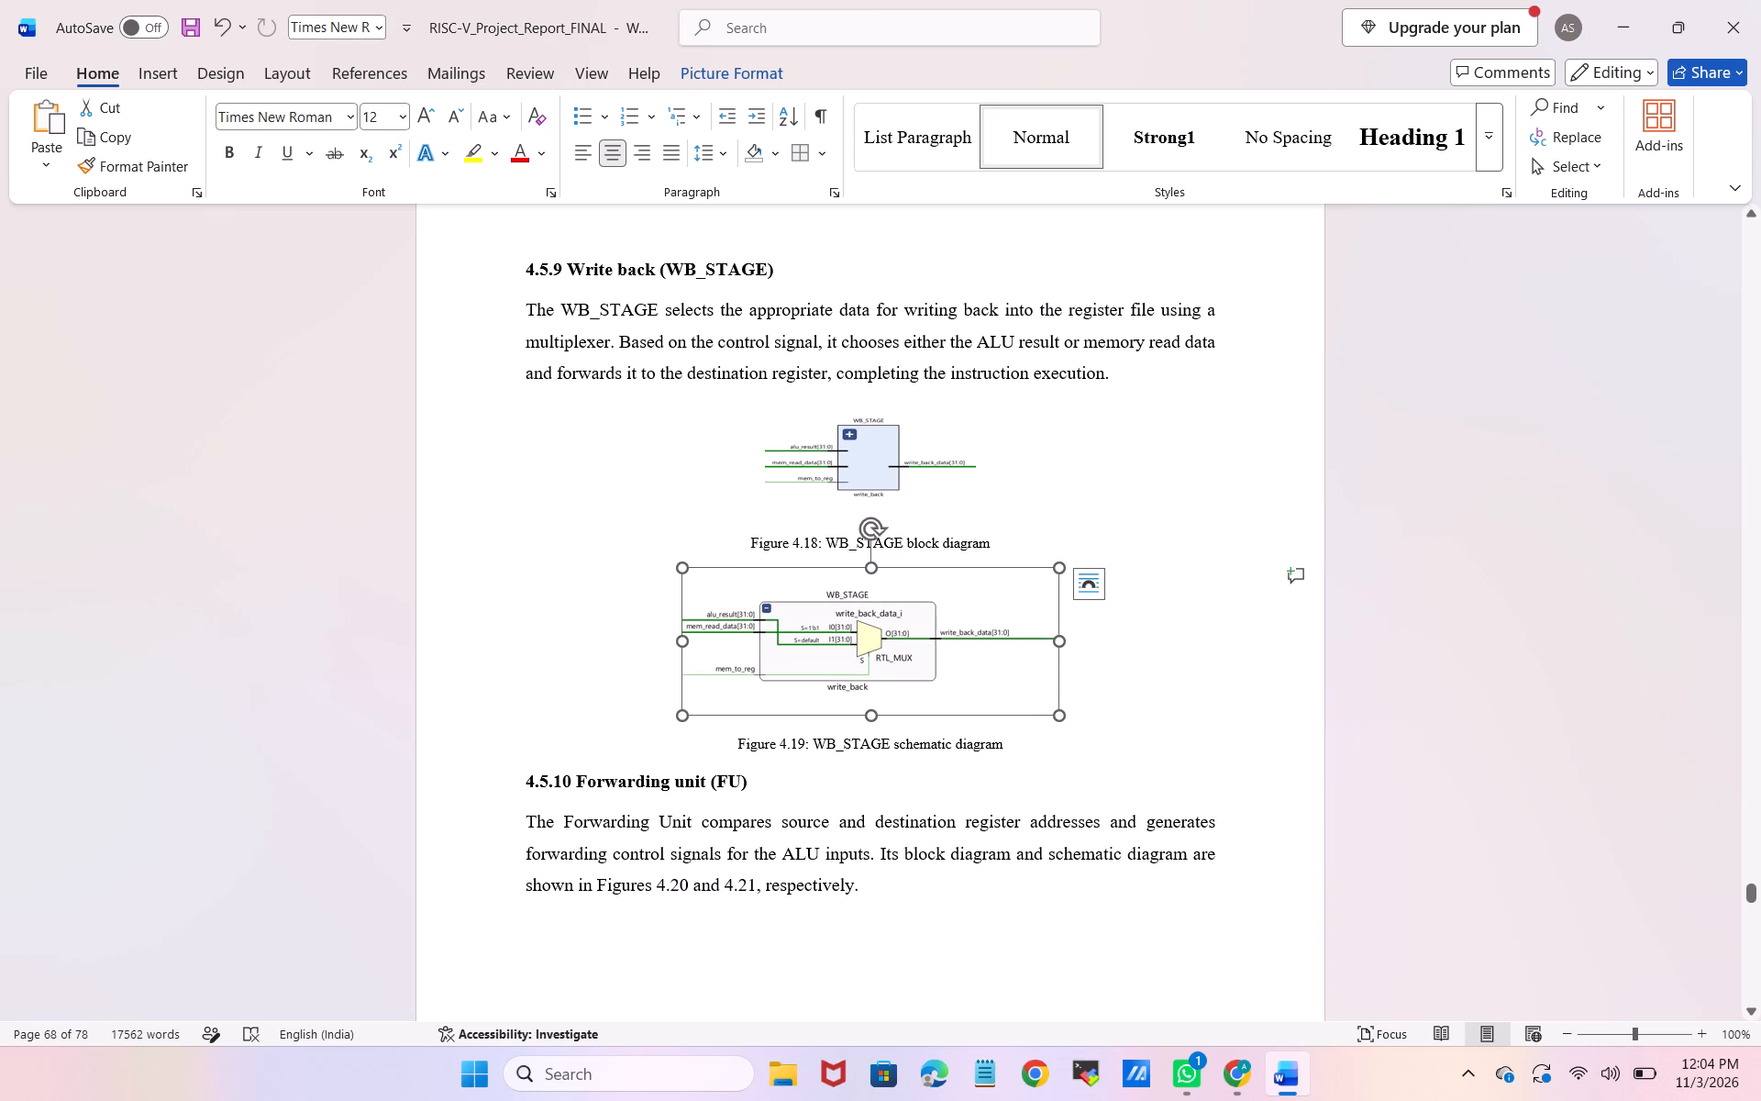
{"action": "left_click", "coordinate": [1125, 685]}
Check the page layout from section 4.5.9 through Table 4.6 in section 4.6.1 for gaps and split content.
{"action": "scroll", "coordinate": [1125, 685], "scroll_direction": "up", "scroll_amount": 2}
{"action": "scroll", "coordinate": [1125, 685], "scroll_direction": "down", "scroll_amount": 2}
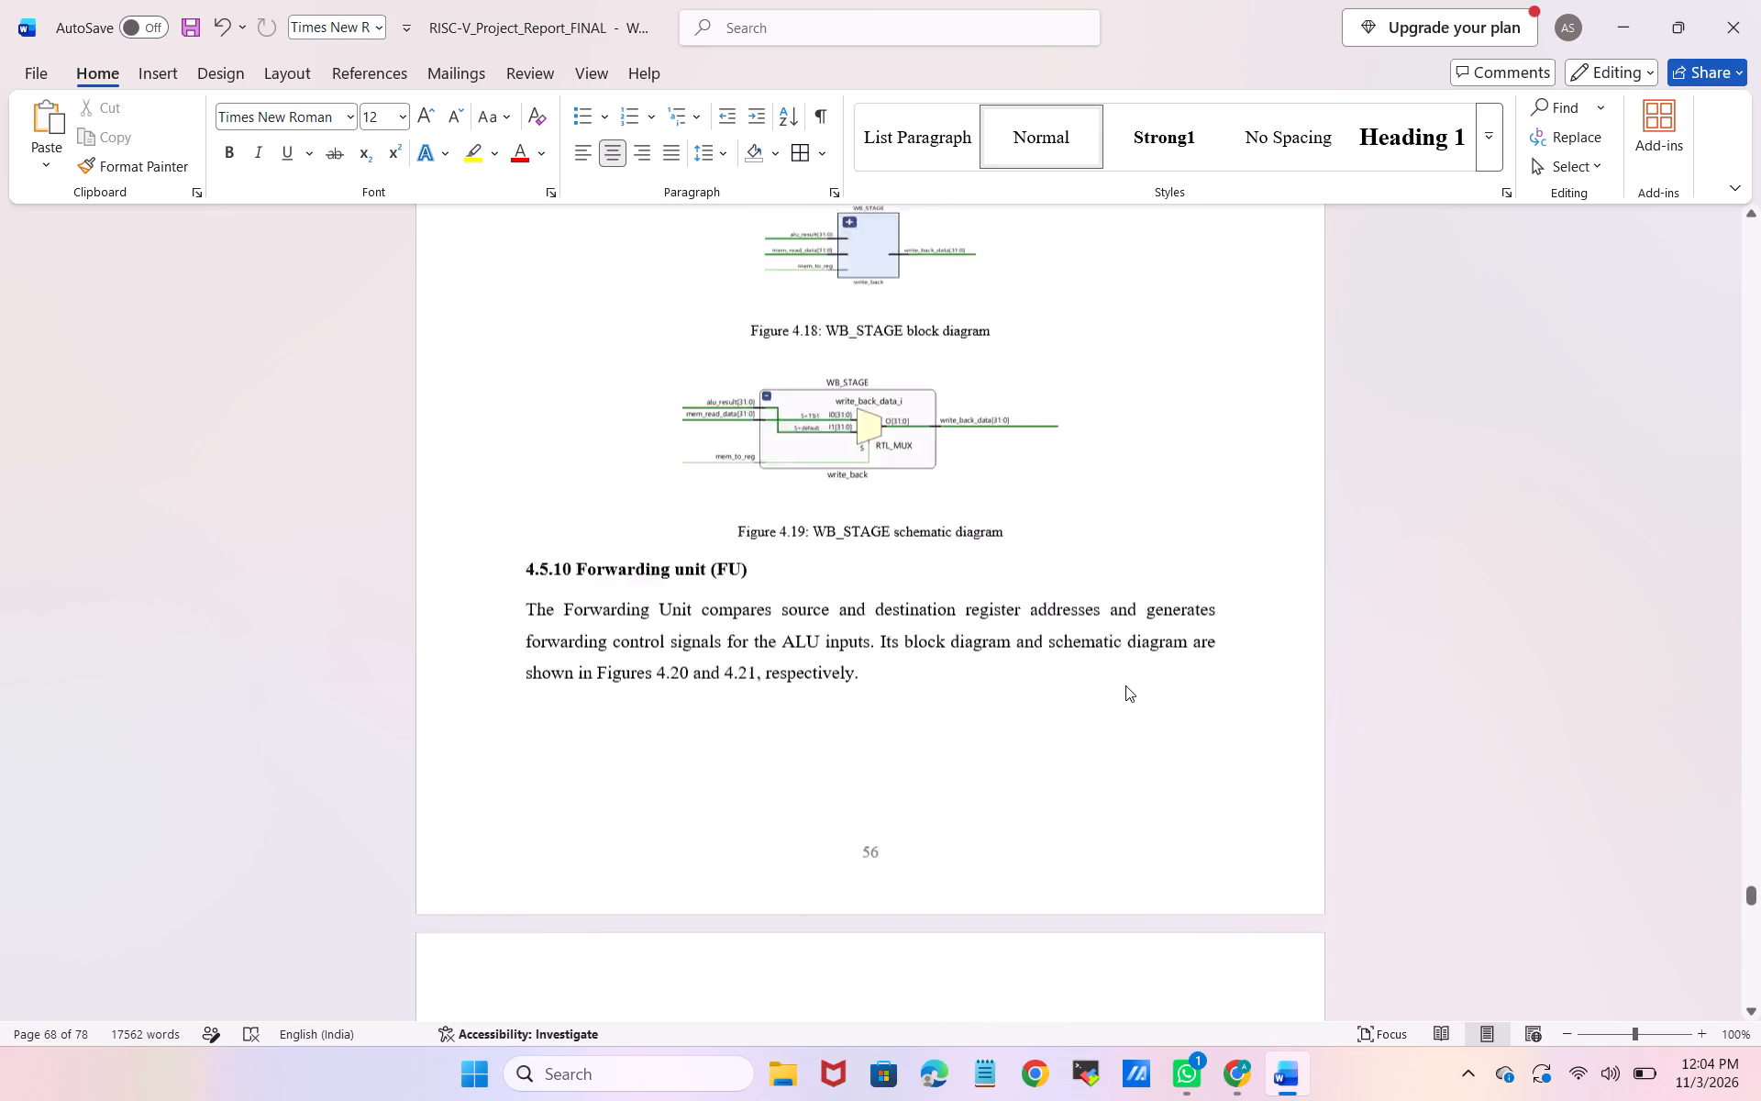
{"action": "scroll", "coordinate": [1125, 685], "scroll_direction": "down", "scroll_amount": 3}
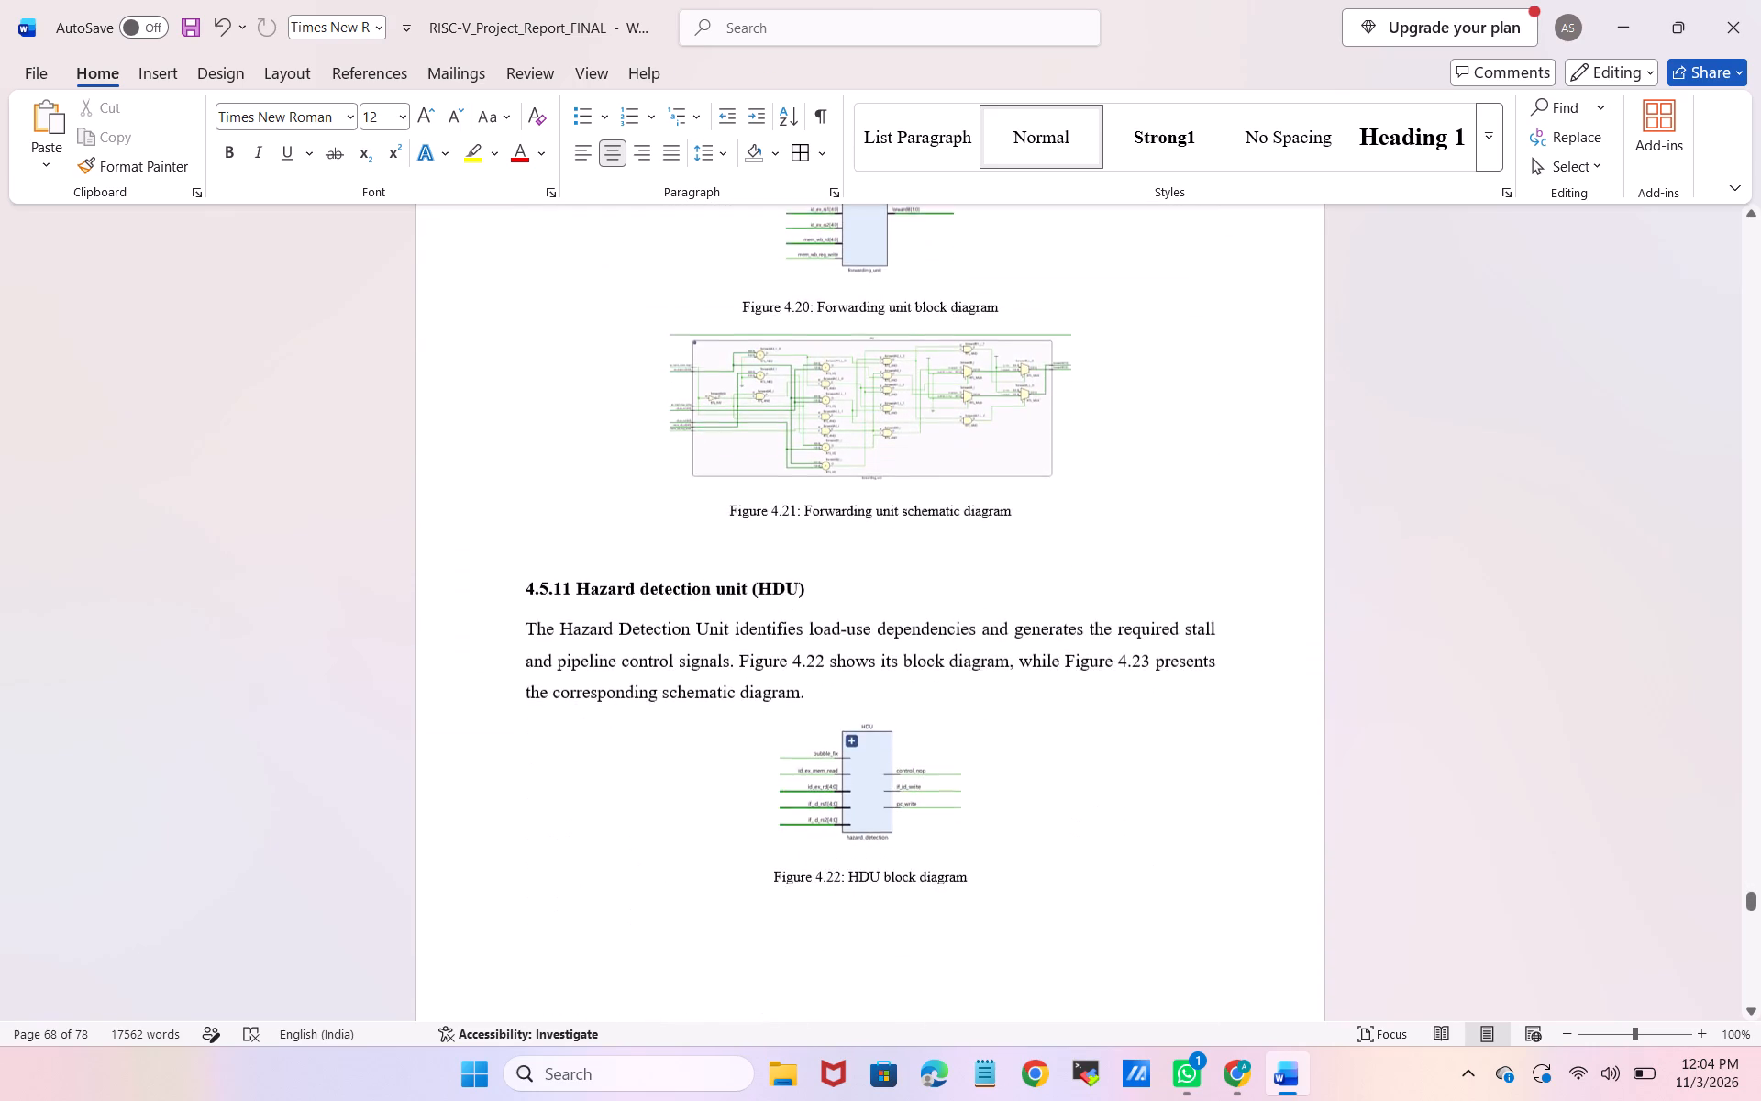
{"action": "scroll", "coordinate": [1125, 685], "scroll_direction": "down", "scroll_amount": 4}
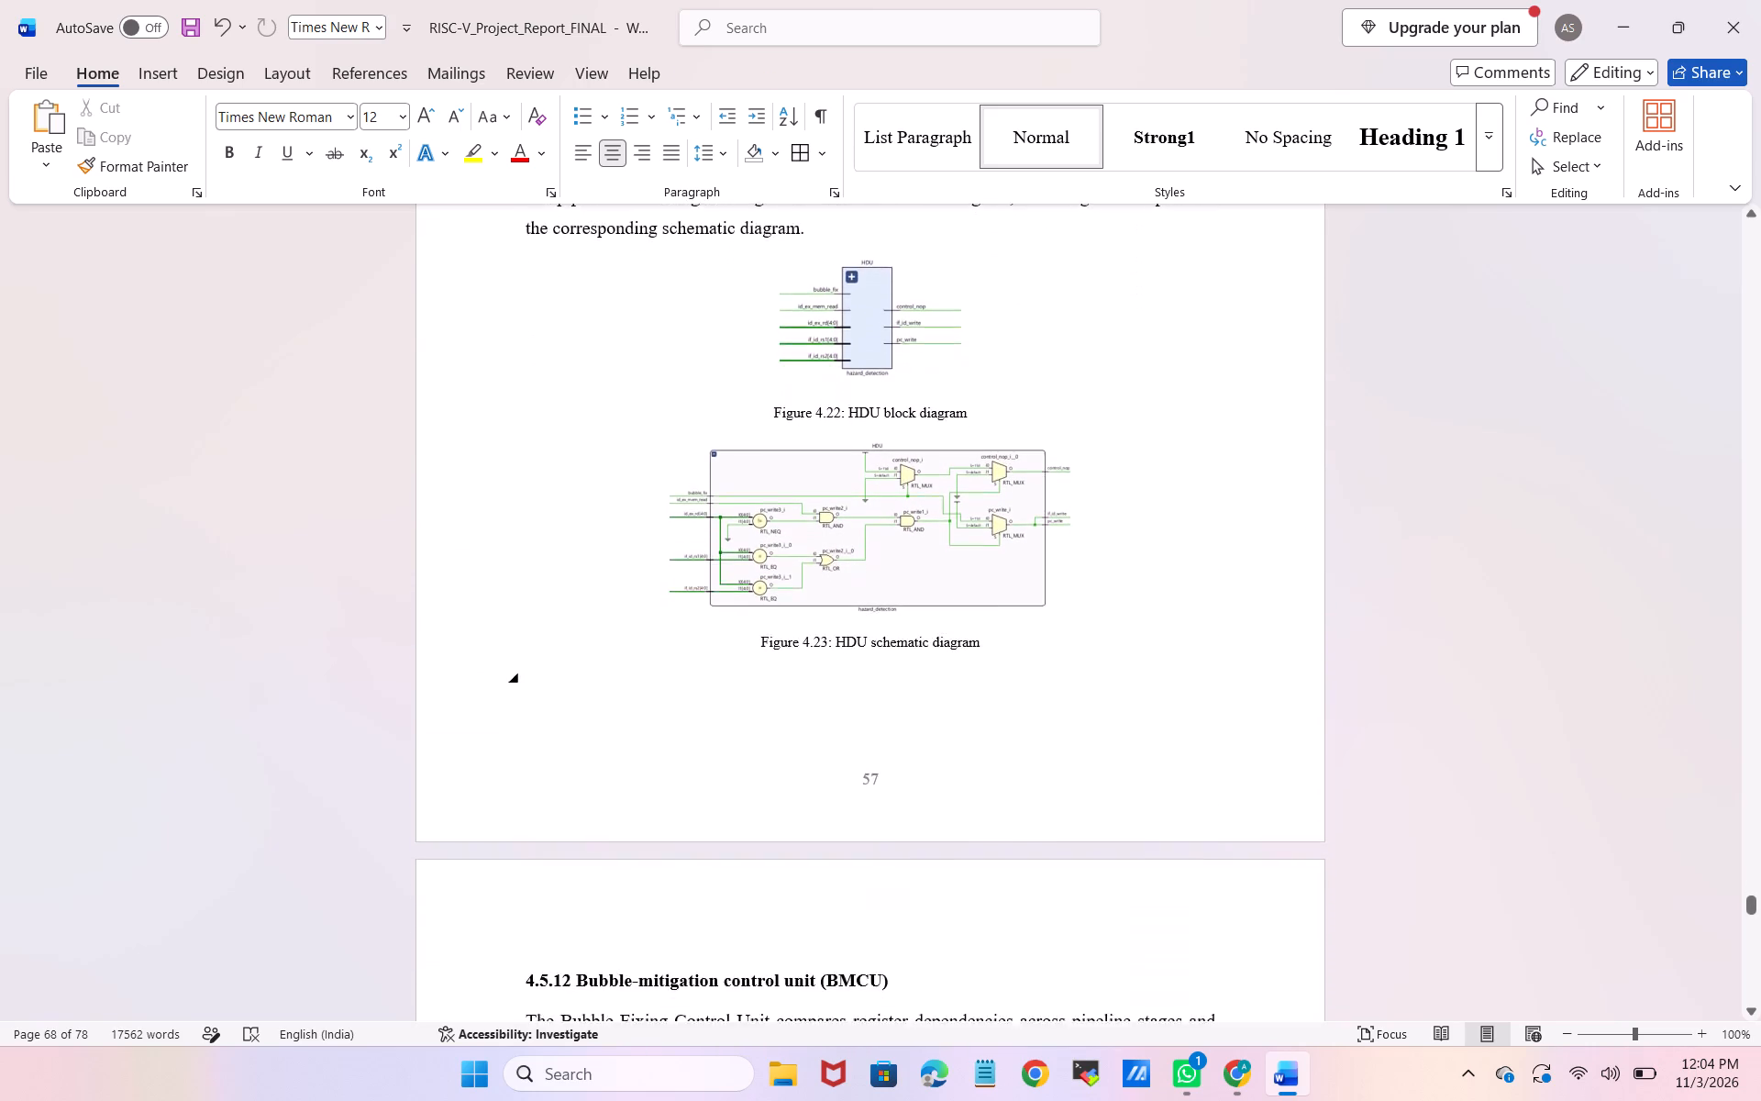
{"action": "scroll", "coordinate": [1125, 685], "scroll_direction": "down", "scroll_amount": 3}
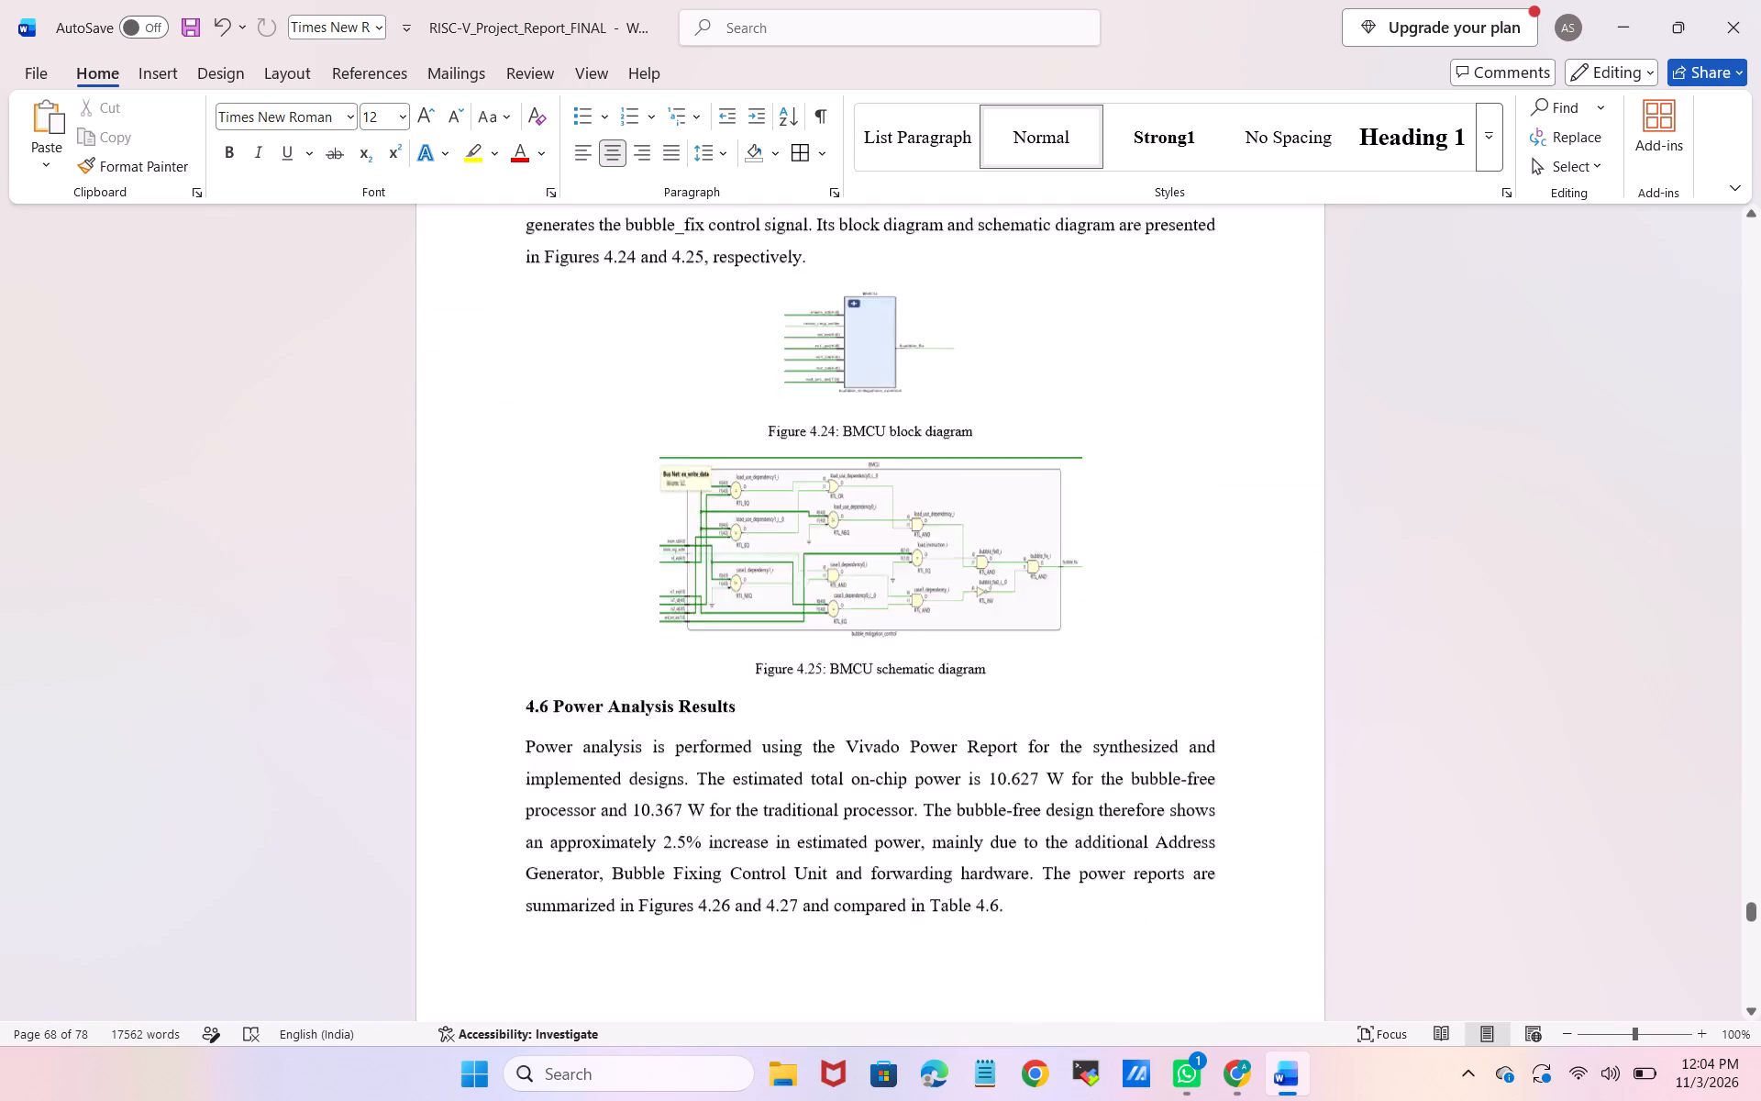
{"action": "scroll", "coordinate": [1125, 685], "scroll_direction": "down", "scroll_amount": 3}
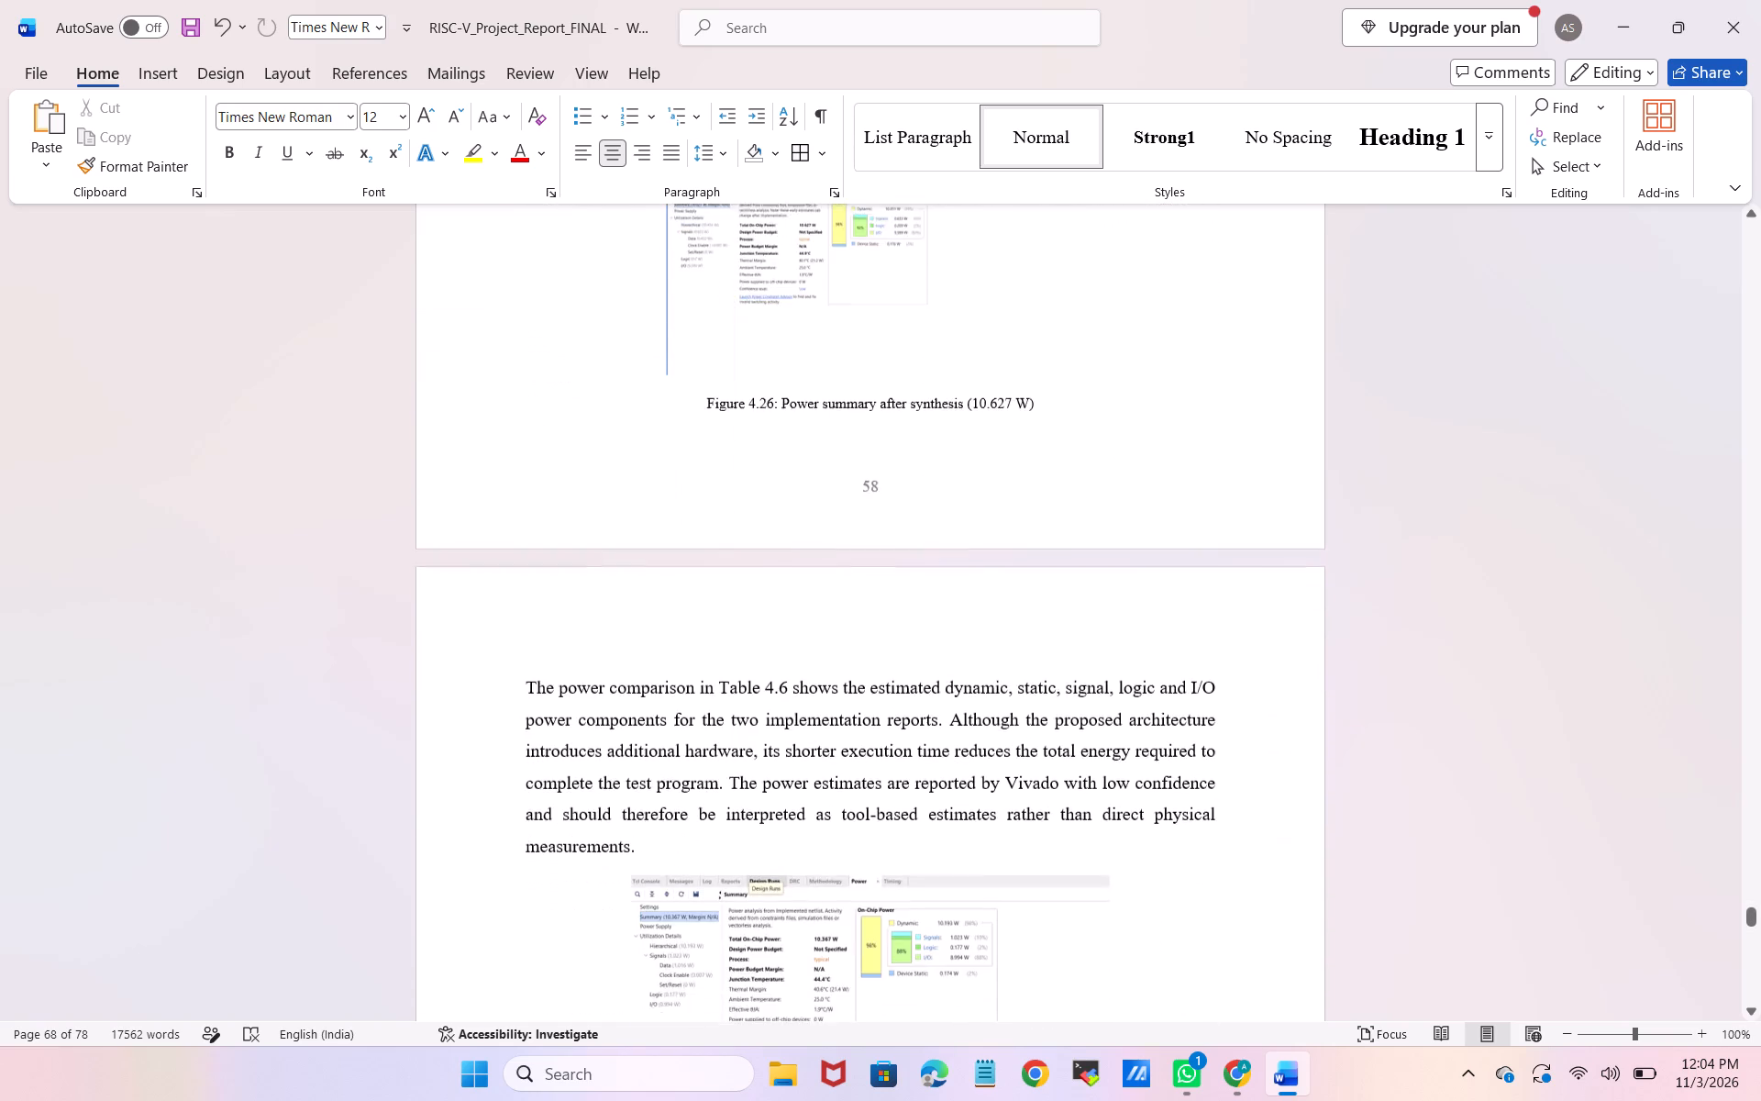
{"action": "scroll", "coordinate": [1125, 685], "scroll_direction": "down", "scroll_amount": 3}
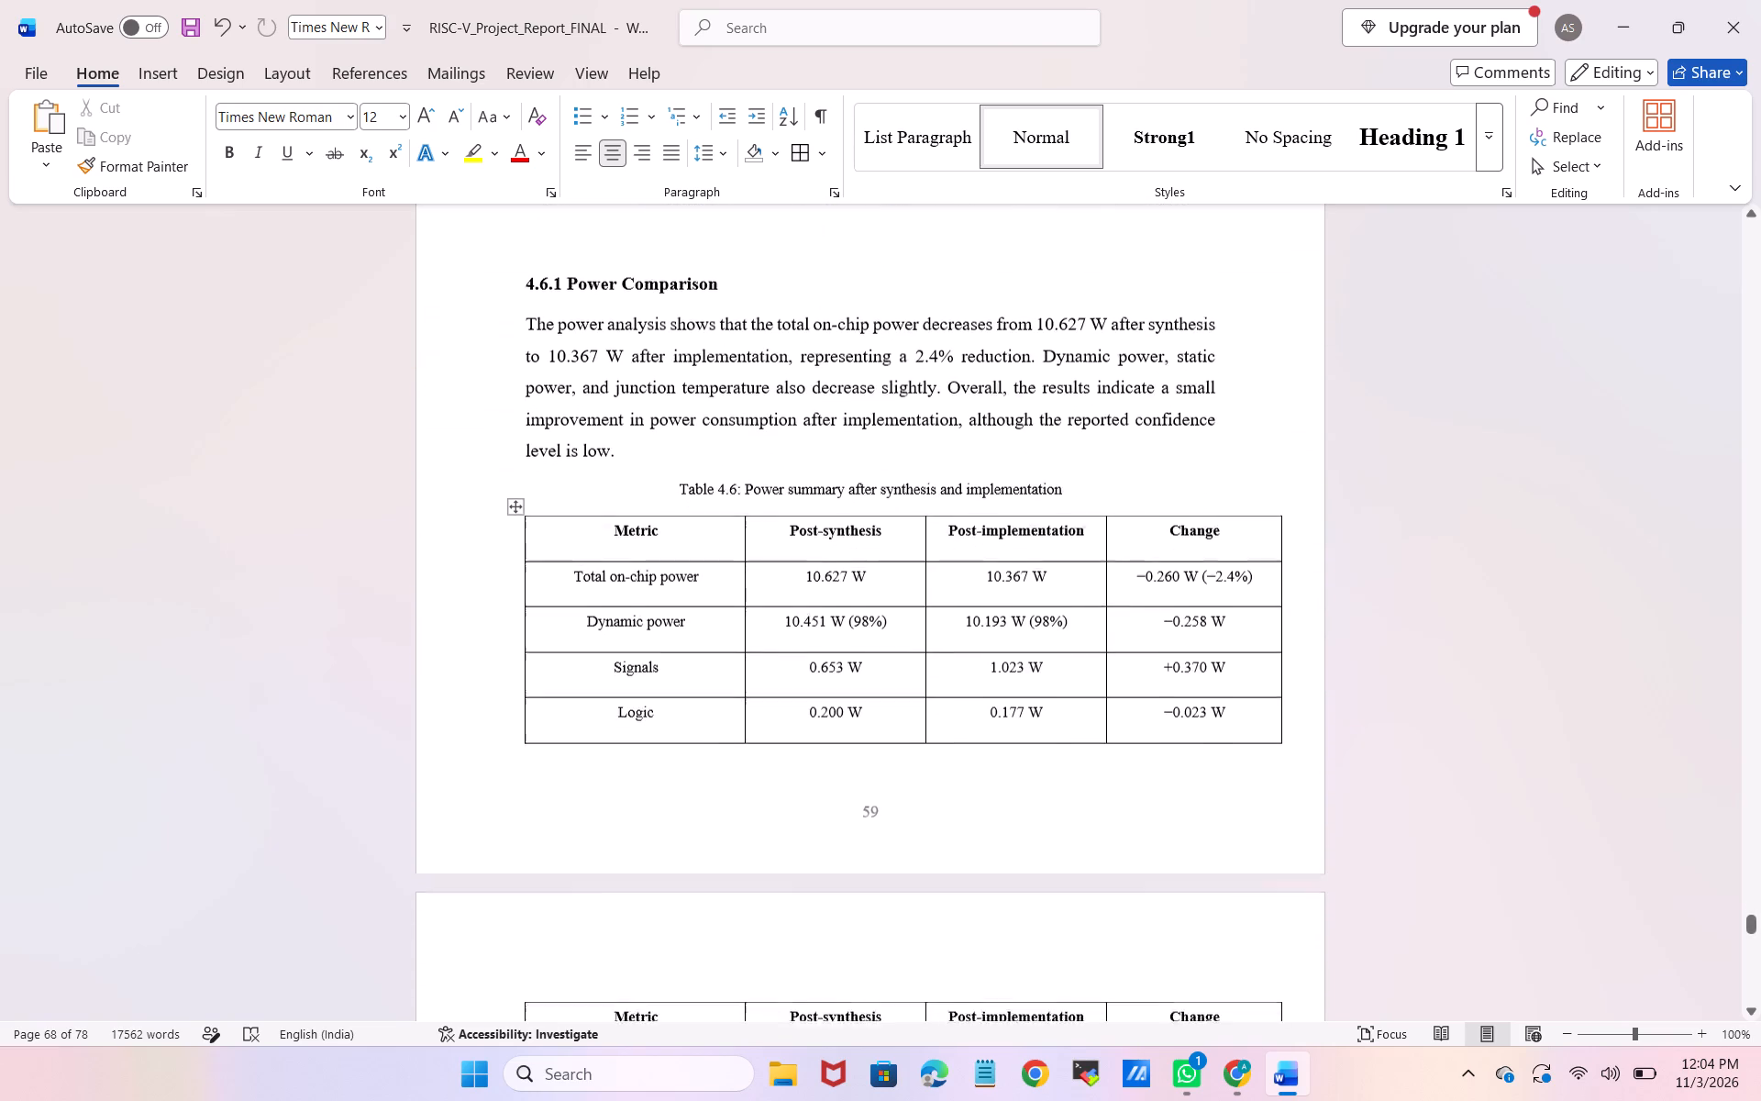
Delete the blank lines between the Figure 4.27 caption and heading 4.6.1 Power Comparison to pull Table 4.6 up the page.
{"action": "scroll", "coordinate": [796, 533], "scroll_direction": "up", "scroll_amount": 1}
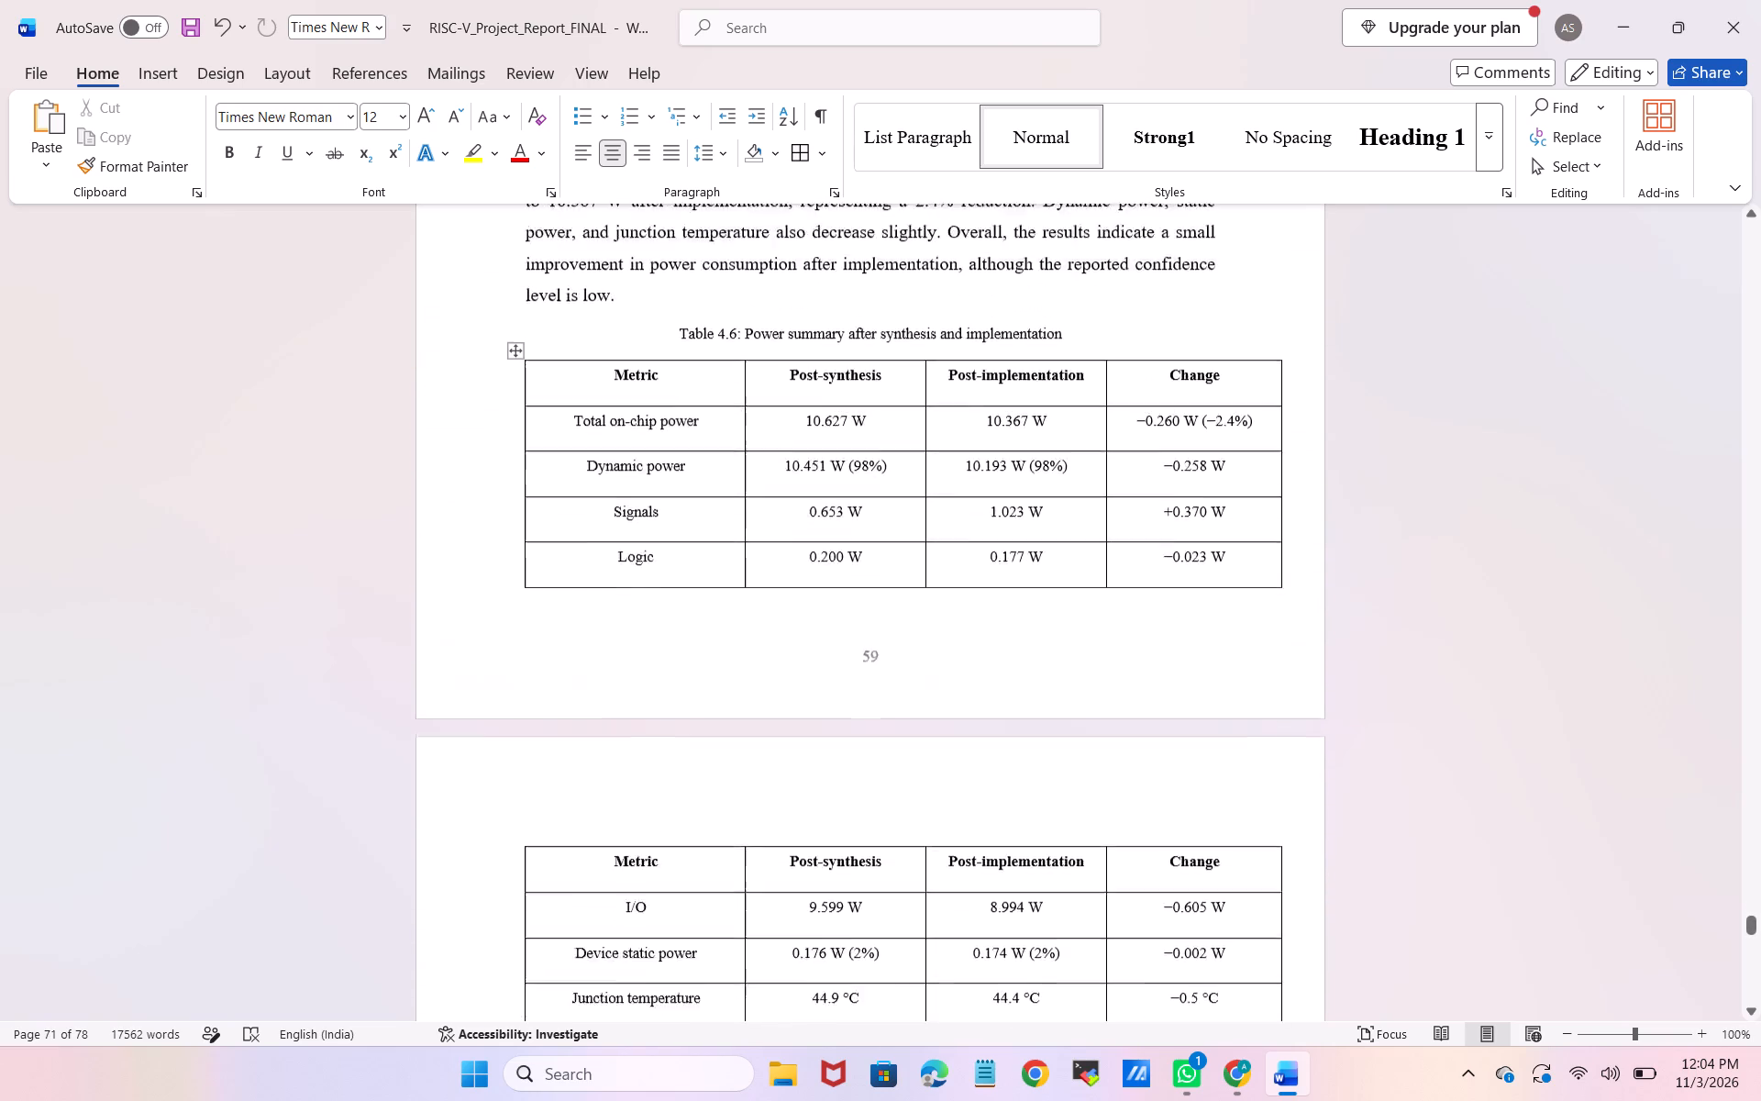
{"action": "scroll", "coordinate": [796, 533], "scroll_direction": "up", "scroll_amount": 1}
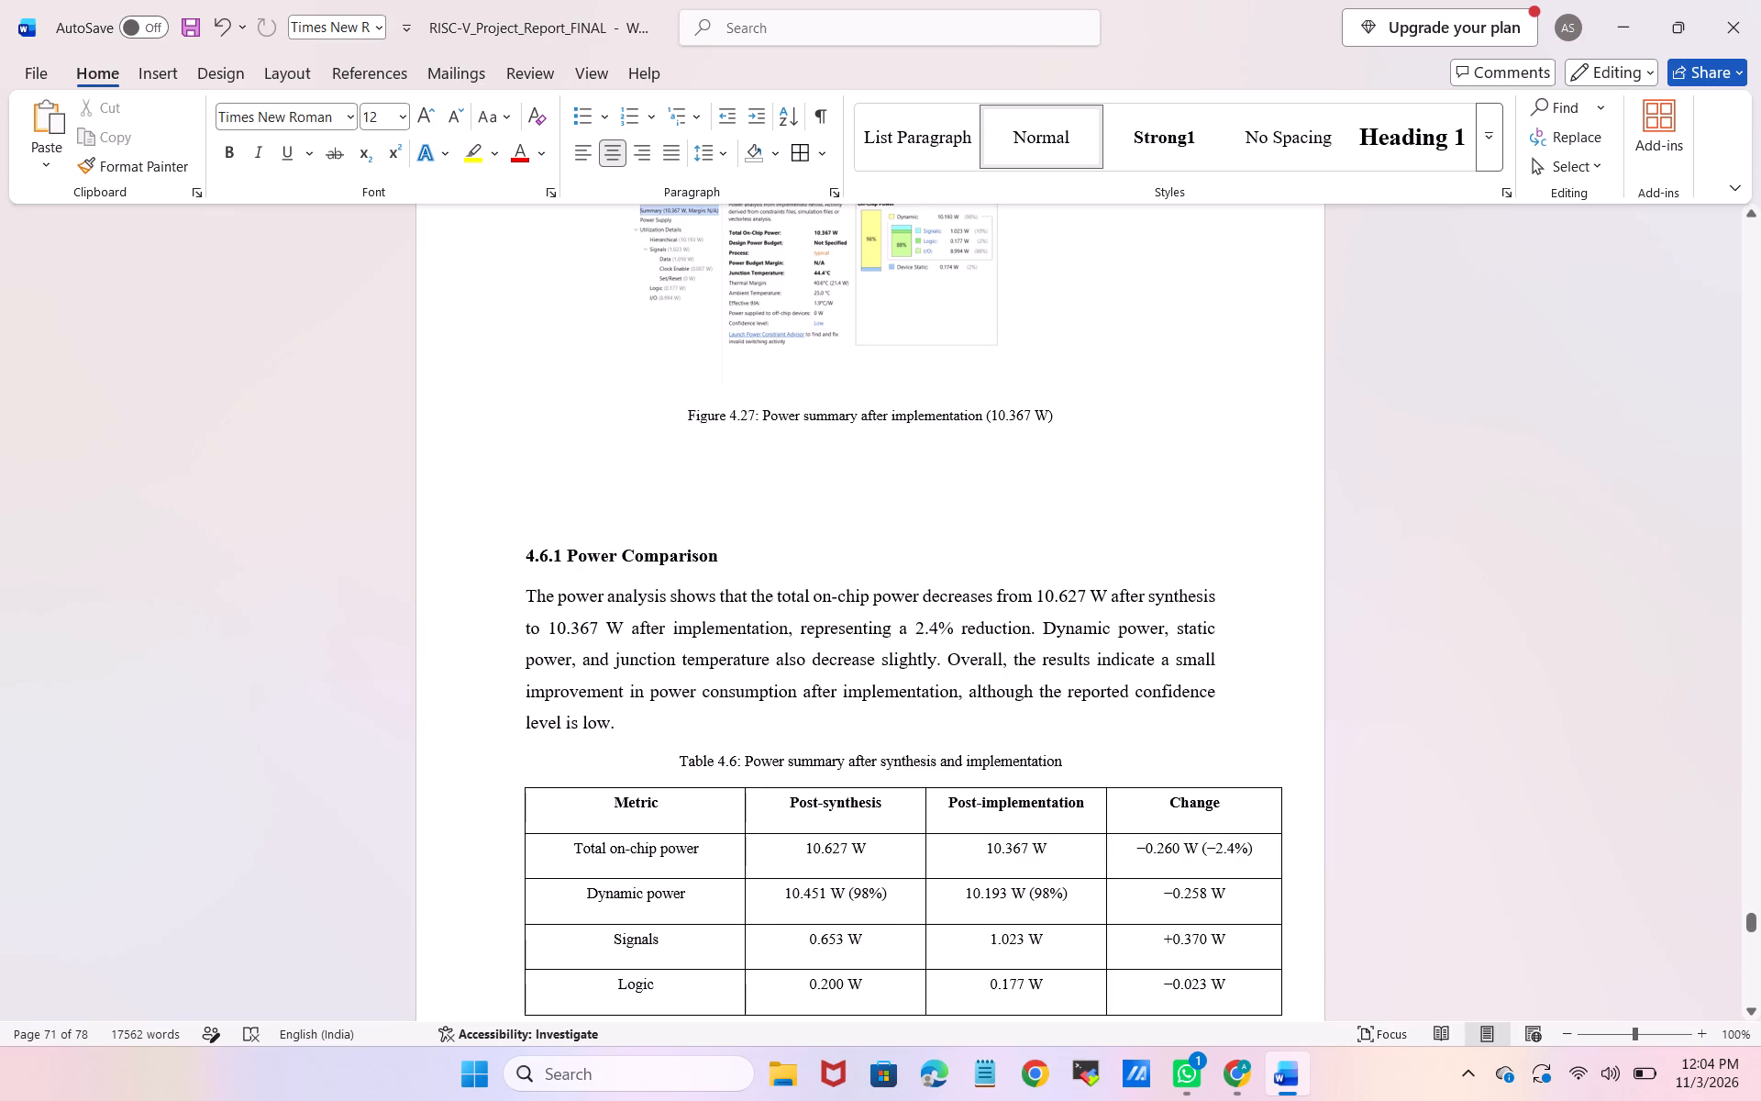
{"action": "left_click", "coordinate": [589, 517]}
{"action": "key", "text": "BackSpace"}
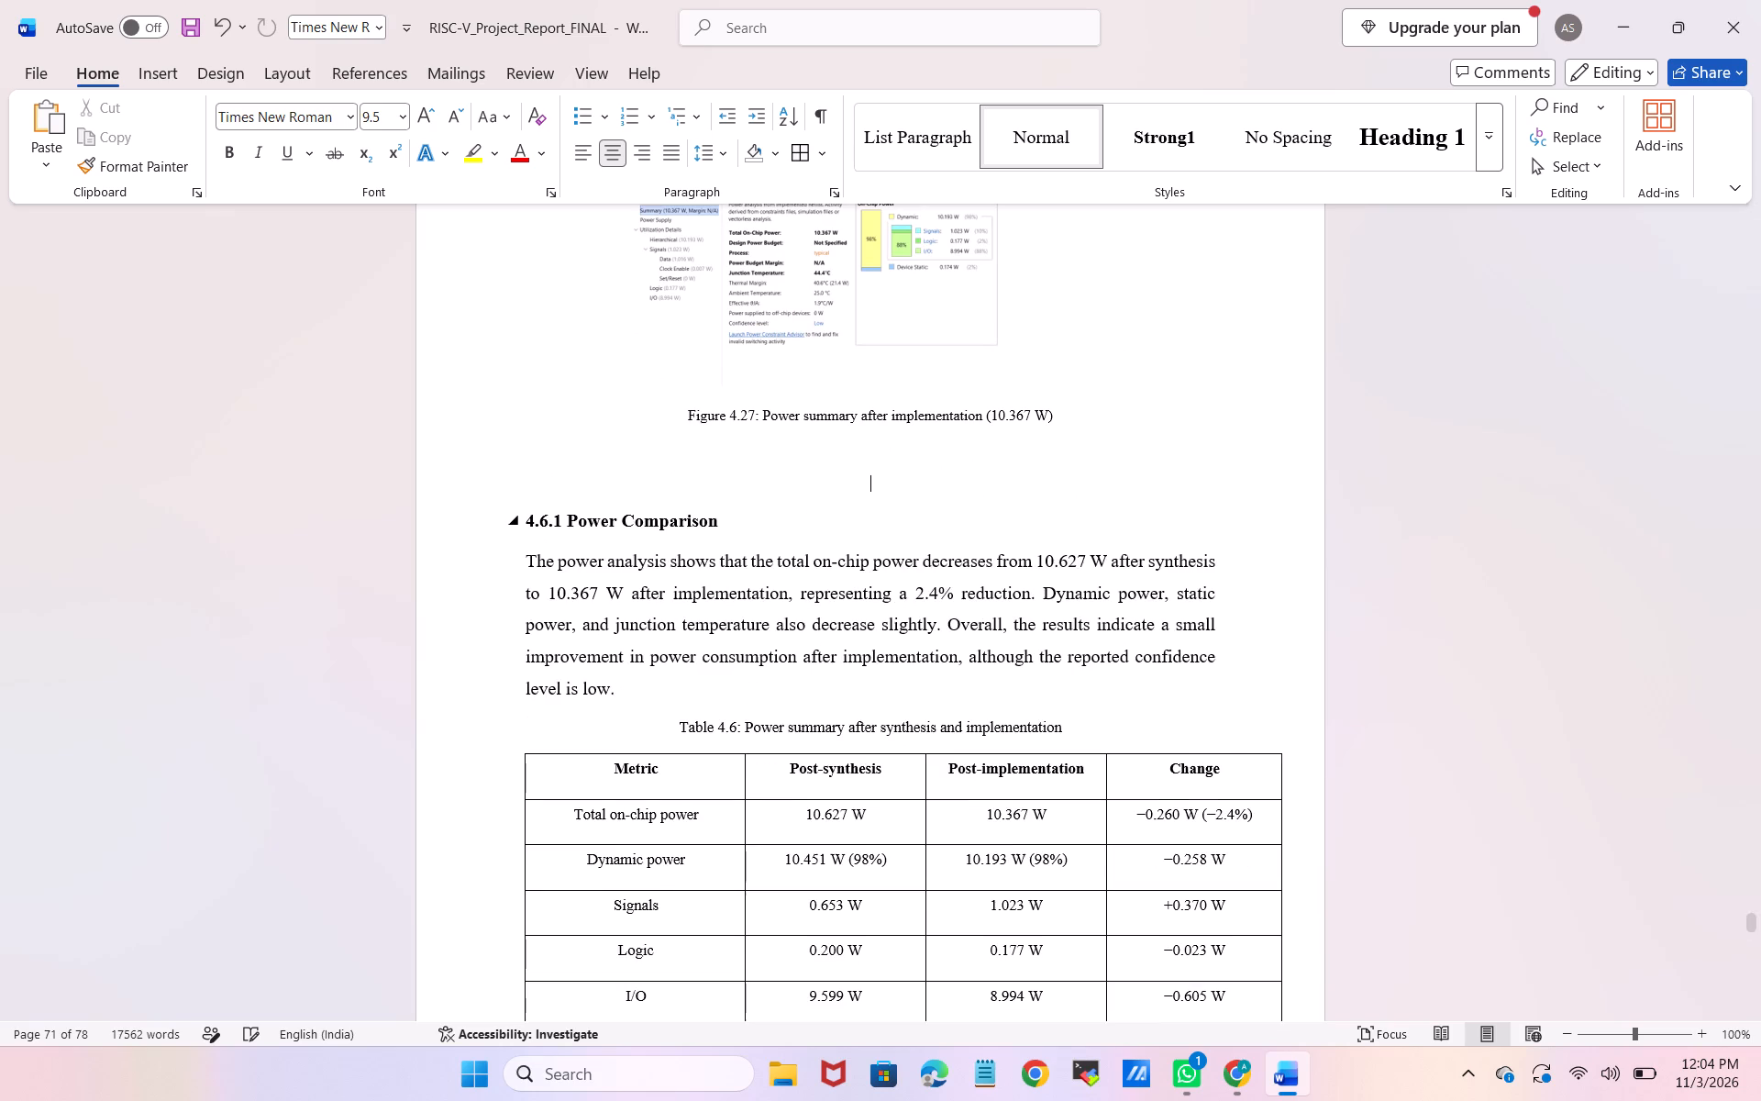
{"action": "key", "text": "BackSpace"}
{"action": "key", "text": "BackSpace"}
{"action": "key", "text": "BackSpace"}
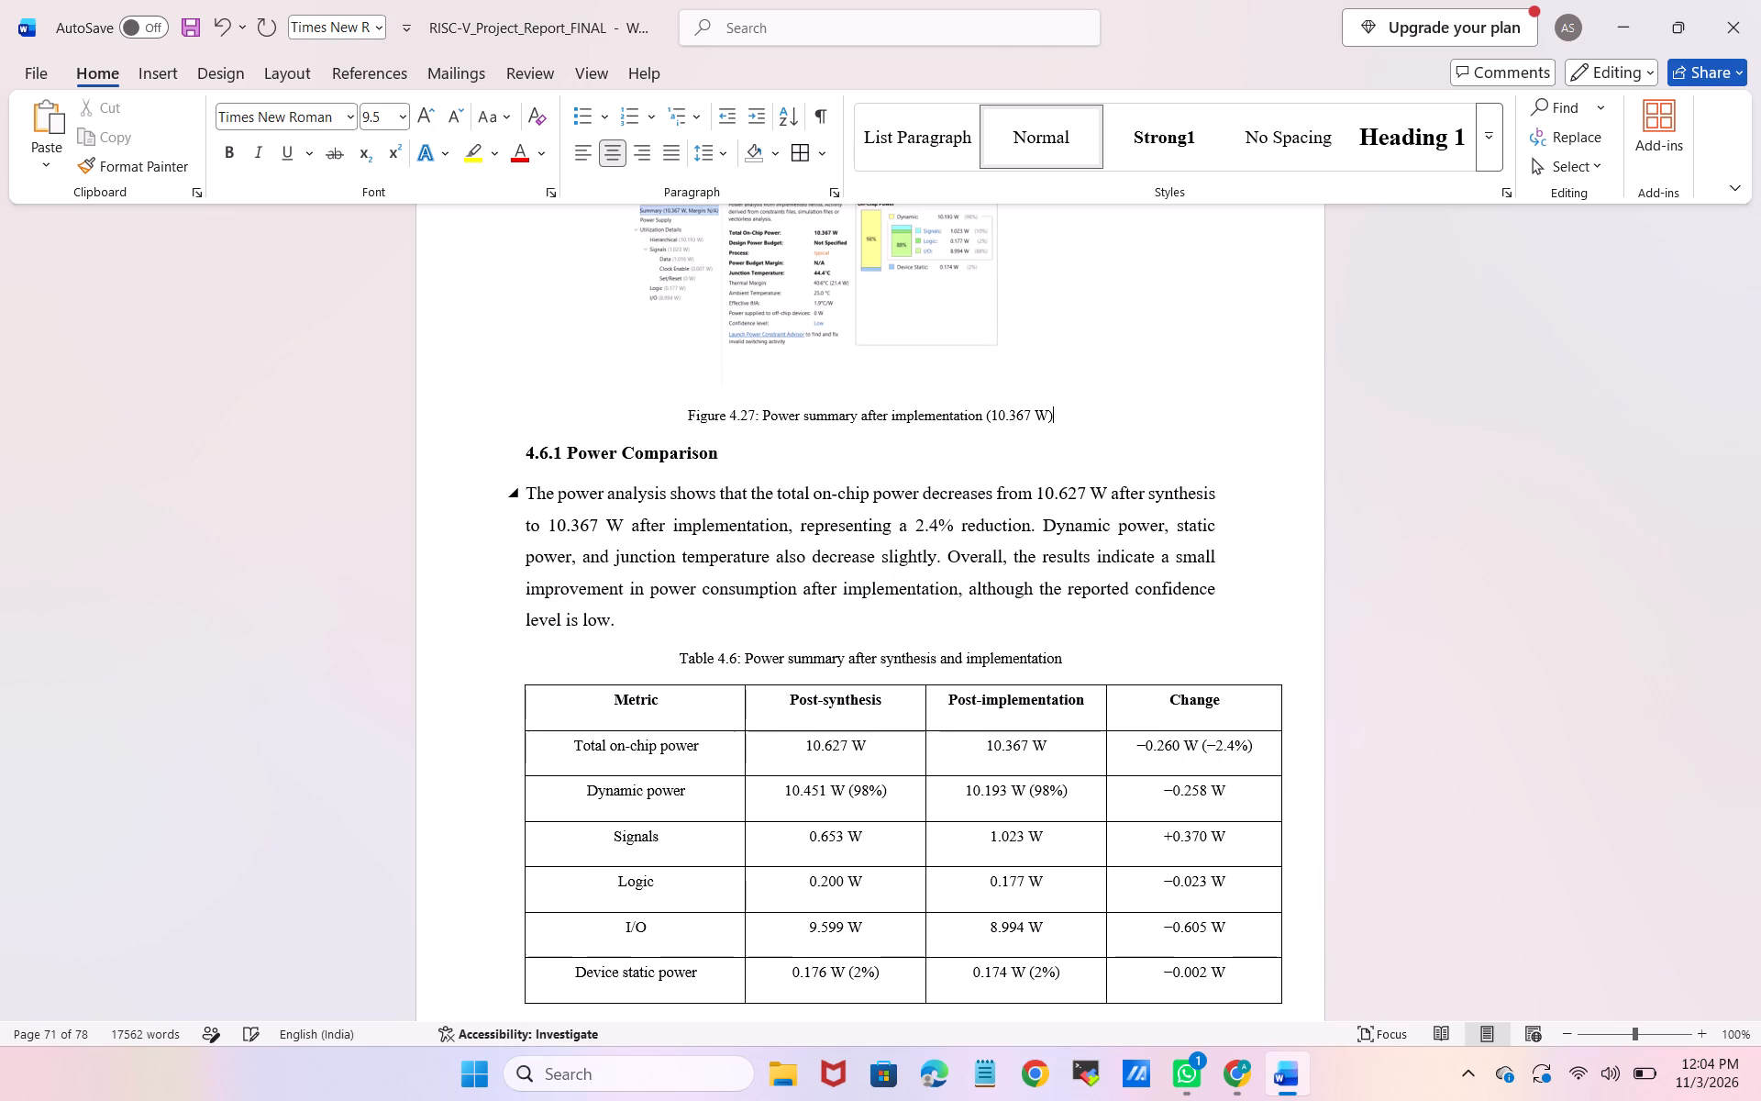
Check how Table 4.6 in section 4.6.1 Power Comparison breaks across the two pages.
{"action": "scroll", "coordinate": [589, 517], "scroll_direction": "down", "scroll_amount": 2}
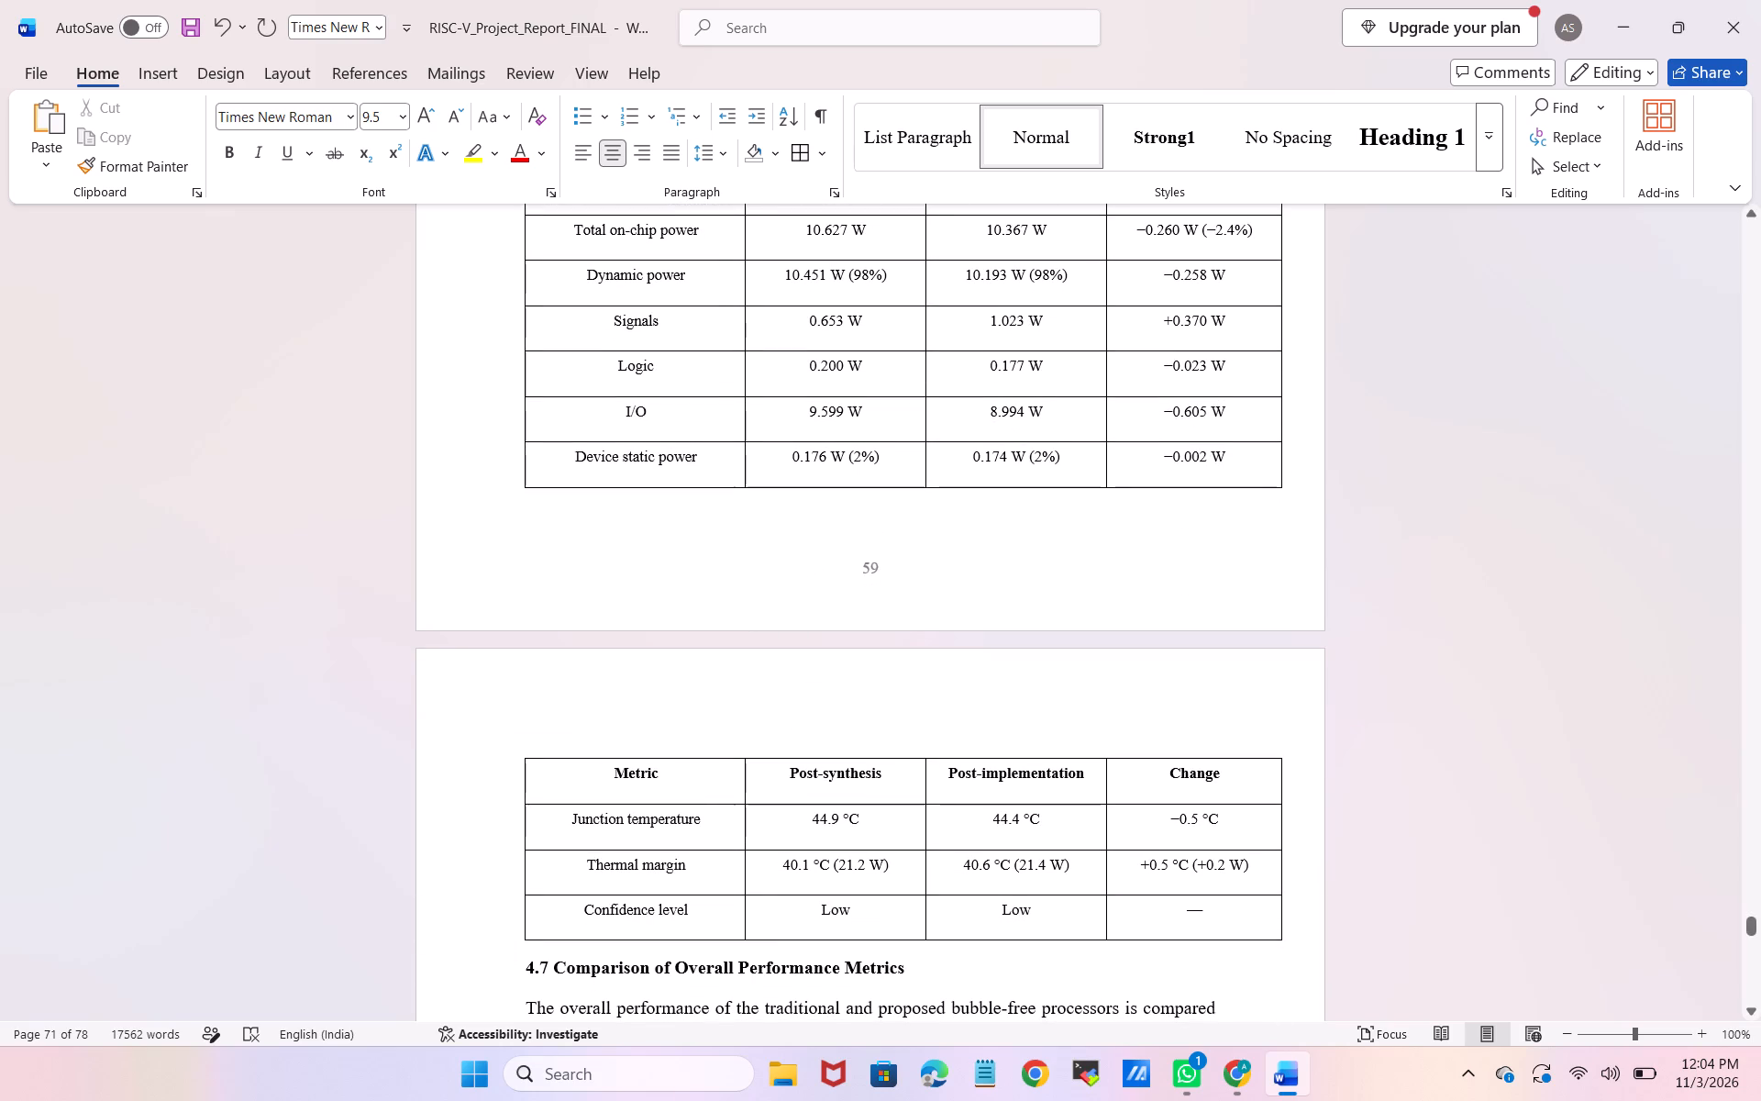
{"action": "scroll", "coordinate": [589, 517], "scroll_direction": "down", "scroll_amount": 1}
{"action": "scroll", "coordinate": [589, 517], "scroll_direction": "up", "scroll_amount": 1}
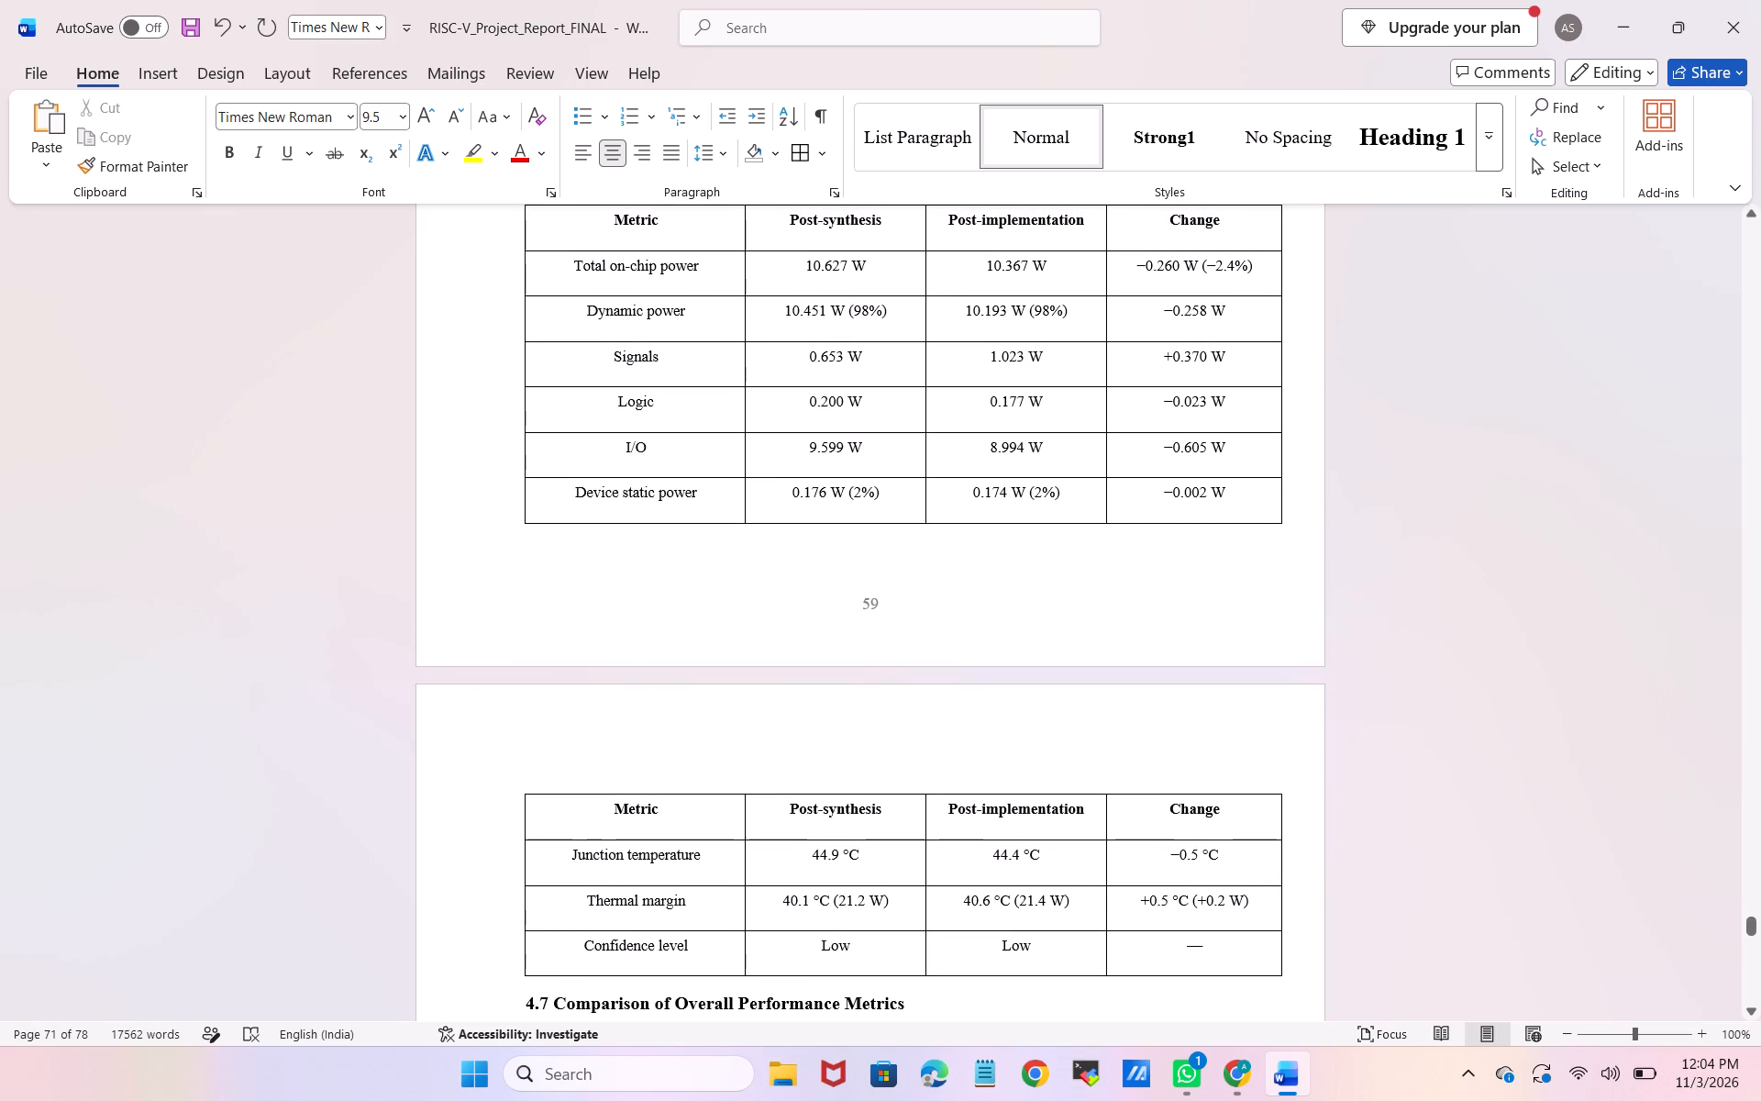
{"action": "scroll", "coordinate": [589, 517], "scroll_direction": "up", "scroll_amount": 1}
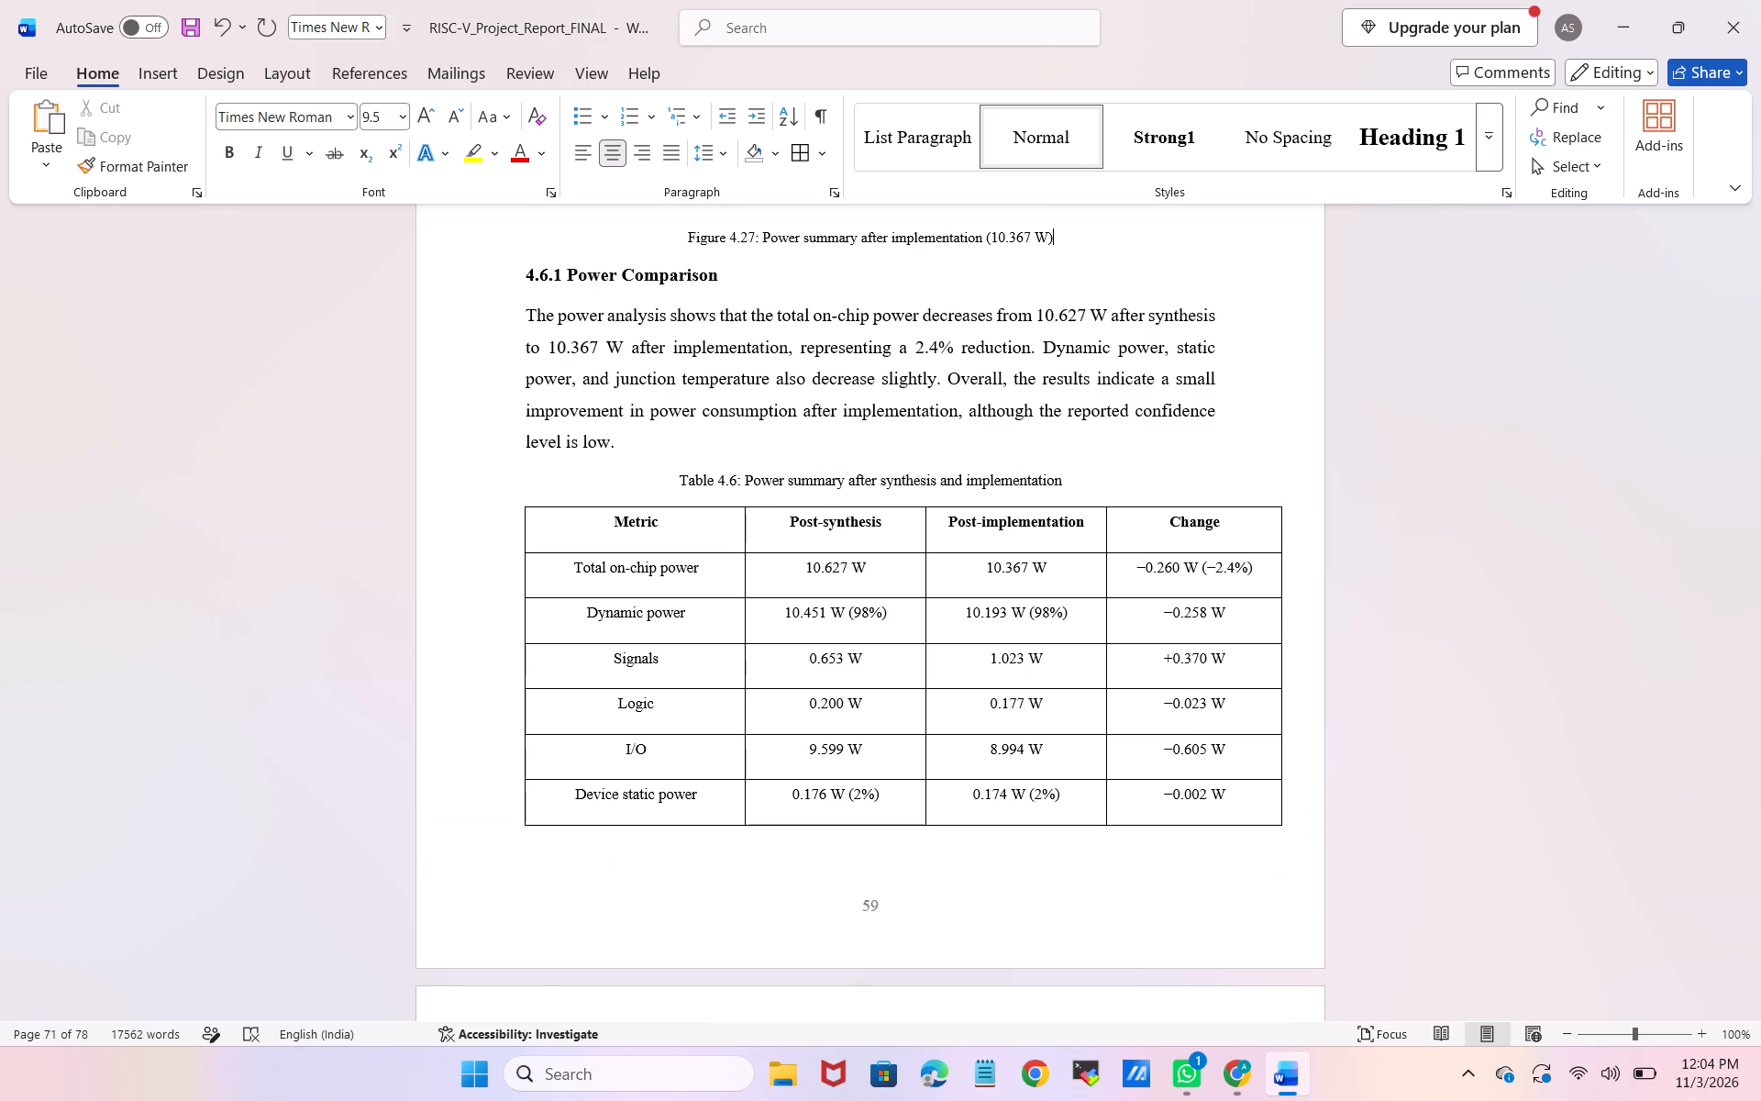
{"action": "scroll", "coordinate": [589, 517], "scroll_direction": "up", "scroll_amount": 2}
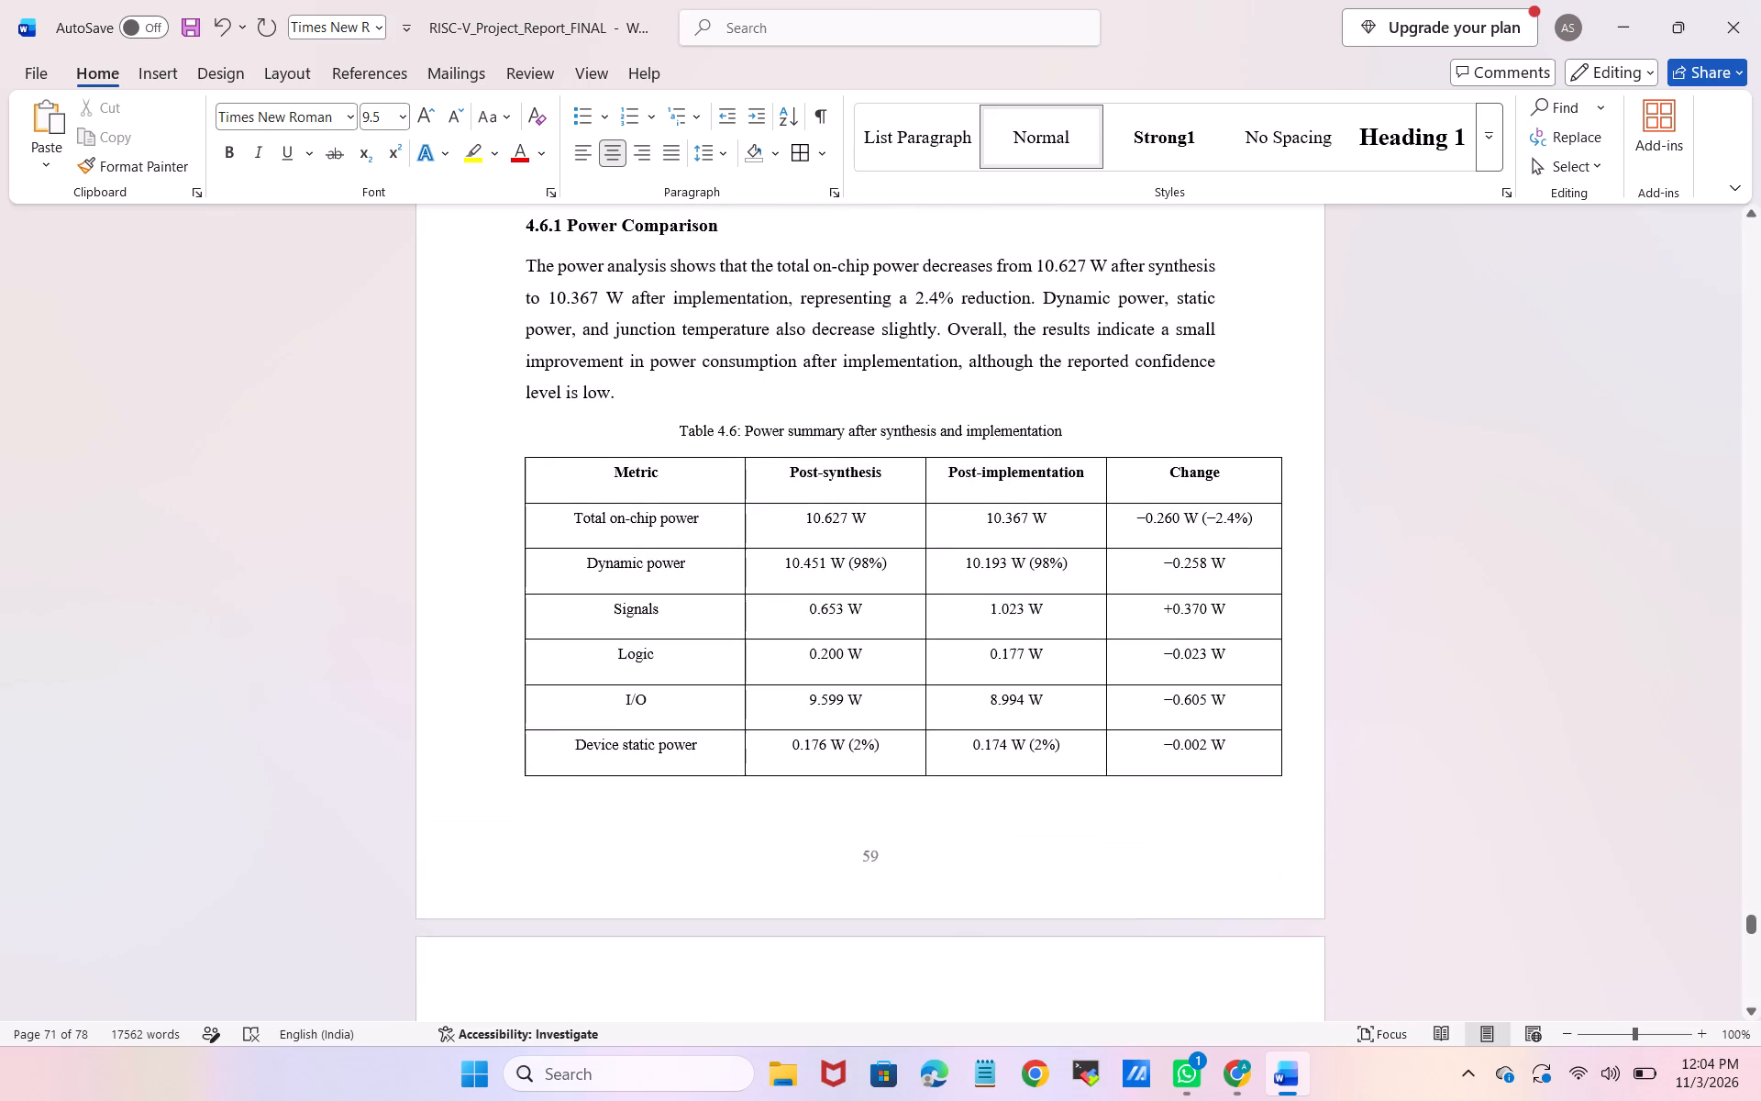
Delete the blank lines between the section 4.7 paragraph and the Table 4.7 caption, retyping the paragraph's final period.
{"action": "scroll", "coordinate": [589, 517], "scroll_direction": "down", "scroll_amount": 4}
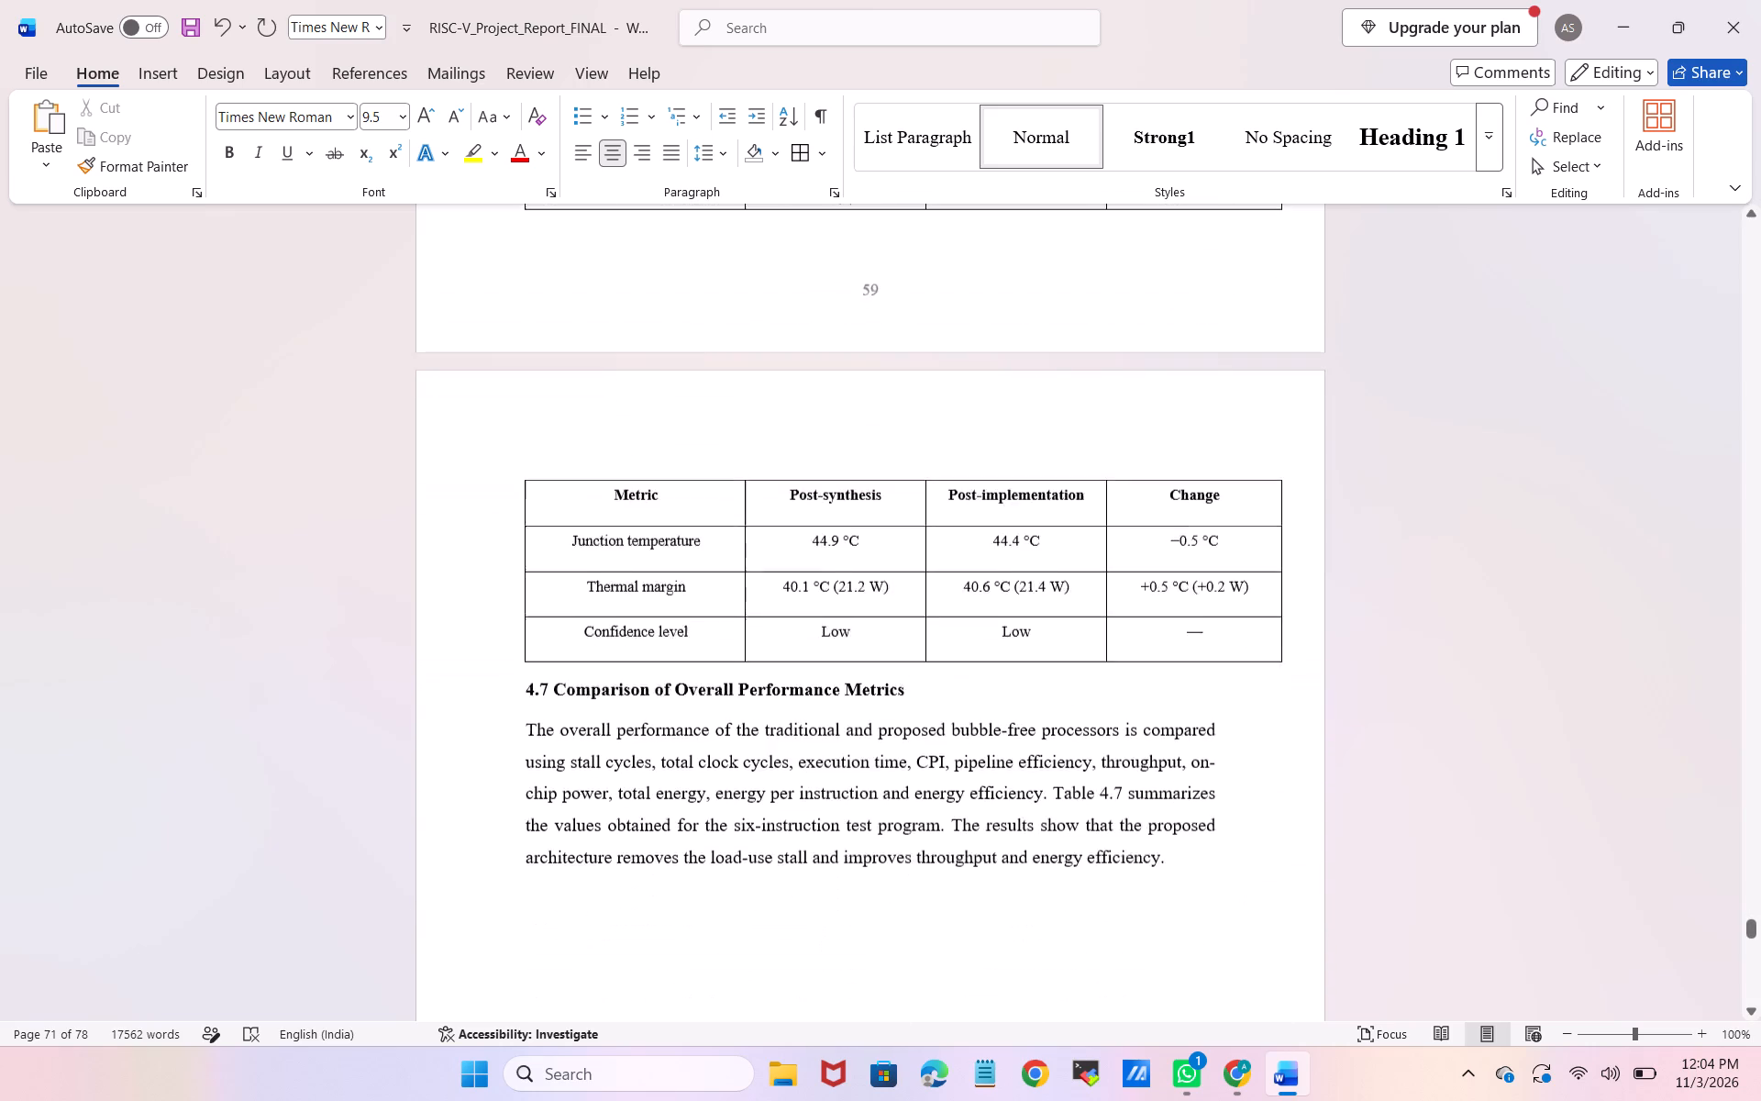
{"action": "scroll", "coordinate": [589, 517], "scroll_direction": "down", "scroll_amount": 2}
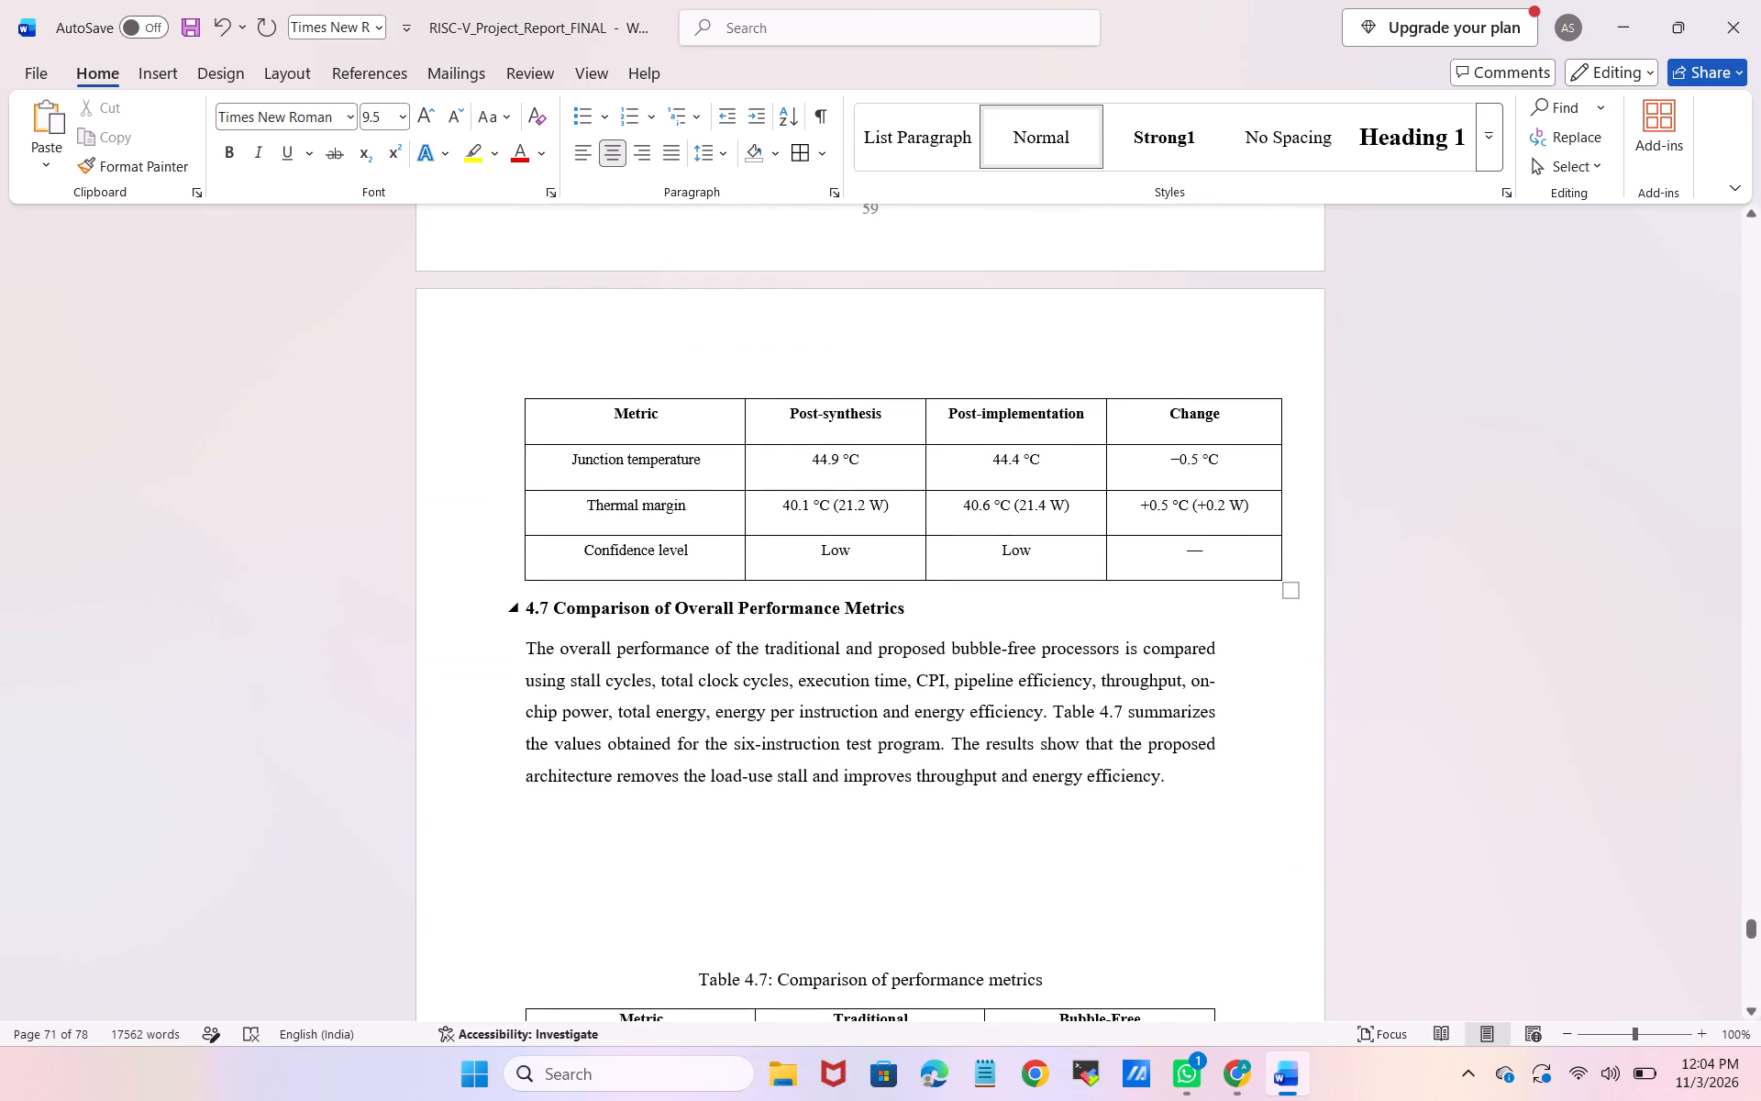
{"action": "left_click", "coordinate": [636, 925]}
{"action": "key", "text": "BackSpace"}
{"action": "key", "text": "BackSpace"}
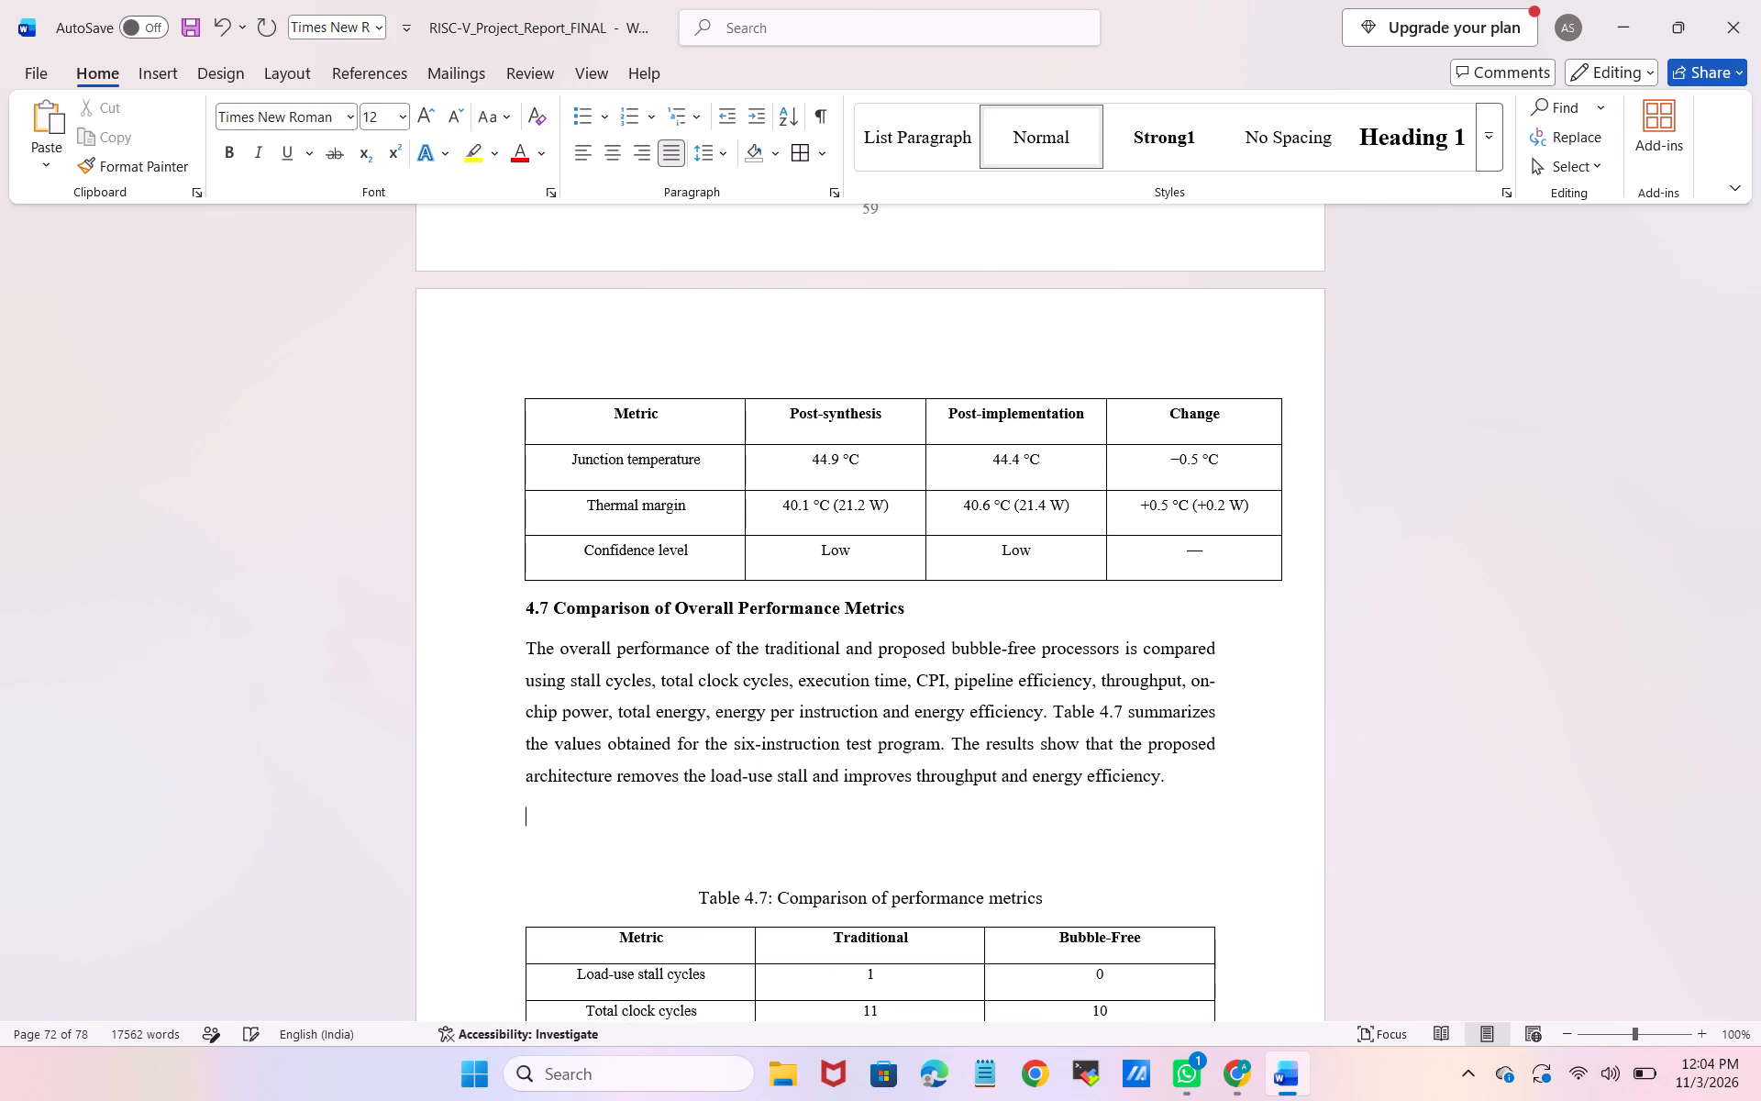
{"action": "key", "text": "BackSpace"}
{"action": "key", "text": "BackSpace"}
{"action": "key", "text": "period"}
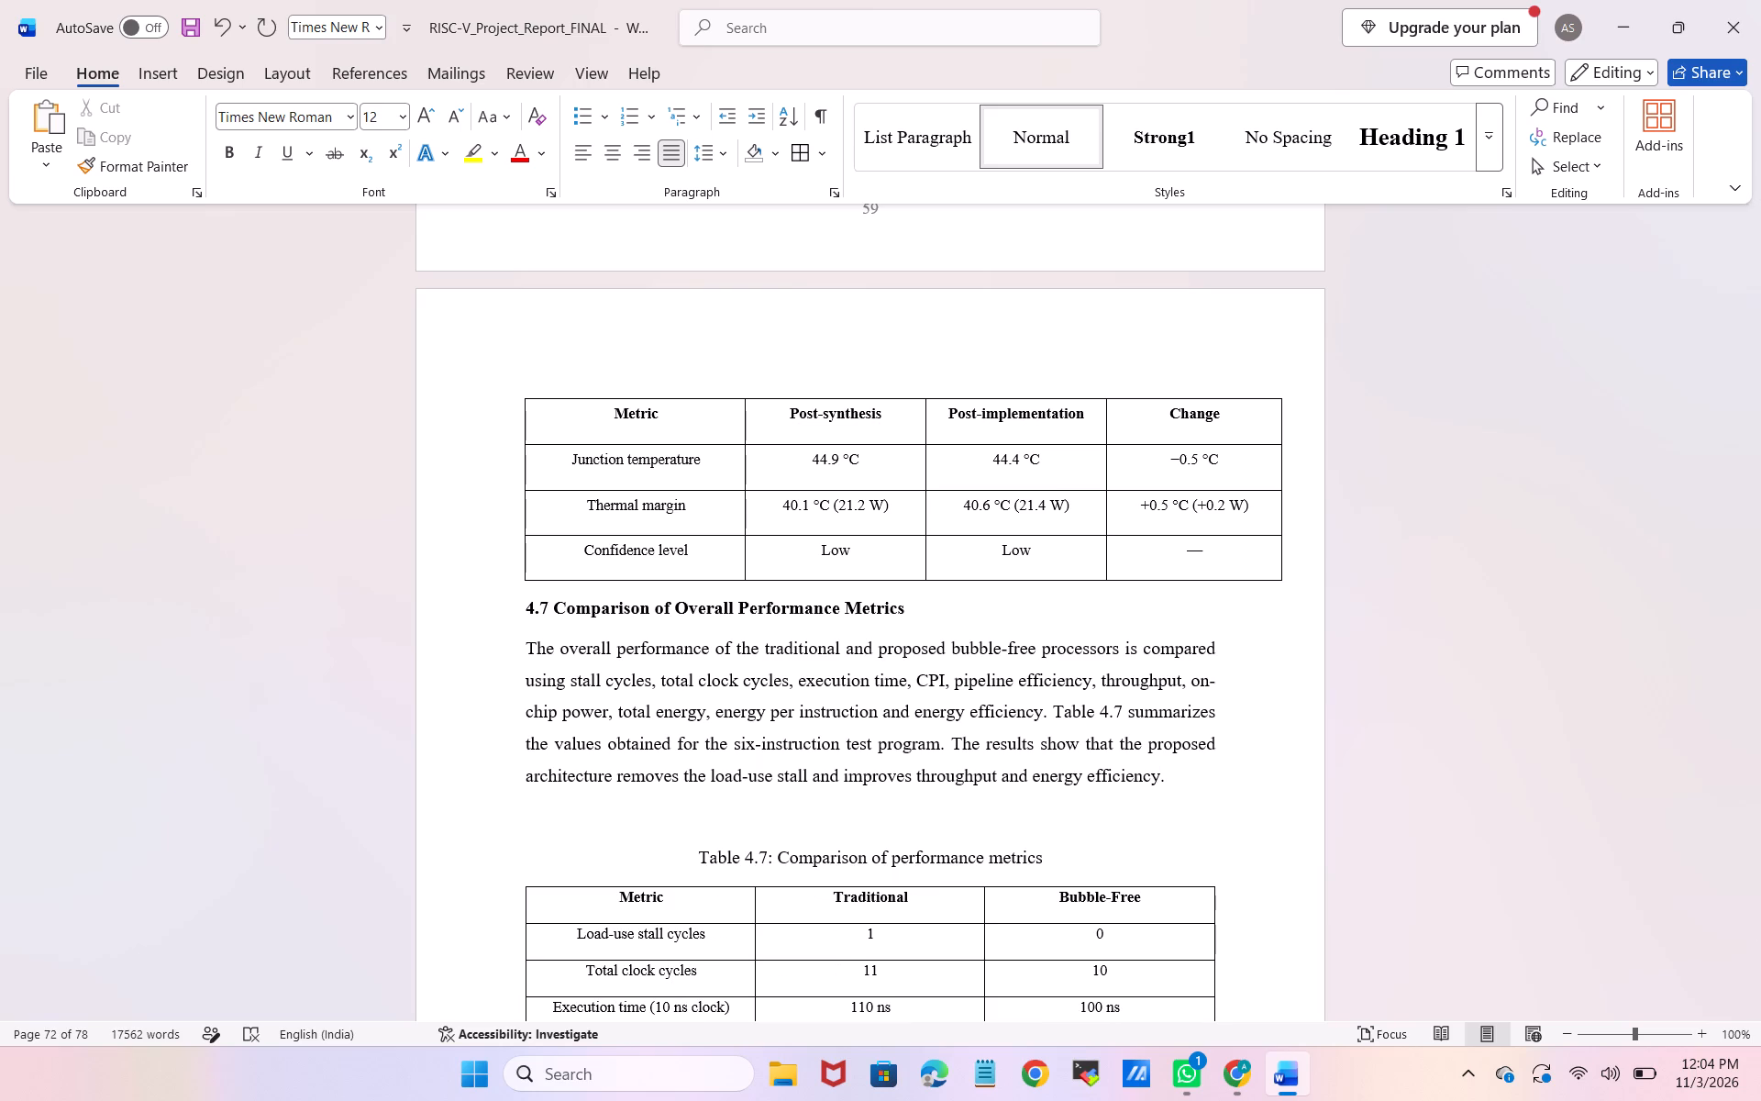
{"action": "key", "text": "Down"}
{"action": "key", "text": "BackSpace"}
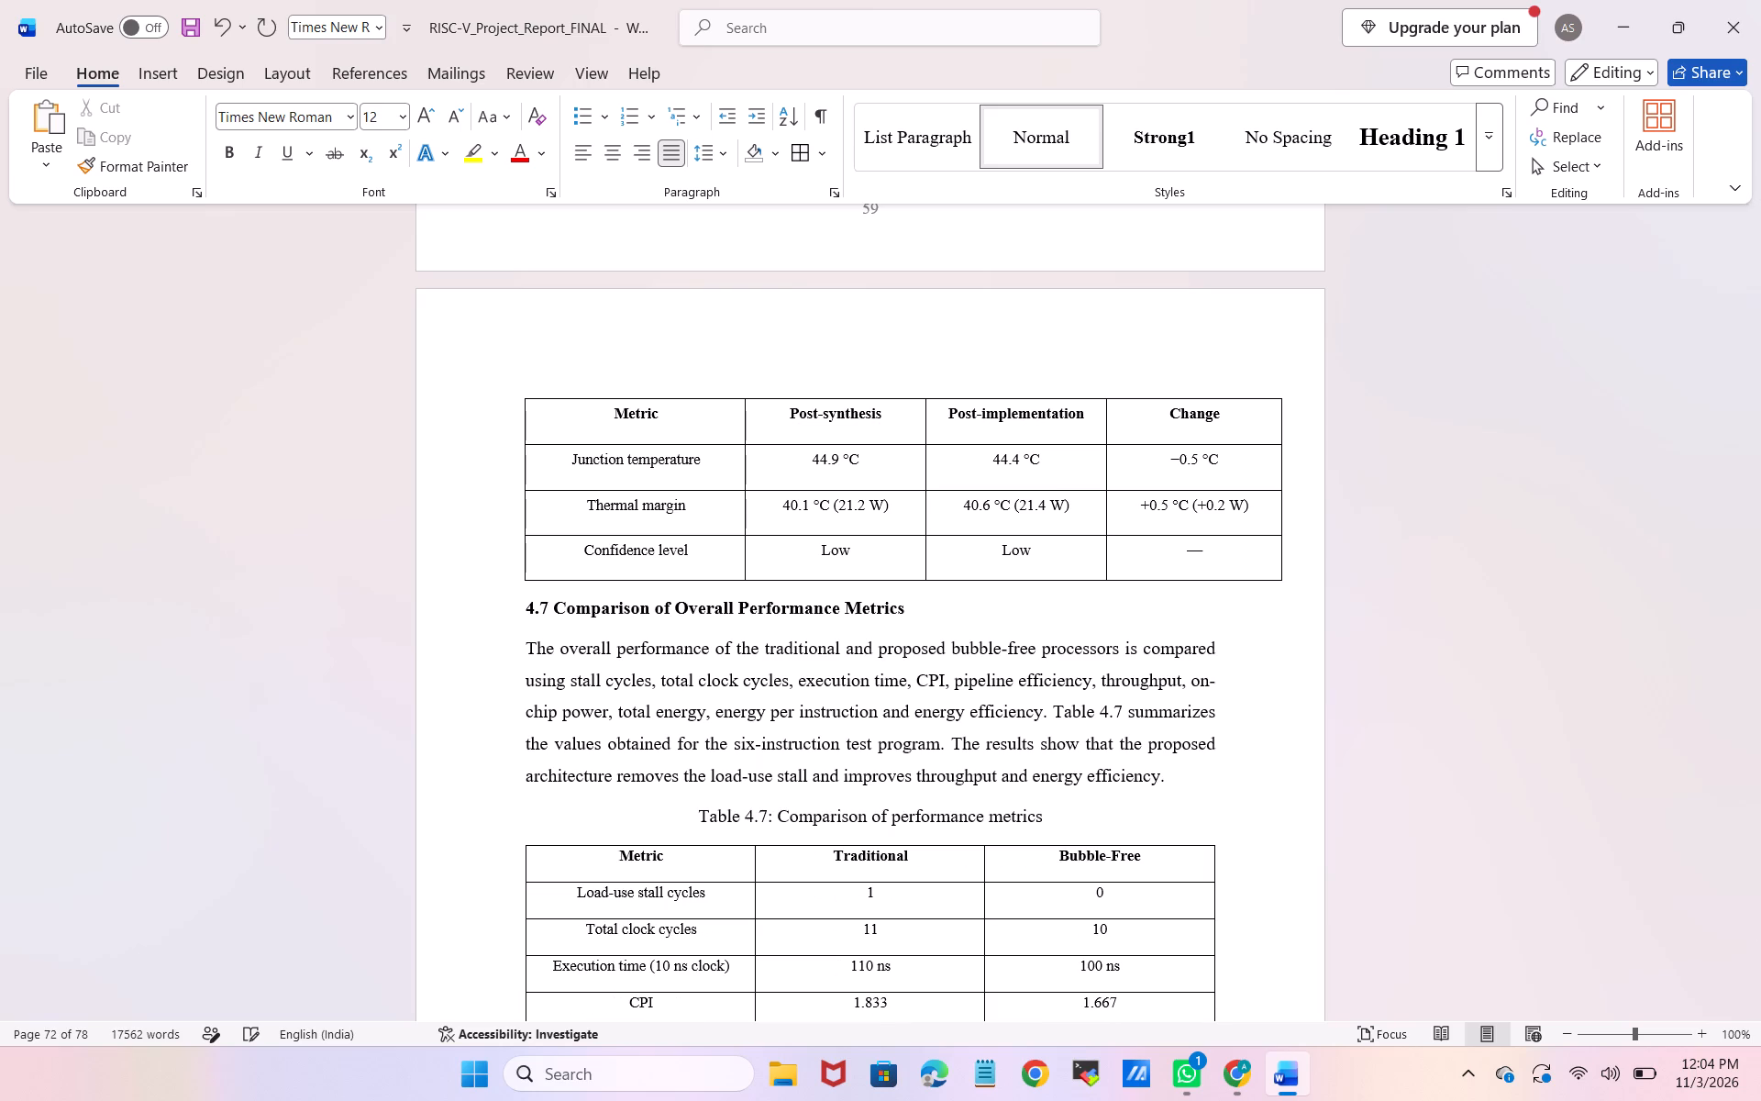
Shrink the forwarding unit block diagram (Figure 4.20) and the forwarding unit schematic diagram (Figure 4.21), keeping their proportions.
{"action": "scroll", "coordinate": [636, 925], "scroll_direction": "down", "scroll_amount": 2}
{"action": "scroll", "coordinate": [636, 925], "scroll_direction": "up", "scroll_amount": 2}
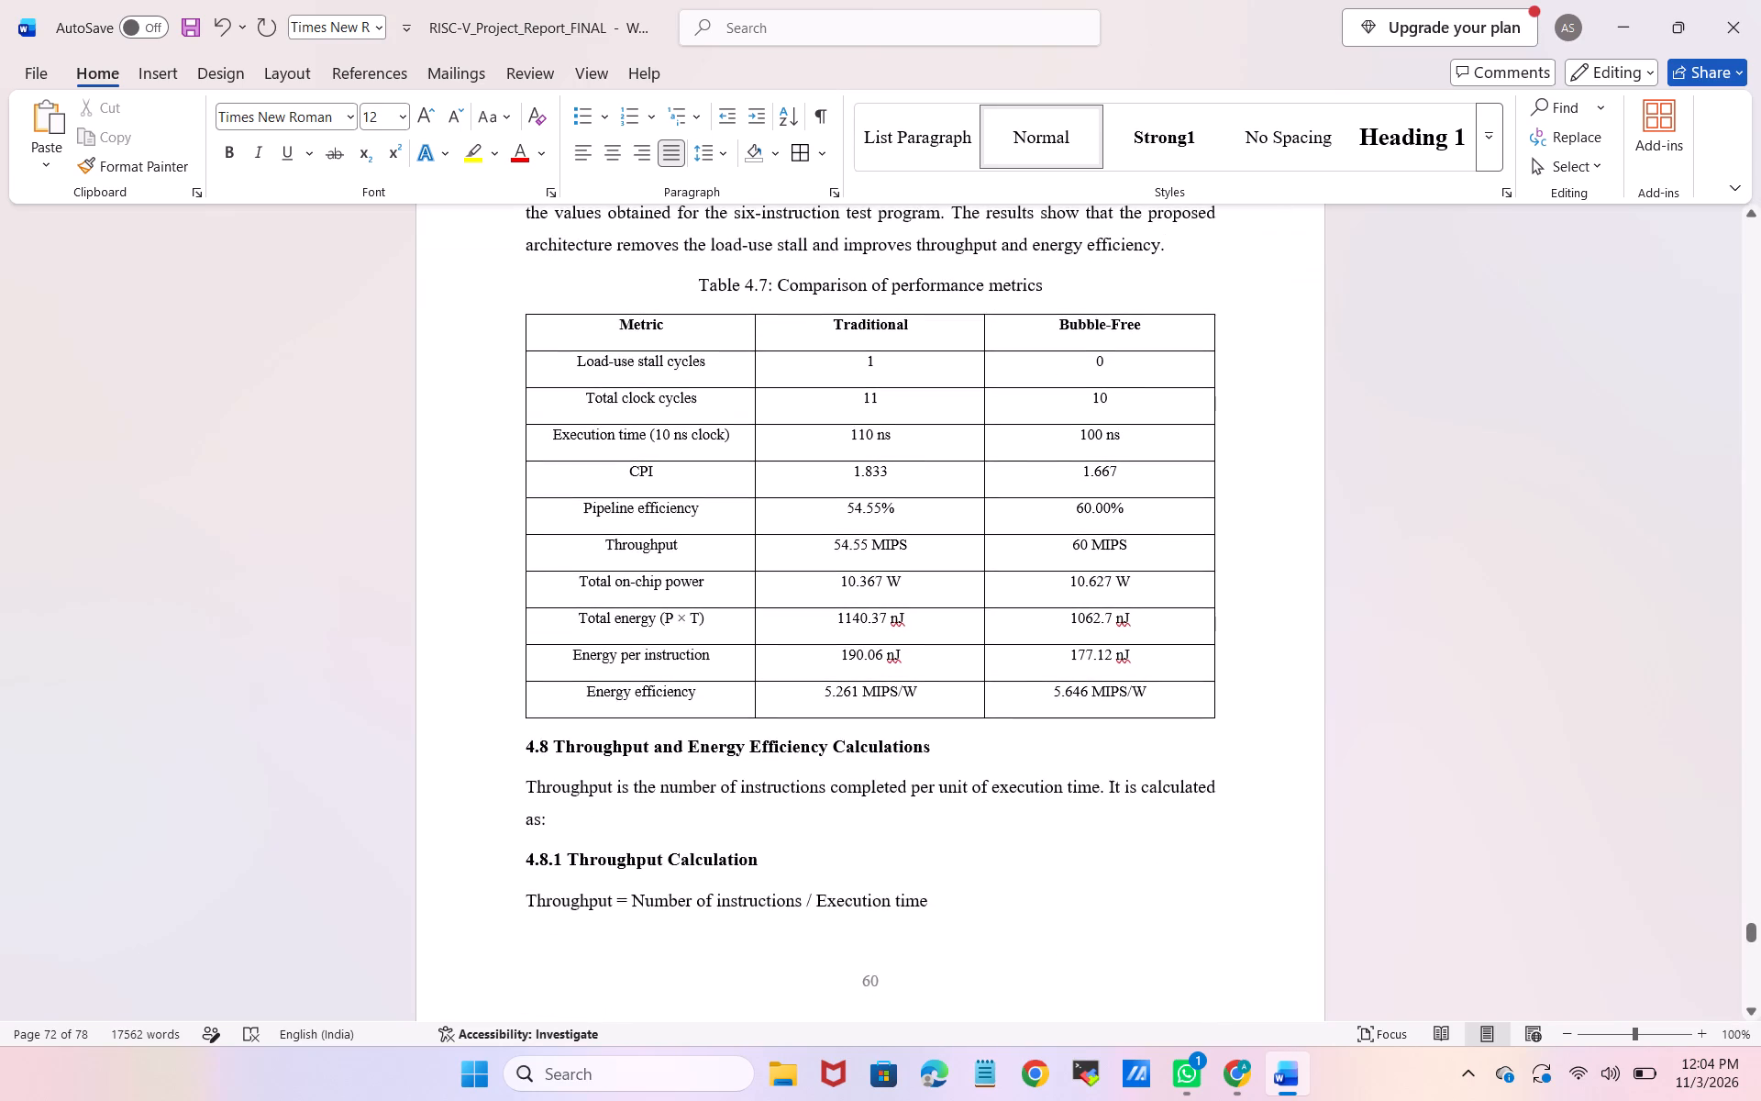
{"action": "scroll", "coordinate": [636, 925], "scroll_direction": "up", "scroll_amount": 2}
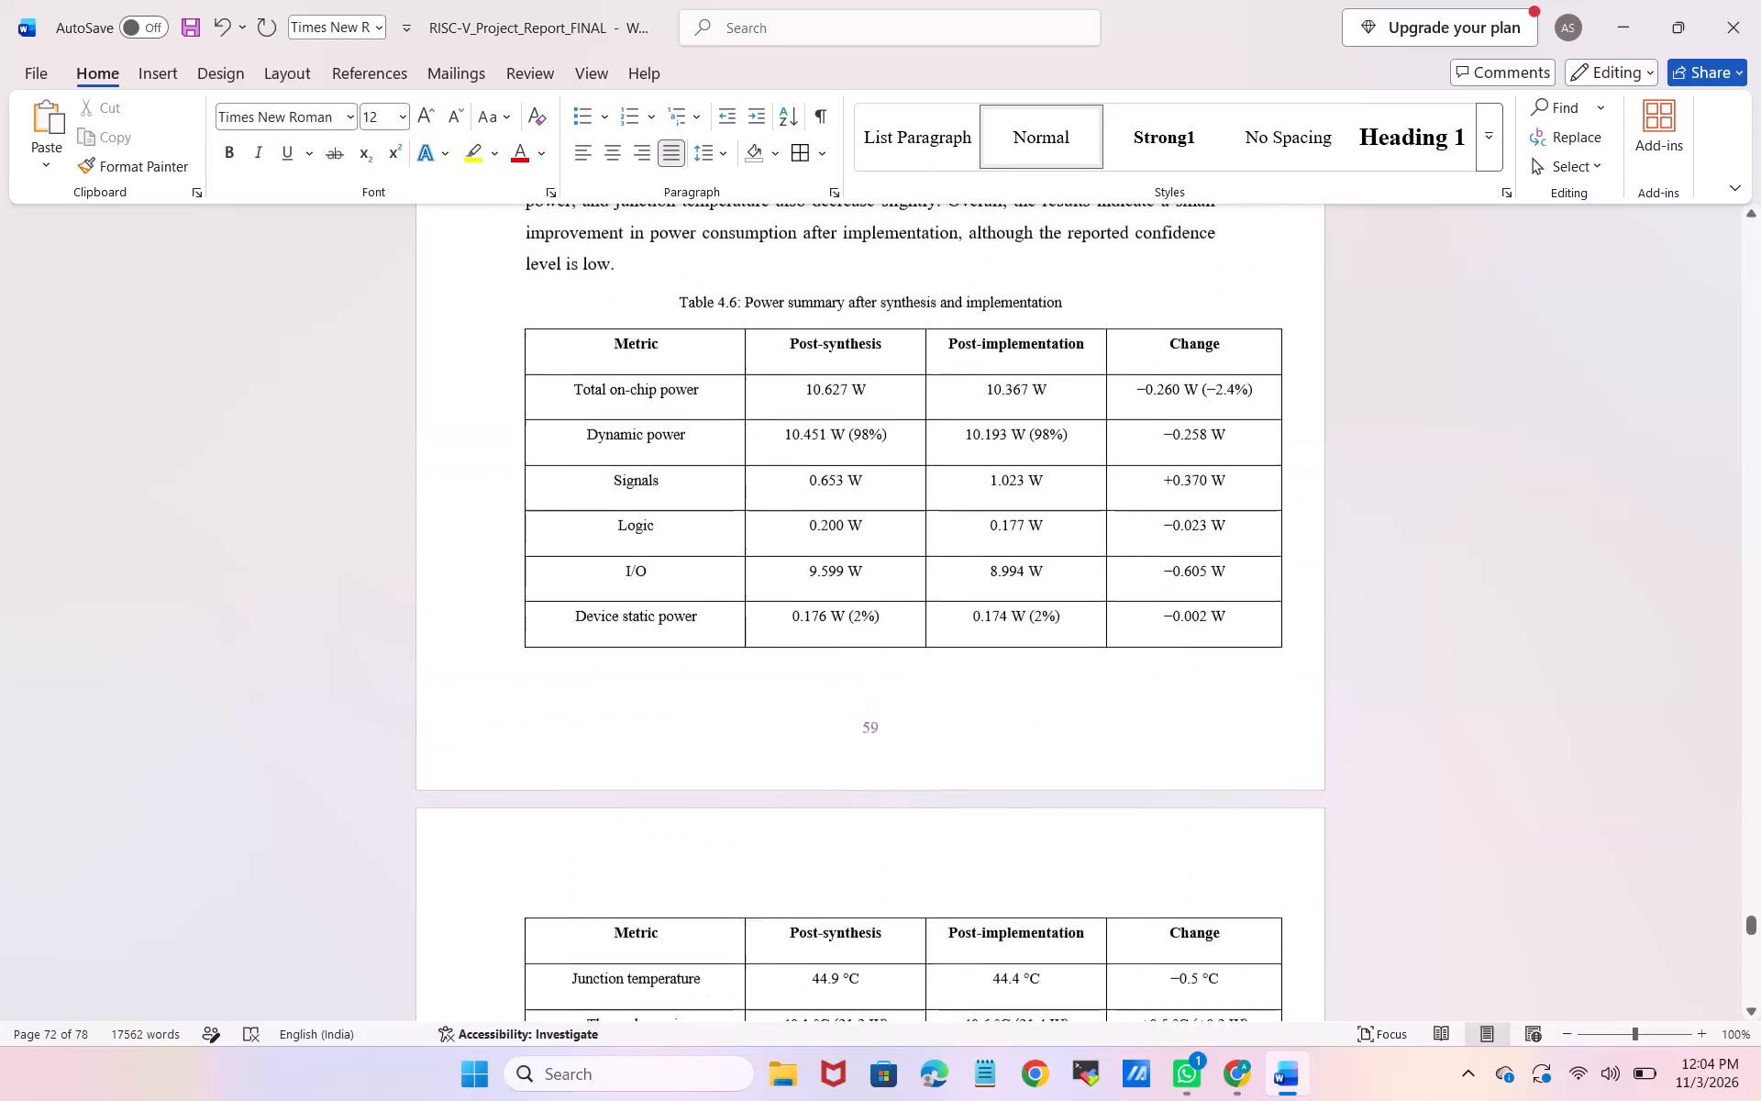
{"action": "scroll", "coordinate": [636, 925], "scroll_direction": "up", "scroll_amount": 4}
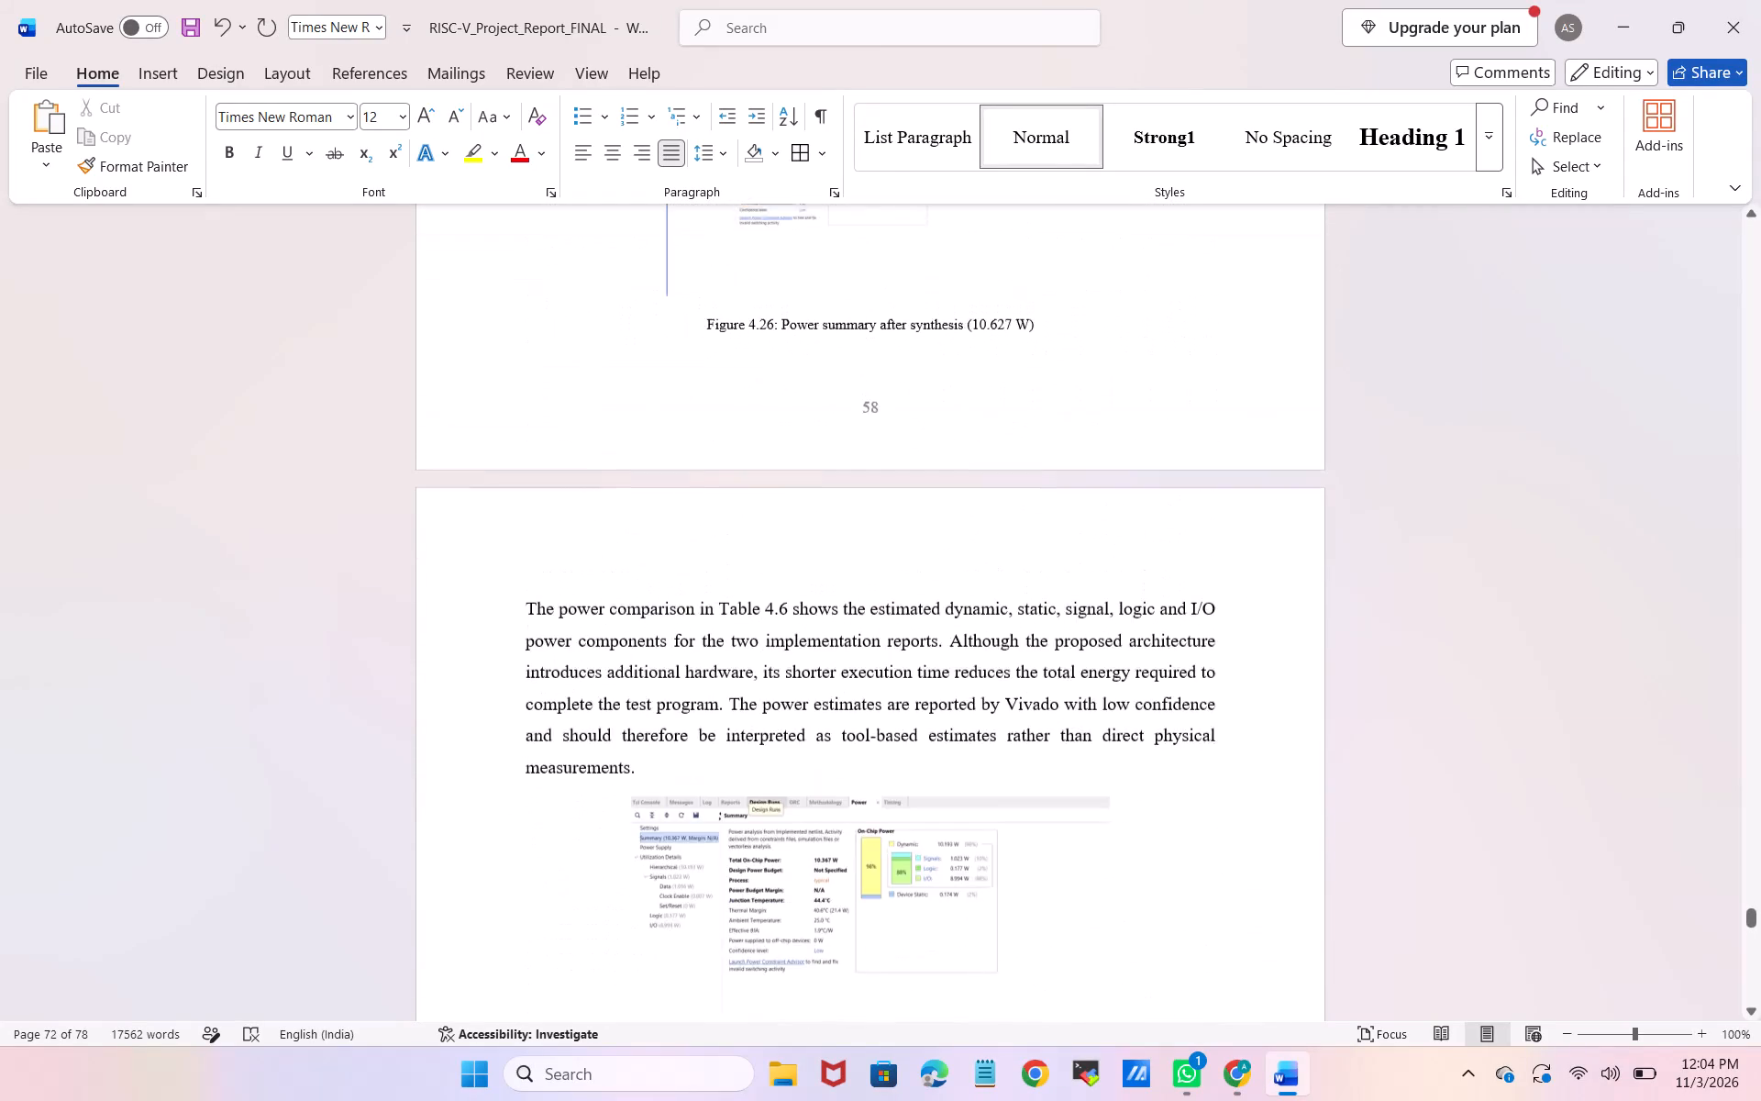
{"action": "scroll", "coordinate": [636, 925], "scroll_direction": "up", "scroll_amount": 4}
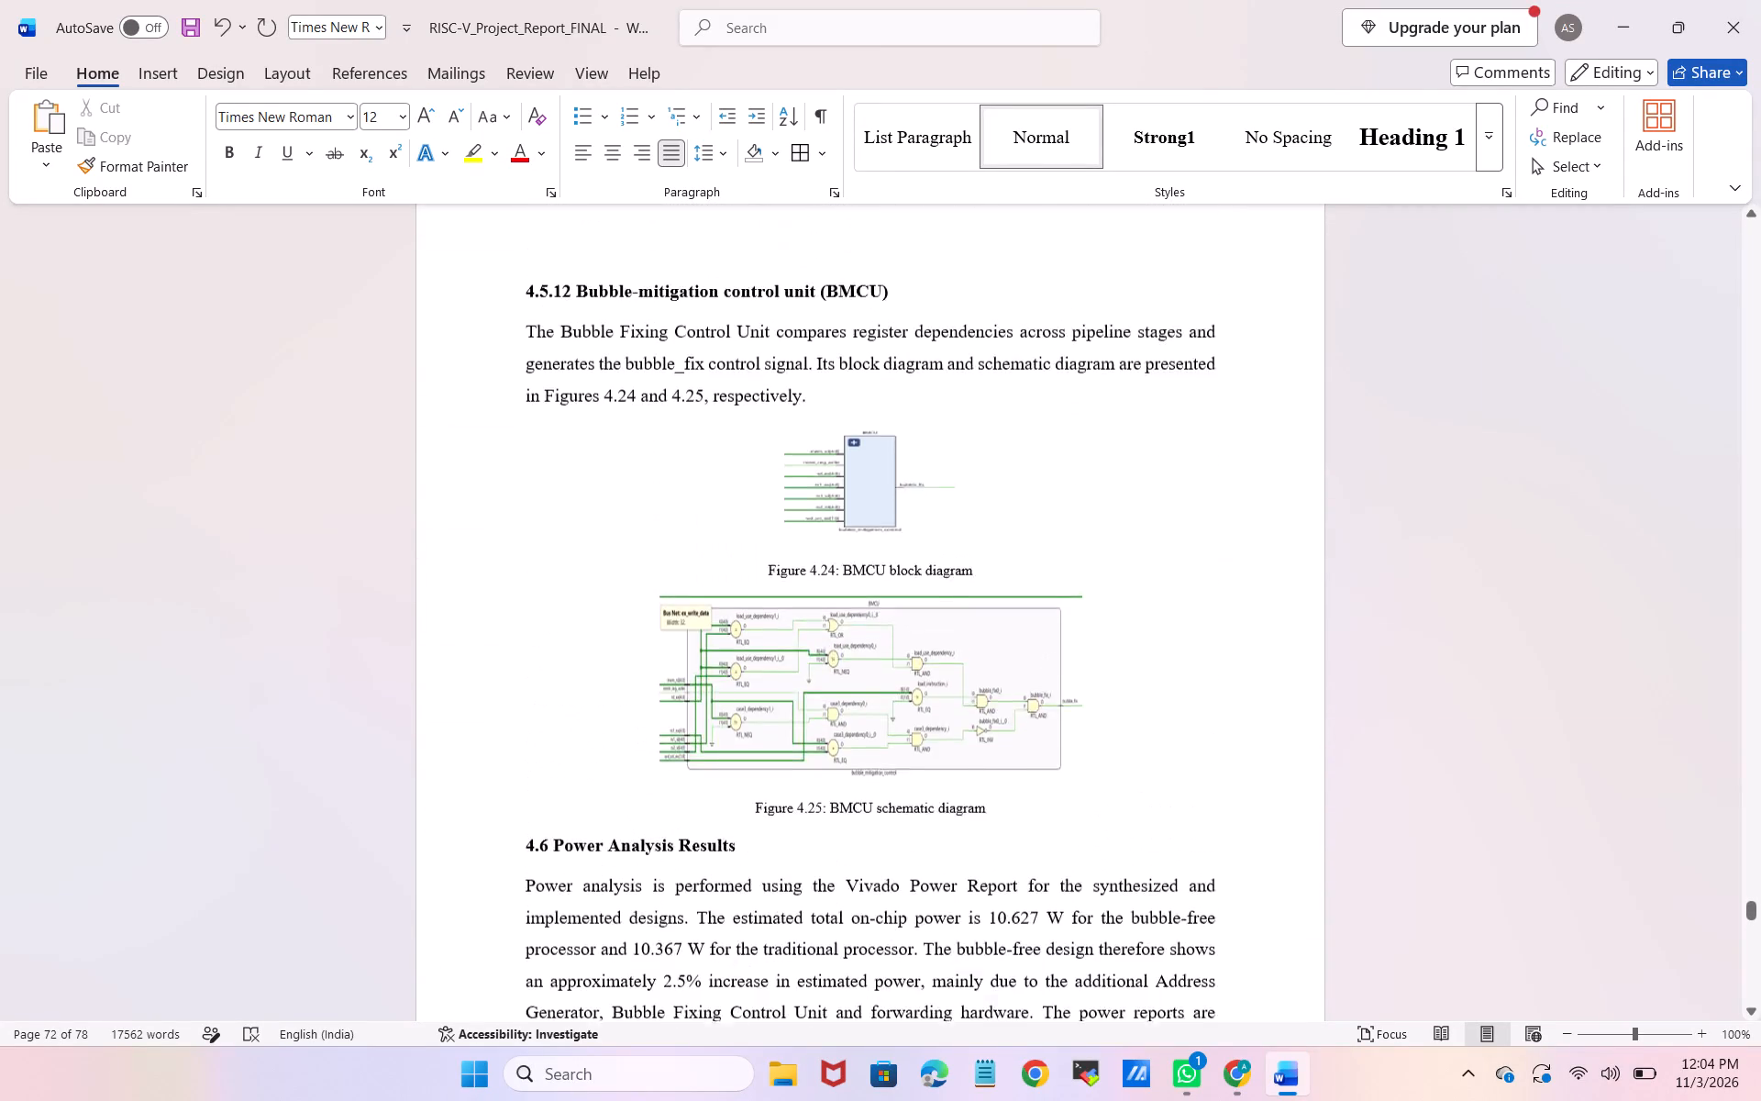
{"action": "scroll", "coordinate": [636, 925], "scroll_direction": "up", "scroll_amount": 4}
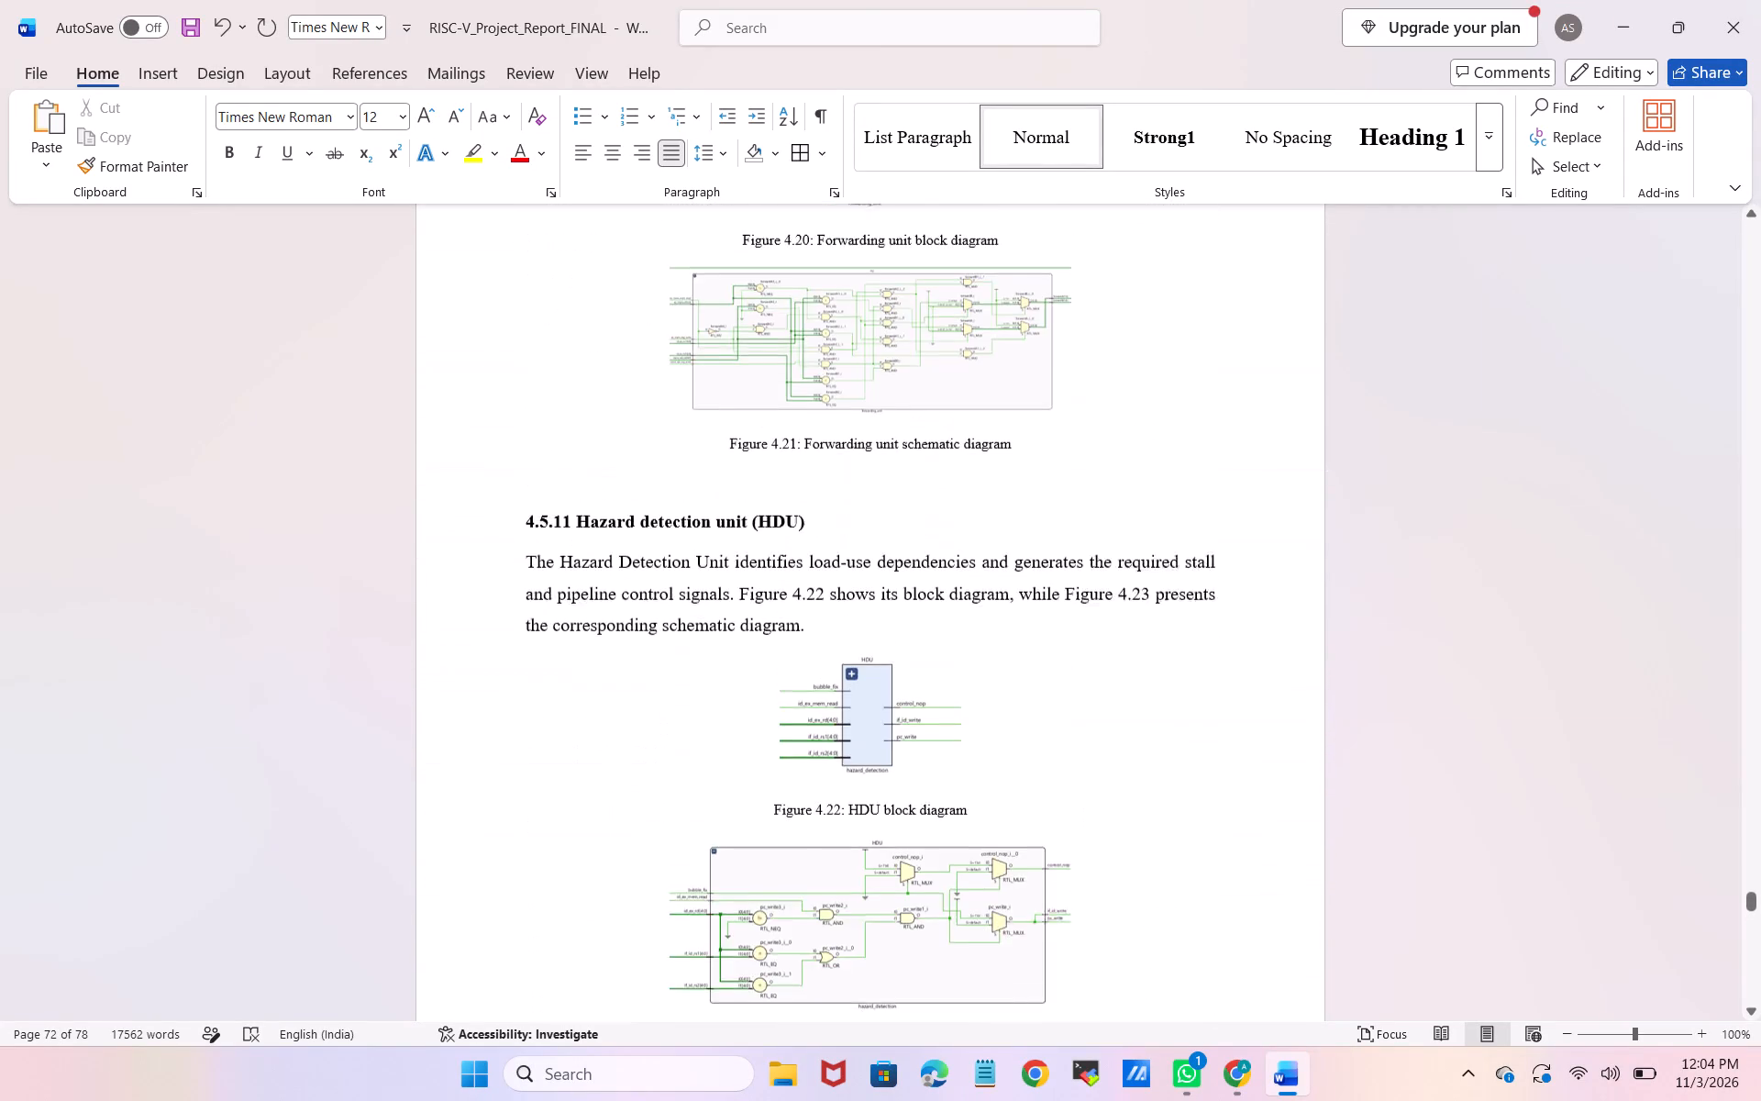
{"action": "scroll", "coordinate": [636, 925], "scroll_direction": "up", "scroll_amount": 2}
{"action": "left_click", "coordinate": [841, 576]}
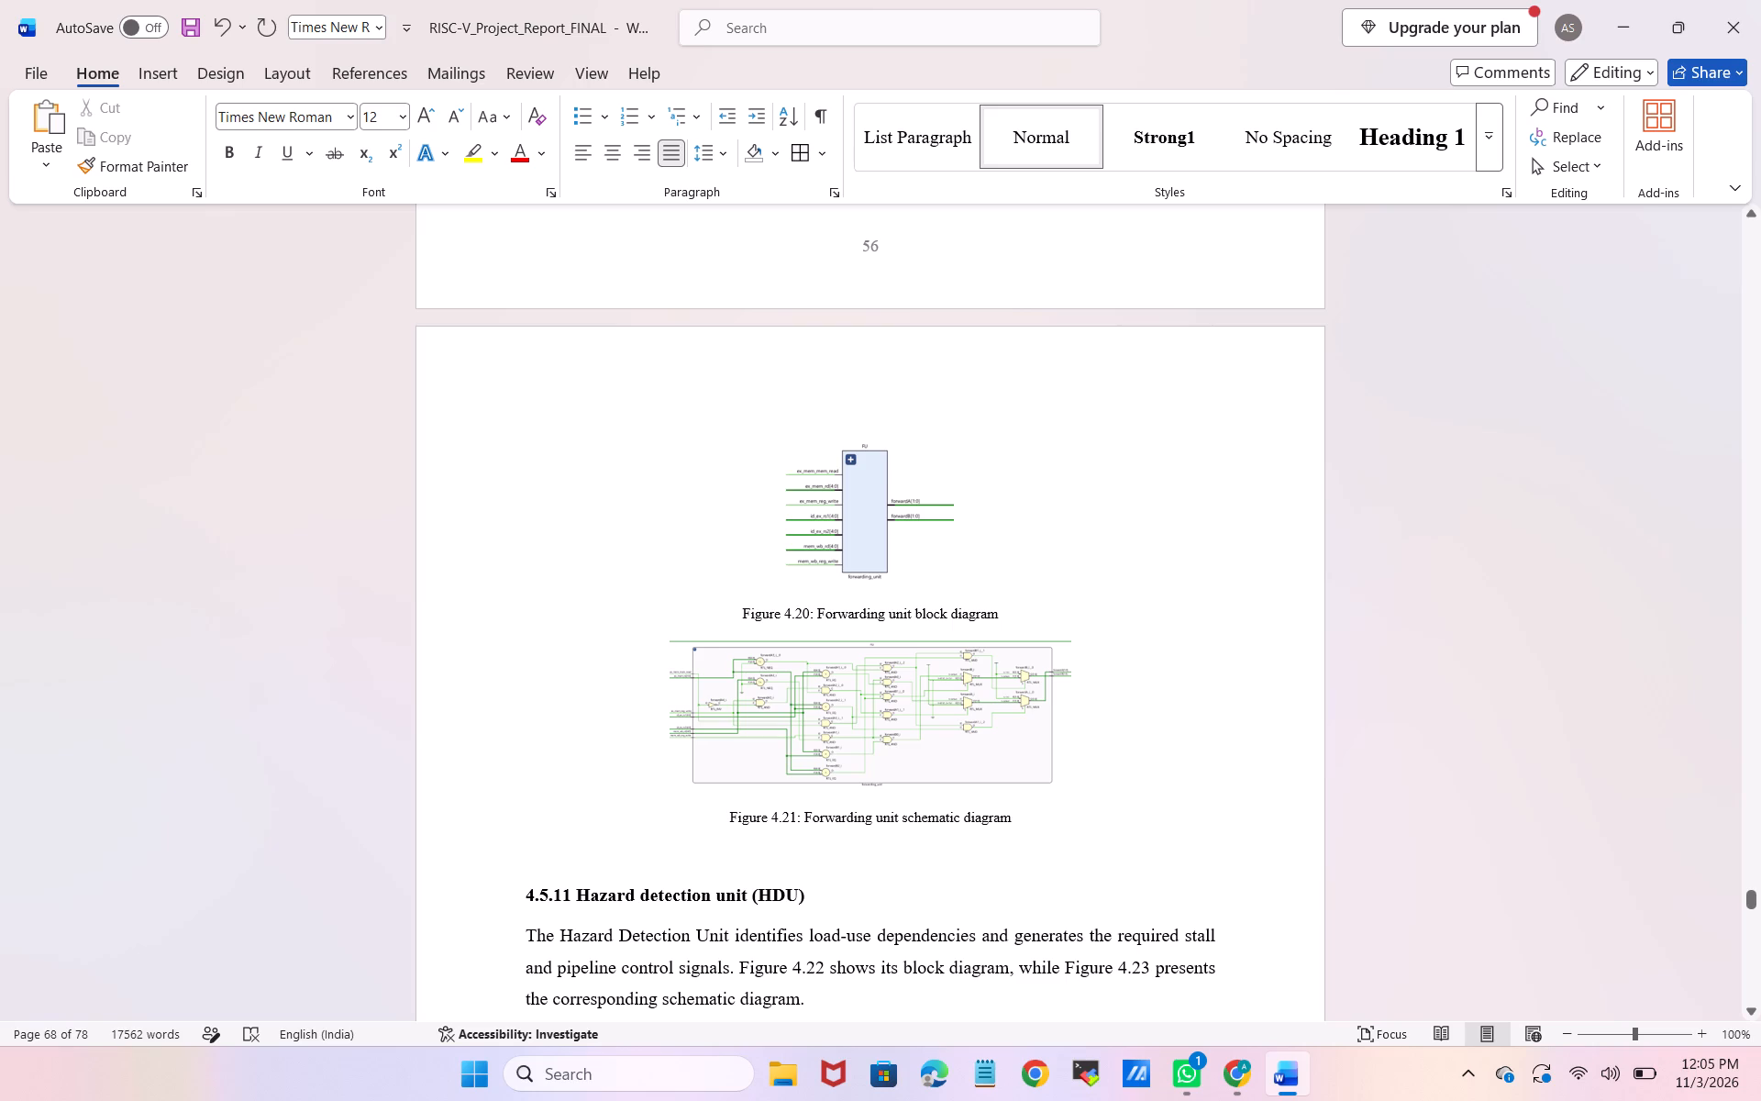
{"action": "left_click_drag", "start_coordinate": [953, 587], "coordinate": [926, 557]}
{"action": "left_click", "coordinate": [969, 708]}
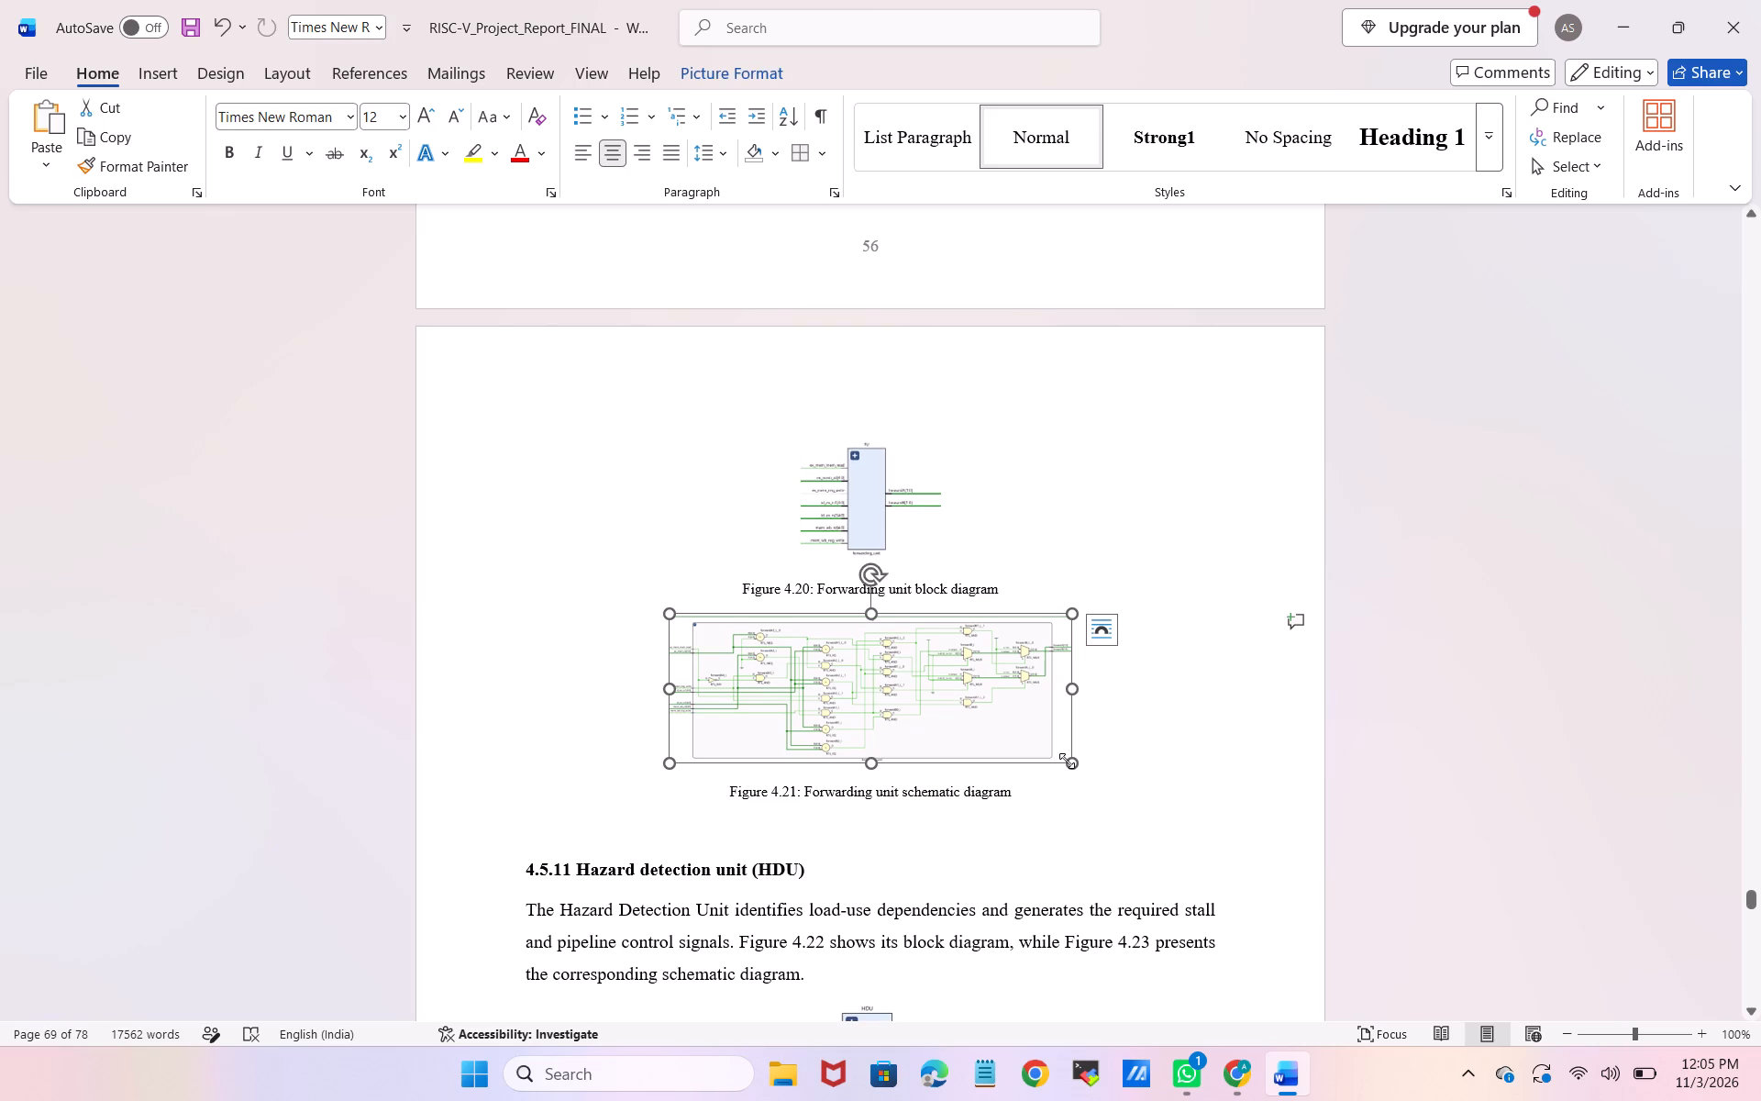
{"action": "left_click_drag", "start_coordinate": [1067, 761], "coordinate": [1028, 724]}
{"action": "left_click", "coordinate": [1149, 653]}
Slightly shrink the MEM_STAGE block diagram (Figure 4.14) in section 4.5.7, keeping its proportions.
{"action": "scroll", "coordinate": [1149, 653], "scroll_direction": "up", "scroll_amount": 6}
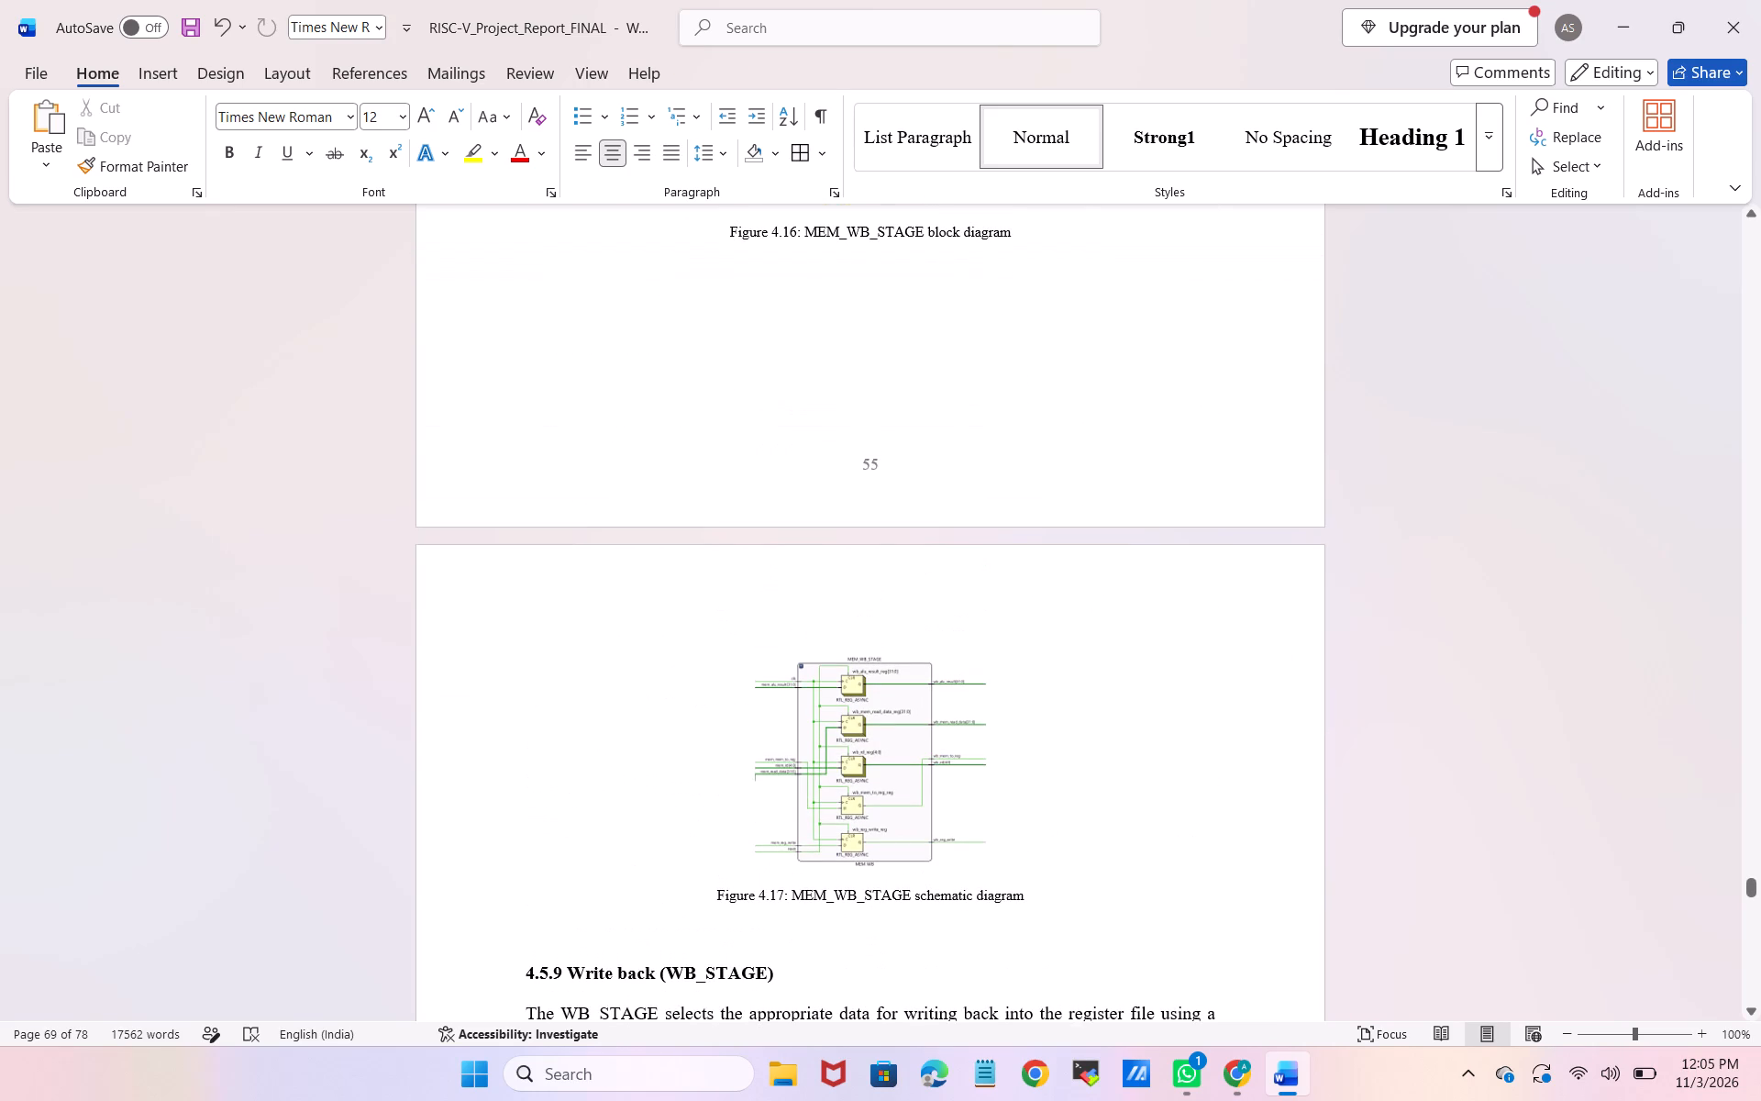
{"action": "left_click", "coordinate": [941, 728]}
{"action": "scroll", "coordinate": [926, 710], "scroll_direction": "up", "scroll_amount": 2}
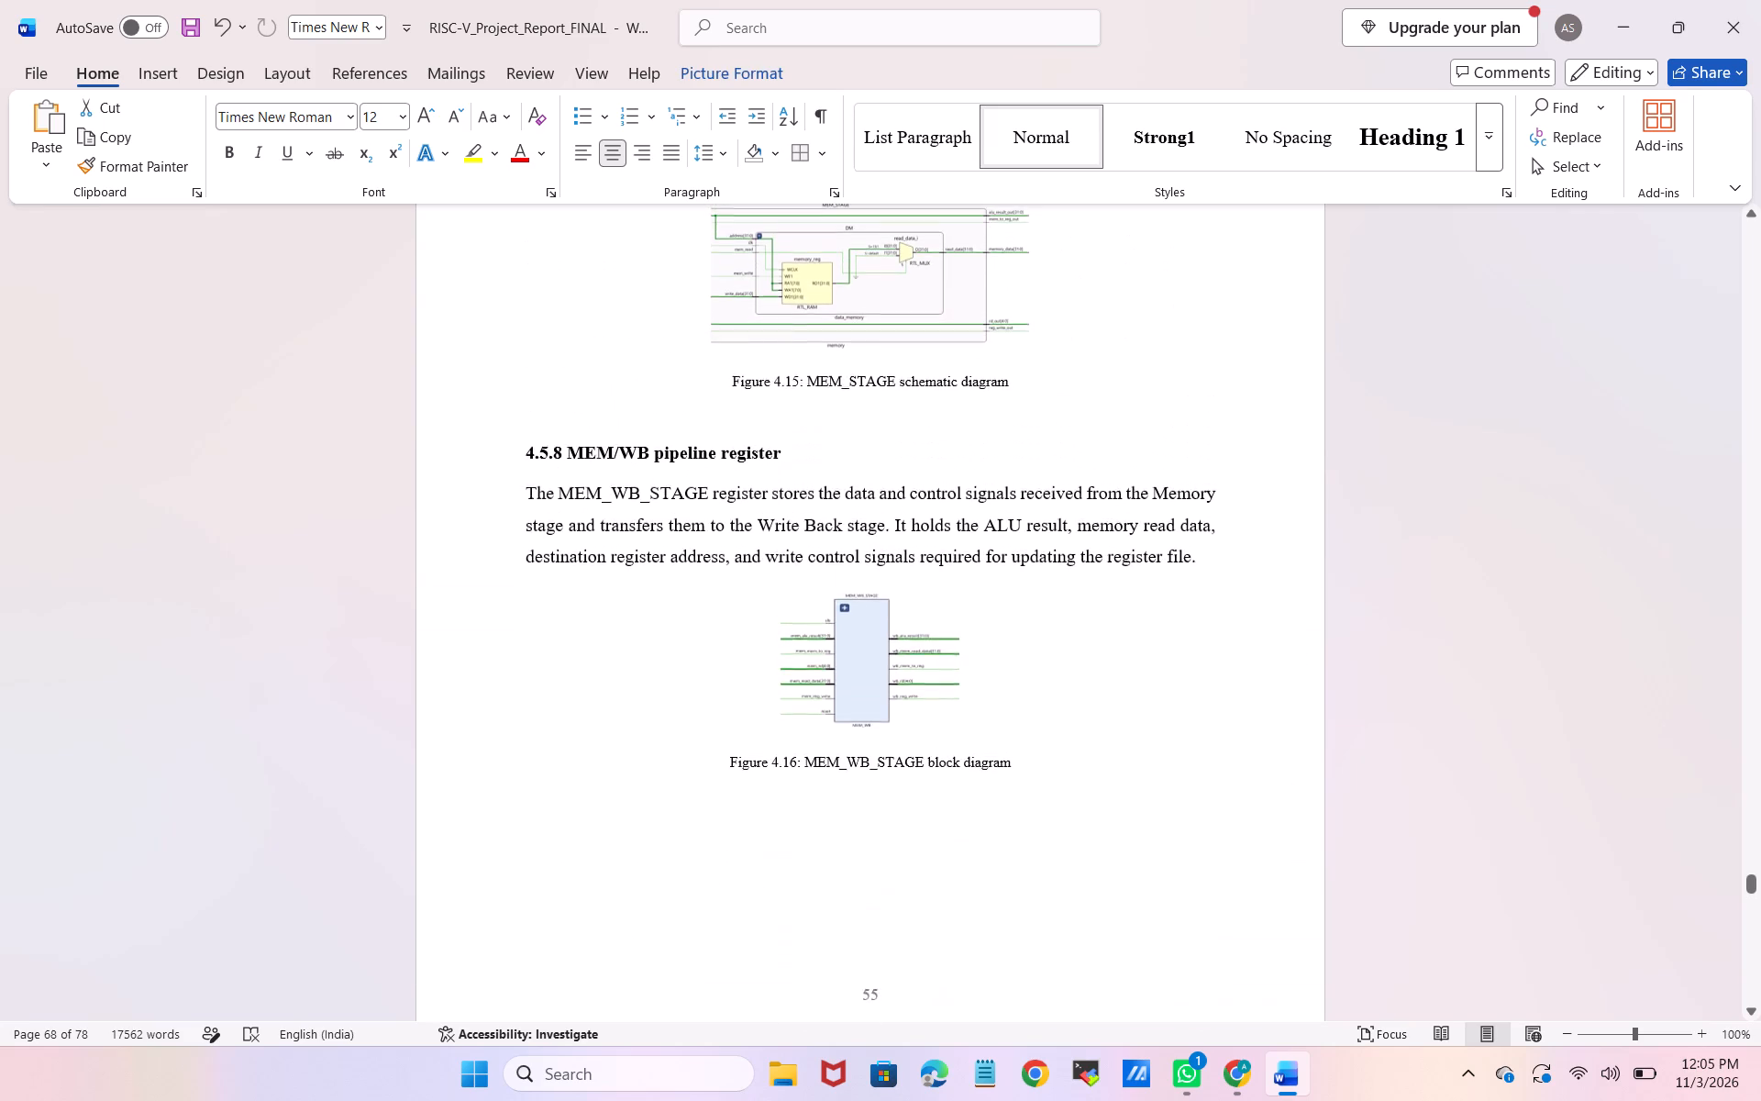
{"action": "scroll", "coordinate": [926, 710], "scroll_direction": "up", "scroll_amount": 2}
{"action": "left_click", "coordinate": [926, 710]}
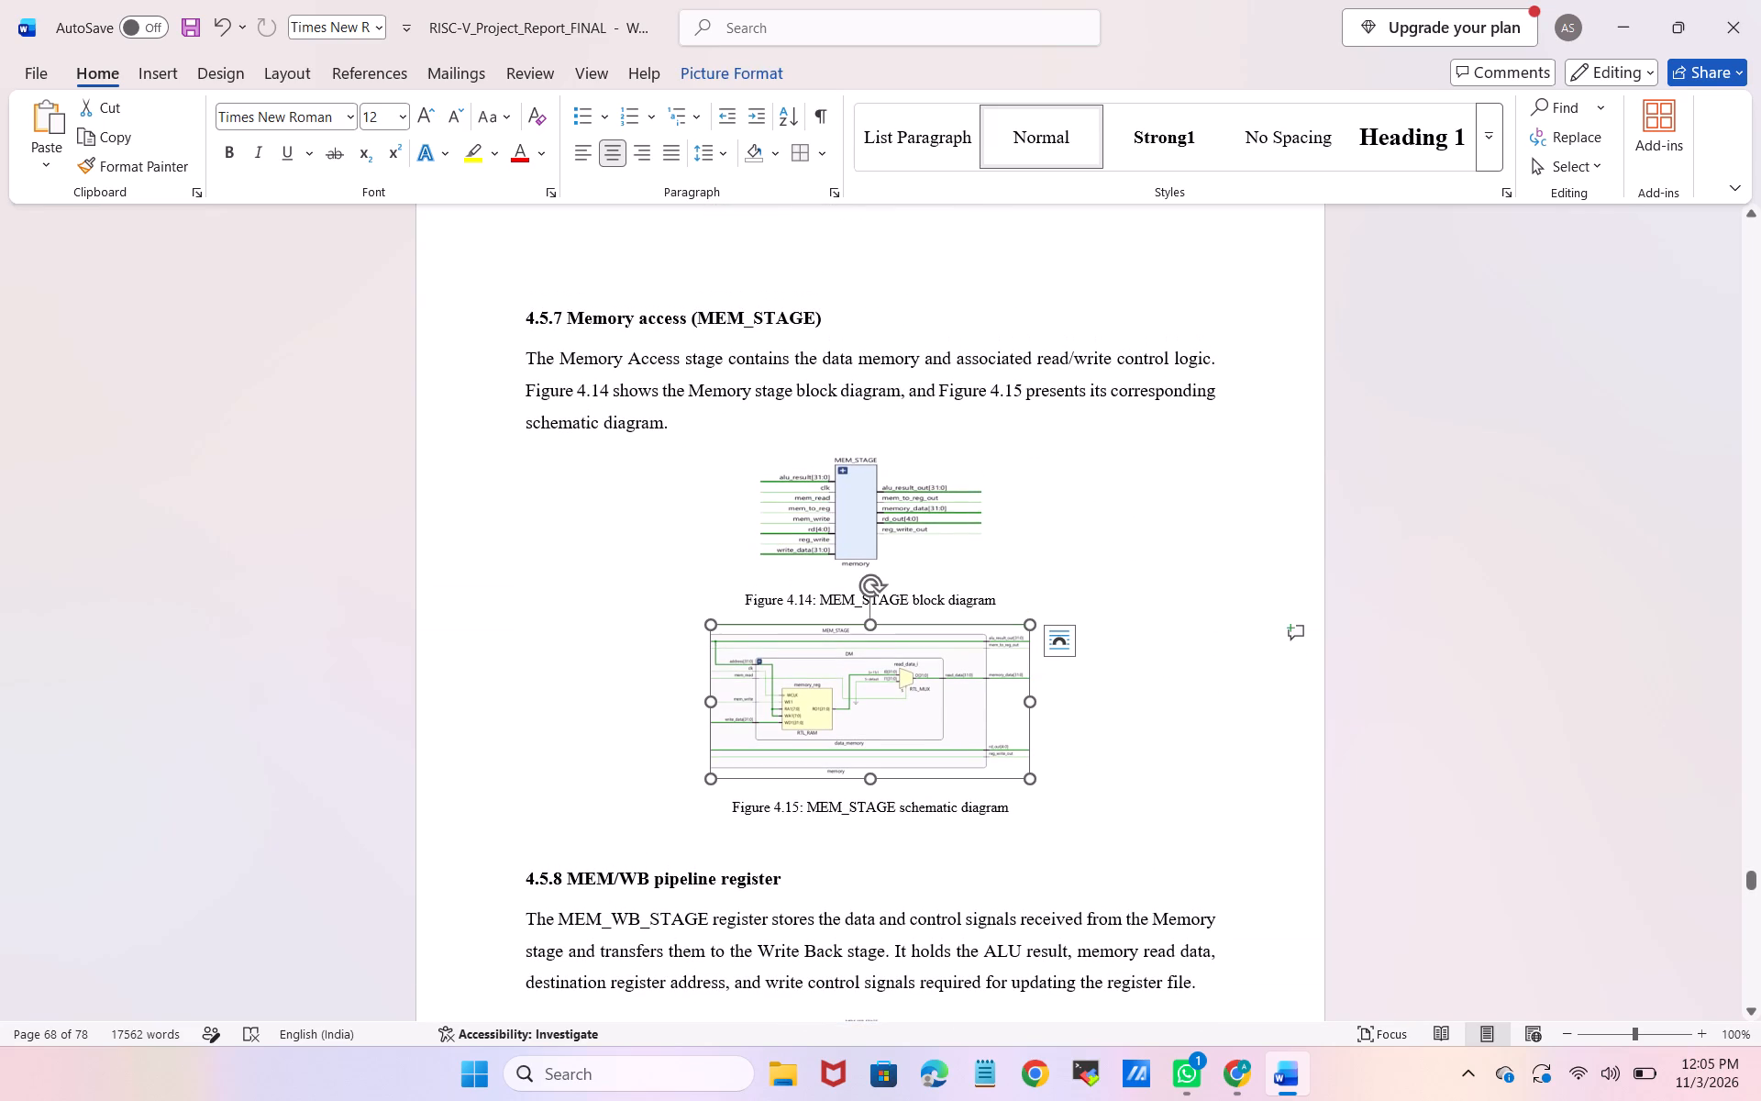
{"action": "left_click", "coordinate": [898, 540]}
{"action": "scroll", "coordinate": [898, 540], "scroll_direction": "up", "scroll_amount": 1}
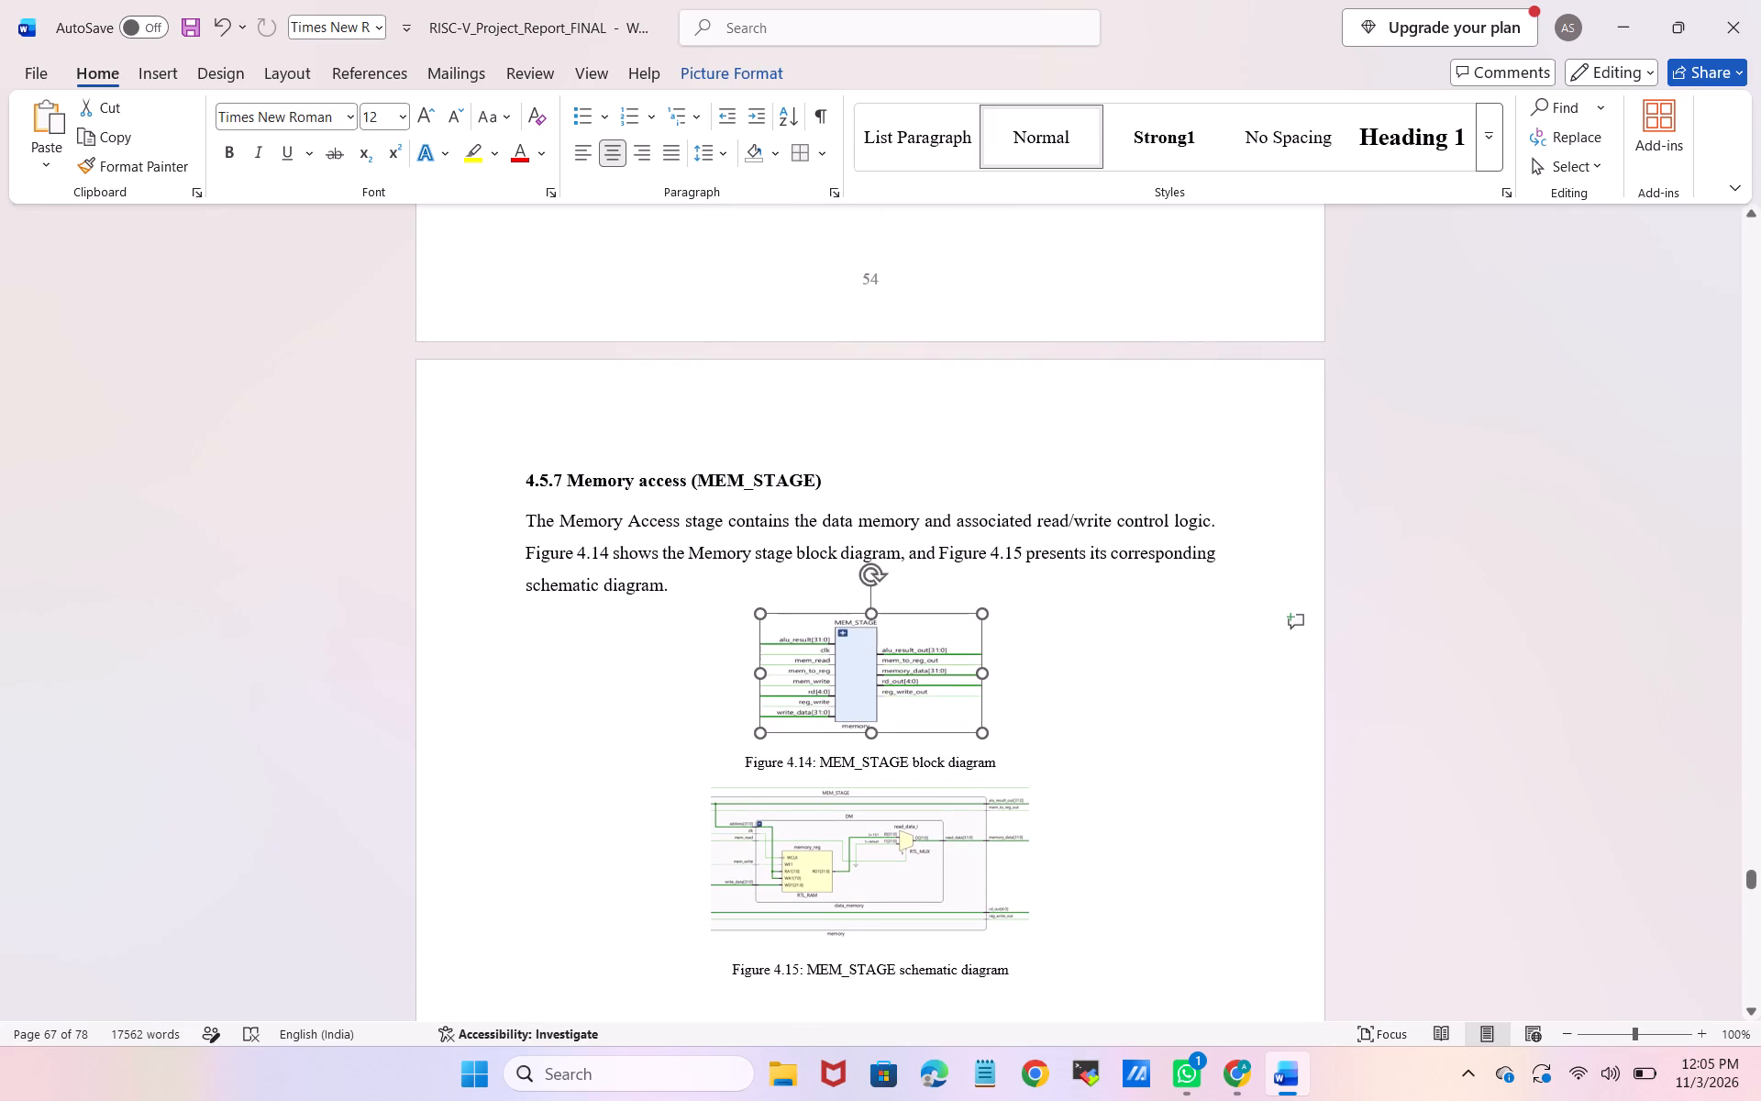
{"action": "left_click", "coordinate": [687, 426]}
{"action": "left_click", "coordinate": [857, 689]}
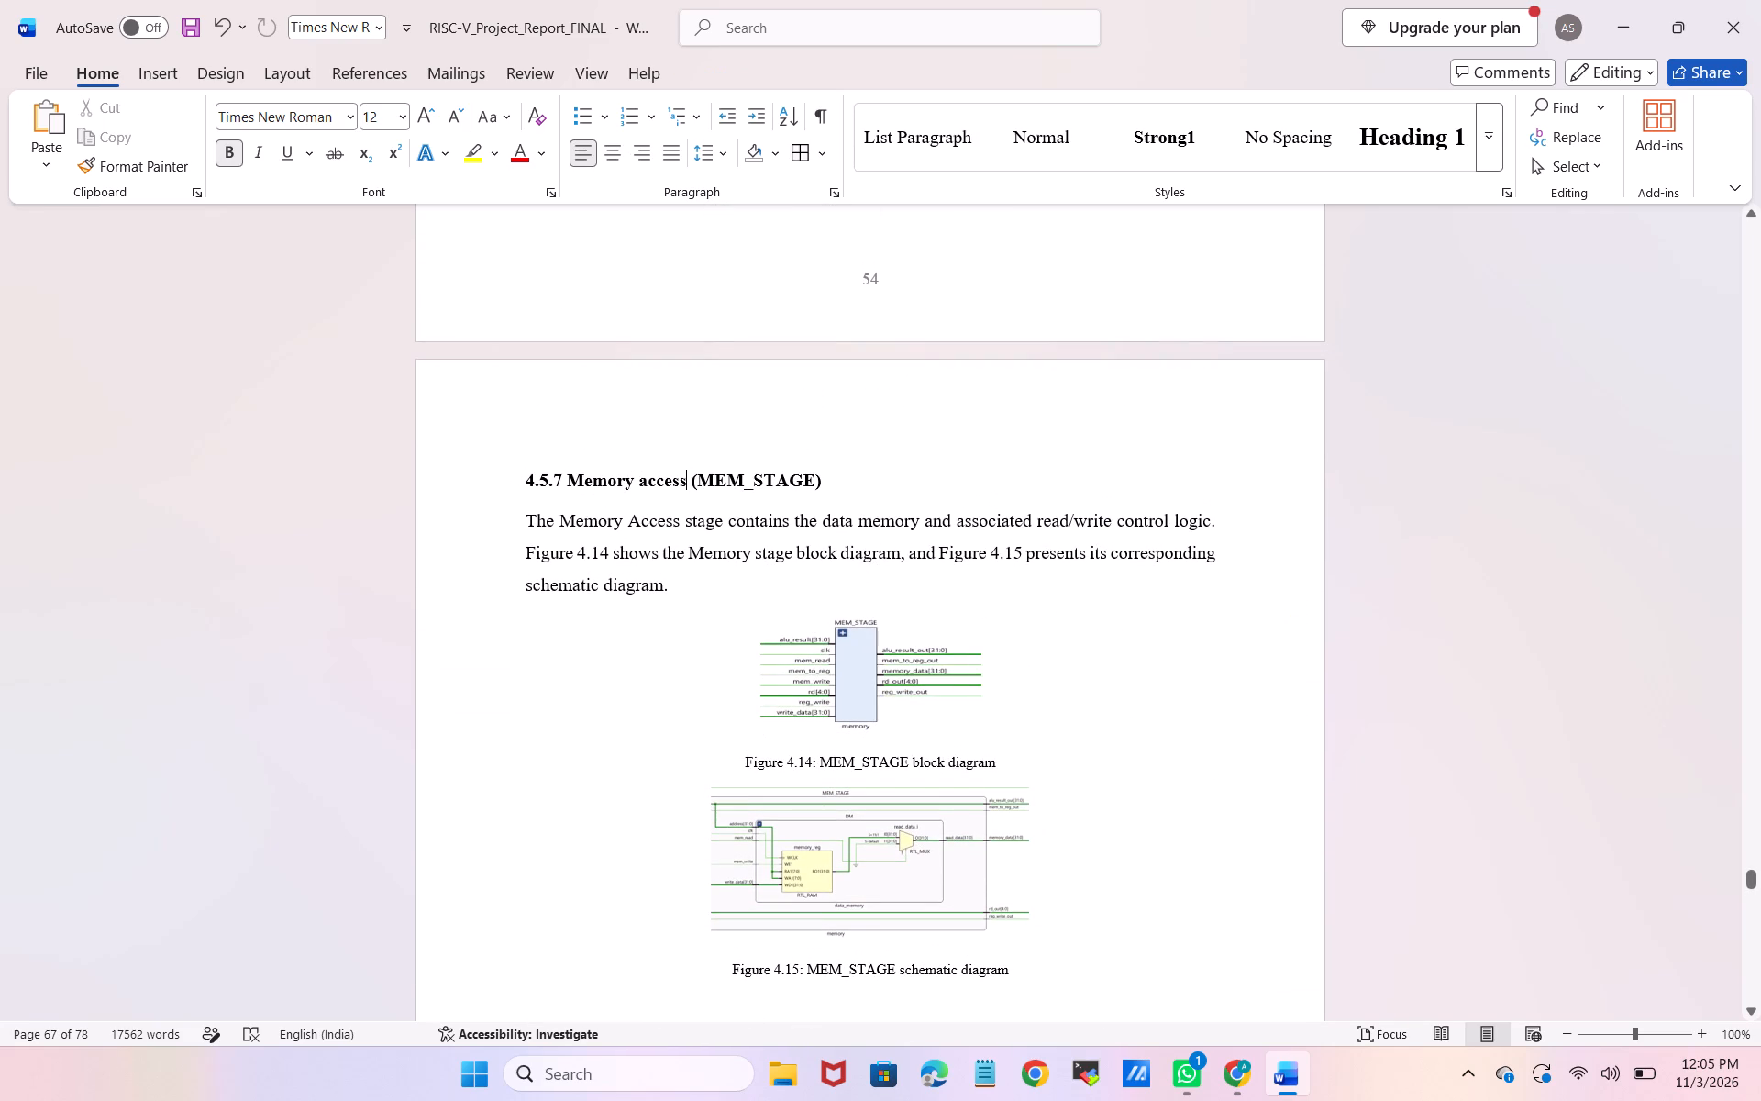
{"action": "left_click_drag", "start_coordinate": [977, 728], "coordinate": [971, 724]}
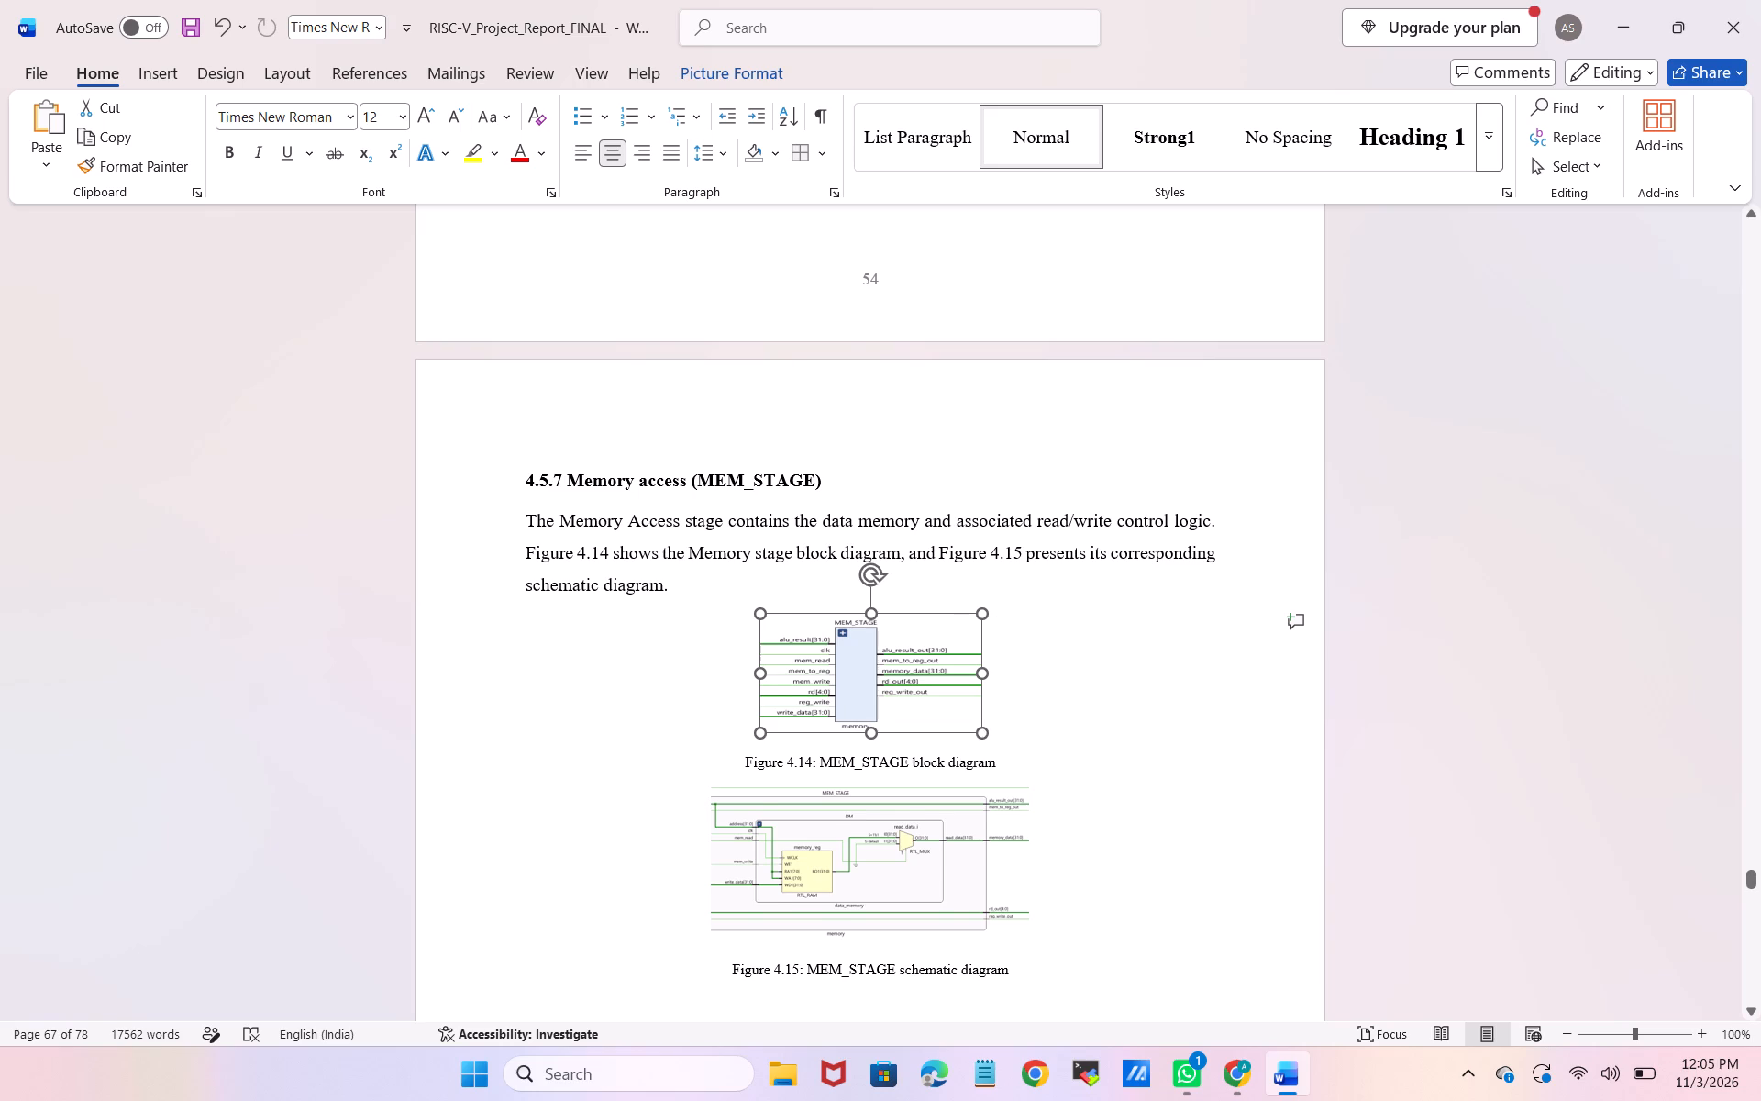
{"action": "left_click_drag", "start_coordinate": [971, 724], "coordinate": [958, 711]}
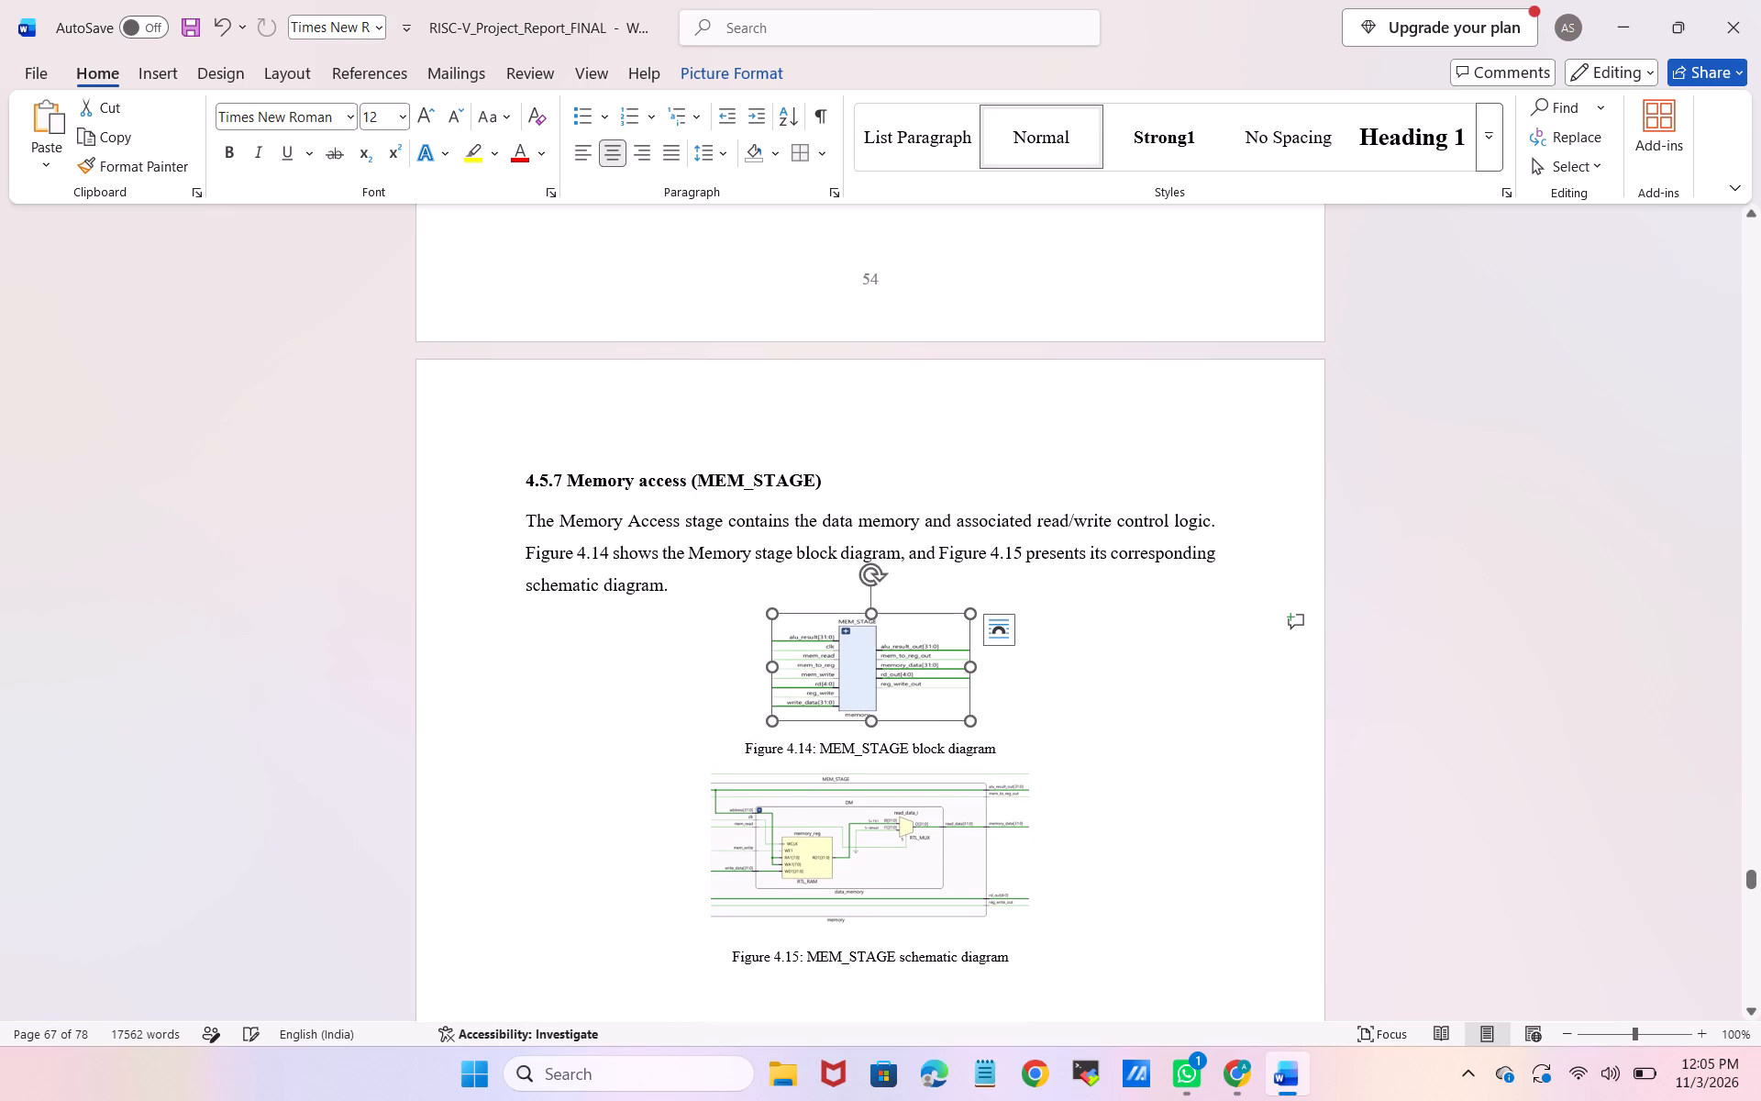
Shrink the MEM_STAGE schematic diagram (Figure 4.15) in section 4.5.7, keeping its proportions.
{"action": "left_click", "coordinate": [1020, 741]}
{"action": "scroll", "coordinate": [1020, 741], "scroll_direction": "down", "scroll_amount": 1}
{"action": "left_click", "coordinate": [925, 721]}
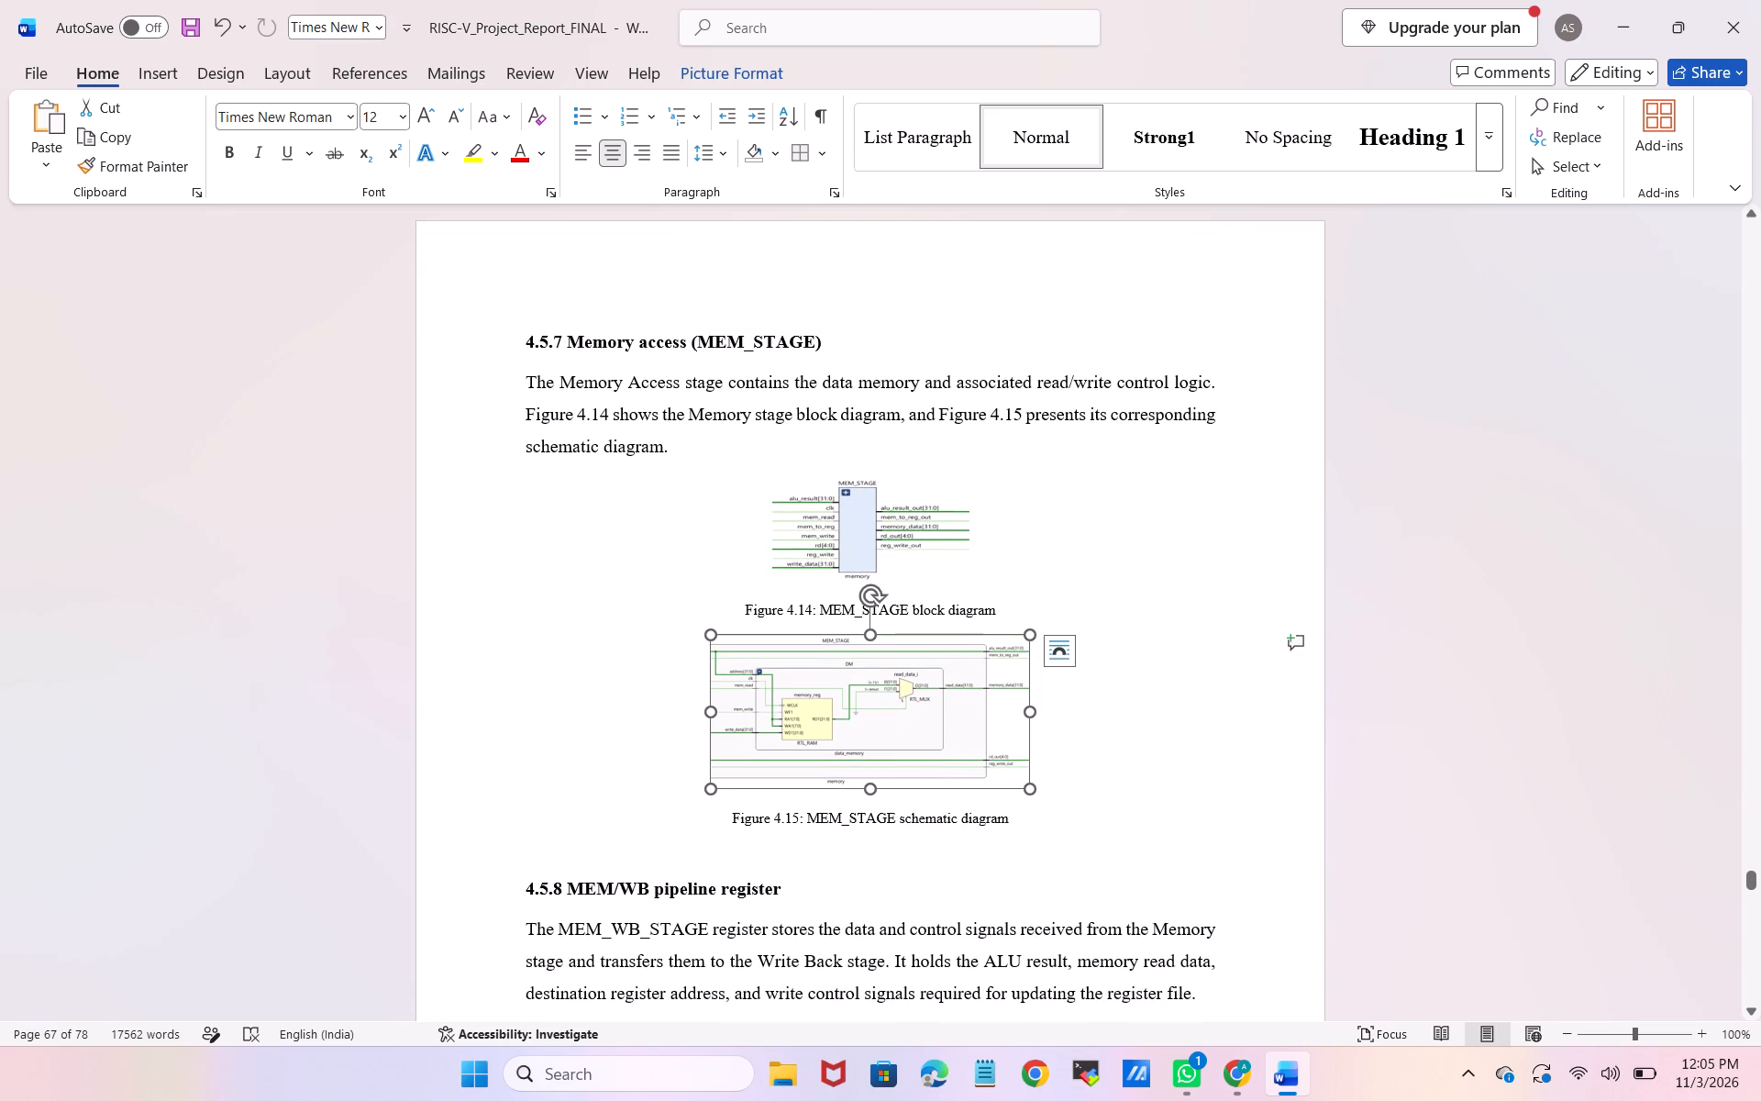
{"action": "left_click_drag", "start_coordinate": [1035, 794], "coordinate": [1007, 770]}
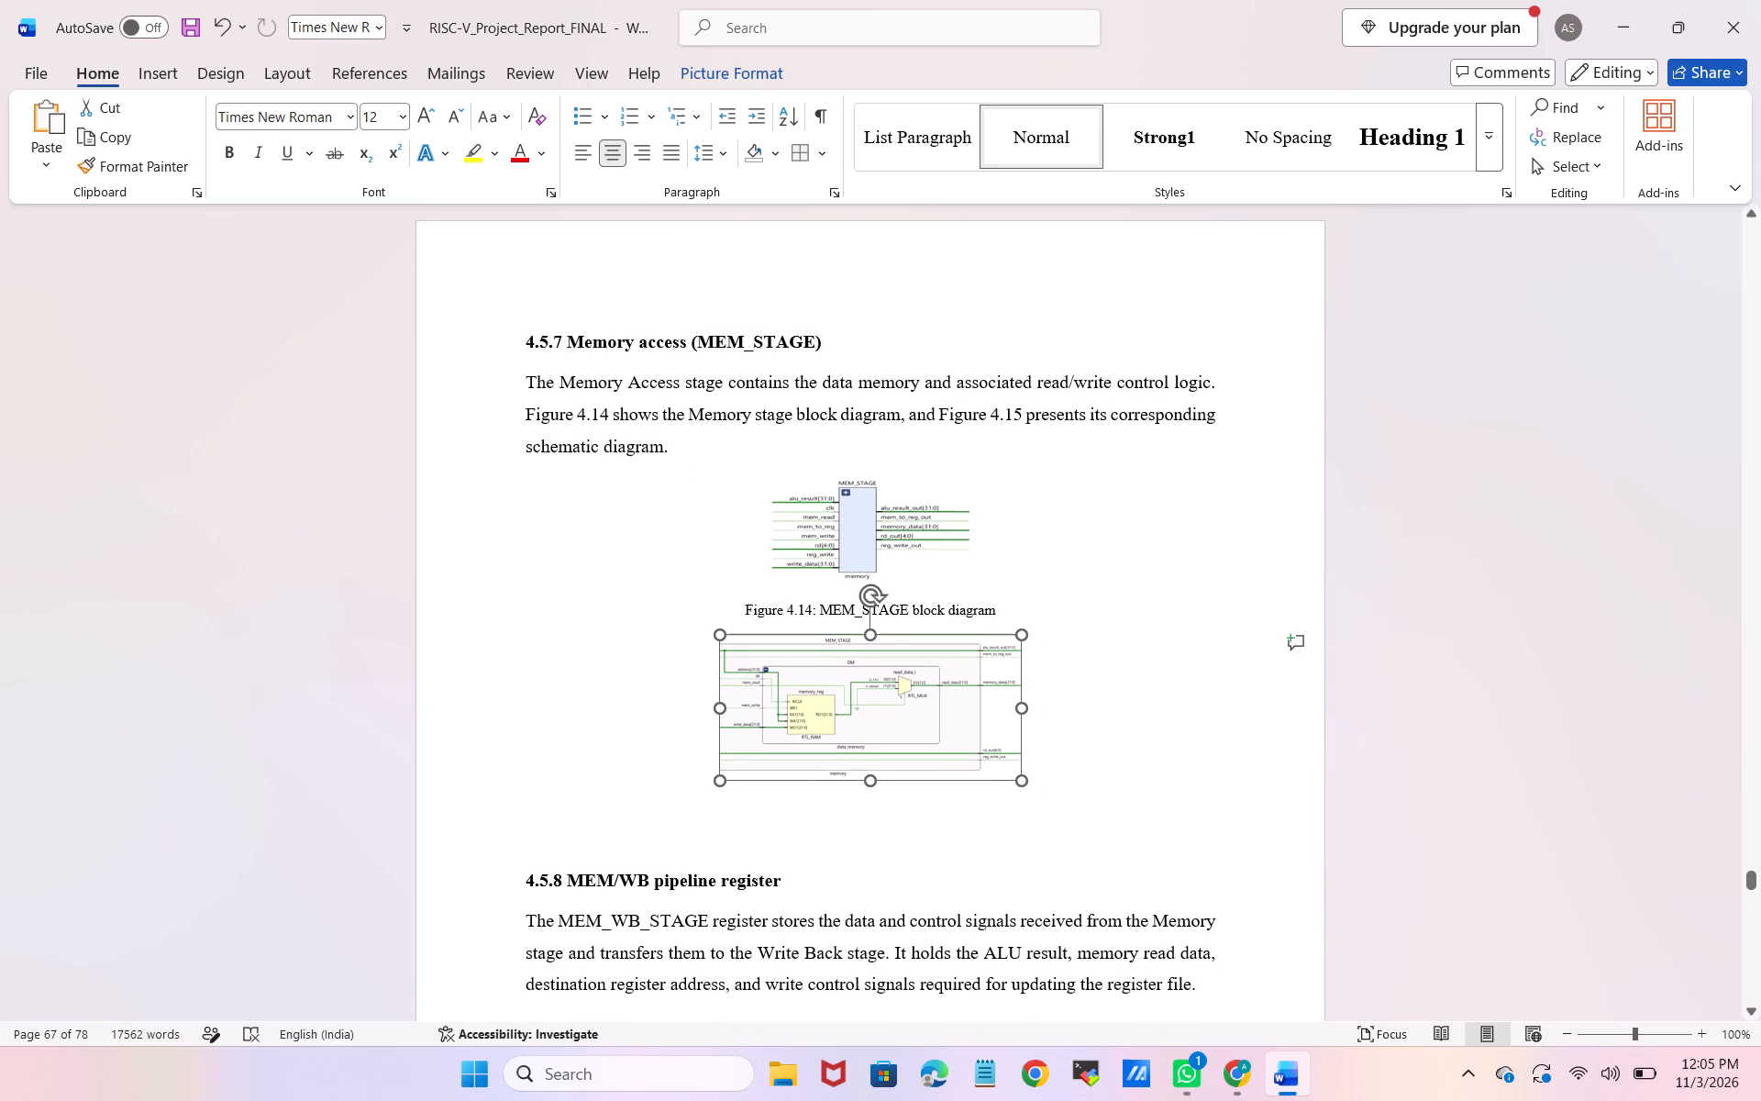
{"action": "left_click_drag", "start_coordinate": [1007, 770], "coordinate": [991, 762]}
Delete the blank line between the Figure 4.15 caption and heading 4.5.8 MEM/WB pipeline register.
{"action": "left_click", "coordinate": [794, 848]}
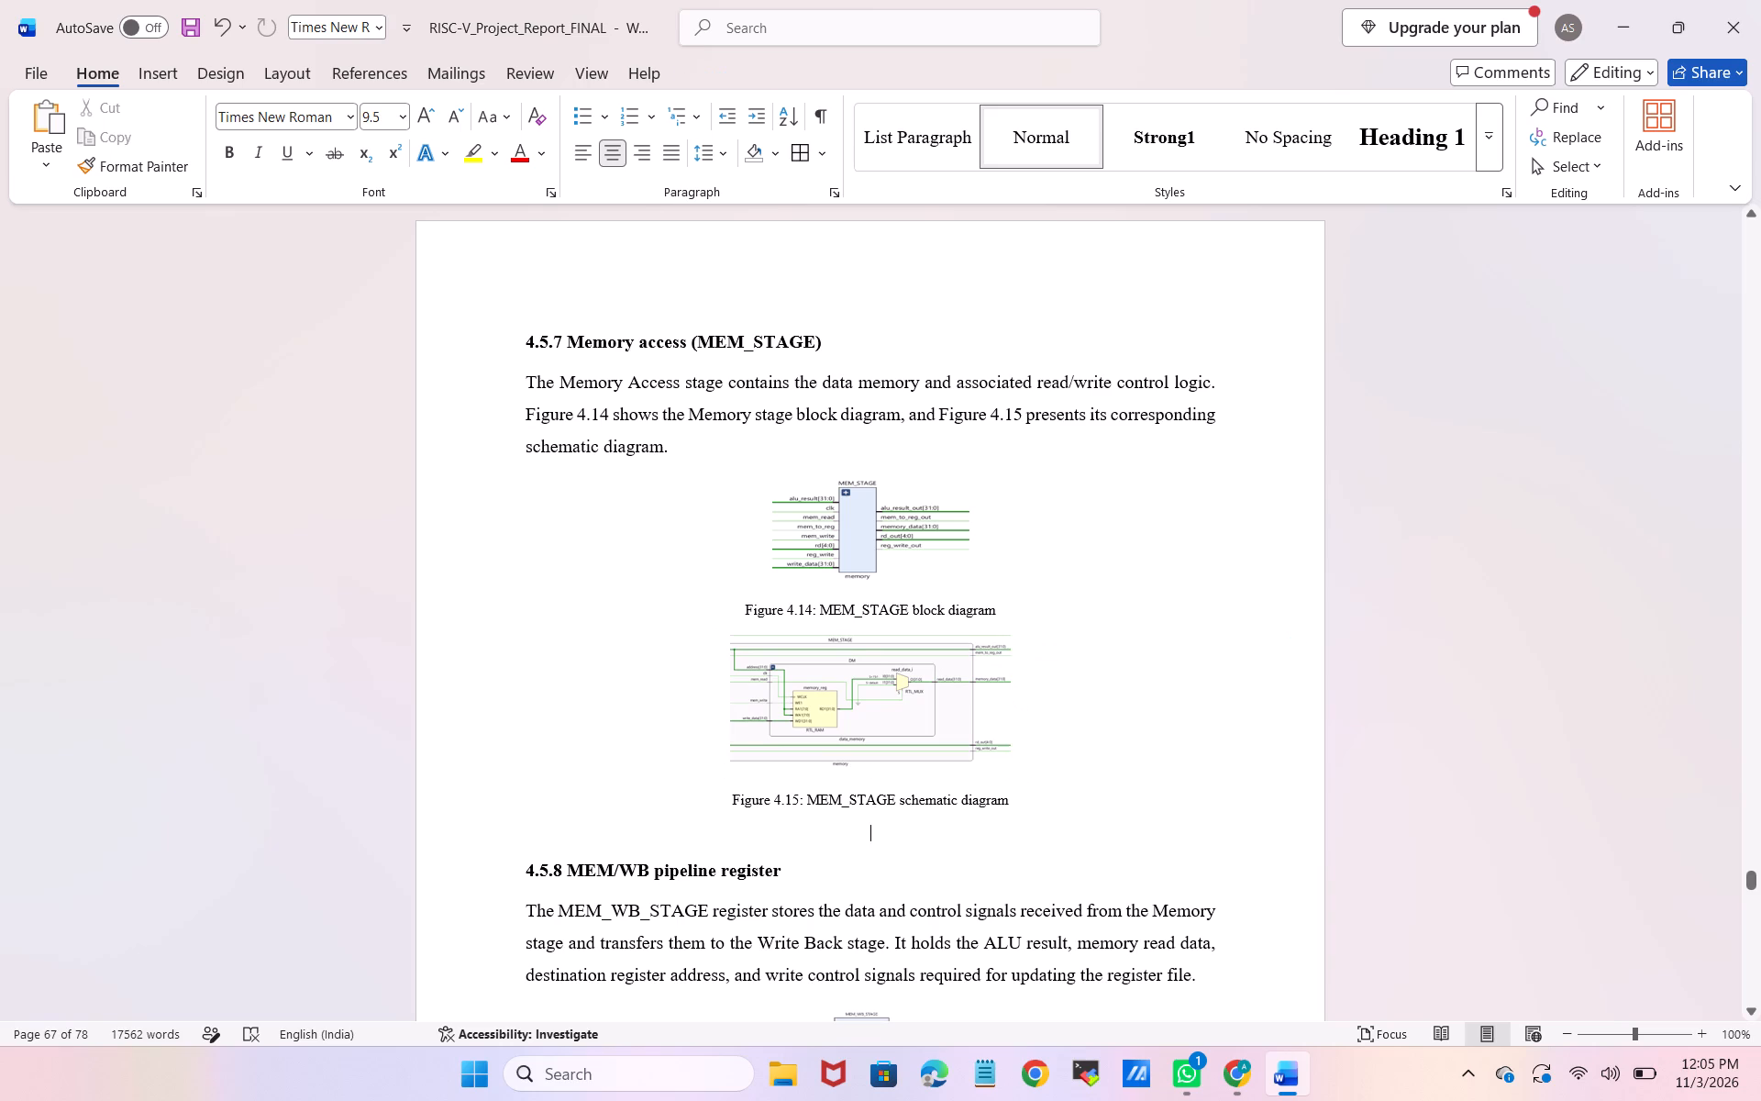
{"action": "left_click", "coordinate": [544, 833]}
{"action": "key", "text": "Down"}
{"action": "key", "text": "Left"}
{"action": "key", "text": "Left"}
{"action": "key", "text": "Left"}
{"action": "key", "text": "Left"}
{"action": "key", "text": "Left"}
{"action": "key", "text": "Left"}
{"action": "key", "text": "Left"}
{"action": "key", "text": "Left"}
{"action": "key", "text": "Left"}
{"action": "key", "text": "Left"}
{"action": "key", "text": "Left"}
{"action": "key", "text": "Left"}
{"action": "key", "text": "Left"}
{"action": "key", "text": "Left"}
{"action": "key", "text": "Left"}
{"action": "key", "text": "Left"}
{"action": "key", "text": "Left"}
{"action": "key", "text": "Left"}
{"action": "key", "text": "Left"}
{"action": "key", "text": "Left"}
{"action": "key", "text": "BackSpace"}
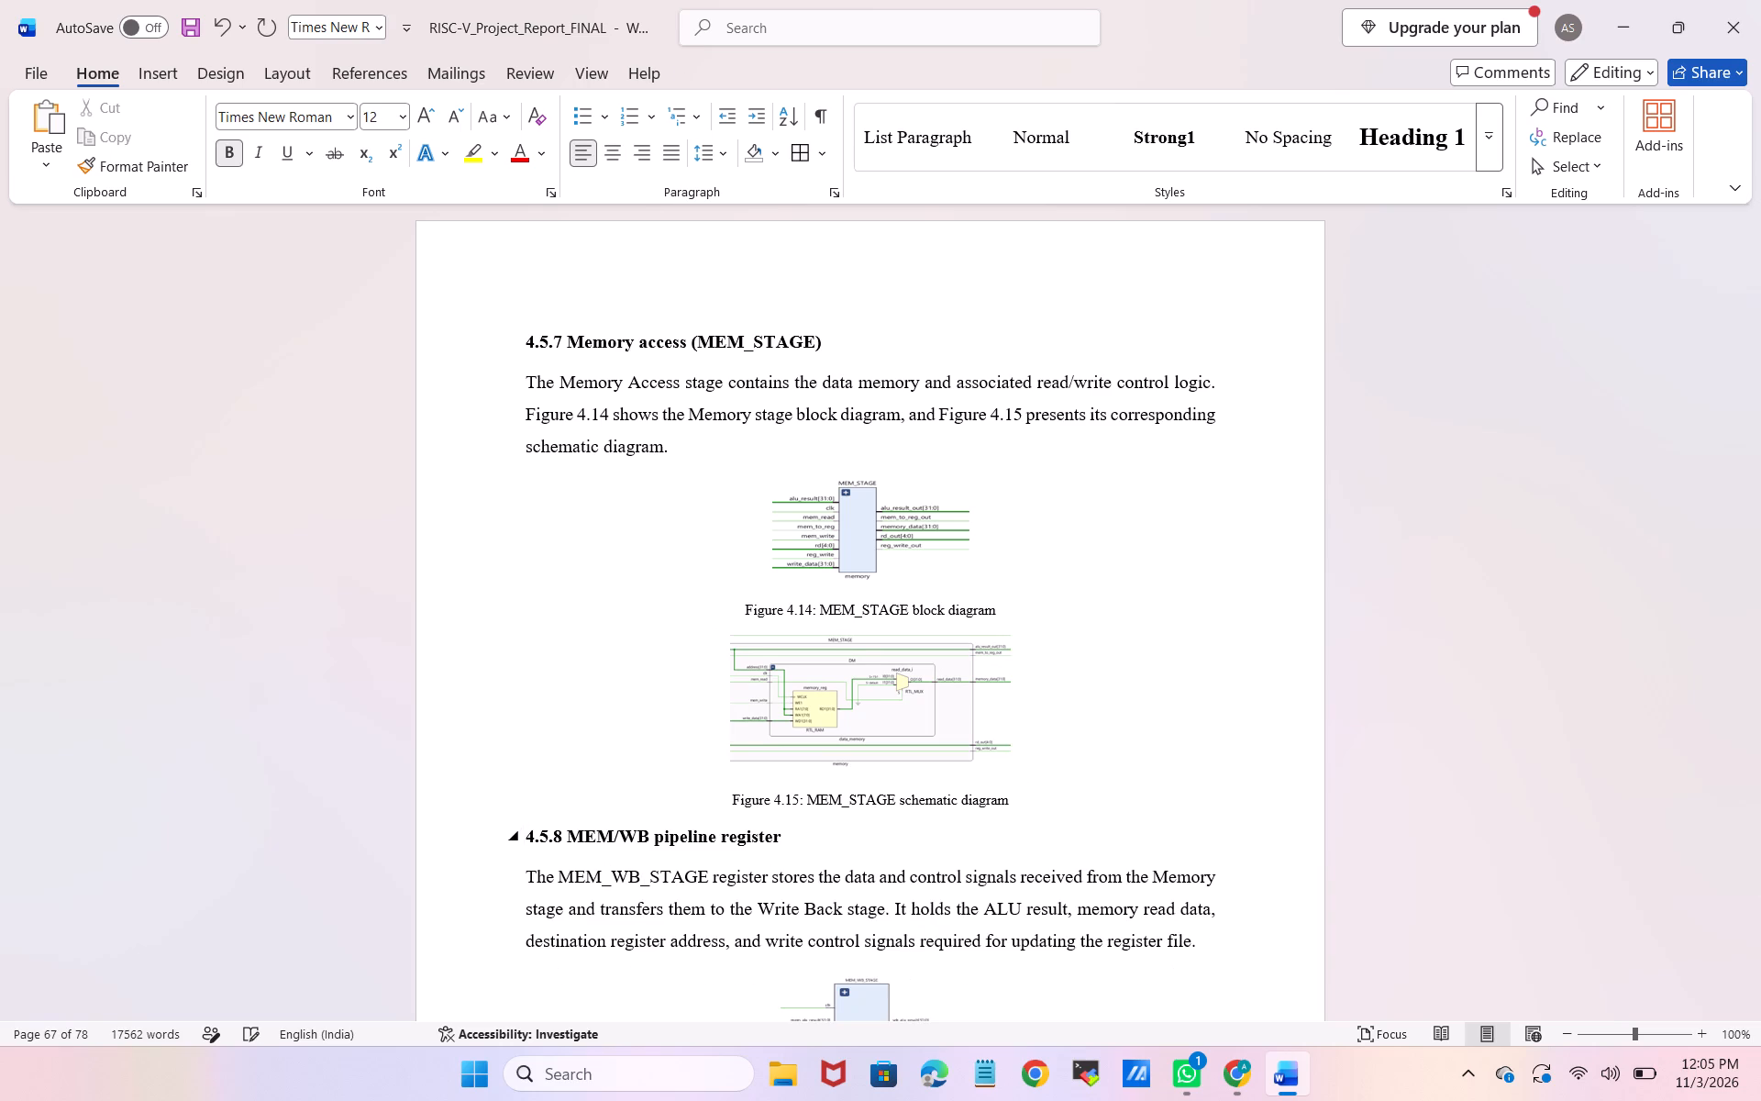
Shrink the MEM_WB_STAGE block diagram (Figure 4.16) proportionally to pull Figure 4.17 onto the same page.
{"action": "scroll", "coordinate": [544, 833], "scroll_direction": "down", "scroll_amount": 2}
{"action": "left_click", "coordinate": [832, 700]}
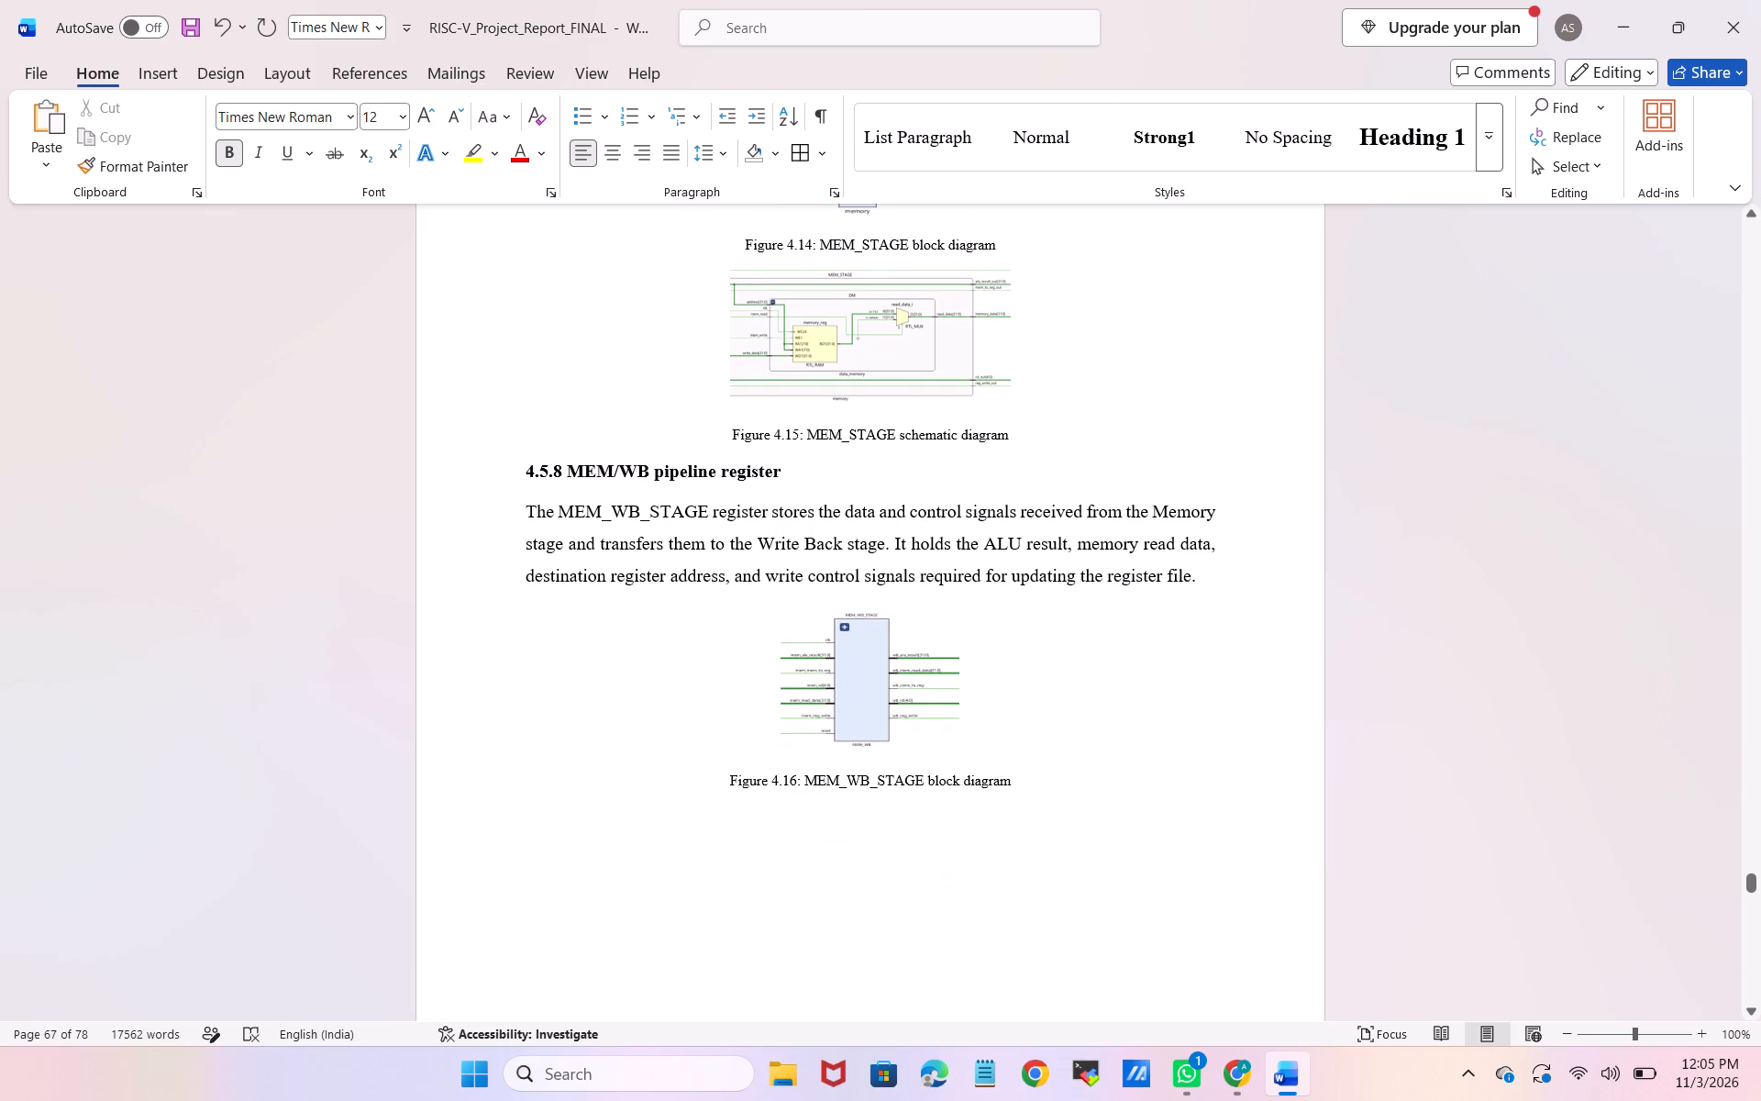
{"action": "left_click_drag", "start_coordinate": [958, 752], "coordinate": [917, 709]}
{"action": "left_click", "coordinate": [1039, 724]}
{"action": "scroll", "coordinate": [1039, 724], "scroll_direction": "down", "scroll_amount": 2}
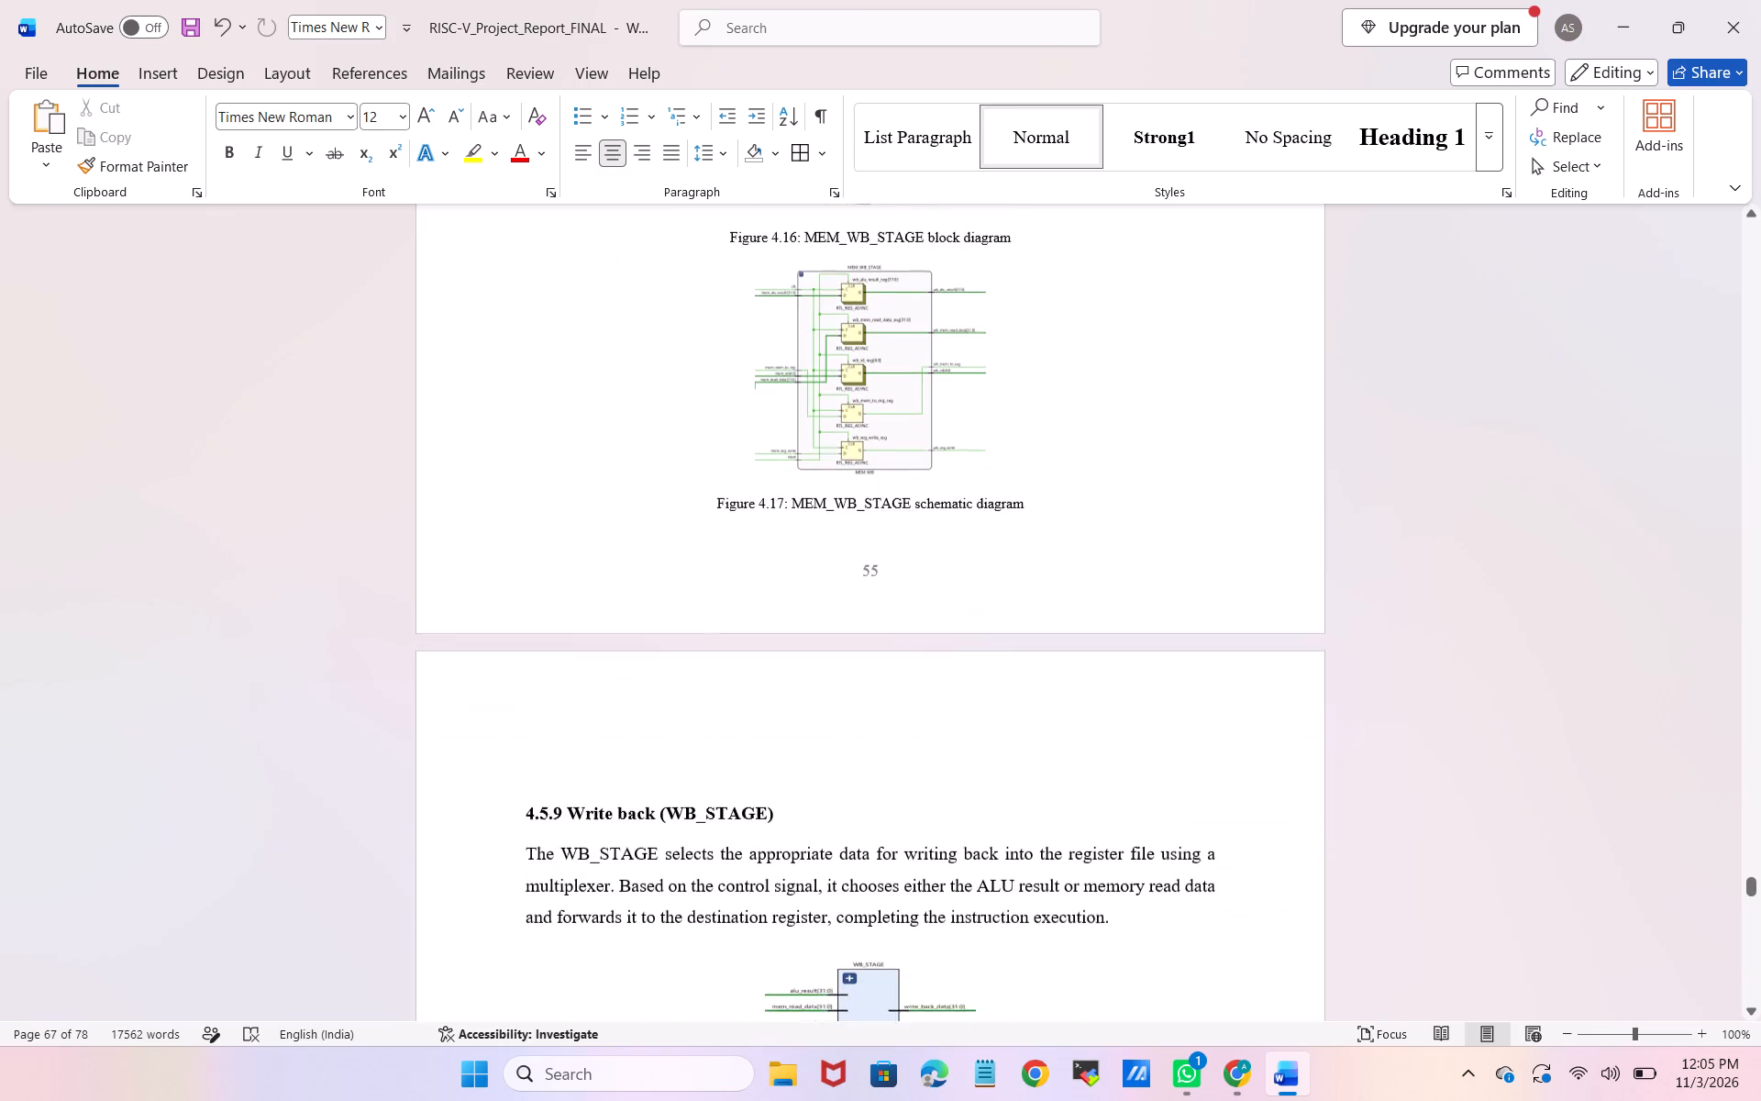
Delete the blank line above heading 4.5.9 Write back (WB_STAGE) and end the Figure 4.17 caption with a period.
{"action": "scroll", "coordinate": [1039, 724], "scroll_direction": "down", "scroll_amount": 1}
{"action": "left_click", "coordinate": [619, 566]}
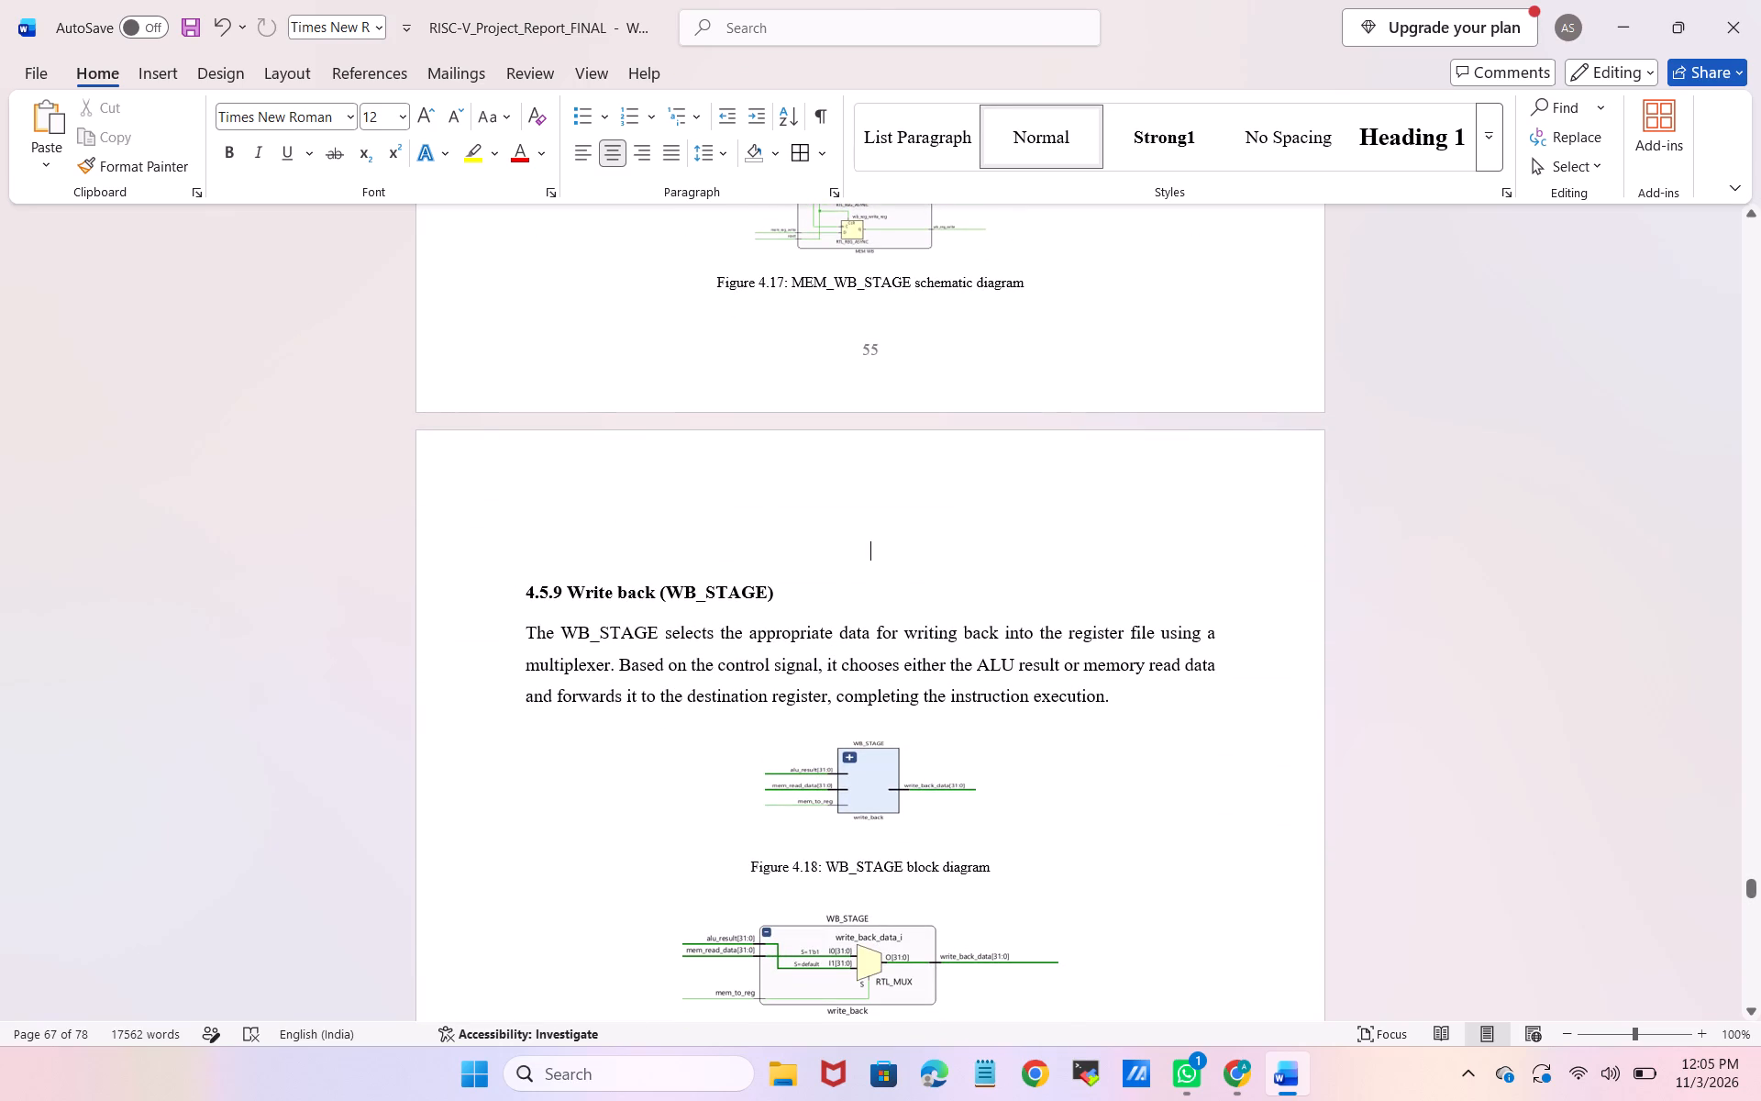
{"action": "key", "text": "BackSpace"}
{"action": "key", "text": "BackSpace"}
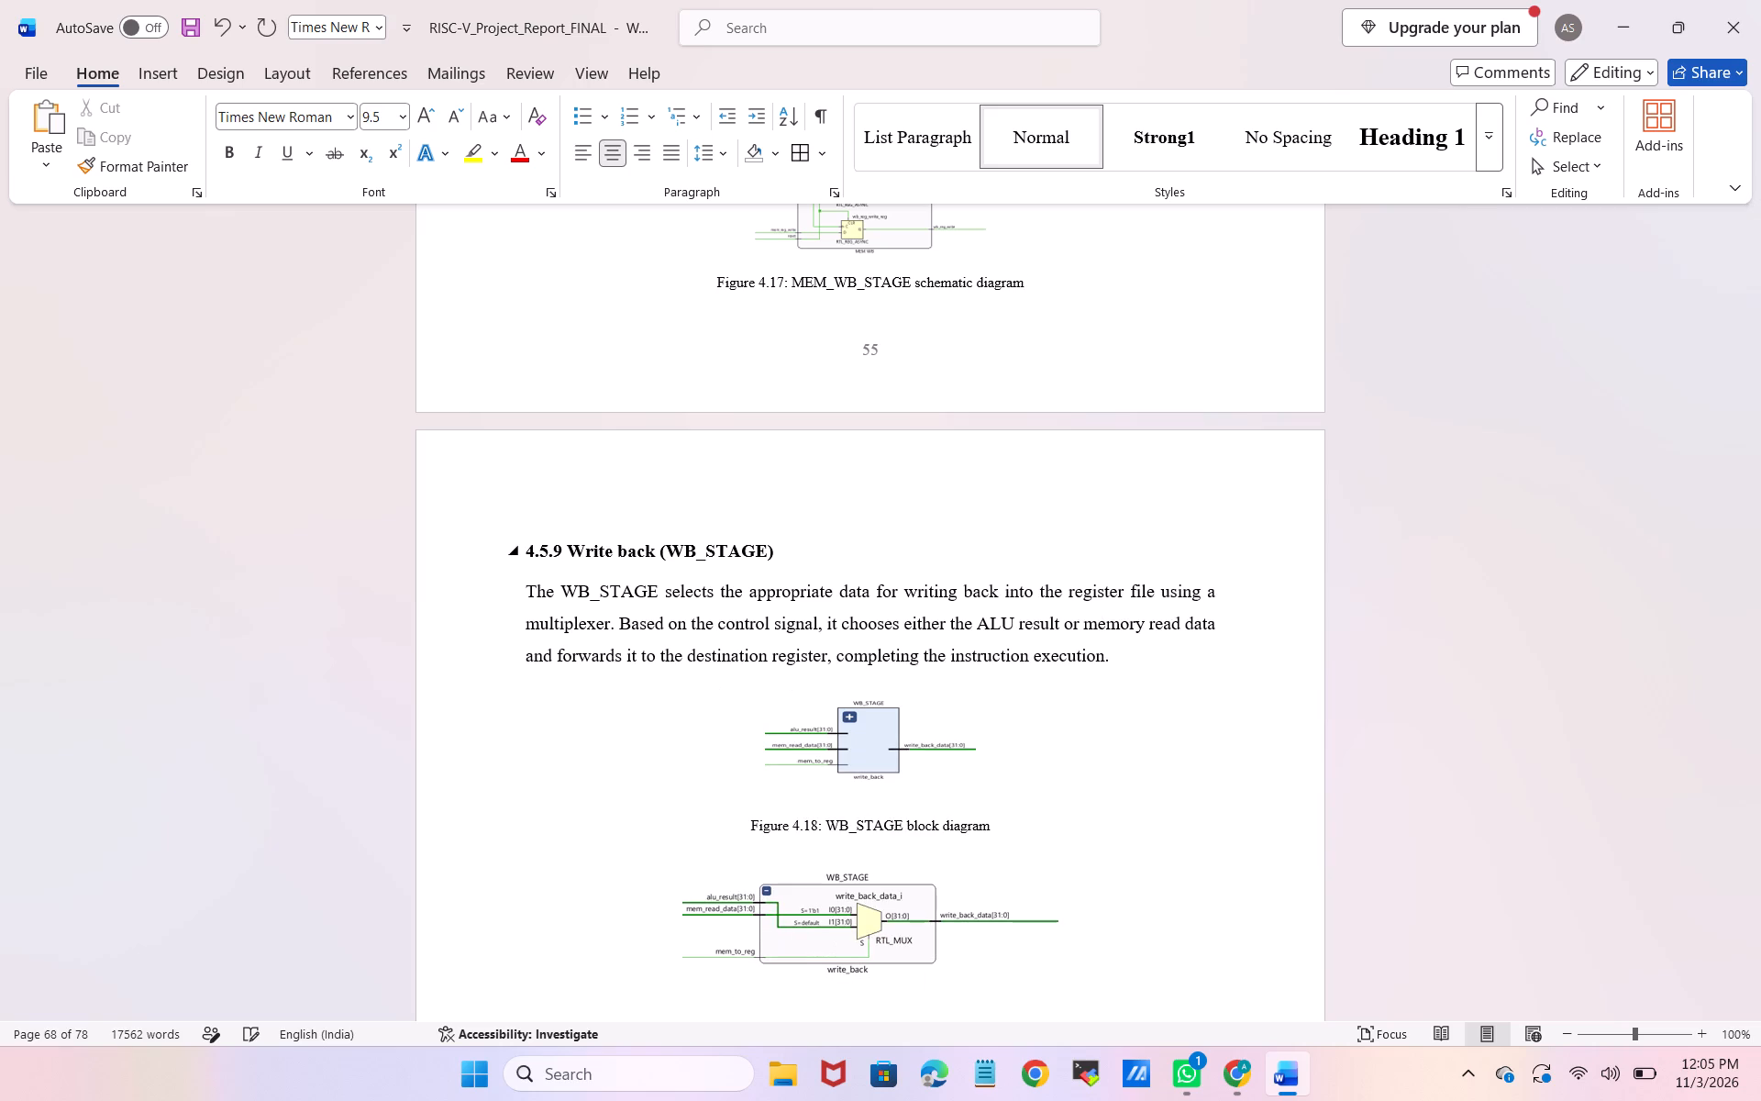
{"action": "scroll", "coordinate": [619, 566], "scroll_direction": "down", "scroll_amount": 1}
{"action": "key", "text": "period"}
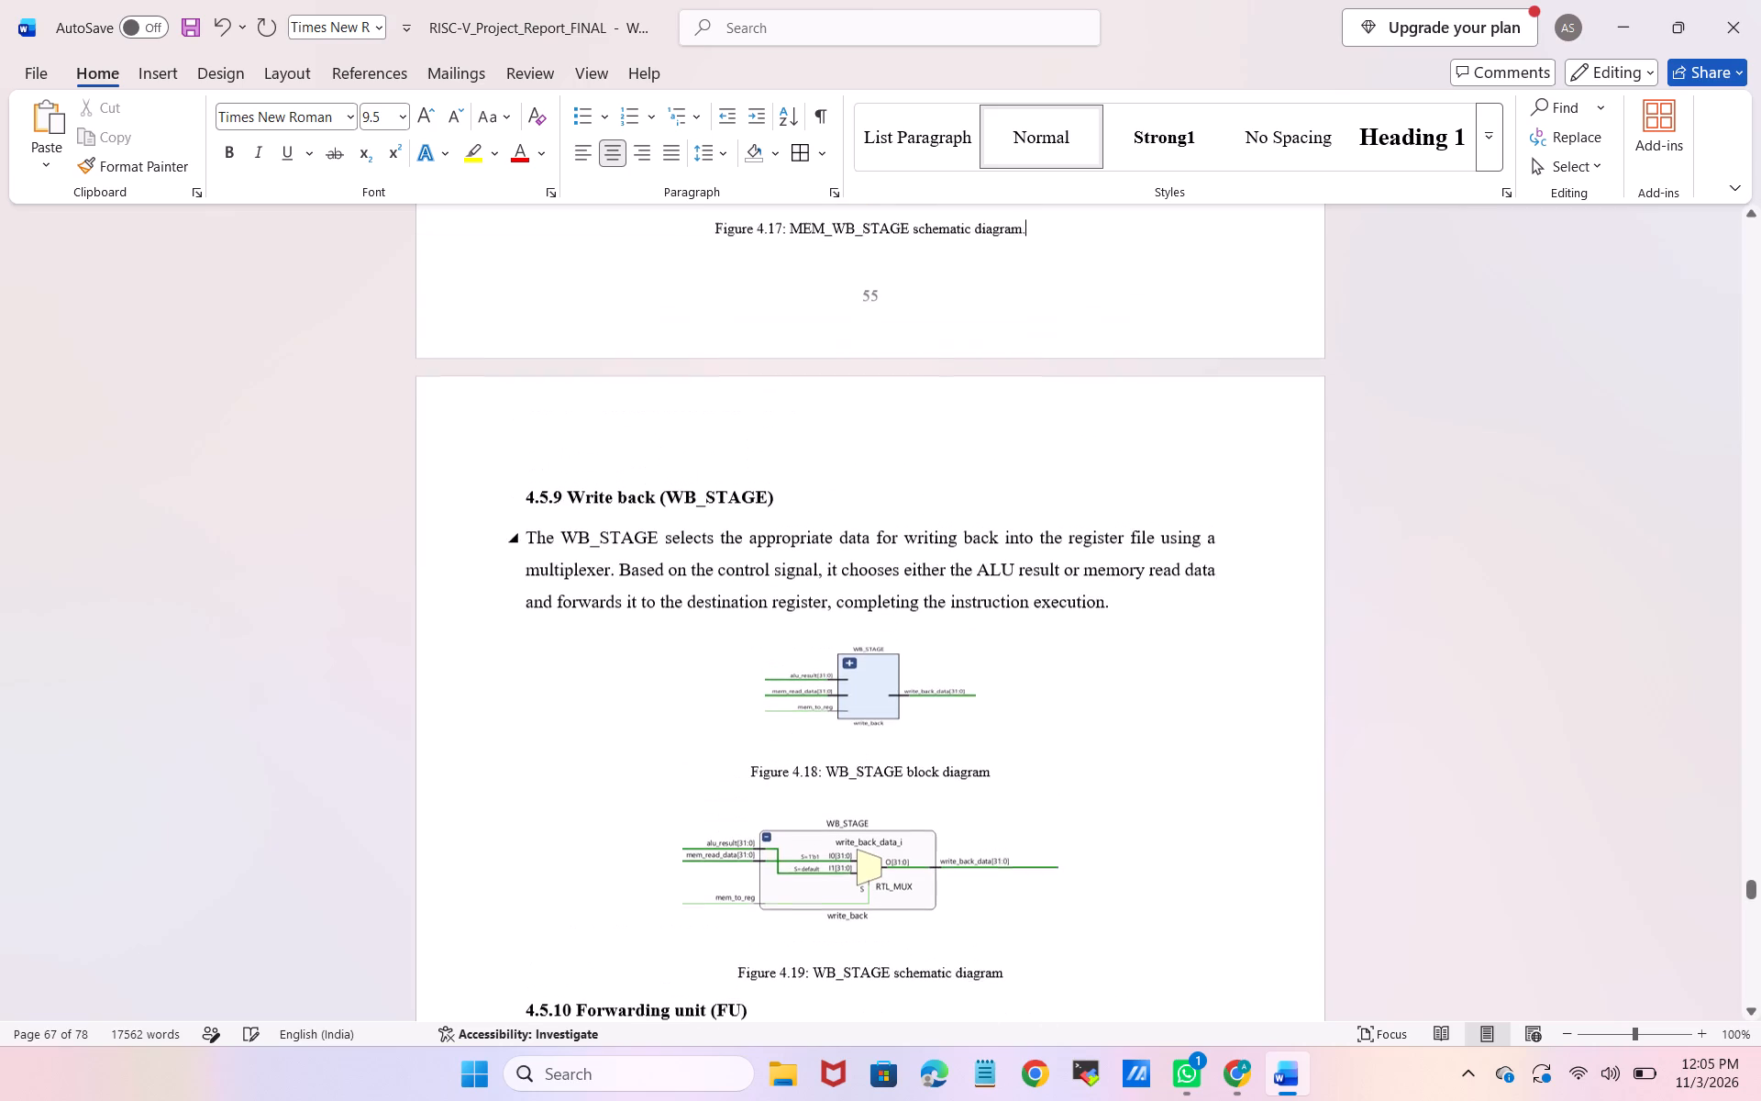
Remove the period from the end of the Figure 4.17 MEM_WB_STAGE schematic diagram caption.
{"action": "scroll", "coordinate": [619, 566], "scroll_direction": "down", "scroll_amount": 1}
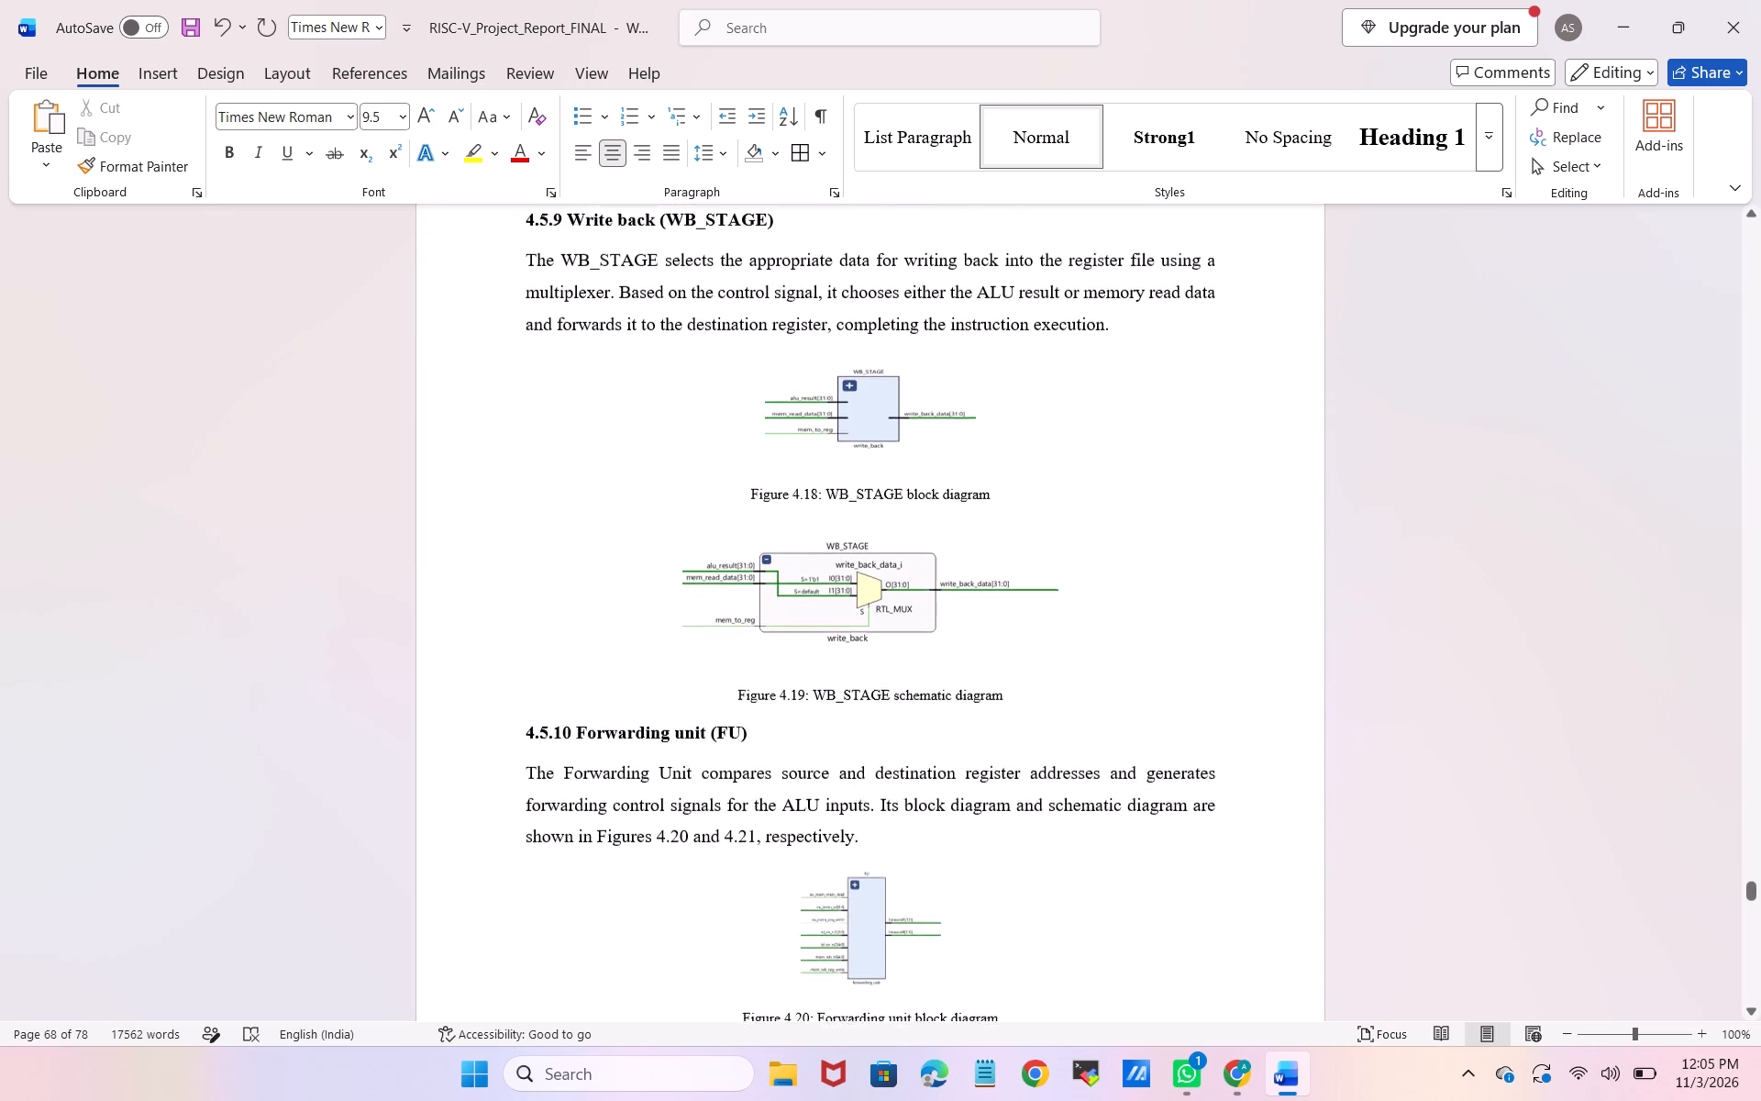
{"action": "key", "text": "BackSpace"}
{"action": "scroll", "coordinate": [619, 566], "scroll_direction": "up", "scroll_amount": 1}
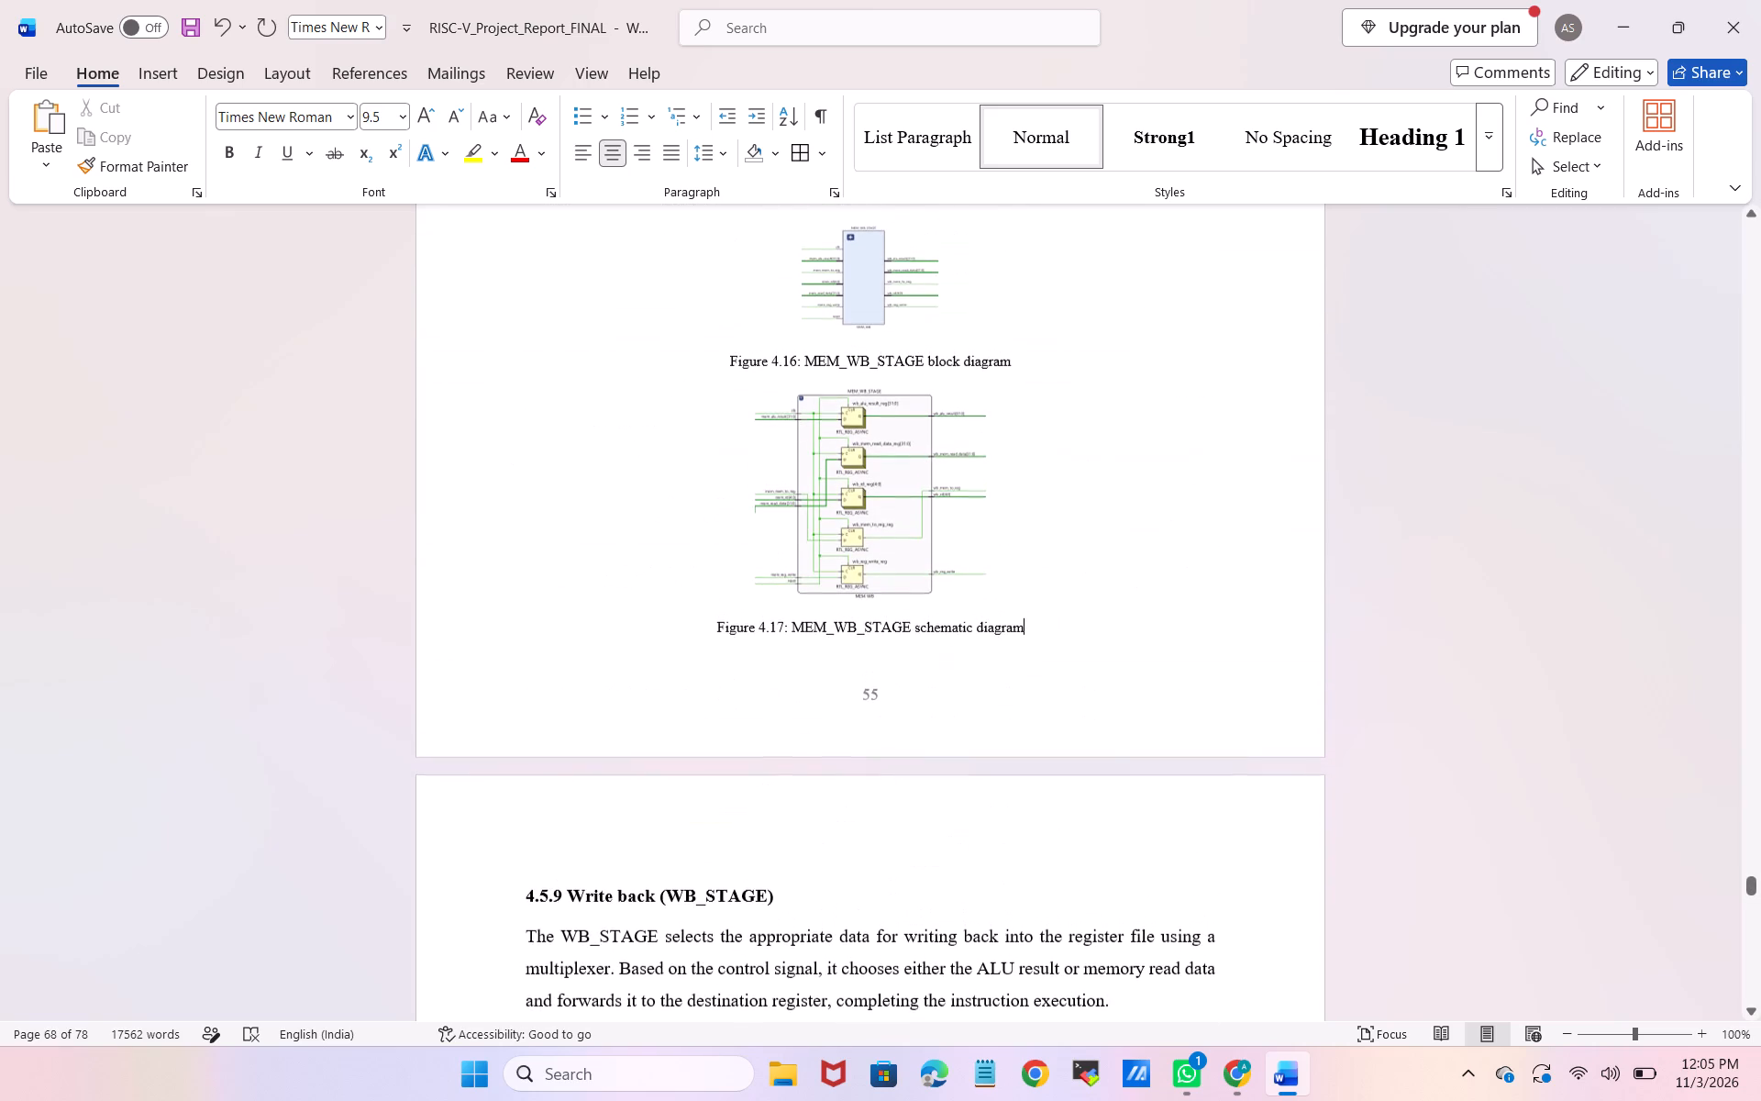
Delete the blank lines between the Figure 4.23 HDU schematic caption and heading 4.5.12 Bubble-mitigation control unit (BMCU).
{"action": "scroll", "coordinate": [619, 566], "scroll_direction": "down", "scroll_amount": 6}
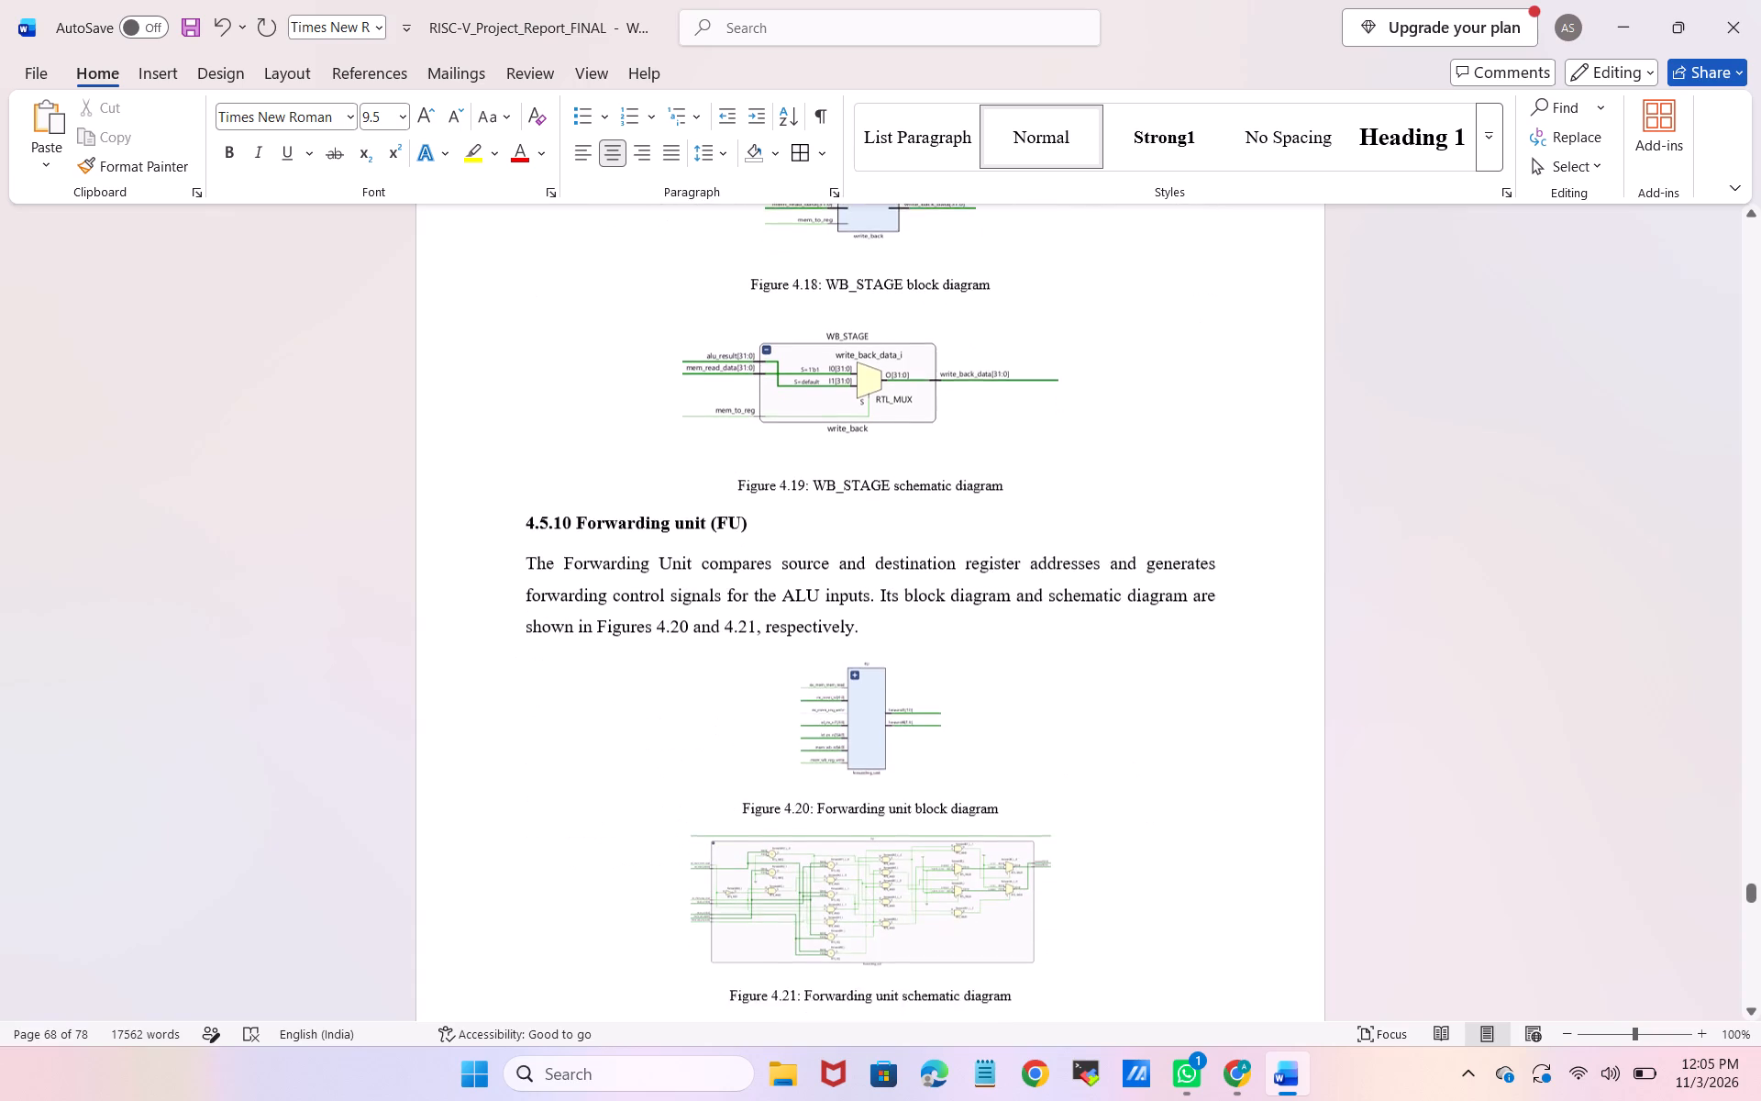
{"action": "scroll", "coordinate": [619, 566], "scroll_direction": "down", "scroll_amount": 3}
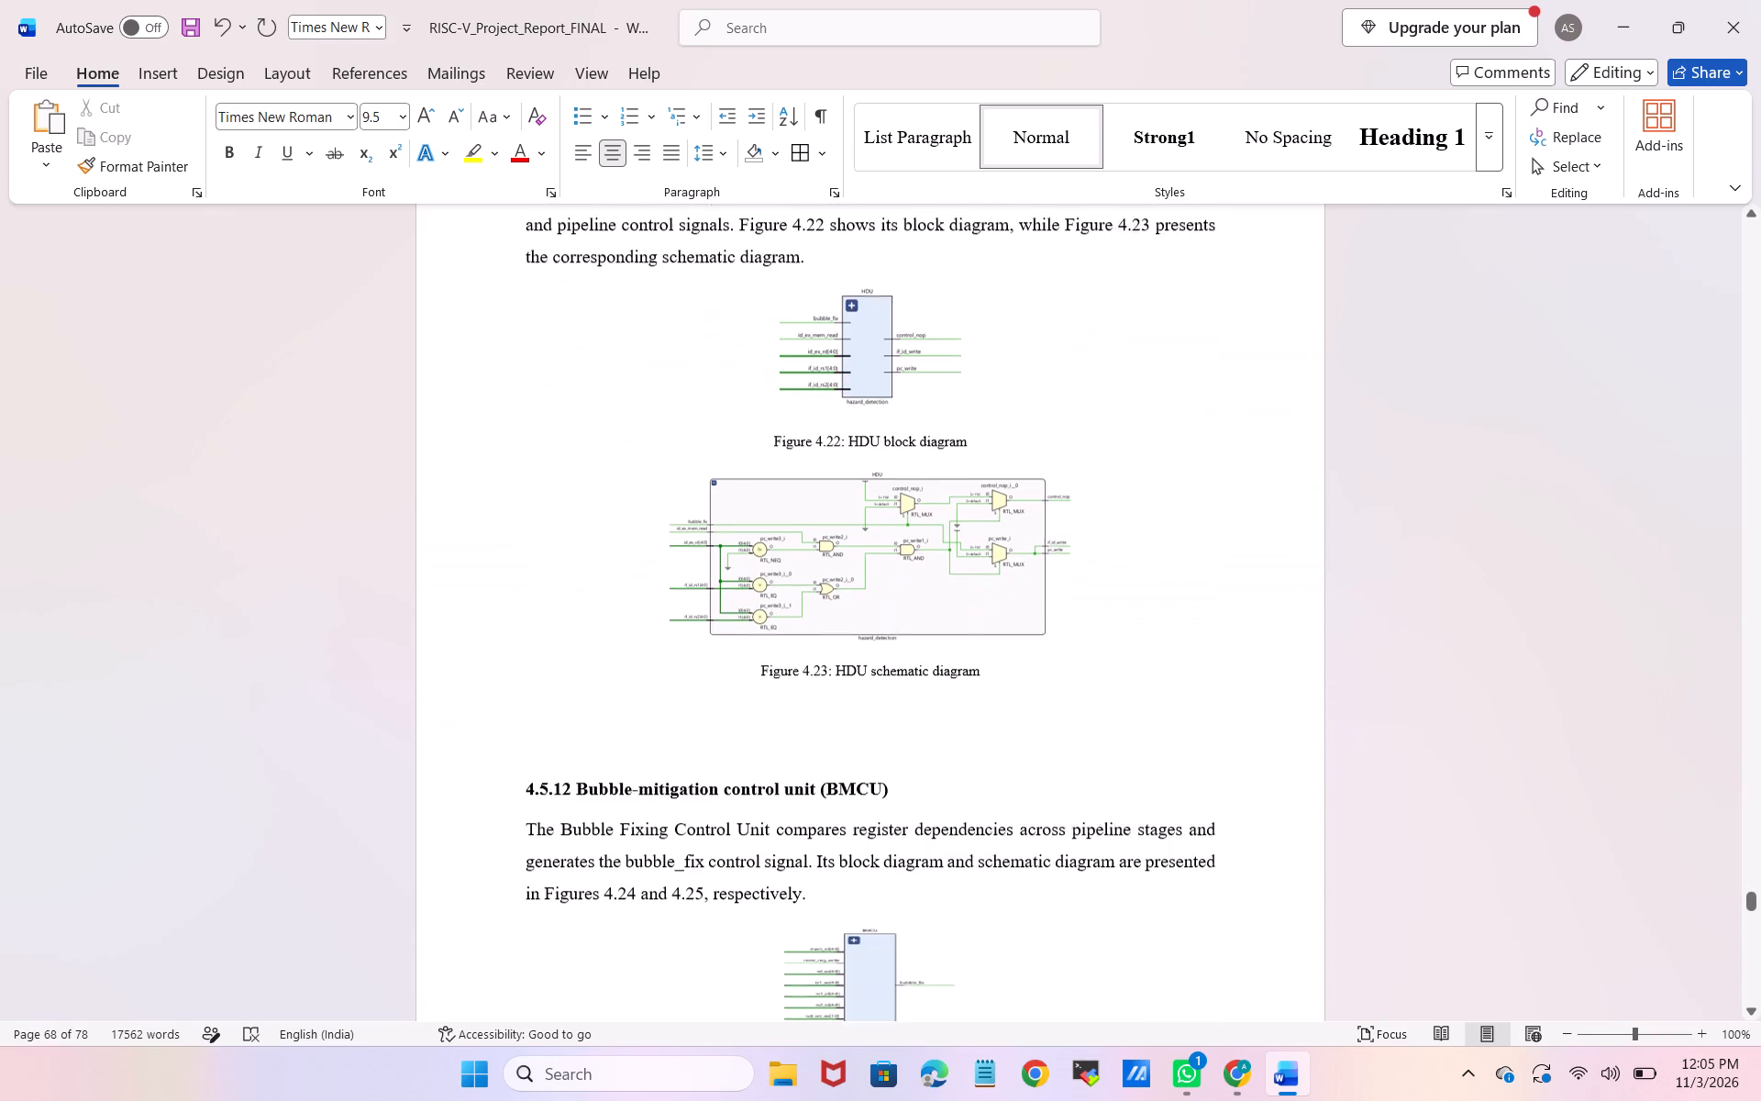
{"action": "scroll", "coordinate": [619, 566], "scroll_direction": "down", "scroll_amount": 1}
{"action": "left_click", "coordinate": [567, 654]}
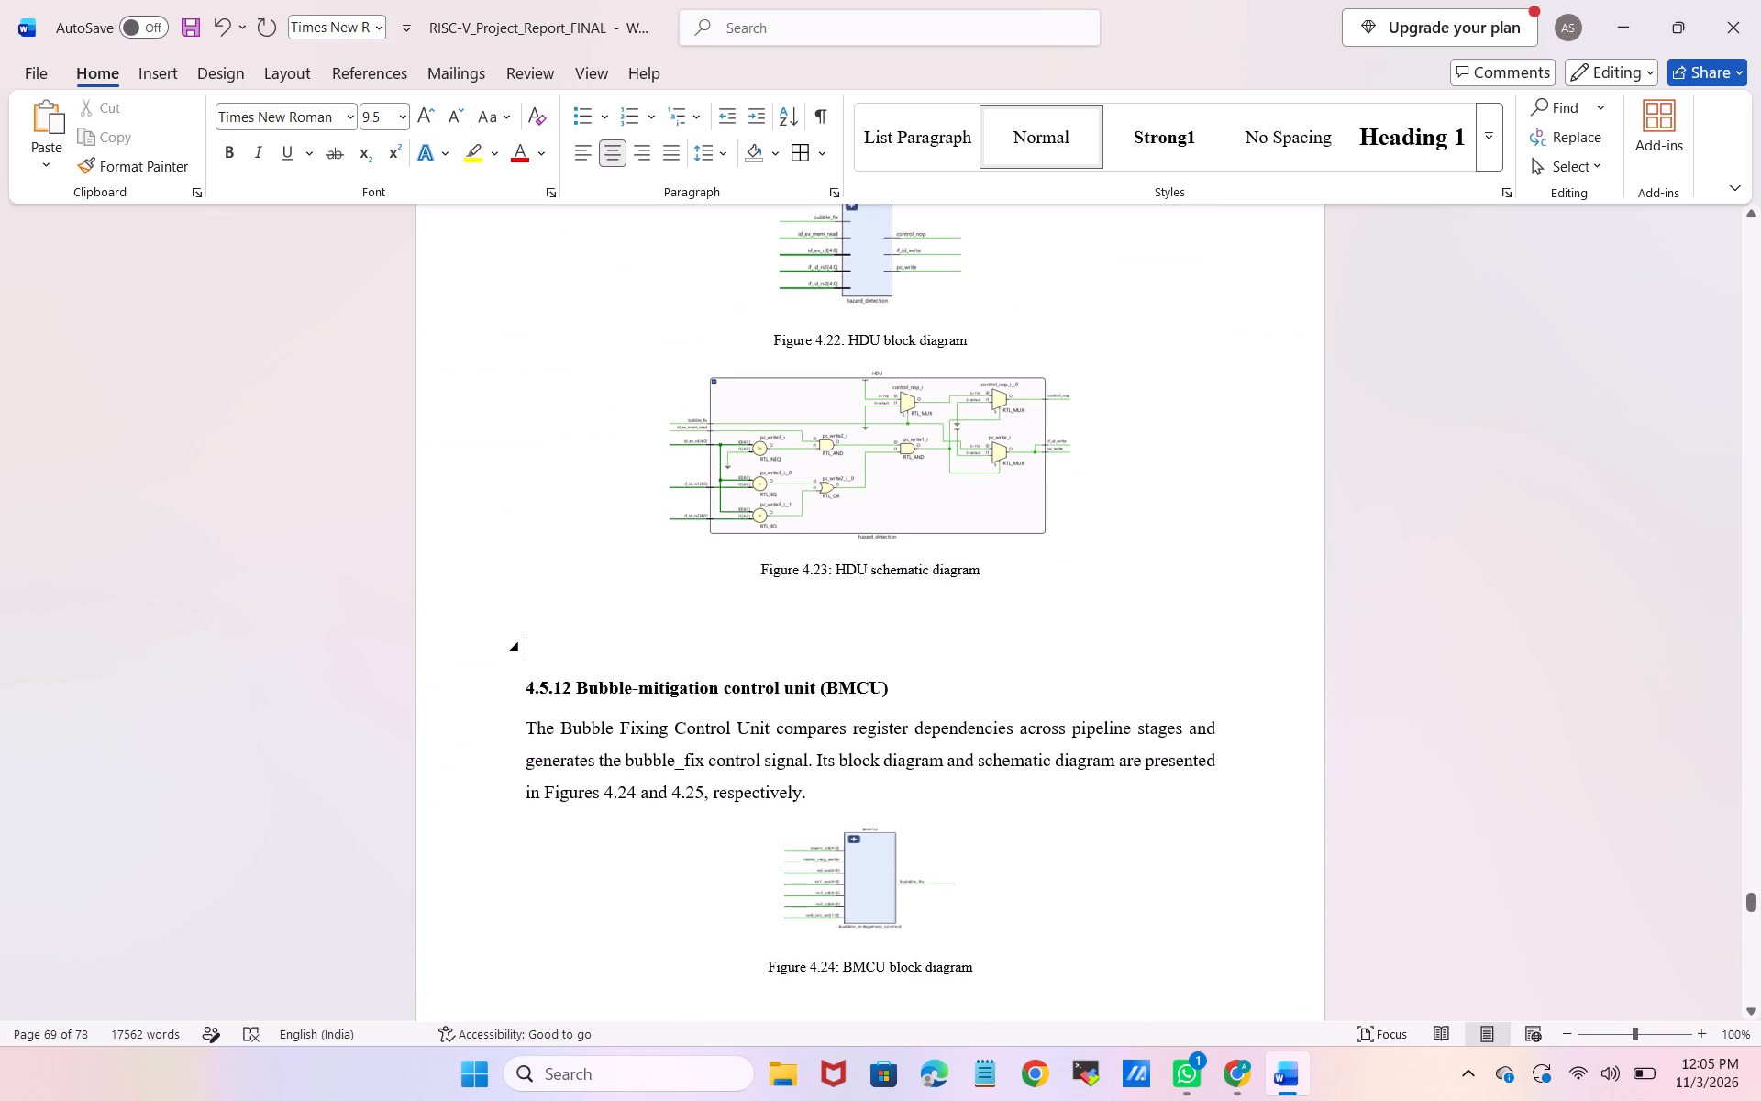
{"action": "key", "text": "BackSpace"}
{"action": "key", "text": "Down"}
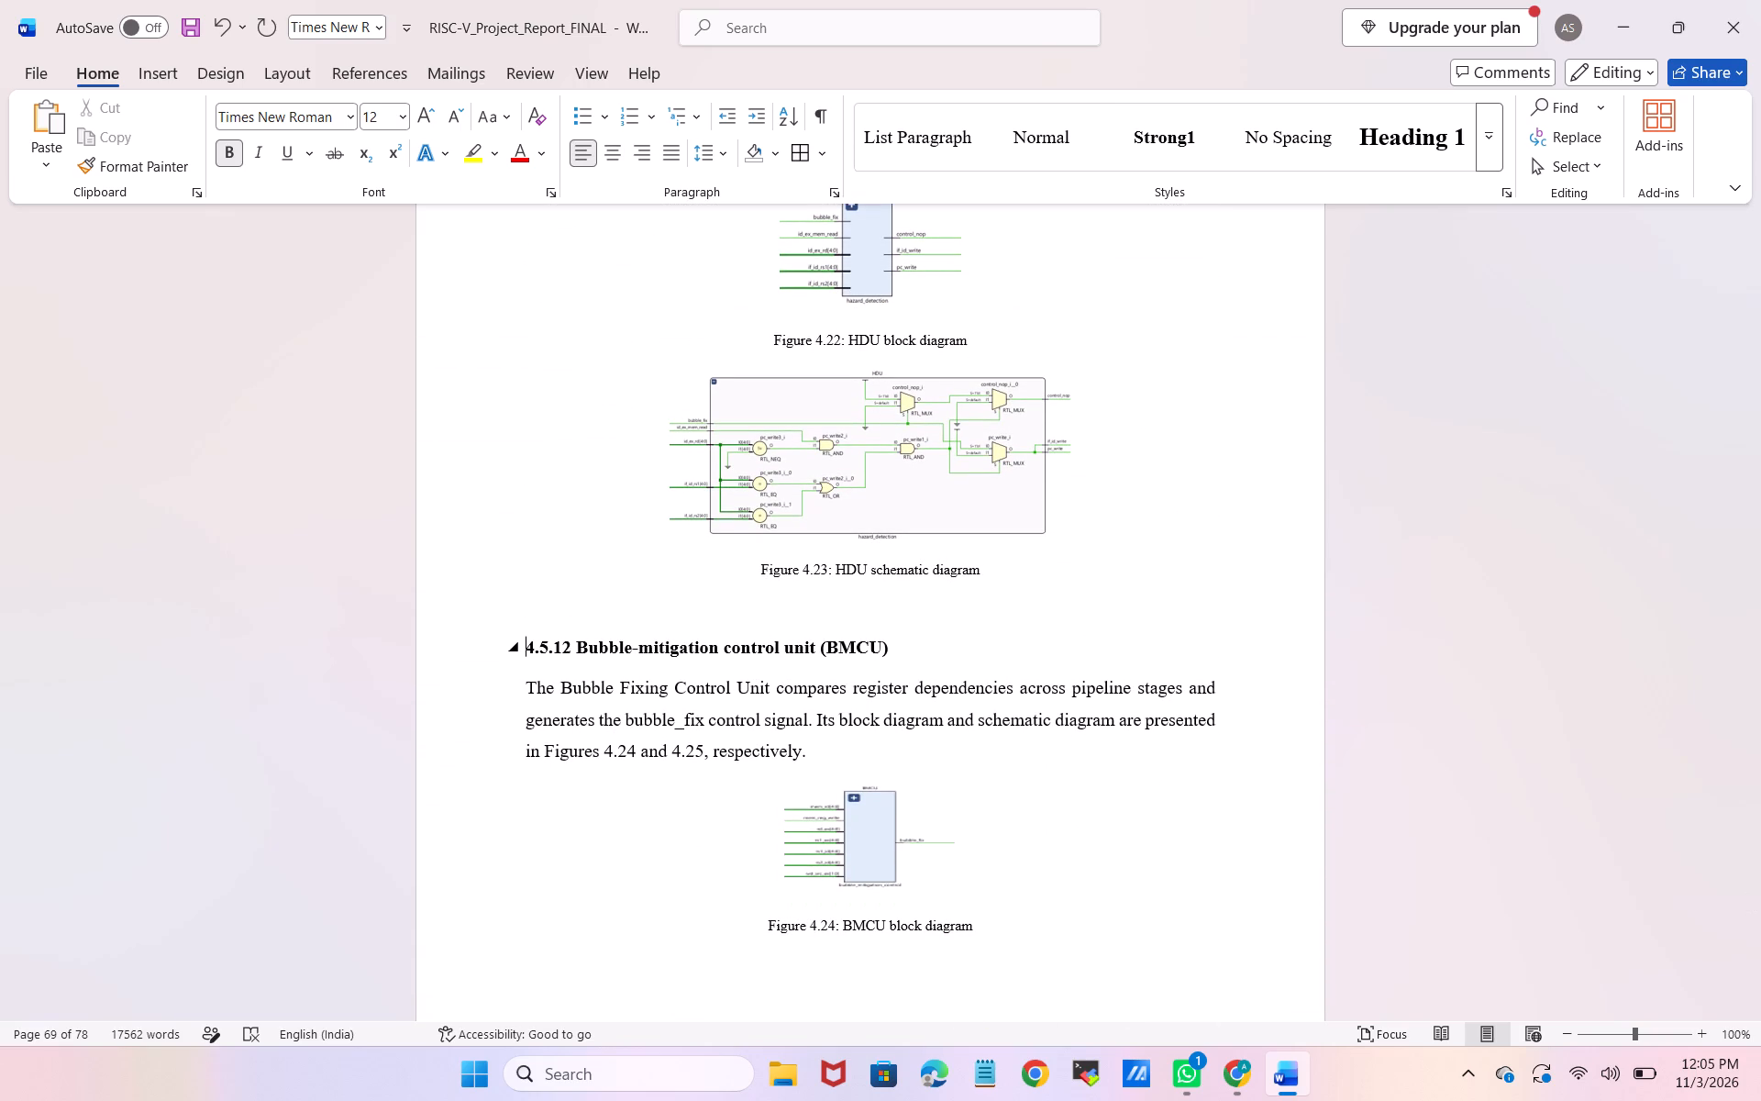
{"action": "key", "text": "Up"}
{"action": "key", "text": "BackSpace"}
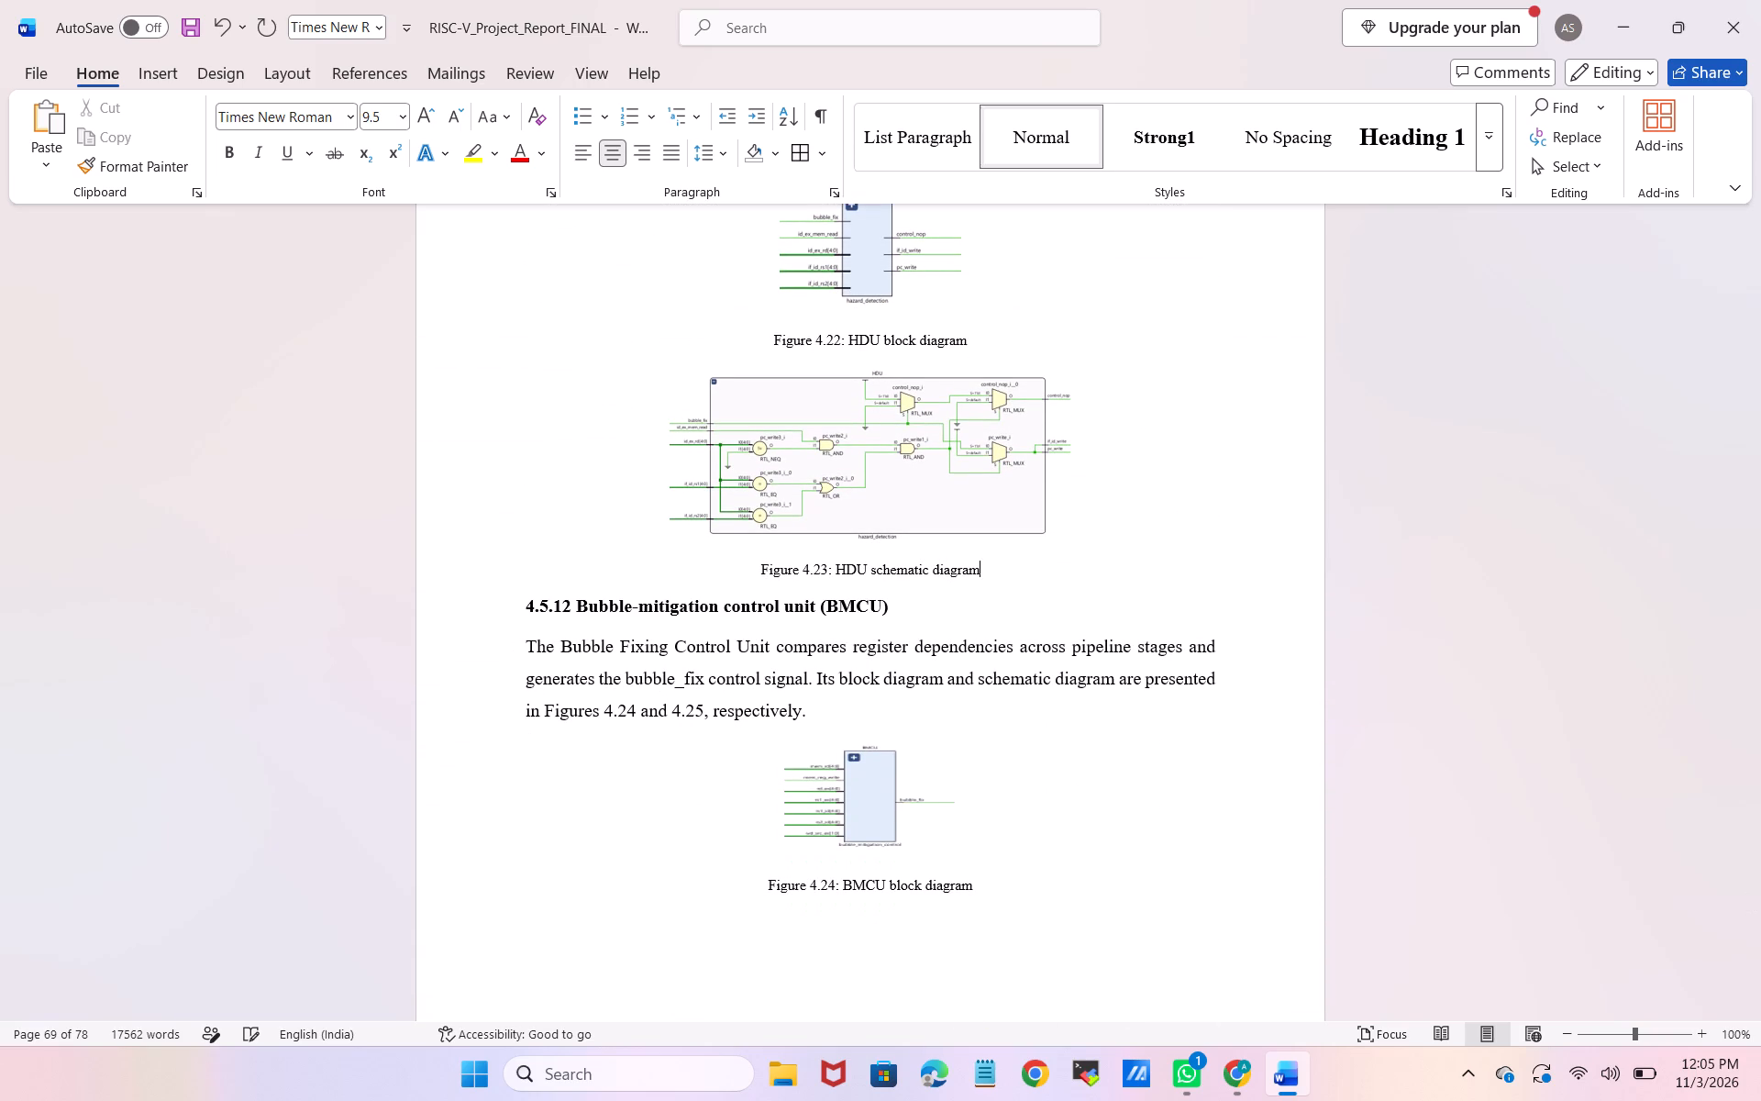
Insert two blank lines above heading 4.7 Comparison of Overall Performance Metrics to move it onto the page with its text.
{"action": "scroll", "coordinate": [567, 654], "scroll_direction": "down", "scroll_amount": 2}
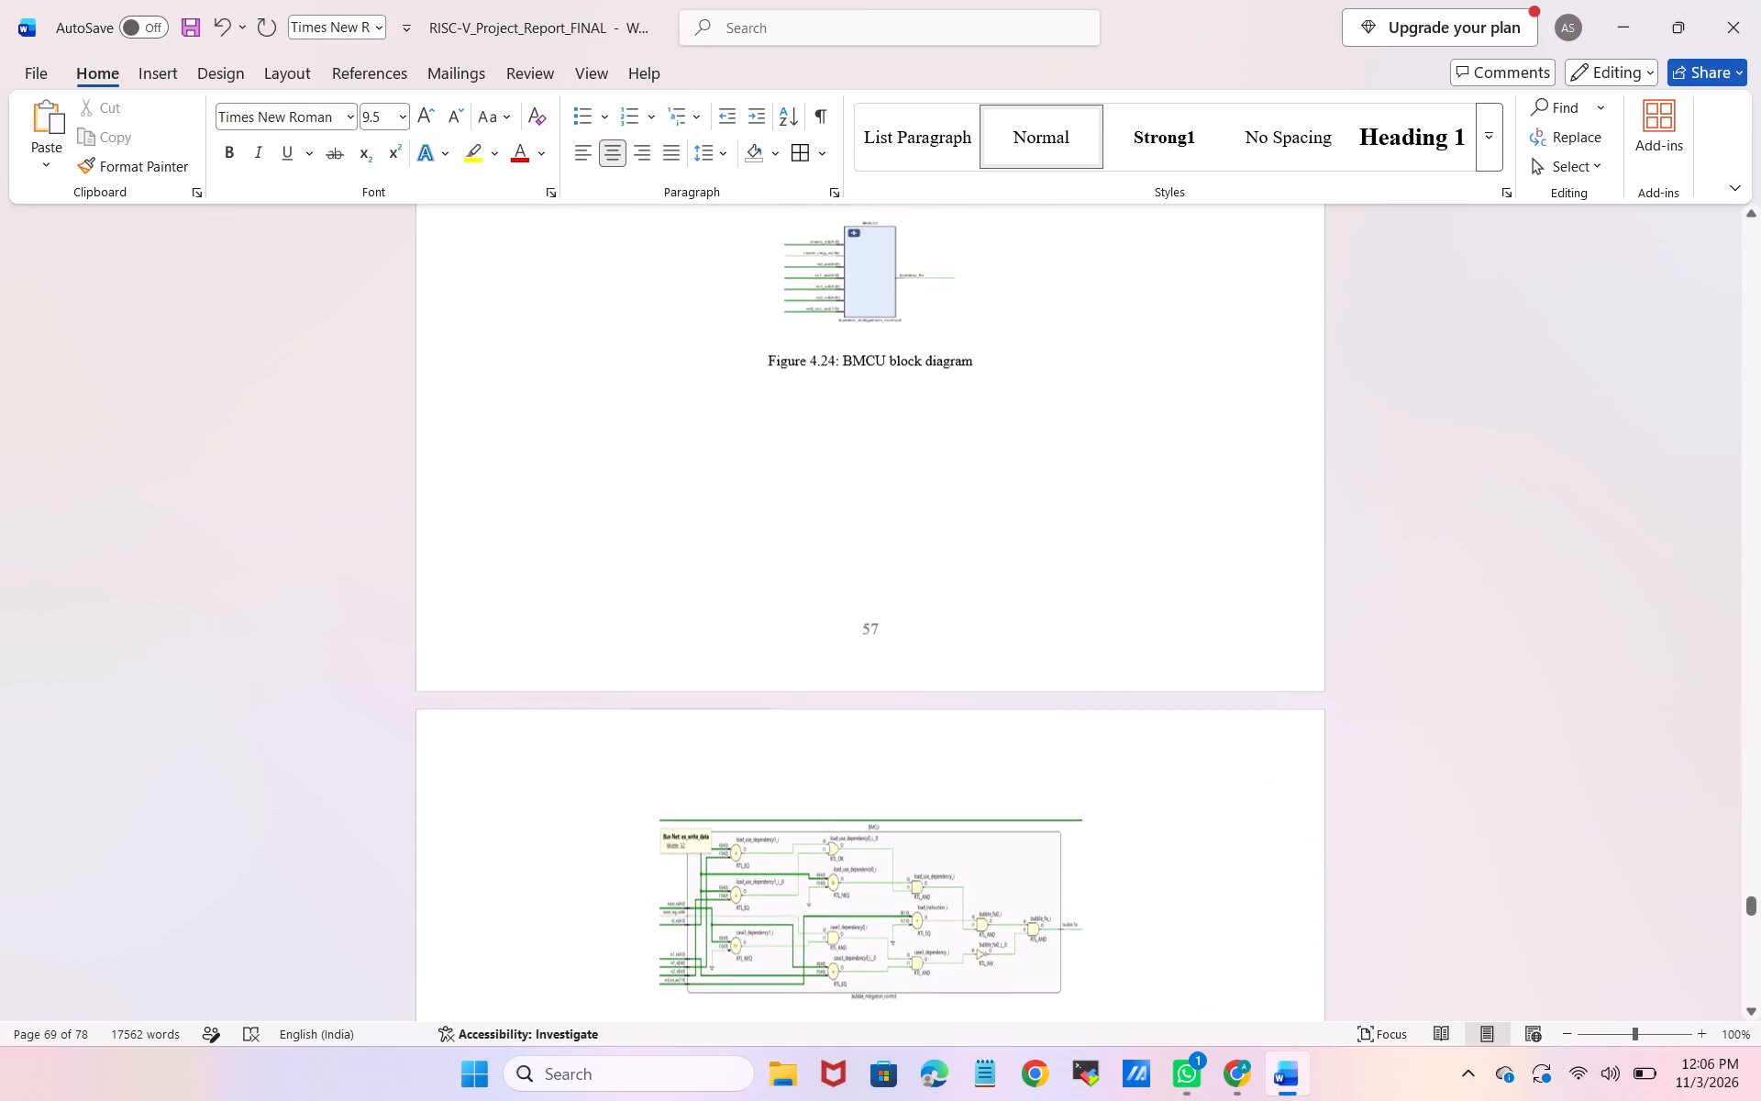
{"action": "scroll", "coordinate": [567, 654], "scroll_direction": "down", "scroll_amount": 3}
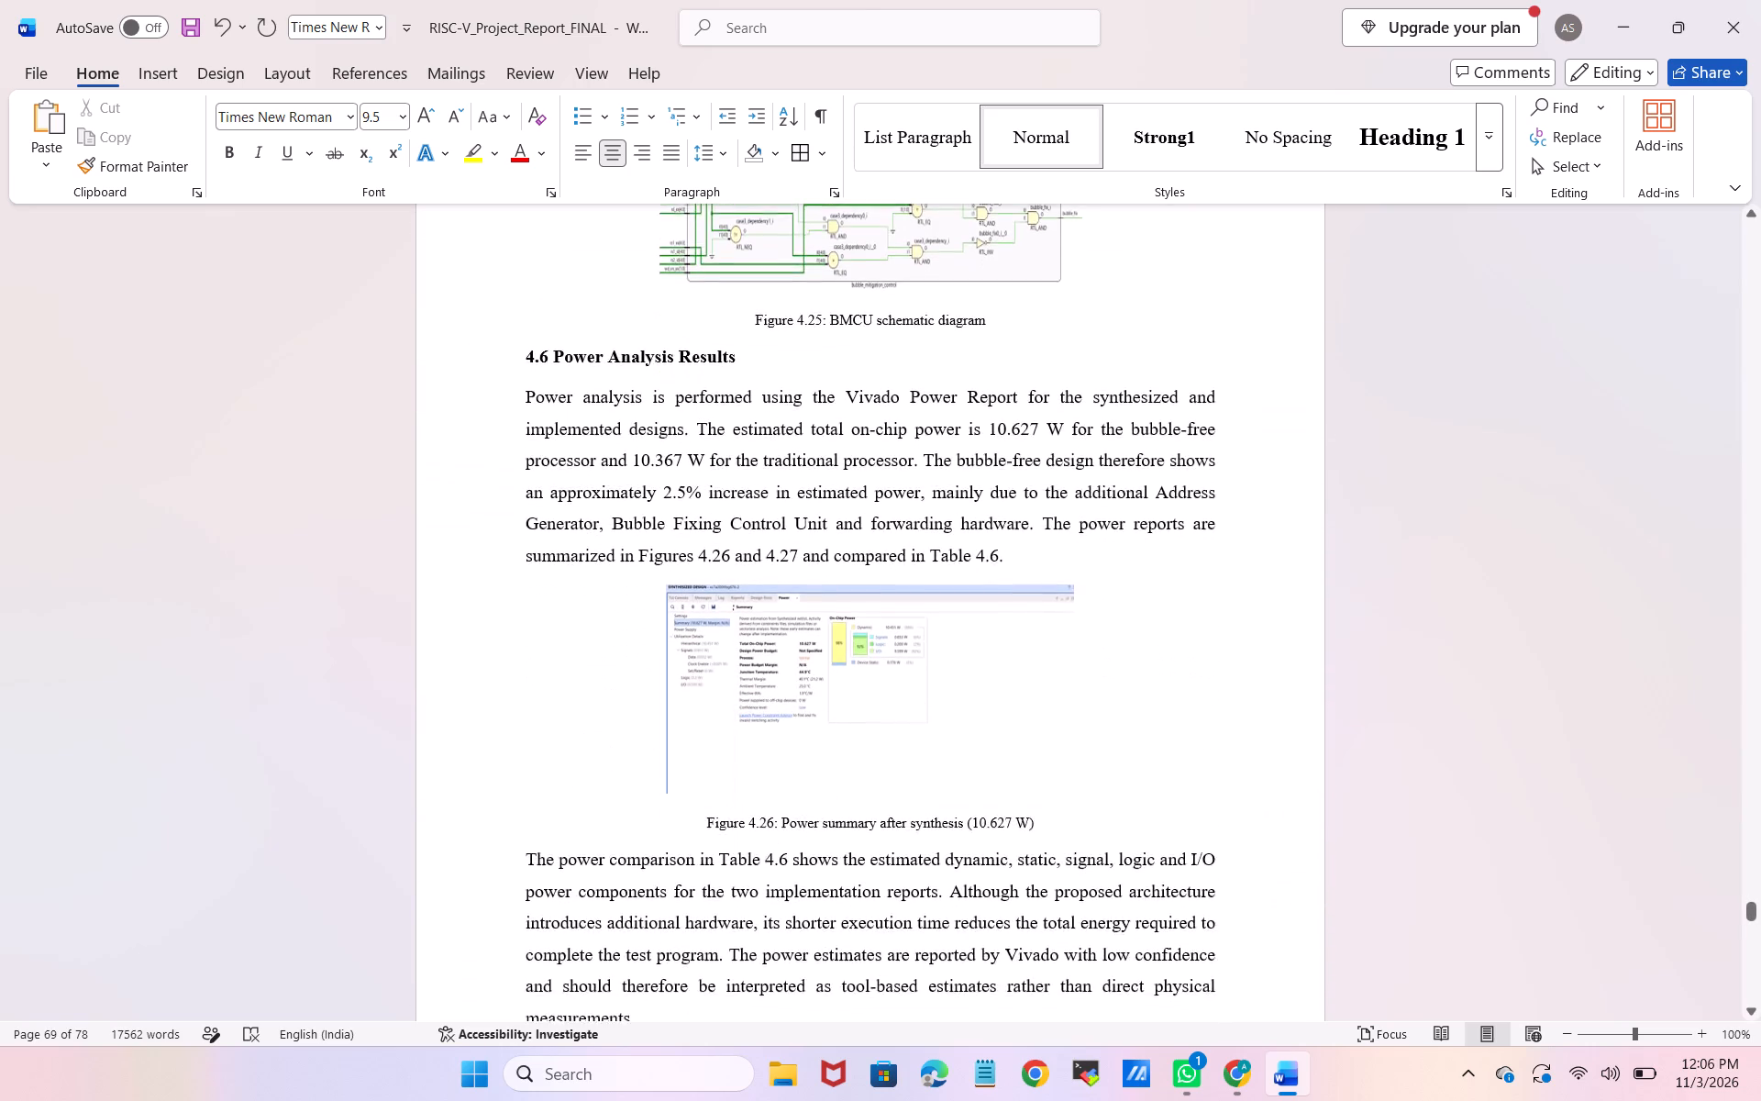
{"action": "scroll", "coordinate": [567, 654], "scroll_direction": "down", "scroll_amount": 4}
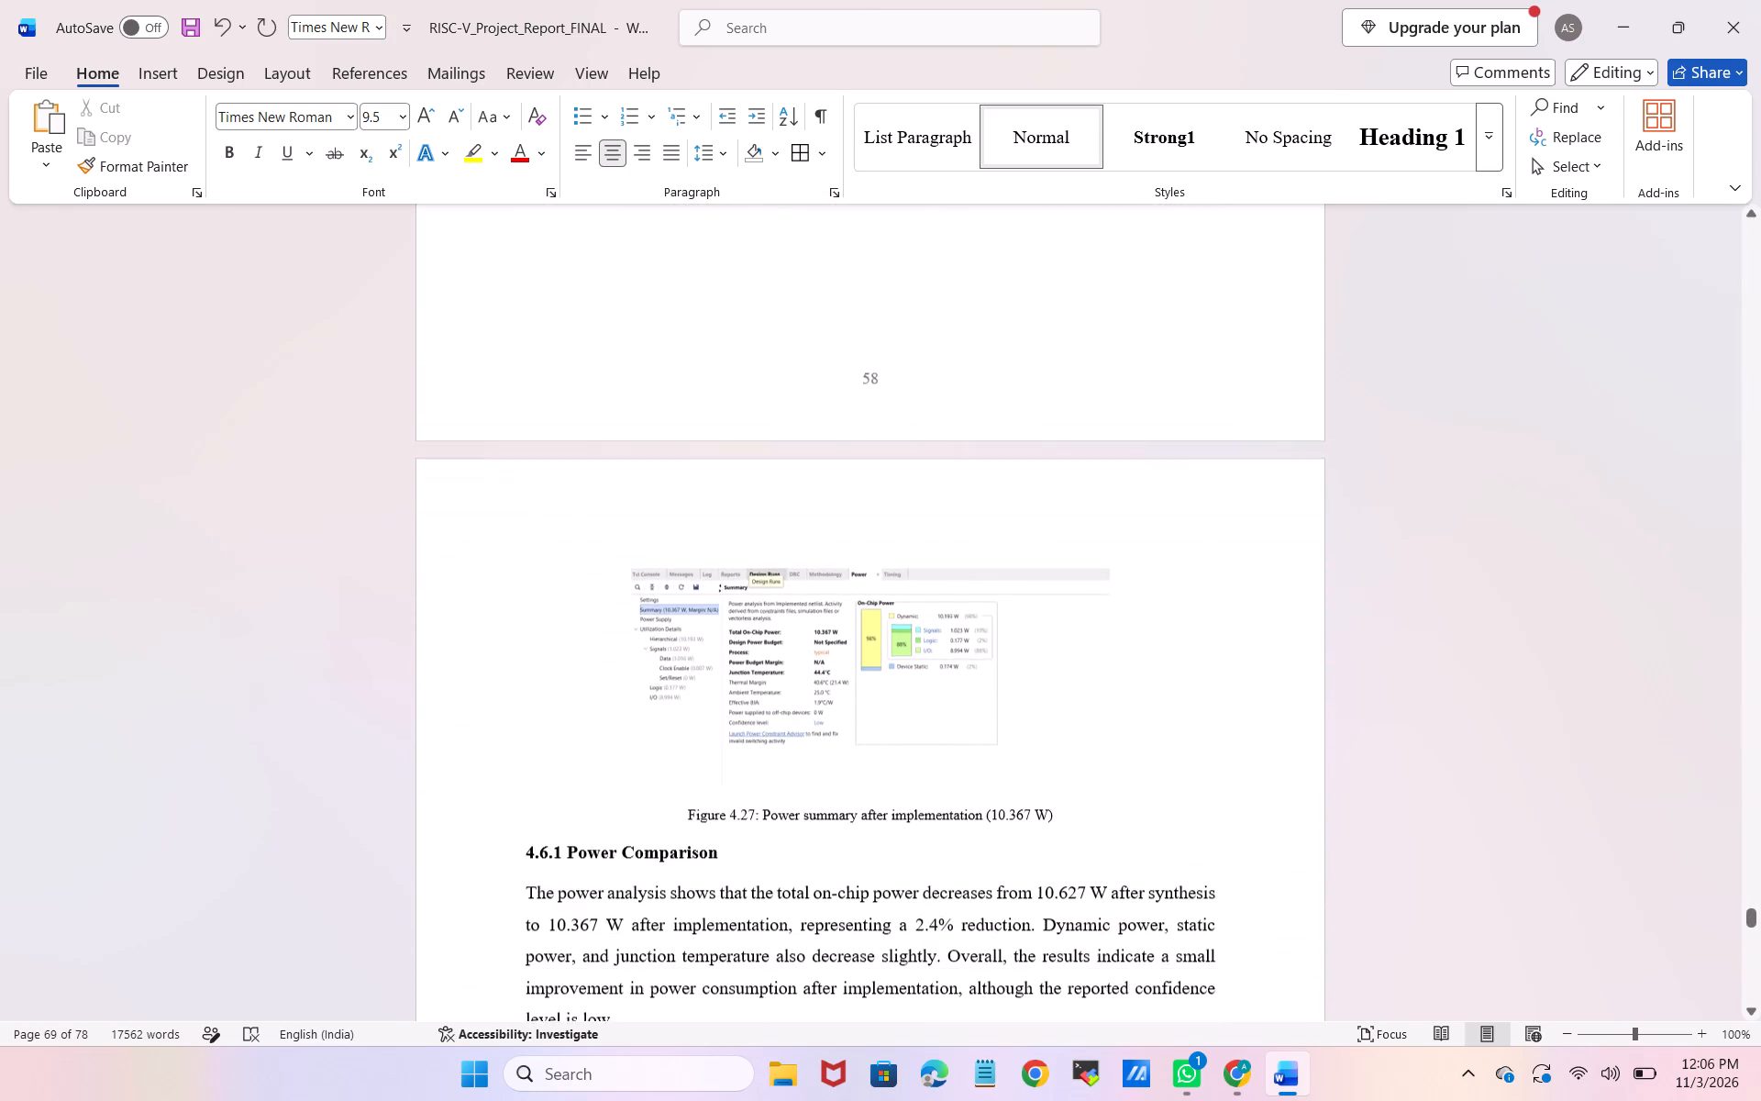
{"action": "scroll", "coordinate": [567, 654], "scroll_direction": "down", "scroll_amount": 2}
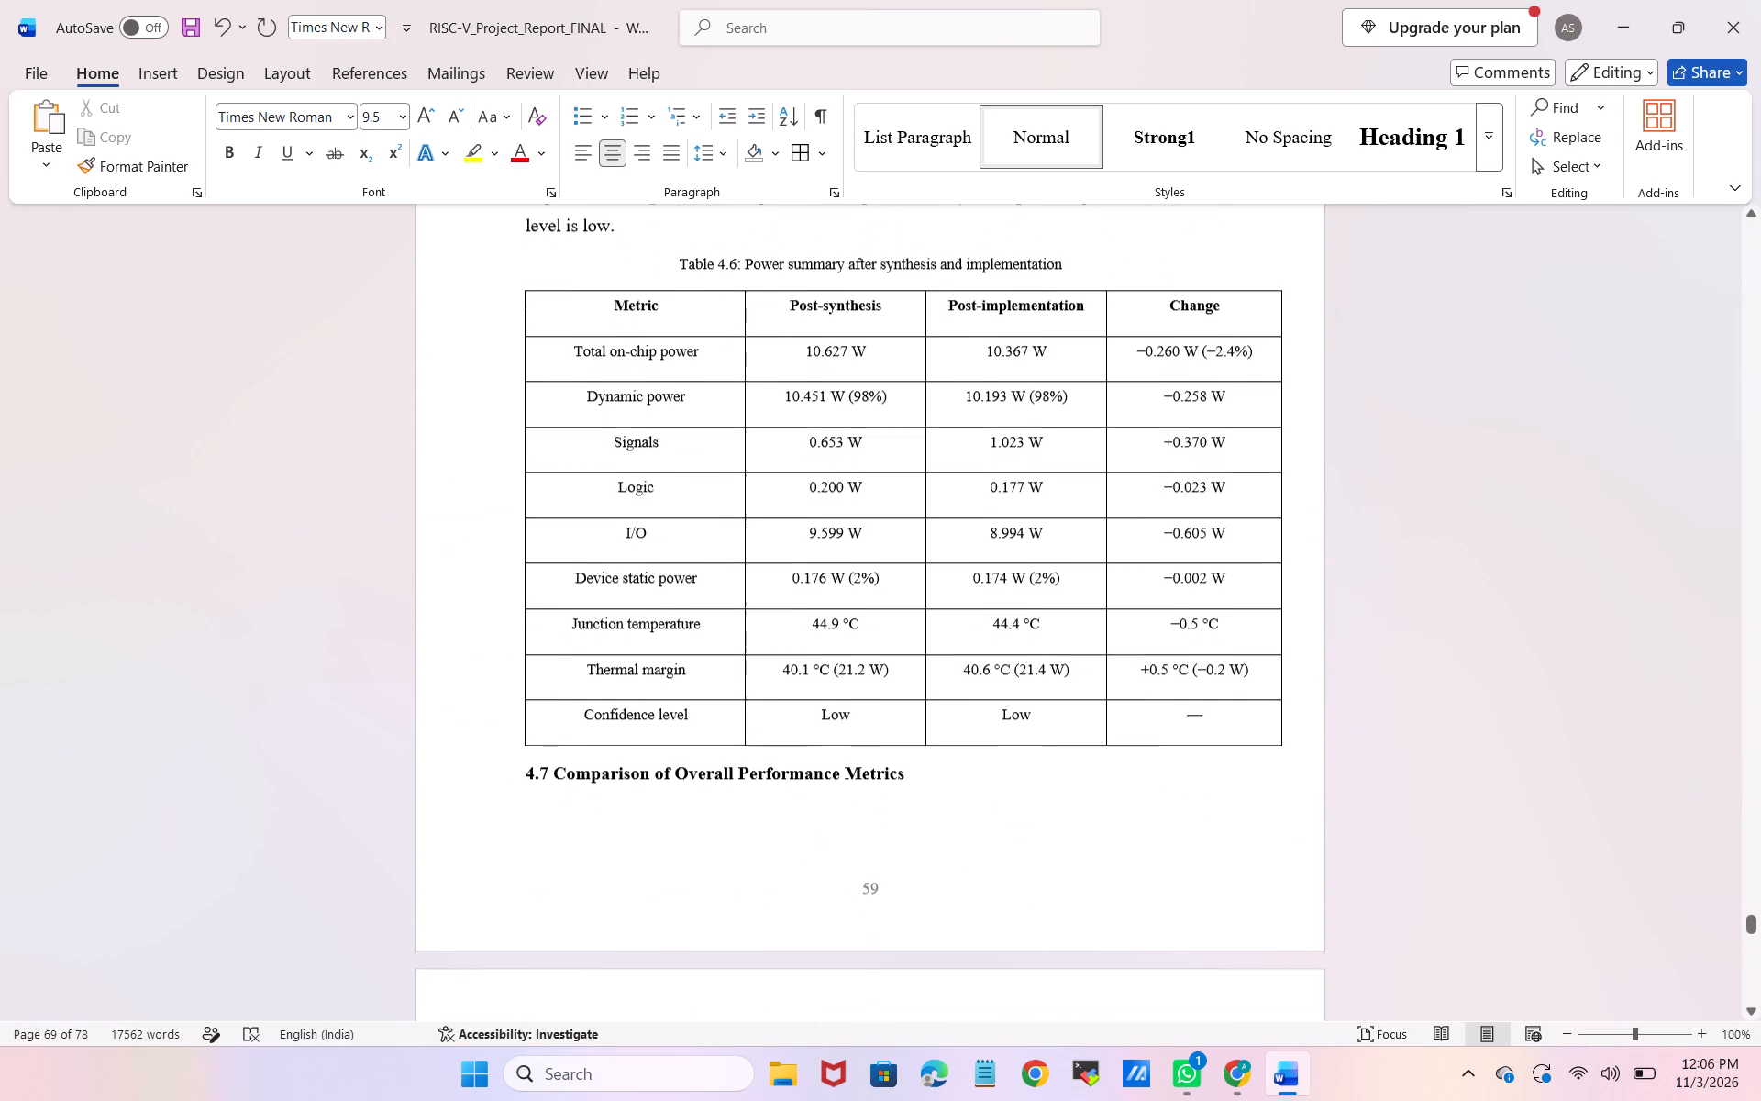
{"action": "left_click", "coordinate": [524, 768]}
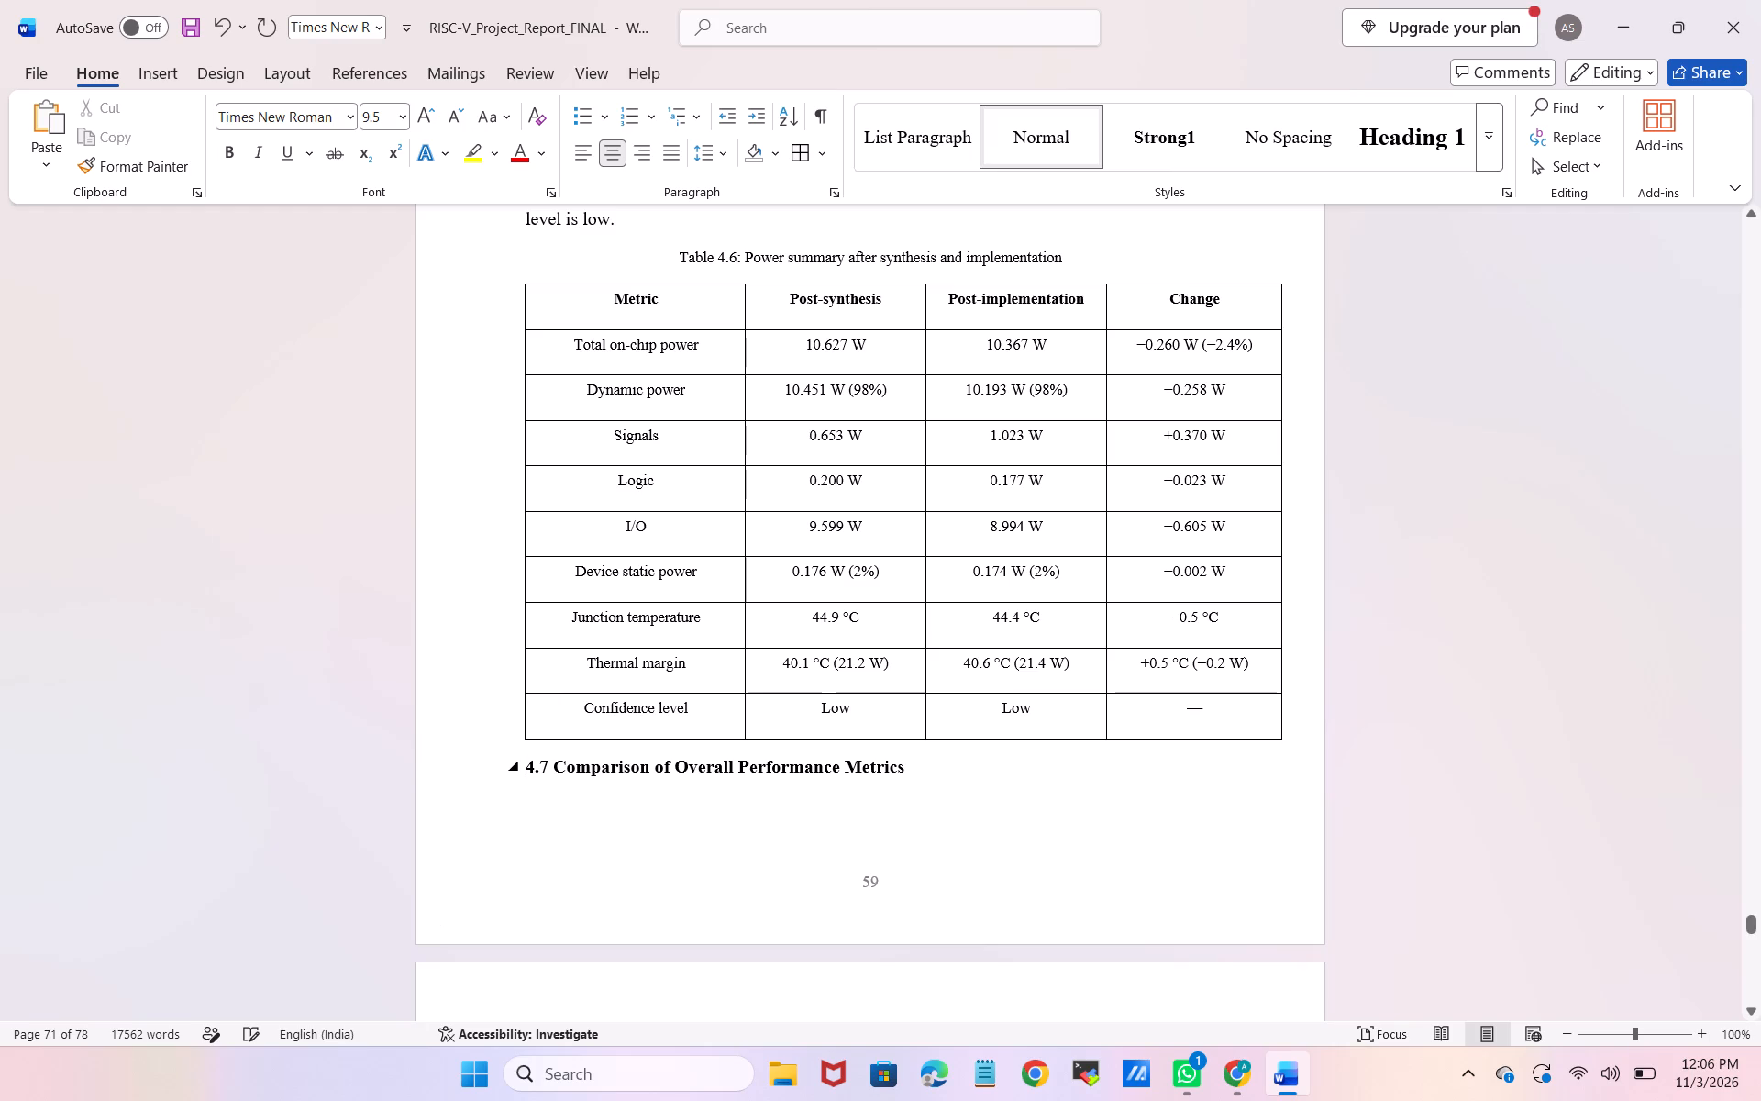
{"action": "key", "text": "Return"}
{"action": "key", "text": "Return"}
{"action": "scroll", "coordinate": [524, 768], "scroll_direction": "down", "scroll_amount": 1}
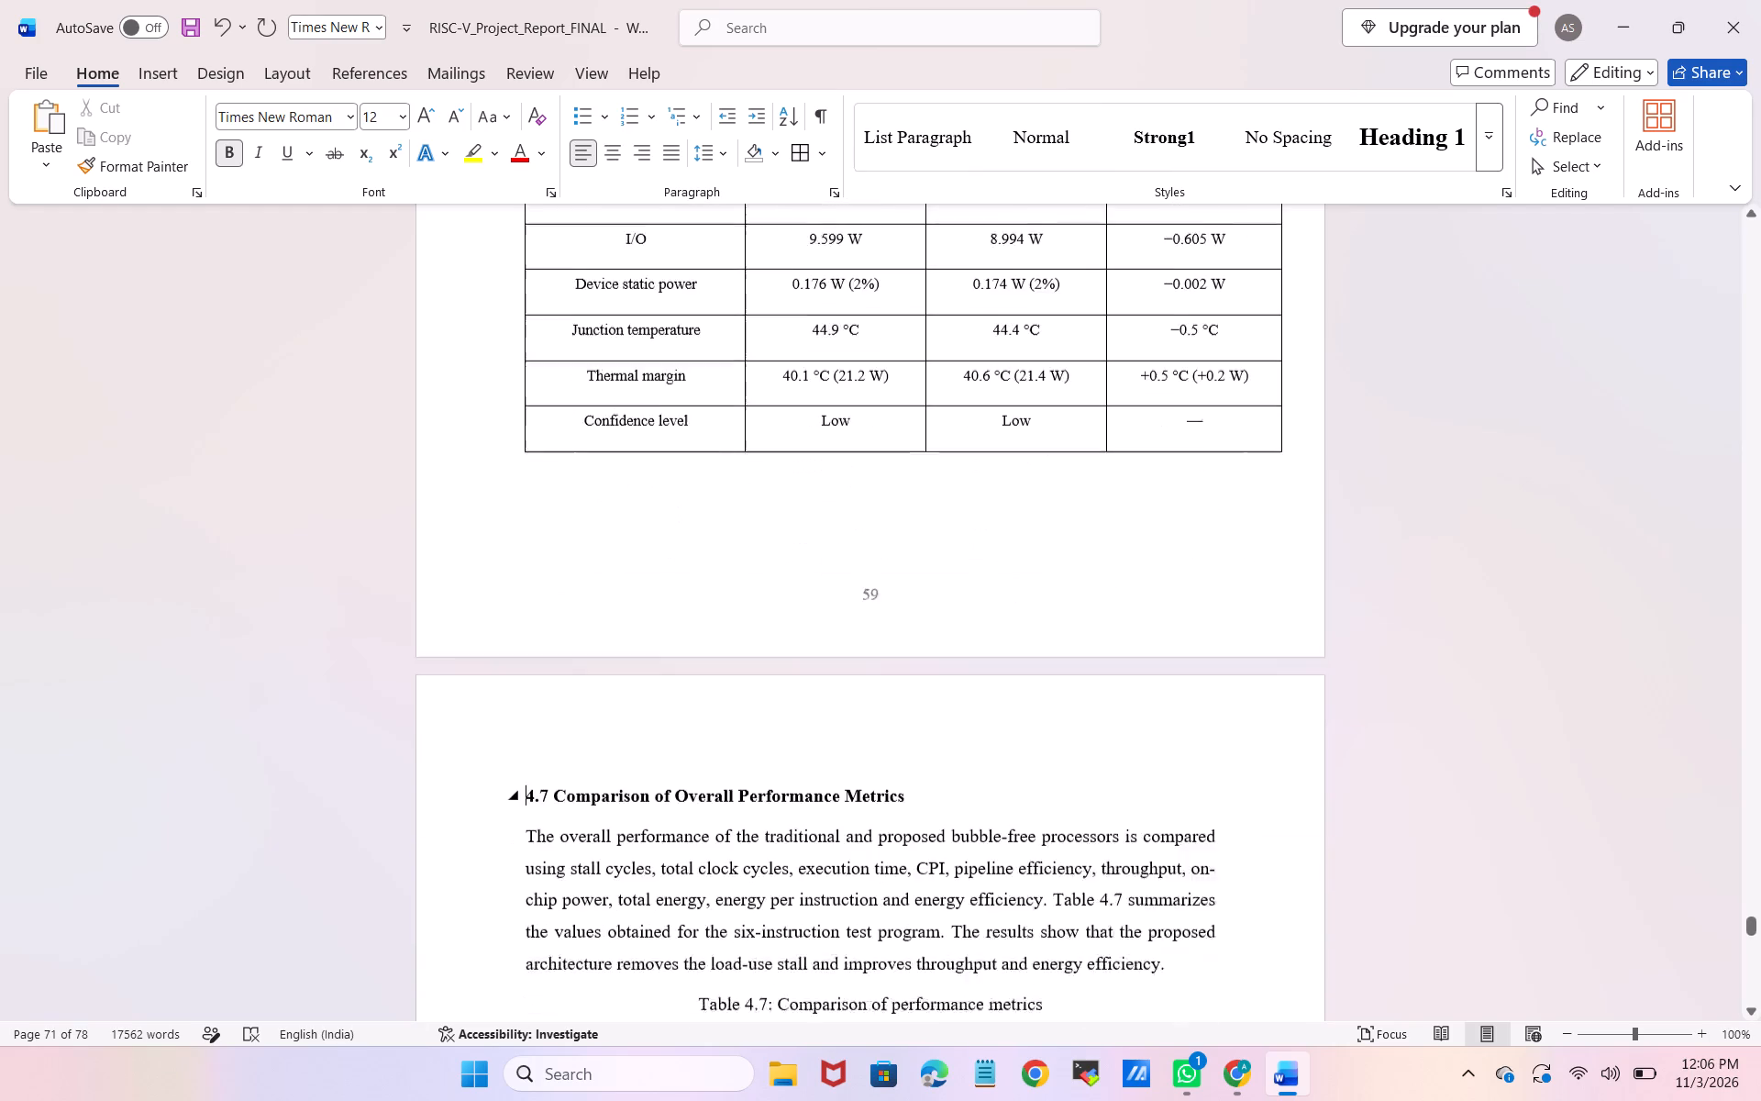
Insert two blank lines above heading 4.8.2 Energy Efficiency Calculation to move it onto the page with its text.
{"action": "scroll", "coordinate": [524, 768], "scroll_direction": "down", "scroll_amount": 3}
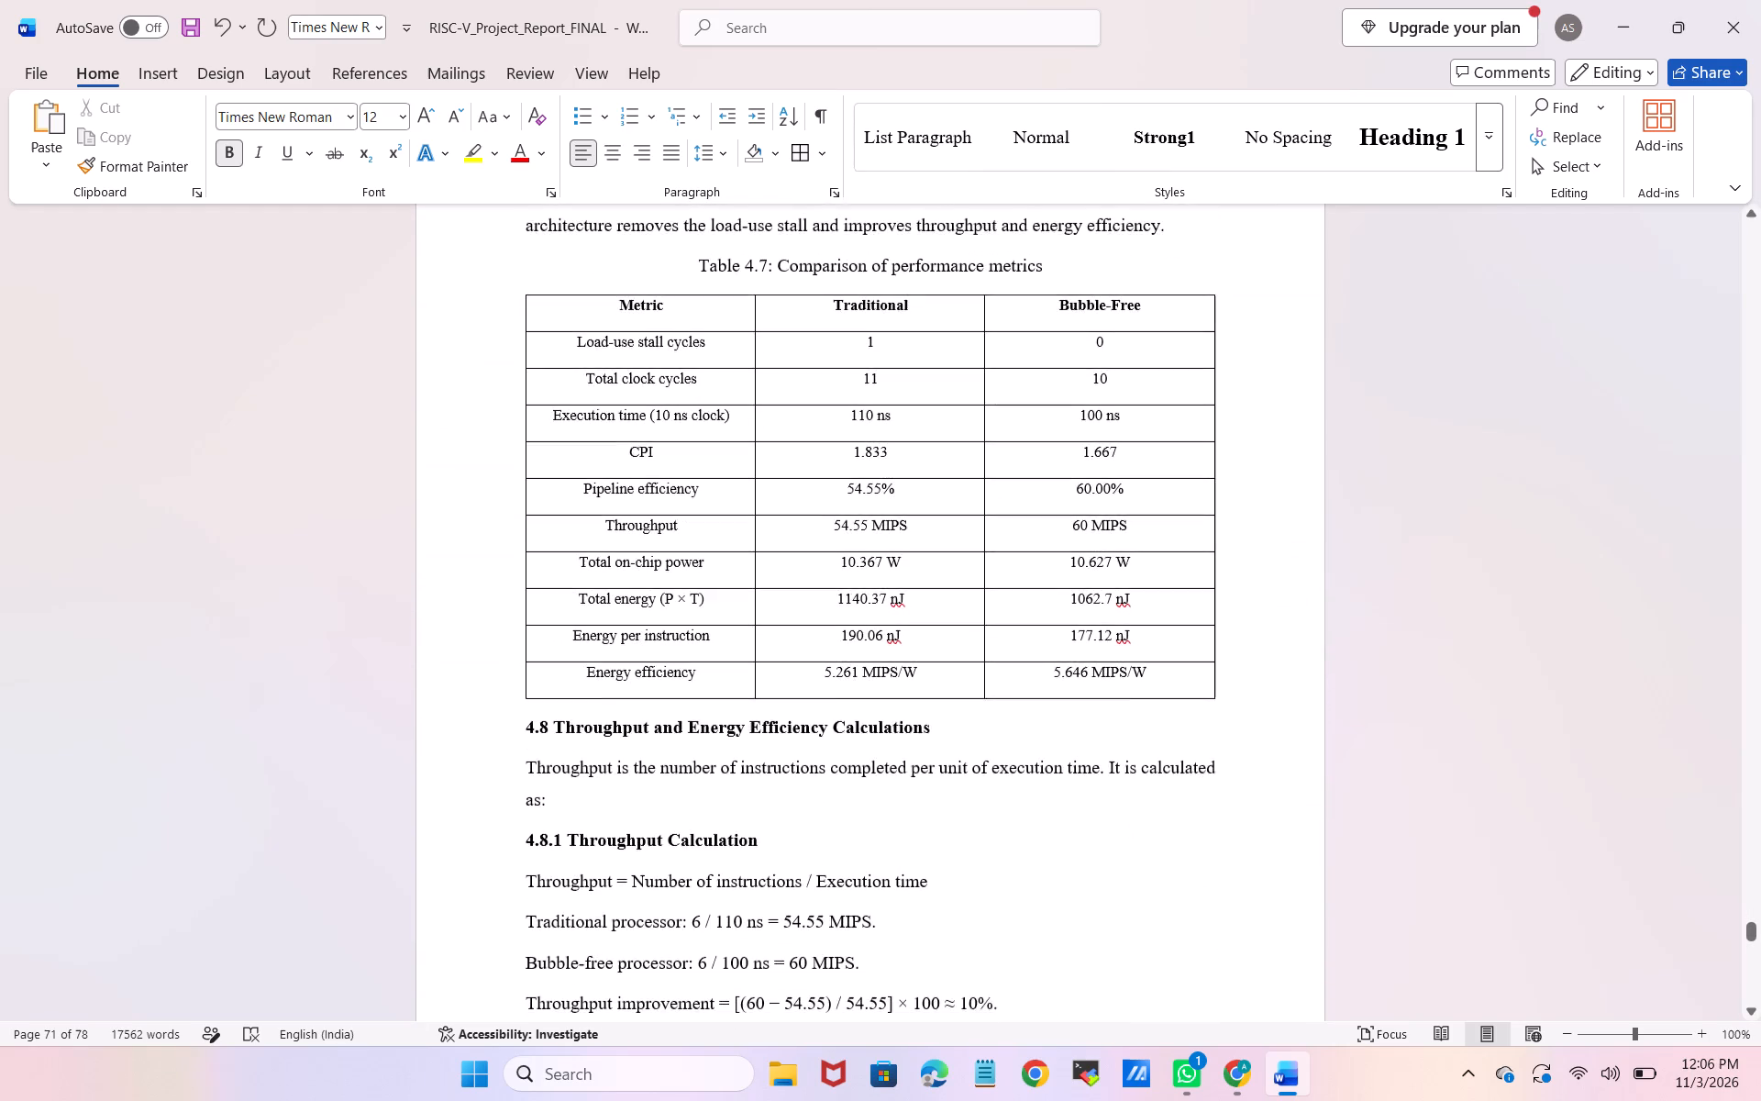
{"action": "scroll", "coordinate": [524, 768], "scroll_direction": "down", "scroll_amount": 2}
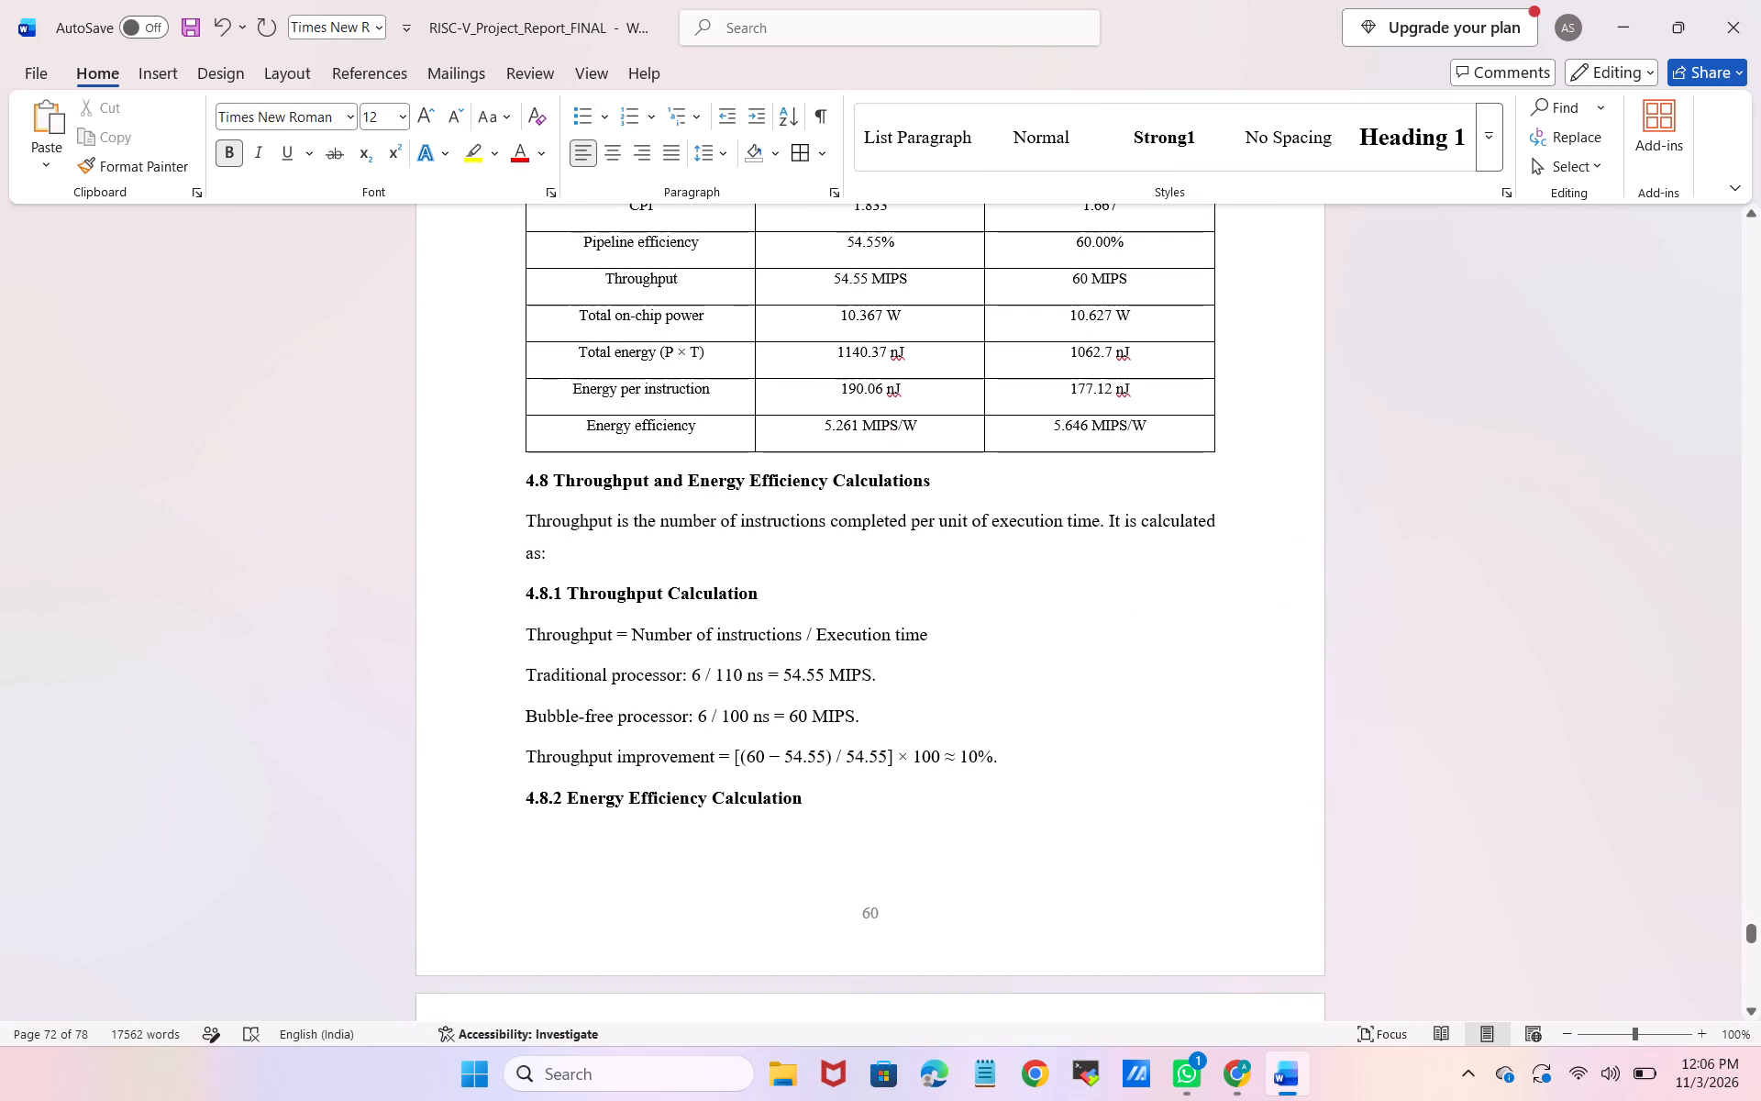
{"action": "scroll", "coordinate": [524, 768], "scroll_direction": "down", "scroll_amount": 2}
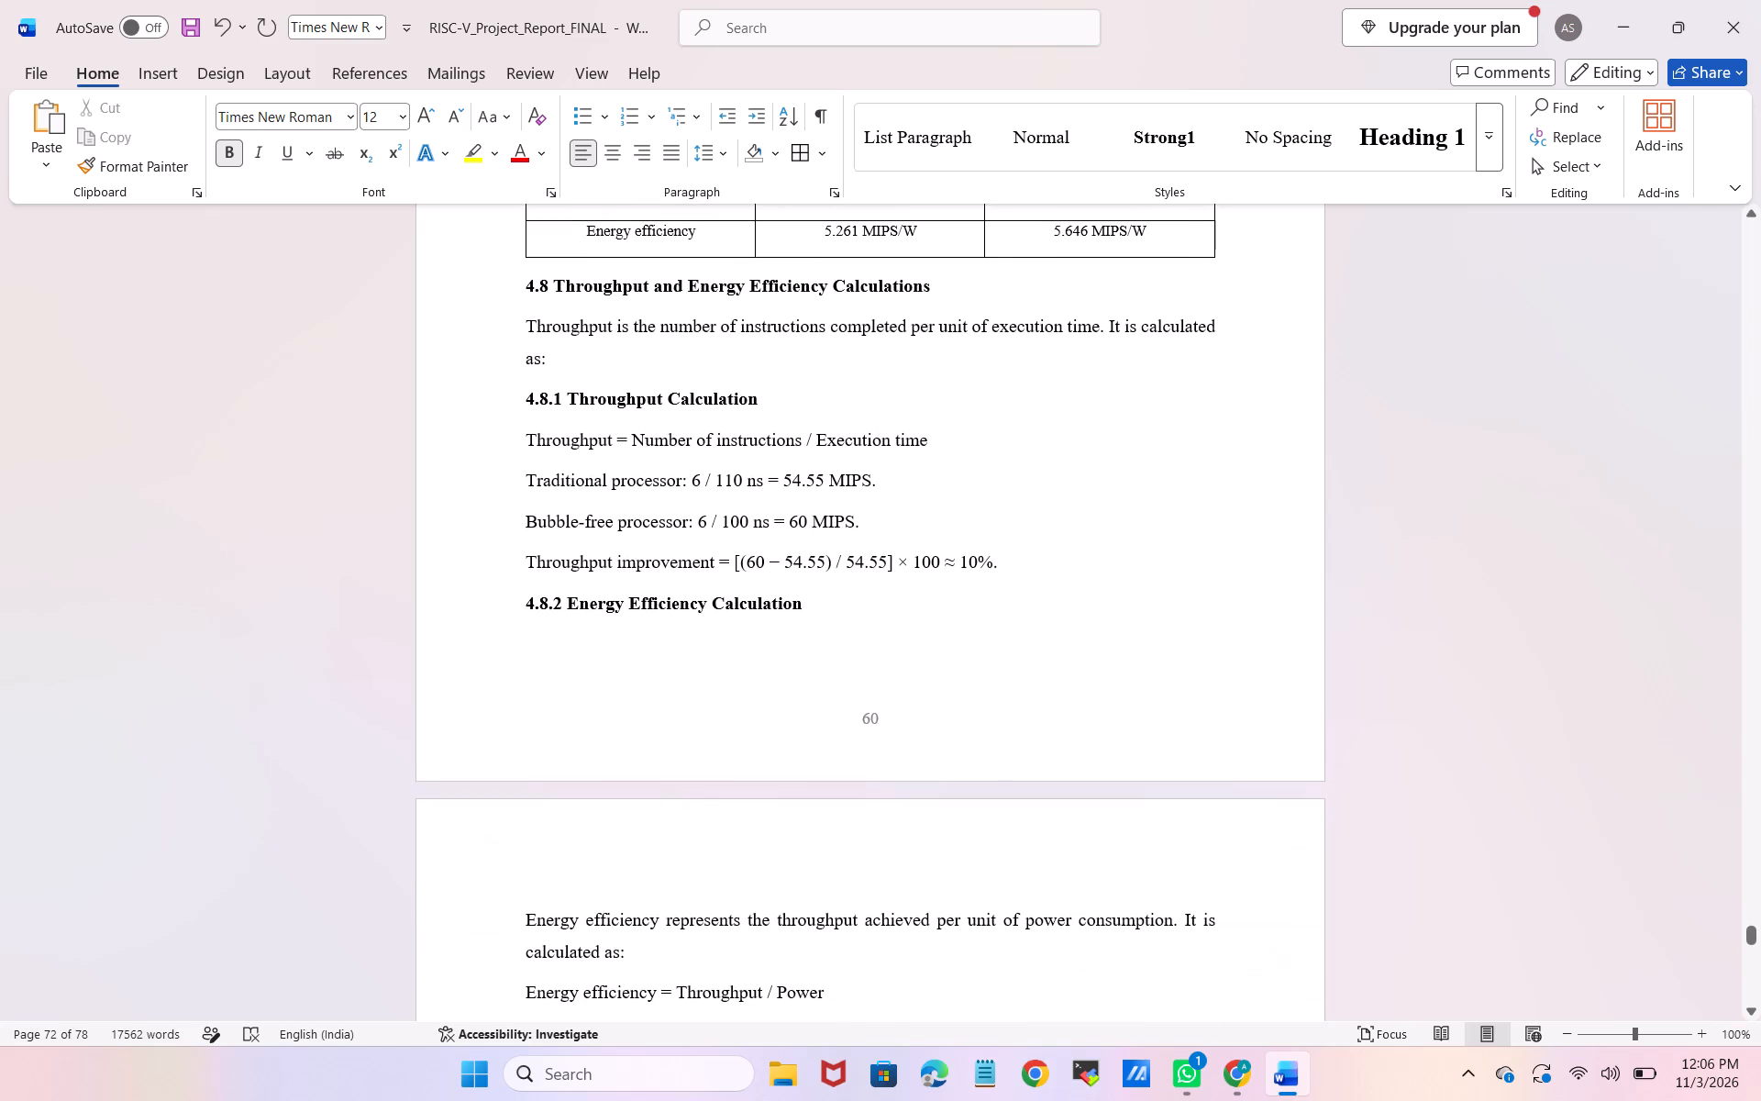
{"action": "left_click", "coordinate": [531, 601]}
{"action": "key", "text": "Left"}
{"action": "key", "text": "Return"}
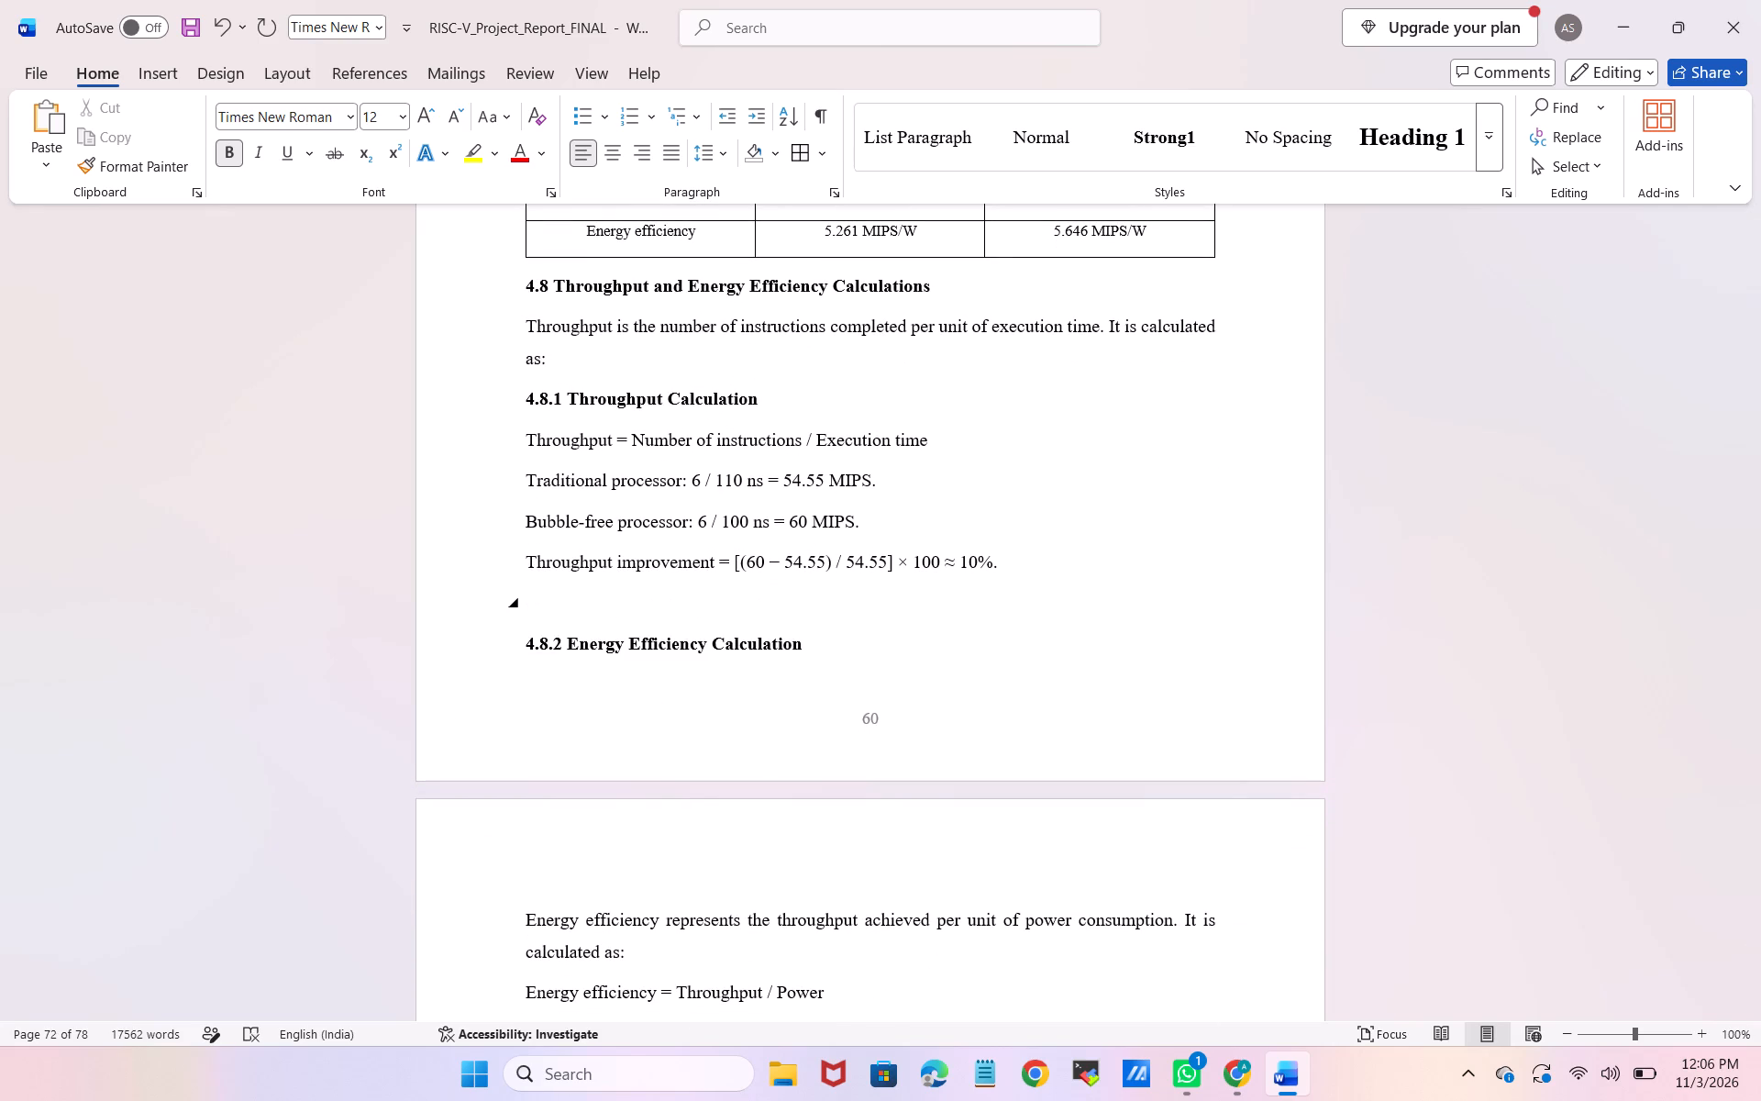
{"action": "key", "text": "Return"}
{"action": "scroll", "coordinate": [531, 601], "scroll_direction": "down", "scroll_amount": 2}
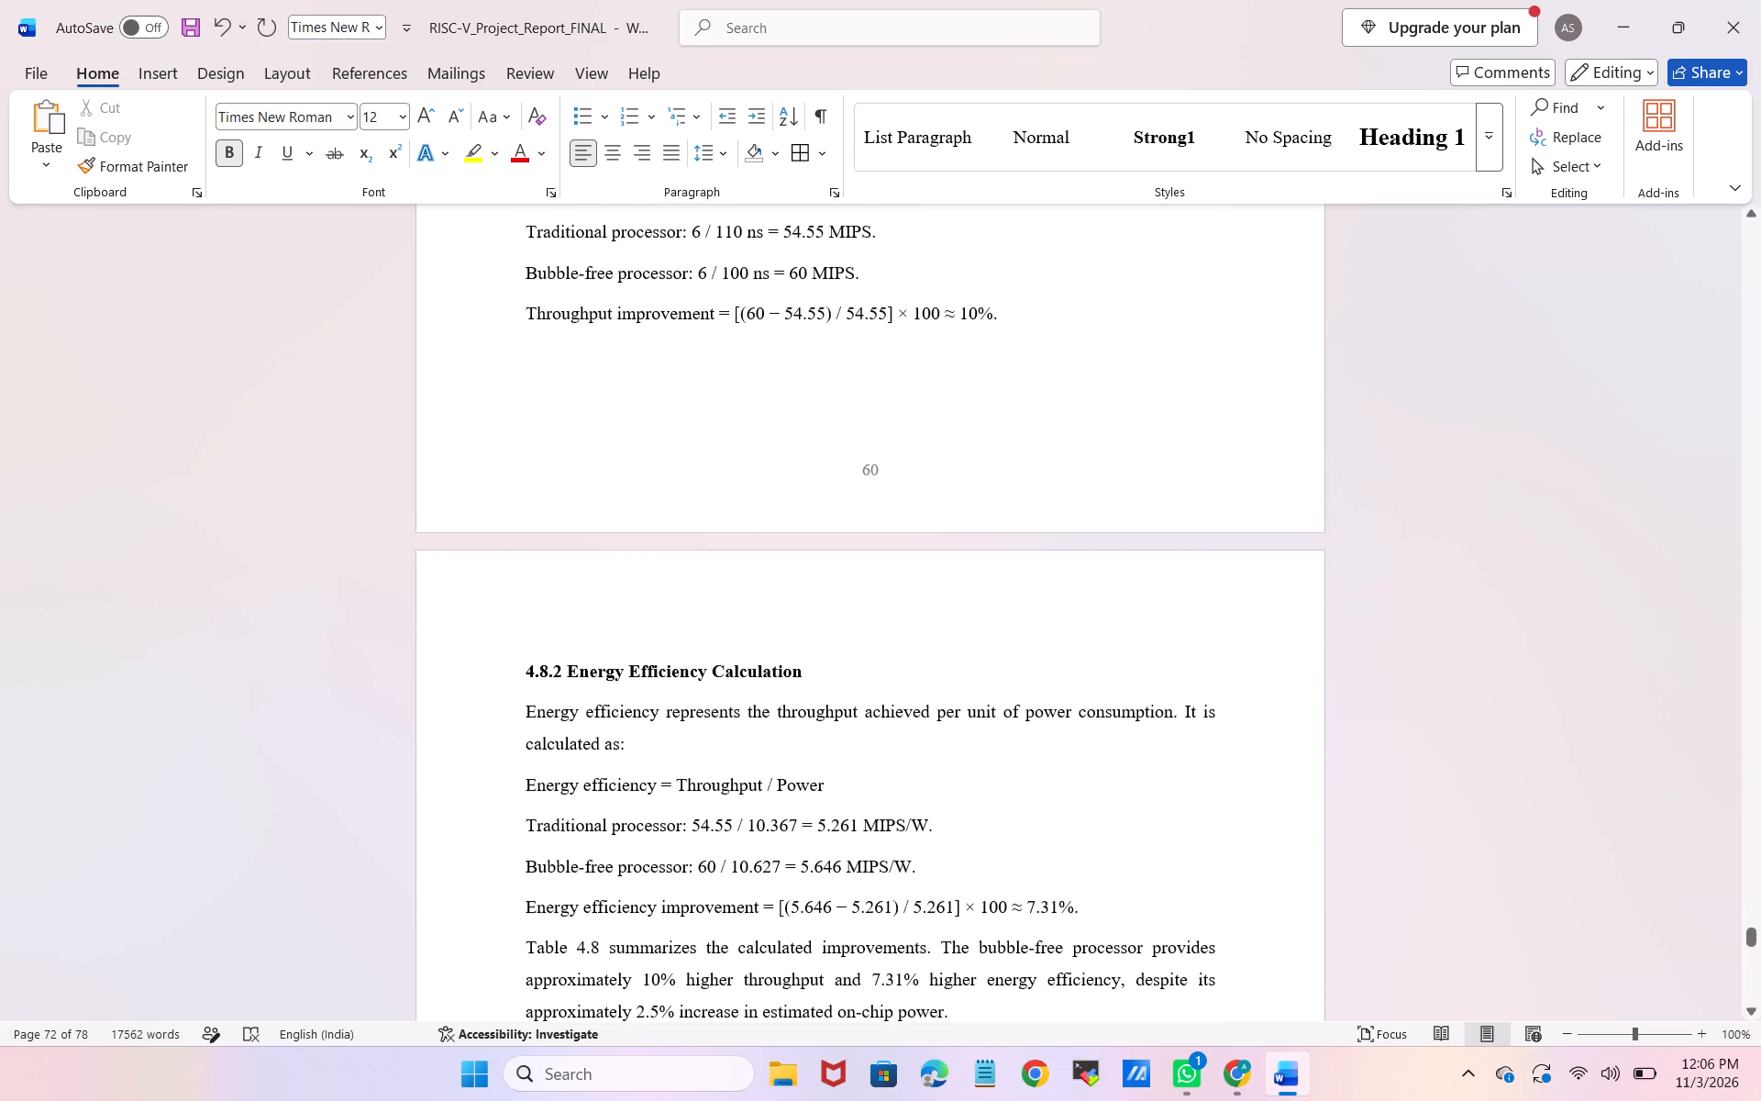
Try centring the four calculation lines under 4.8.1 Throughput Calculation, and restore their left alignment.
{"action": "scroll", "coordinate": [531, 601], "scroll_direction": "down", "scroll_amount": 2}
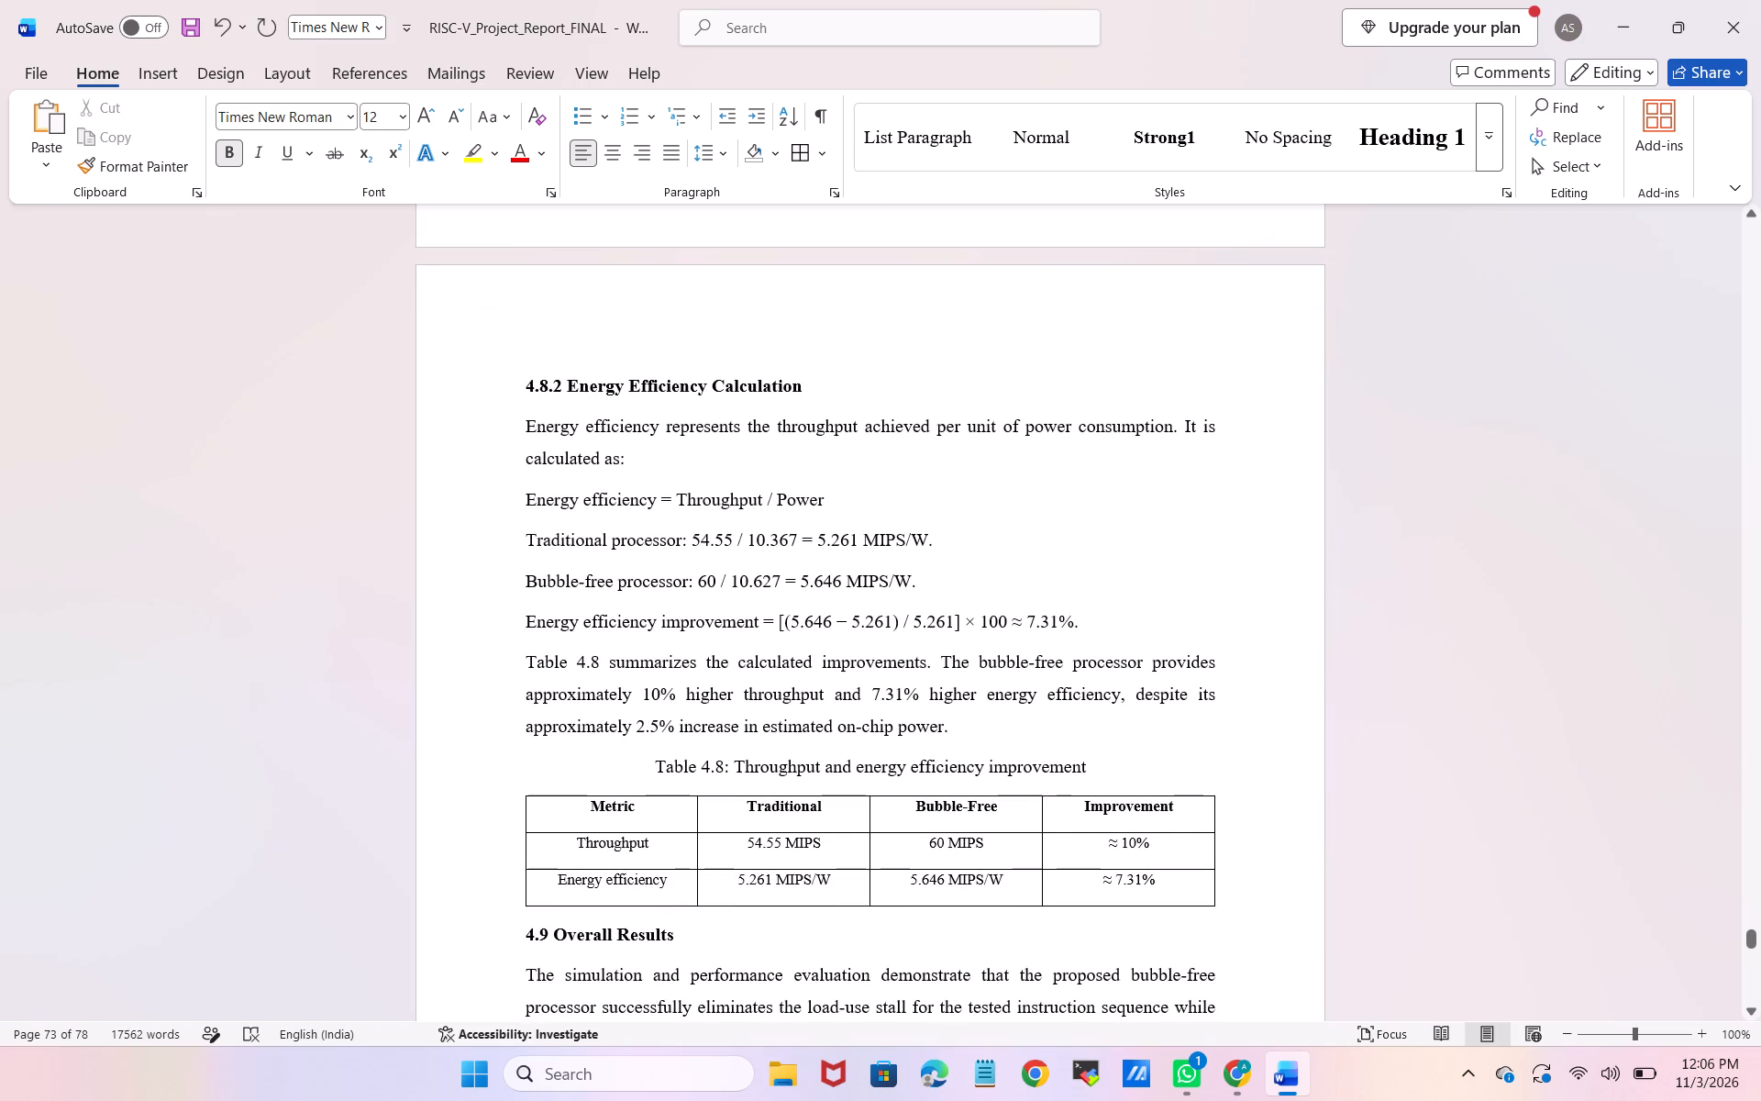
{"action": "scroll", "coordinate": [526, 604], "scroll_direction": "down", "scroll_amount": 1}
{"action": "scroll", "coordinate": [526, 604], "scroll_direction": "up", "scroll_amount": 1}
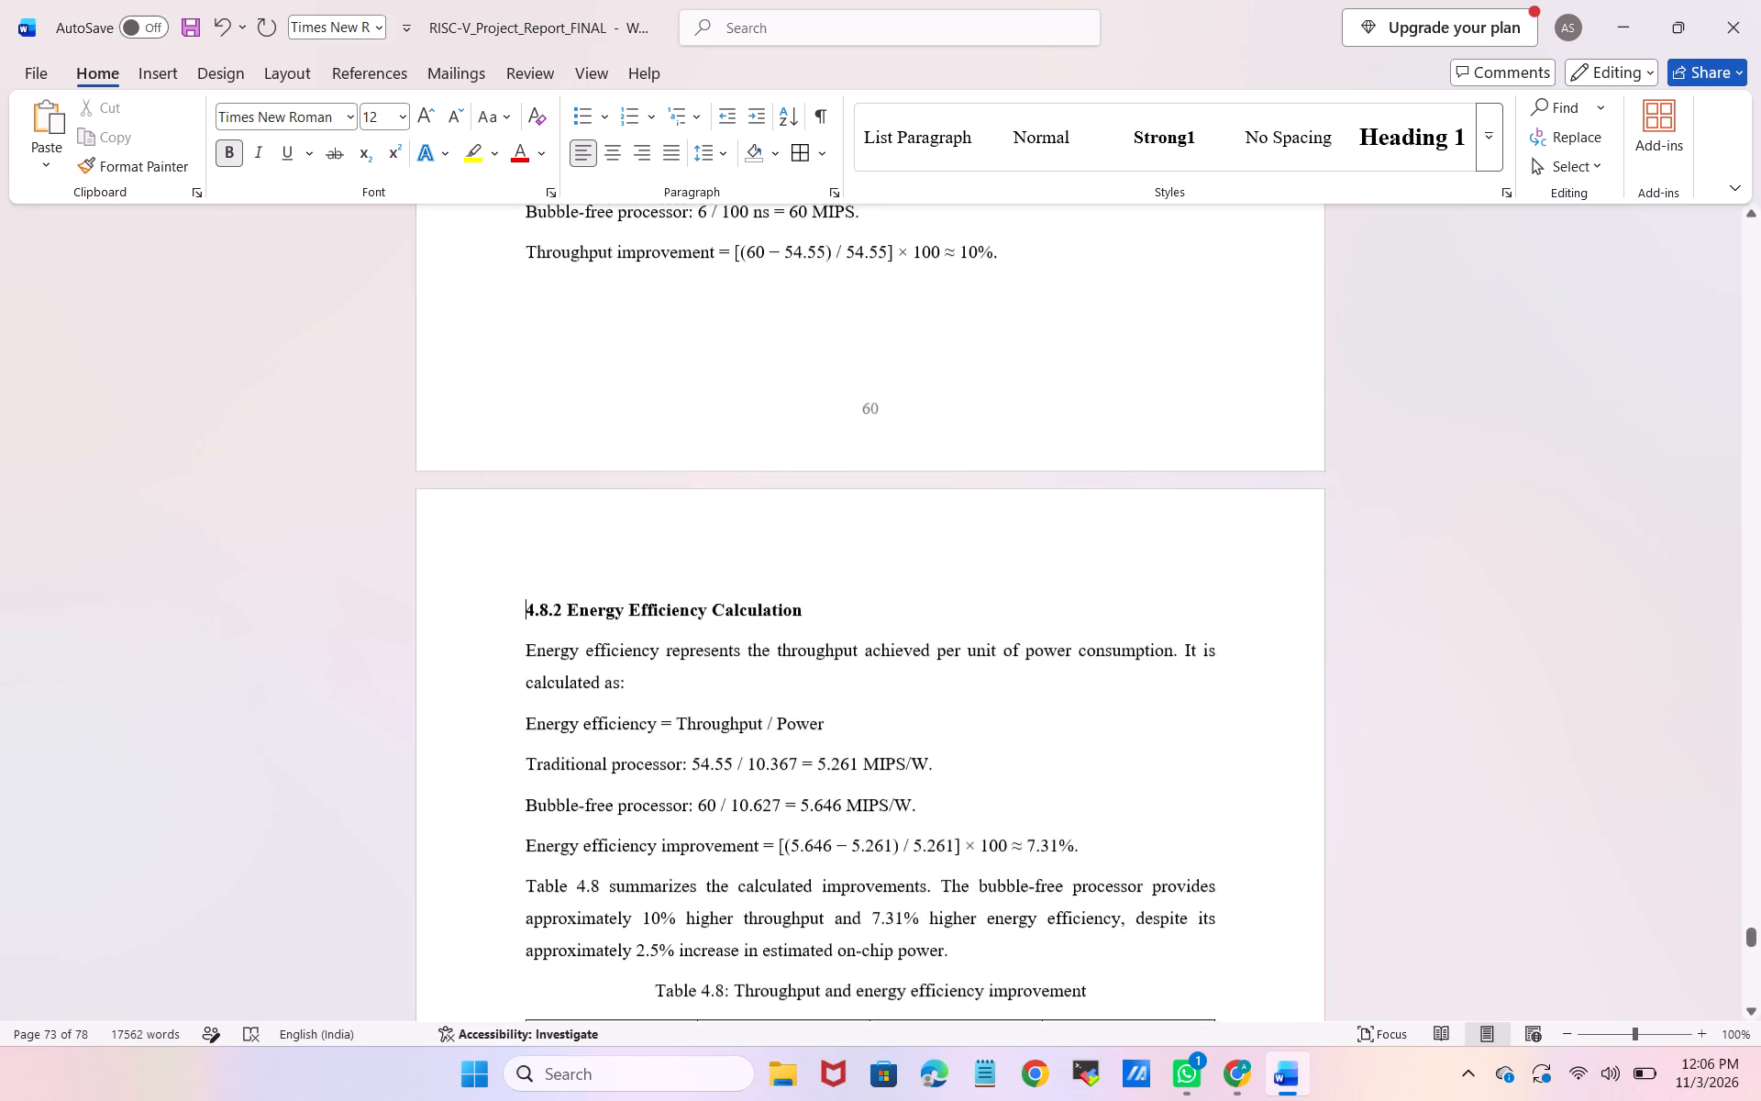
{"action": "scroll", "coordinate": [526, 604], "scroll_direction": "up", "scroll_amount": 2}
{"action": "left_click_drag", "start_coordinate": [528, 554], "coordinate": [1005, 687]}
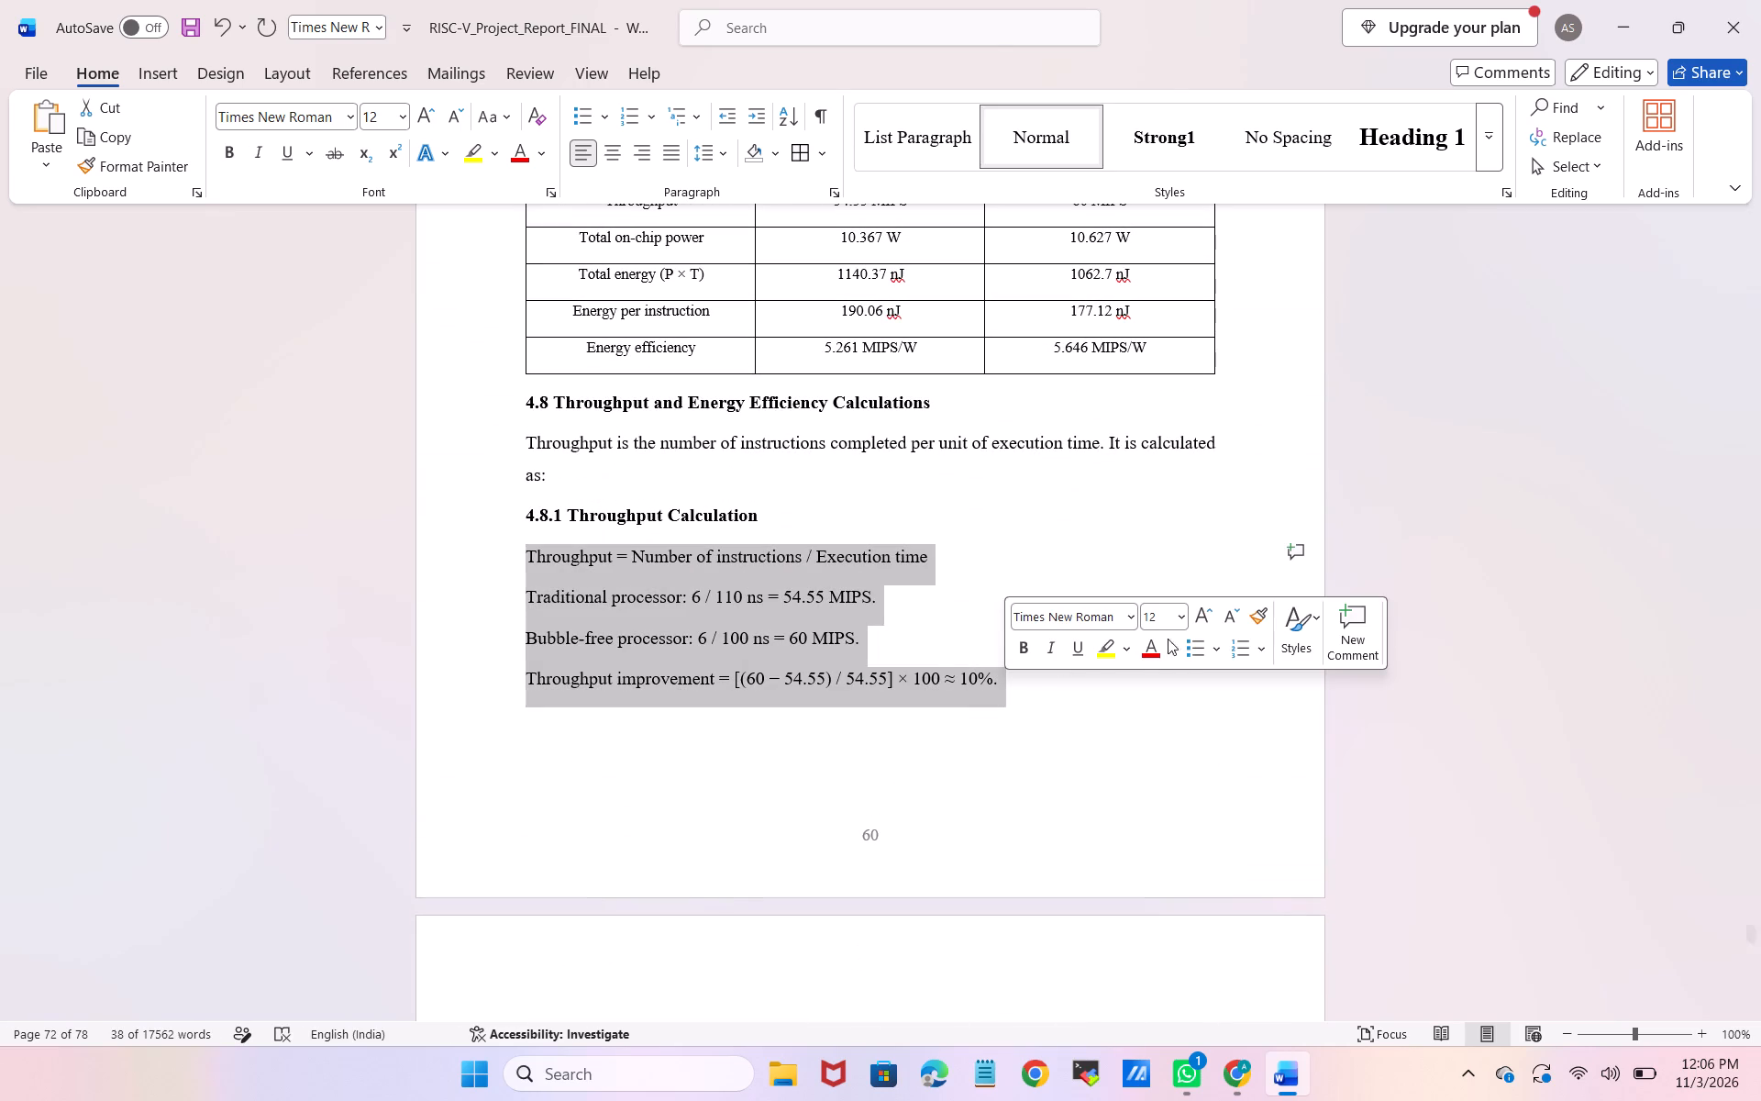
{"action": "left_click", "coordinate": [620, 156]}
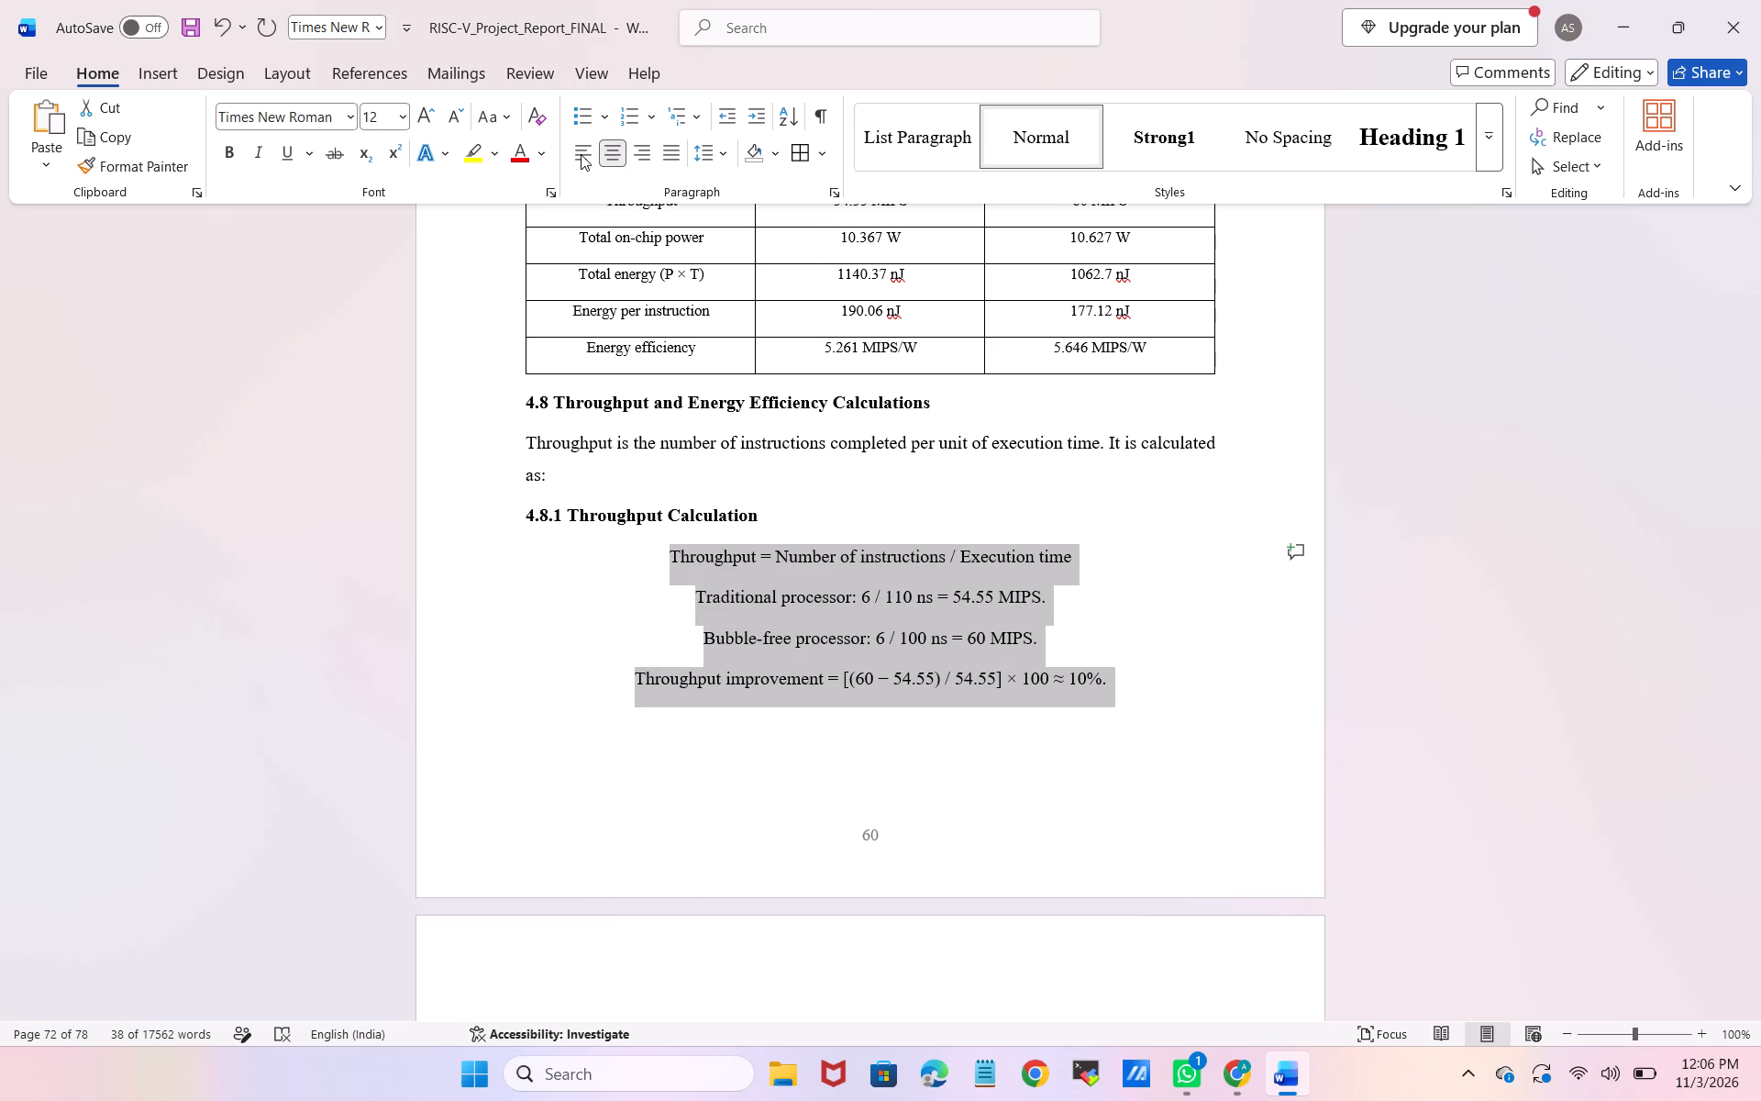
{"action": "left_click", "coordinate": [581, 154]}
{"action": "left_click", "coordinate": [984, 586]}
Check the page layout from section 4.8.2 through 4.9 Overall Results to the start of chapter 5 Conclusion.
{"action": "scroll", "coordinate": [984, 586], "scroll_direction": "down", "scroll_amount": 7}
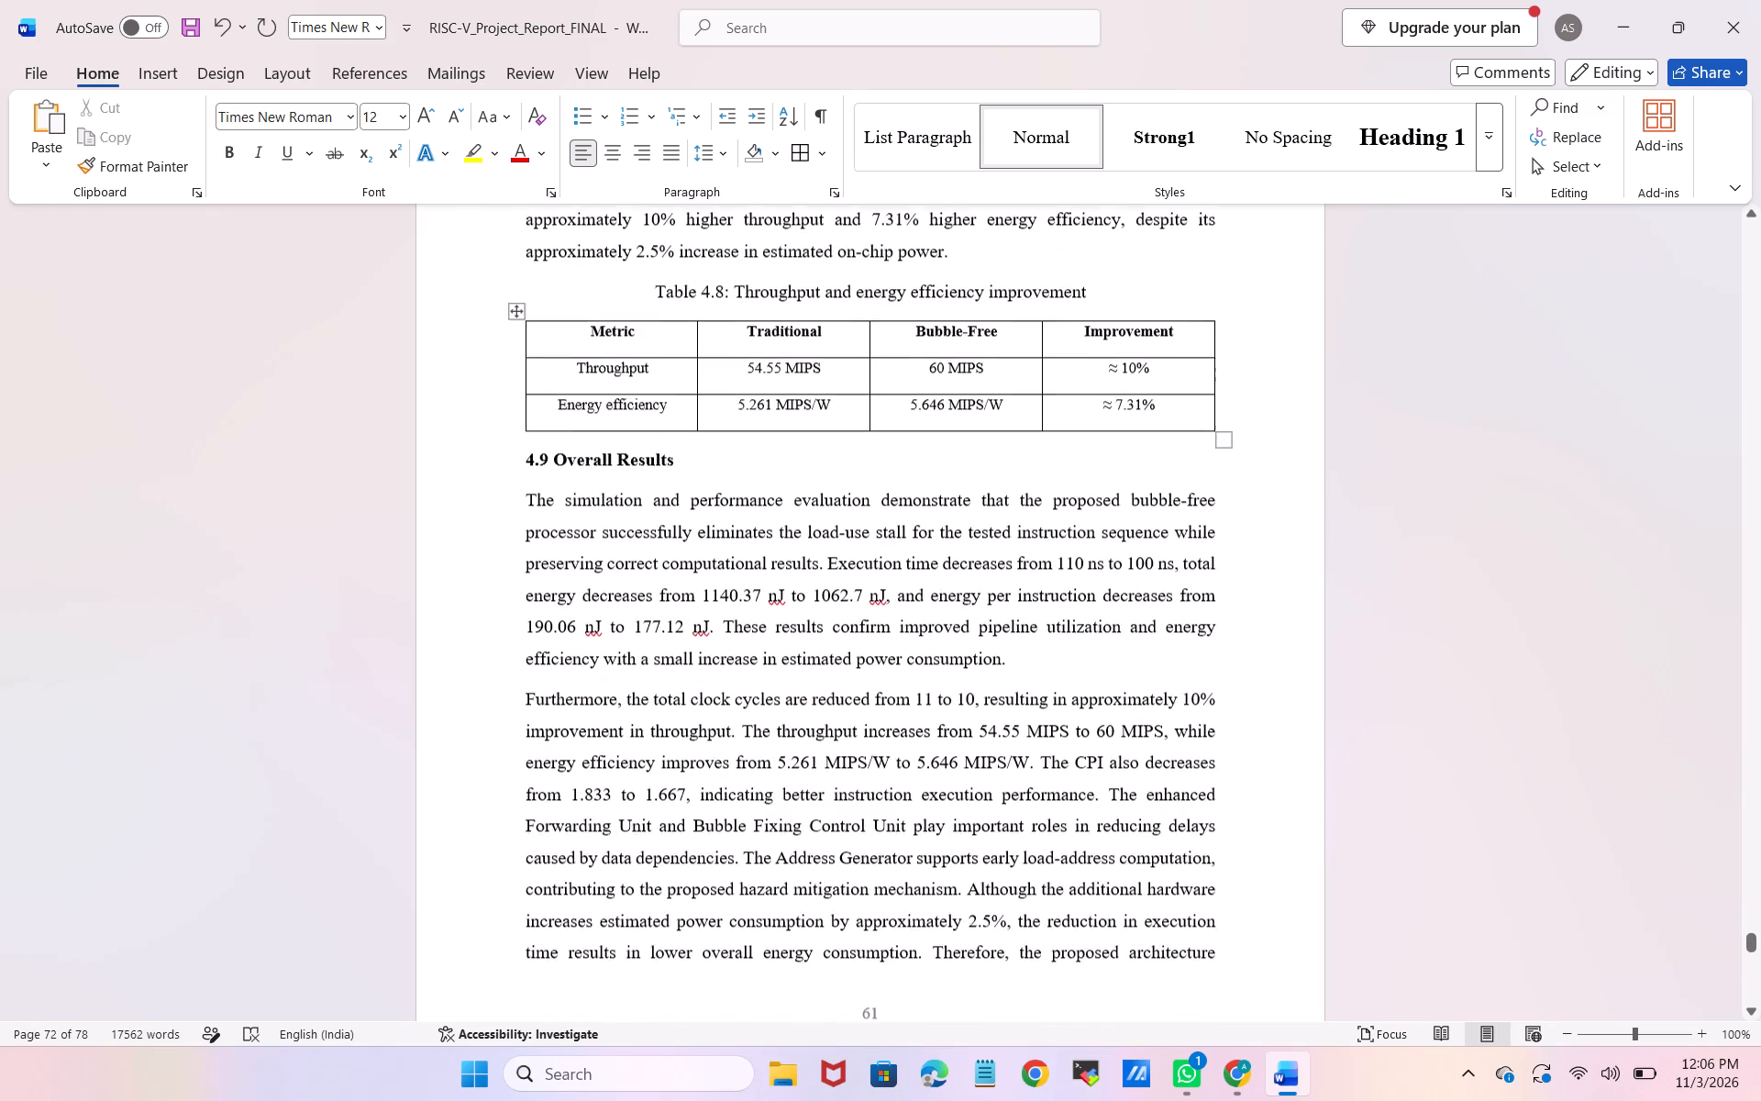
{"action": "scroll", "coordinate": [984, 586], "scroll_direction": "down", "scroll_amount": 4}
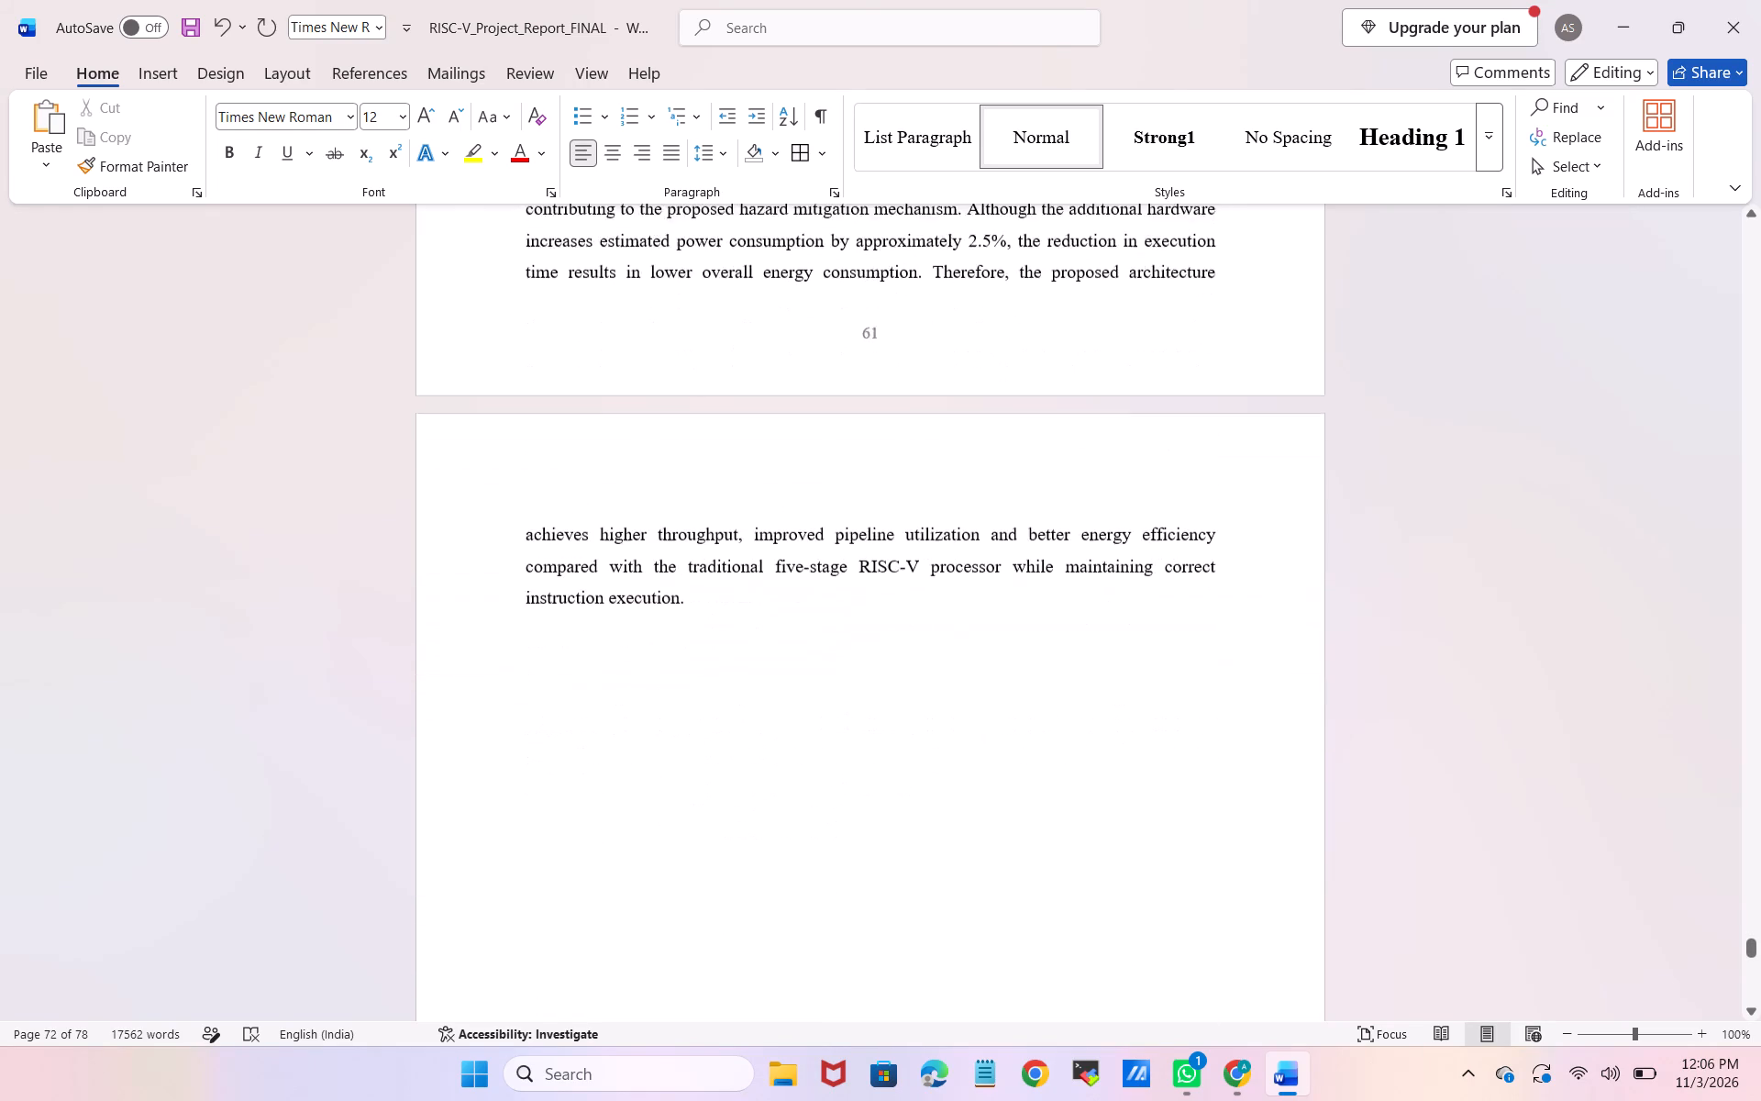
{"action": "scroll", "coordinate": [984, 586], "scroll_direction": "down", "scroll_amount": 3}
Delete the sentence about the Address Generator supporting early load-address computation from the second paragraph of 4.9 Overall Results.
{"action": "scroll", "coordinate": [984, 586], "scroll_direction": "up", "scroll_amount": 1}
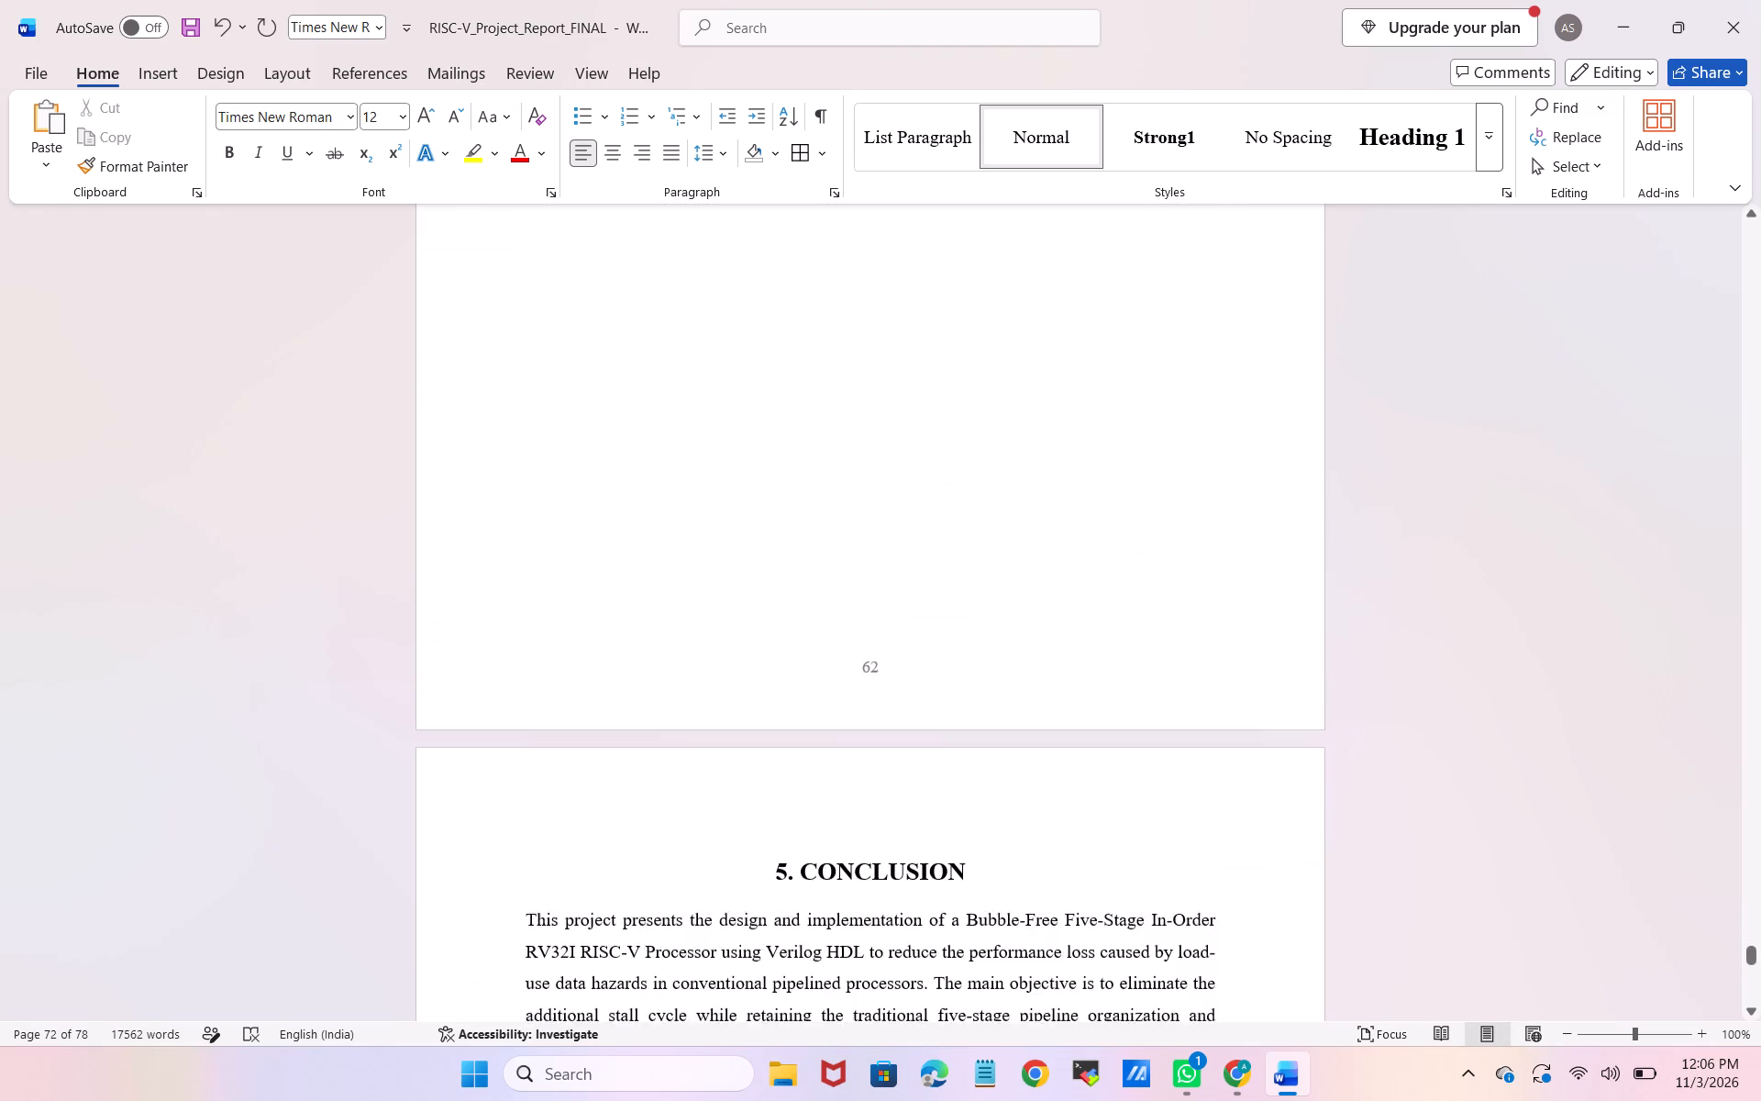
{"action": "scroll", "coordinate": [984, 586], "scroll_direction": "up", "scroll_amount": 3}
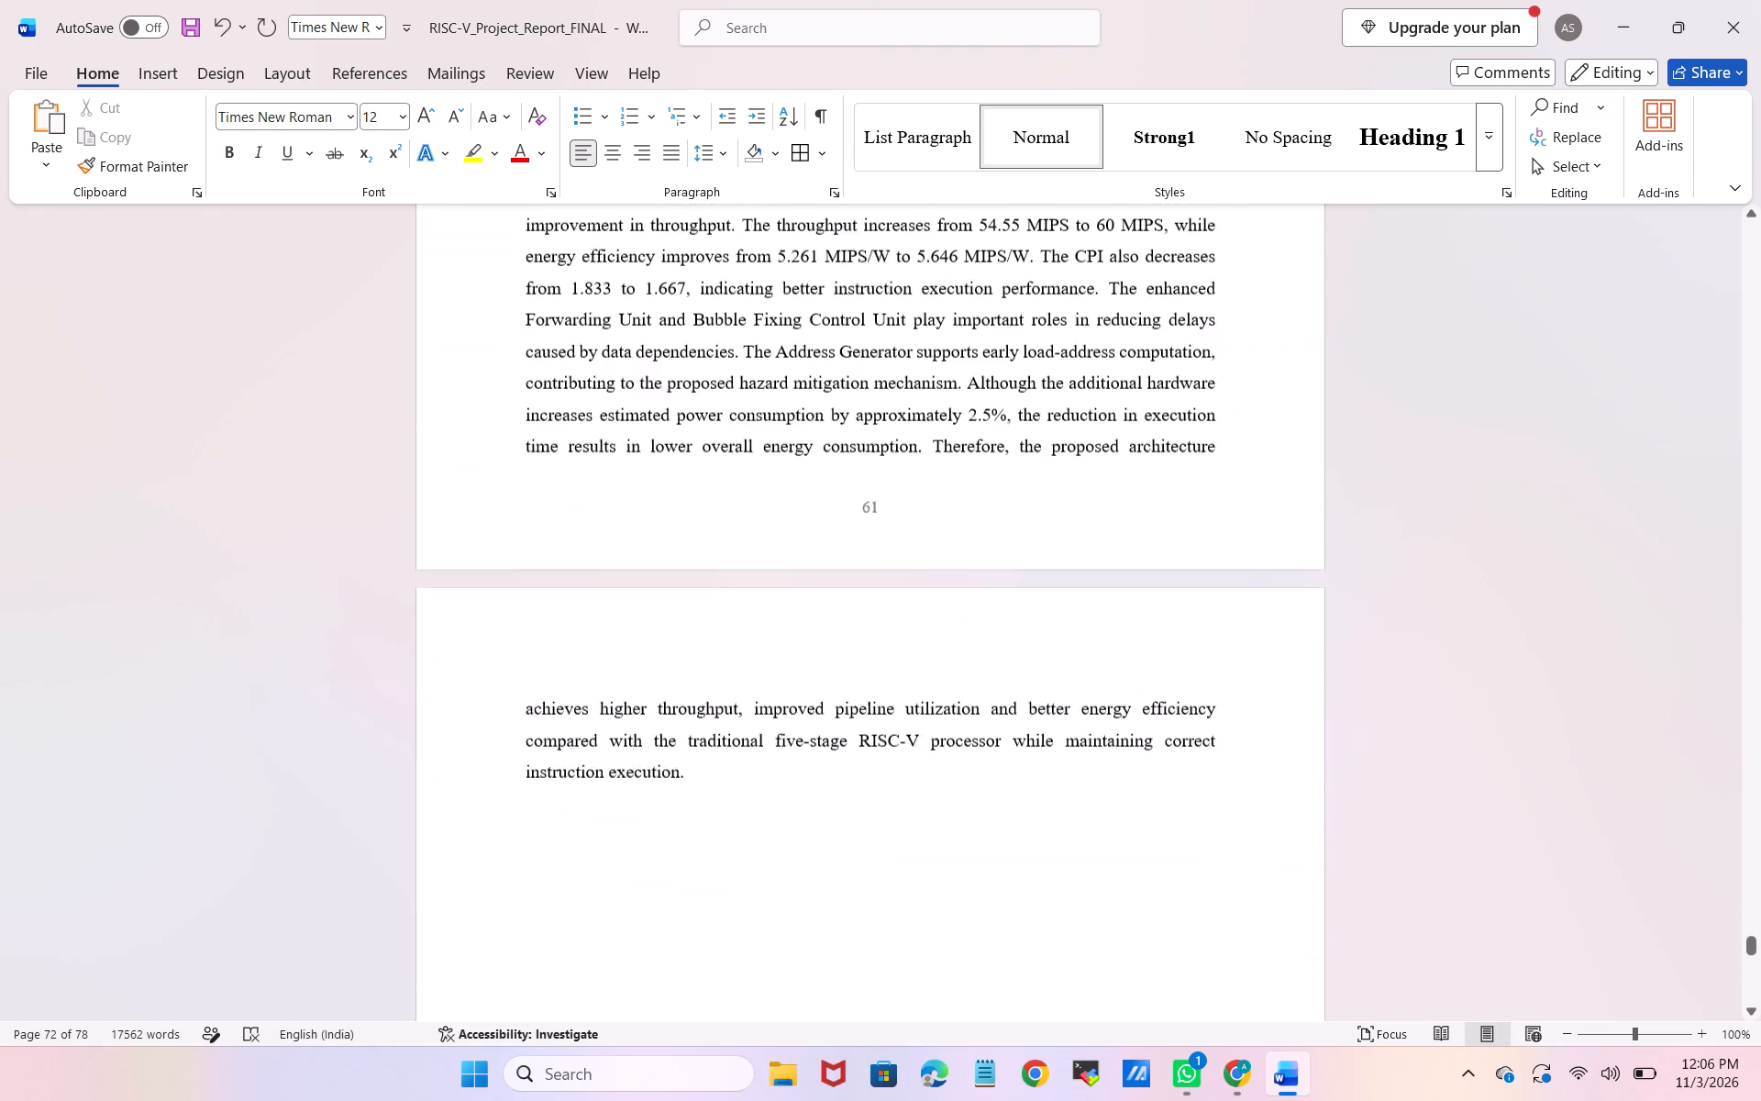
{"action": "scroll", "coordinate": [984, 586], "scroll_direction": "up", "scroll_amount": 3}
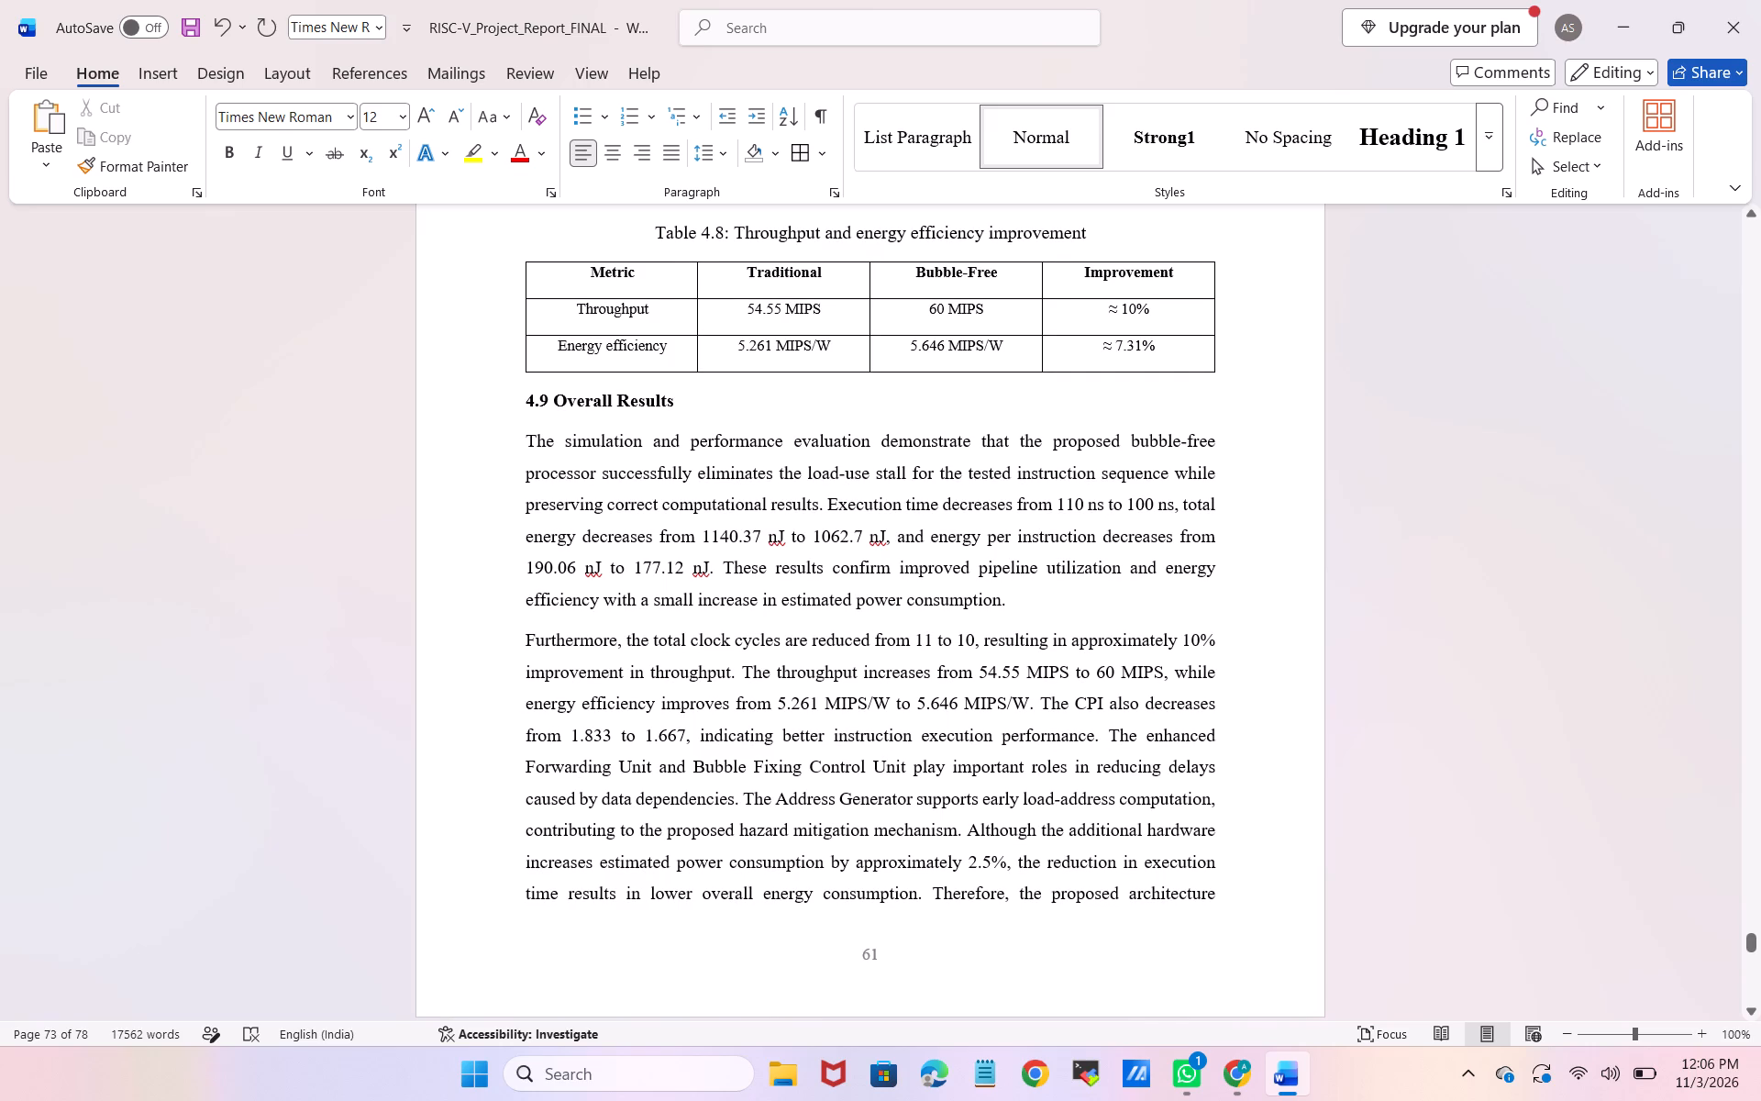
{"action": "left_click_drag", "start_coordinate": [738, 792], "coordinate": [953, 834]}
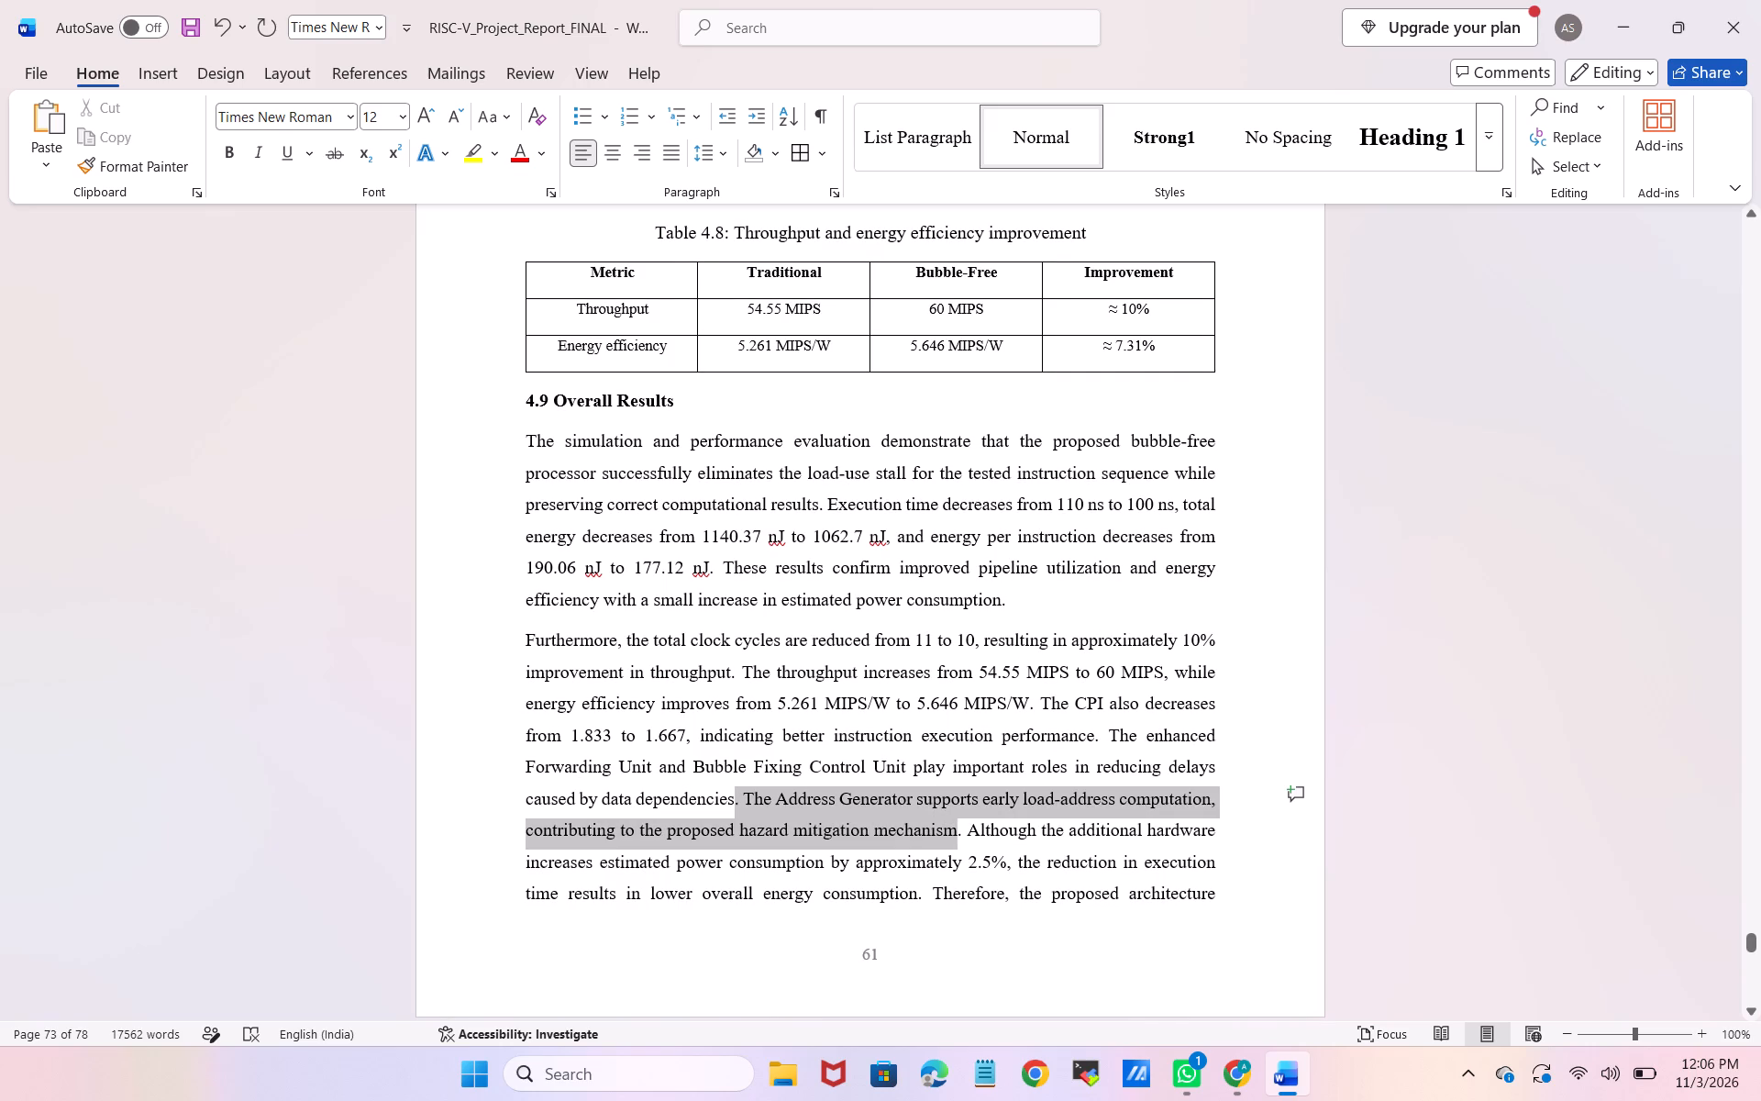
{"action": "left_click_drag", "start_coordinate": [953, 834], "coordinate": [957, 833]}
{"action": "key", "text": "BackSpace"}
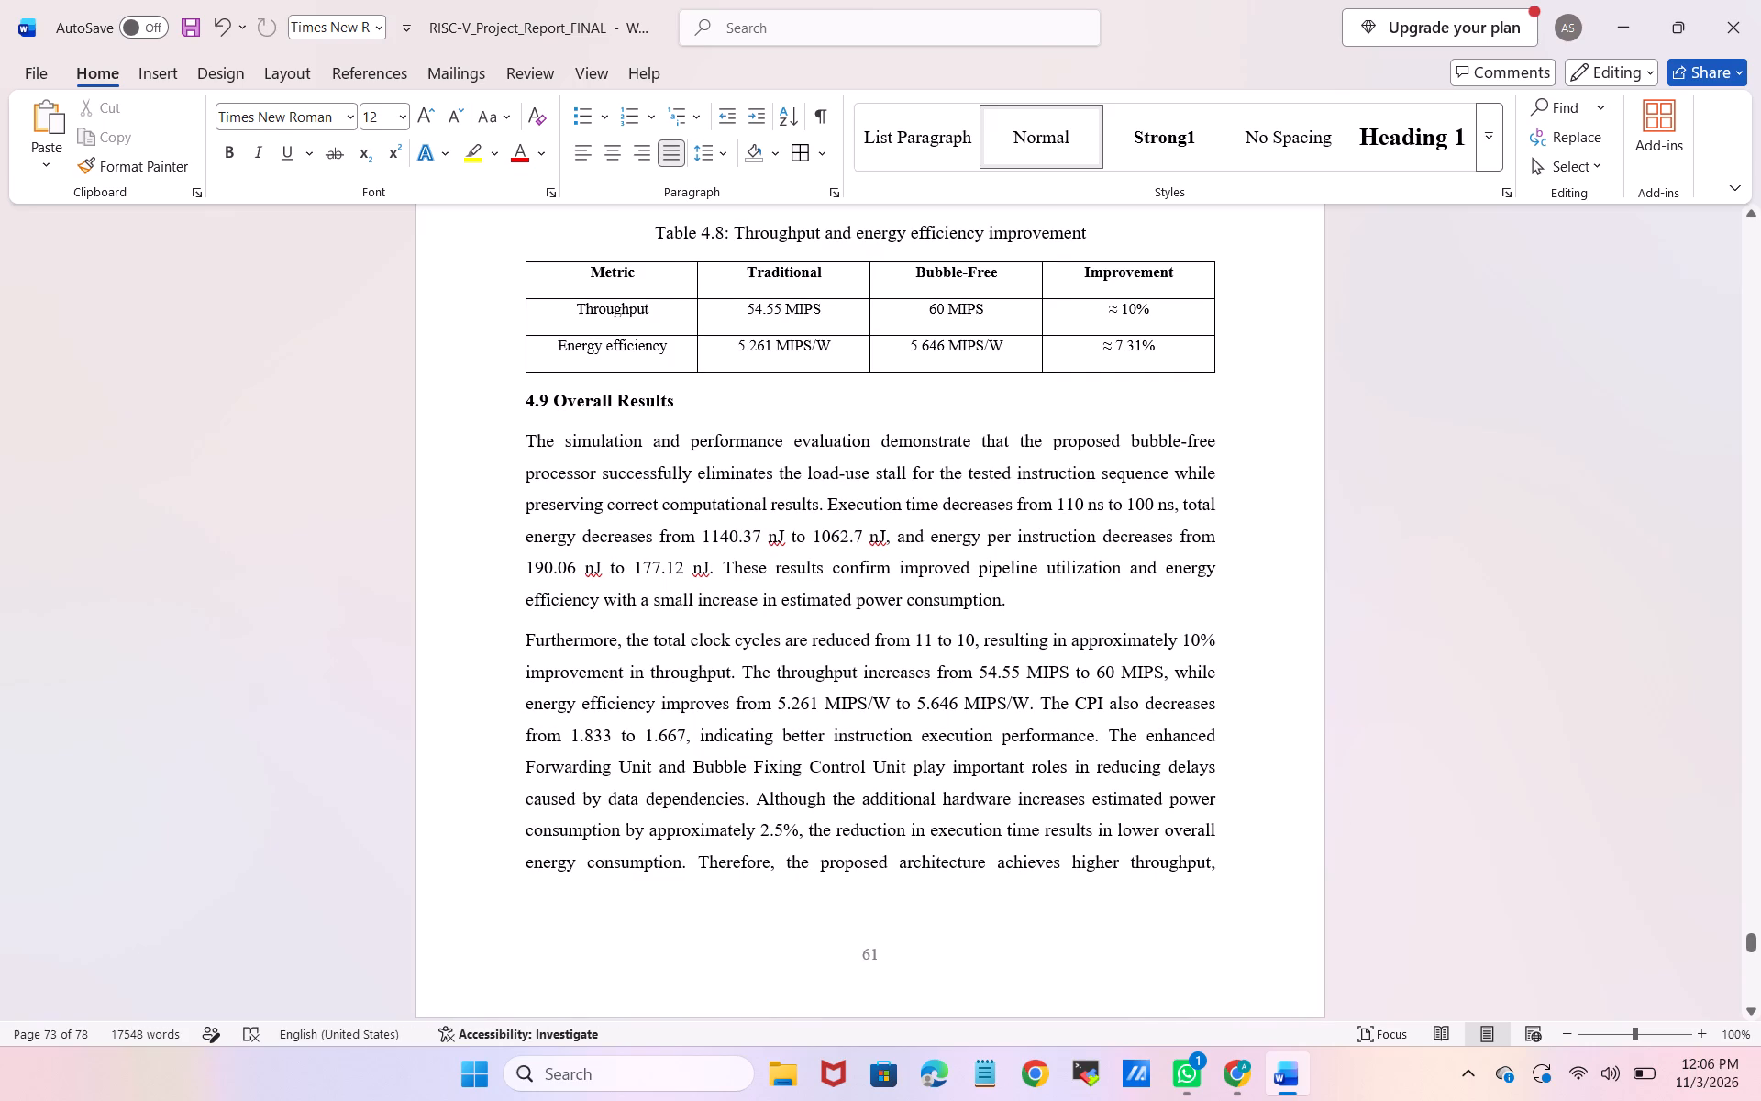
Merge the "Furthermore" paragraph of 4.9 Overall Results into the paragraph before it.
{"action": "left_click", "coordinate": [518, 634]}
{"action": "key", "text": "BackSpace"}
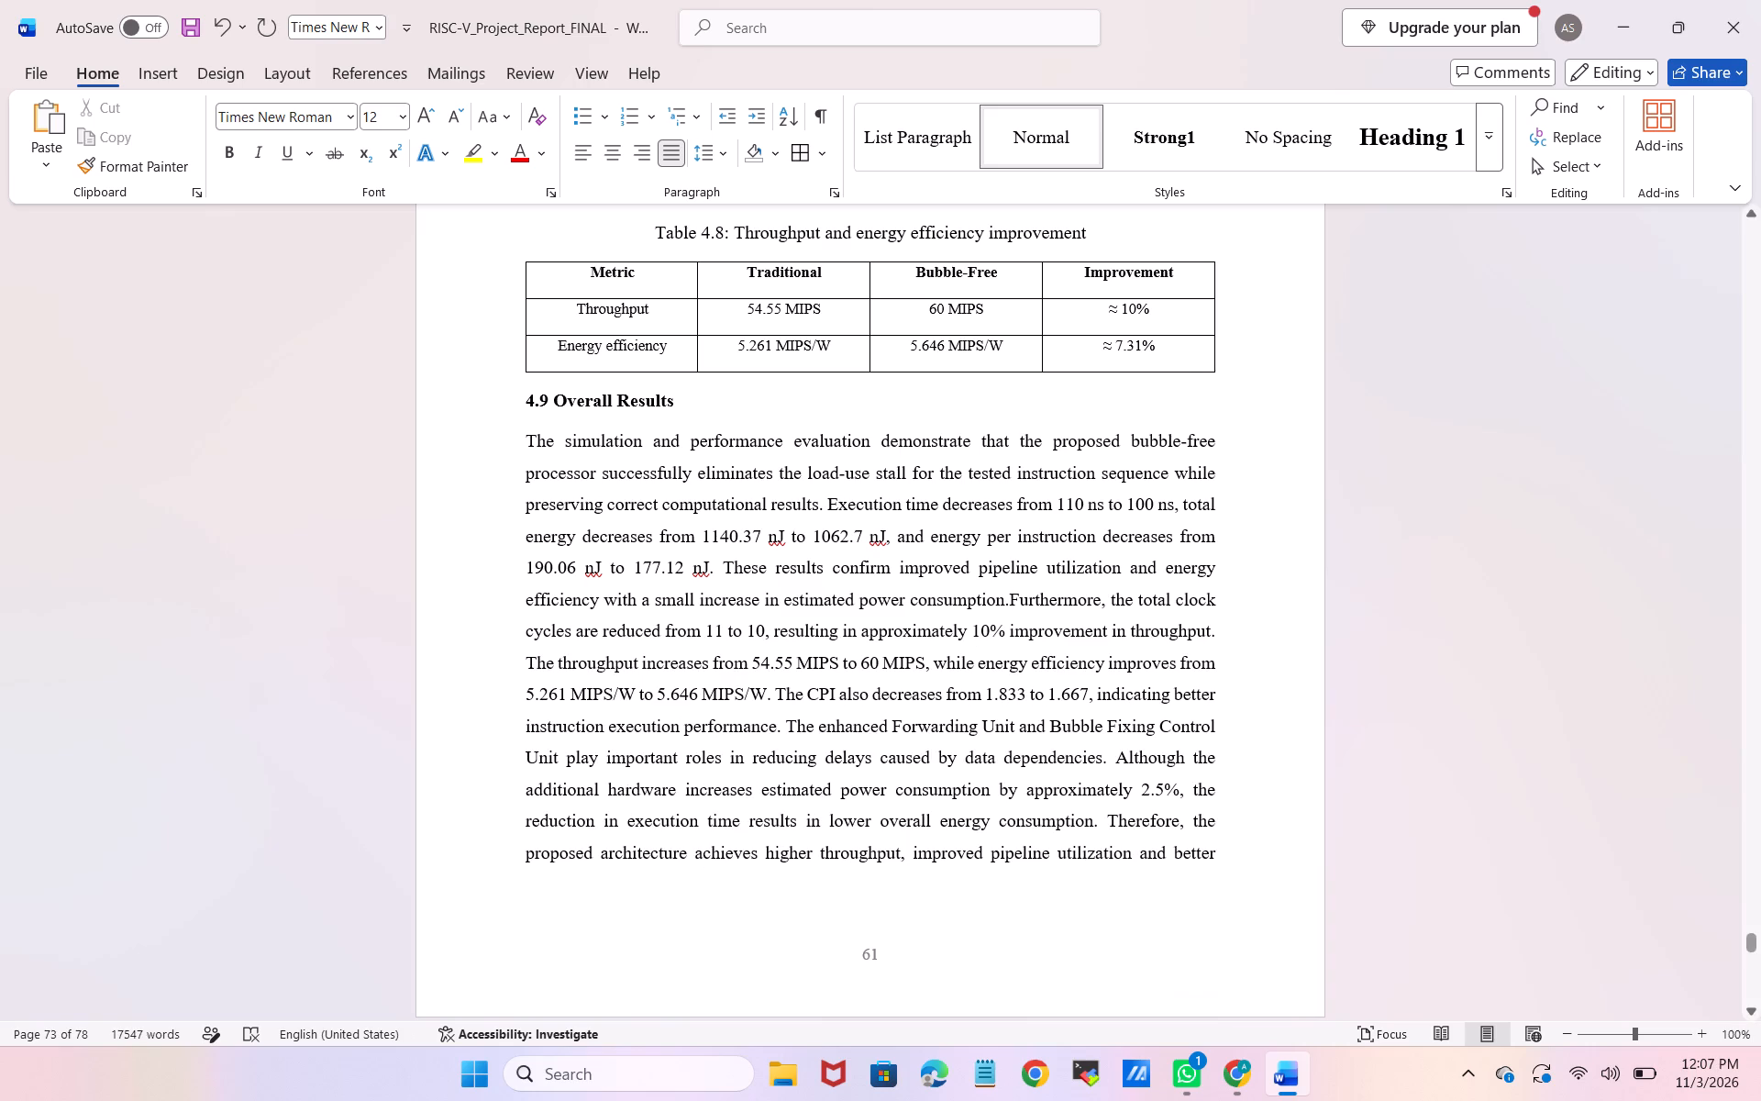
Clear the spelling flag on the unit nJ throughout the 4.9 Overall Results text.
{"action": "left_click", "coordinate": [774, 538]}
{"action": "right_click", "coordinate": [774, 538]}
{"action": "left_click", "coordinate": [678, 621]}
Add the missing space between "consumption." and "Furthermore" in the merged 4.9 paragraph.
{"action": "left_click", "coordinate": [1007, 597]}
{"action": "key", "text": "space"}
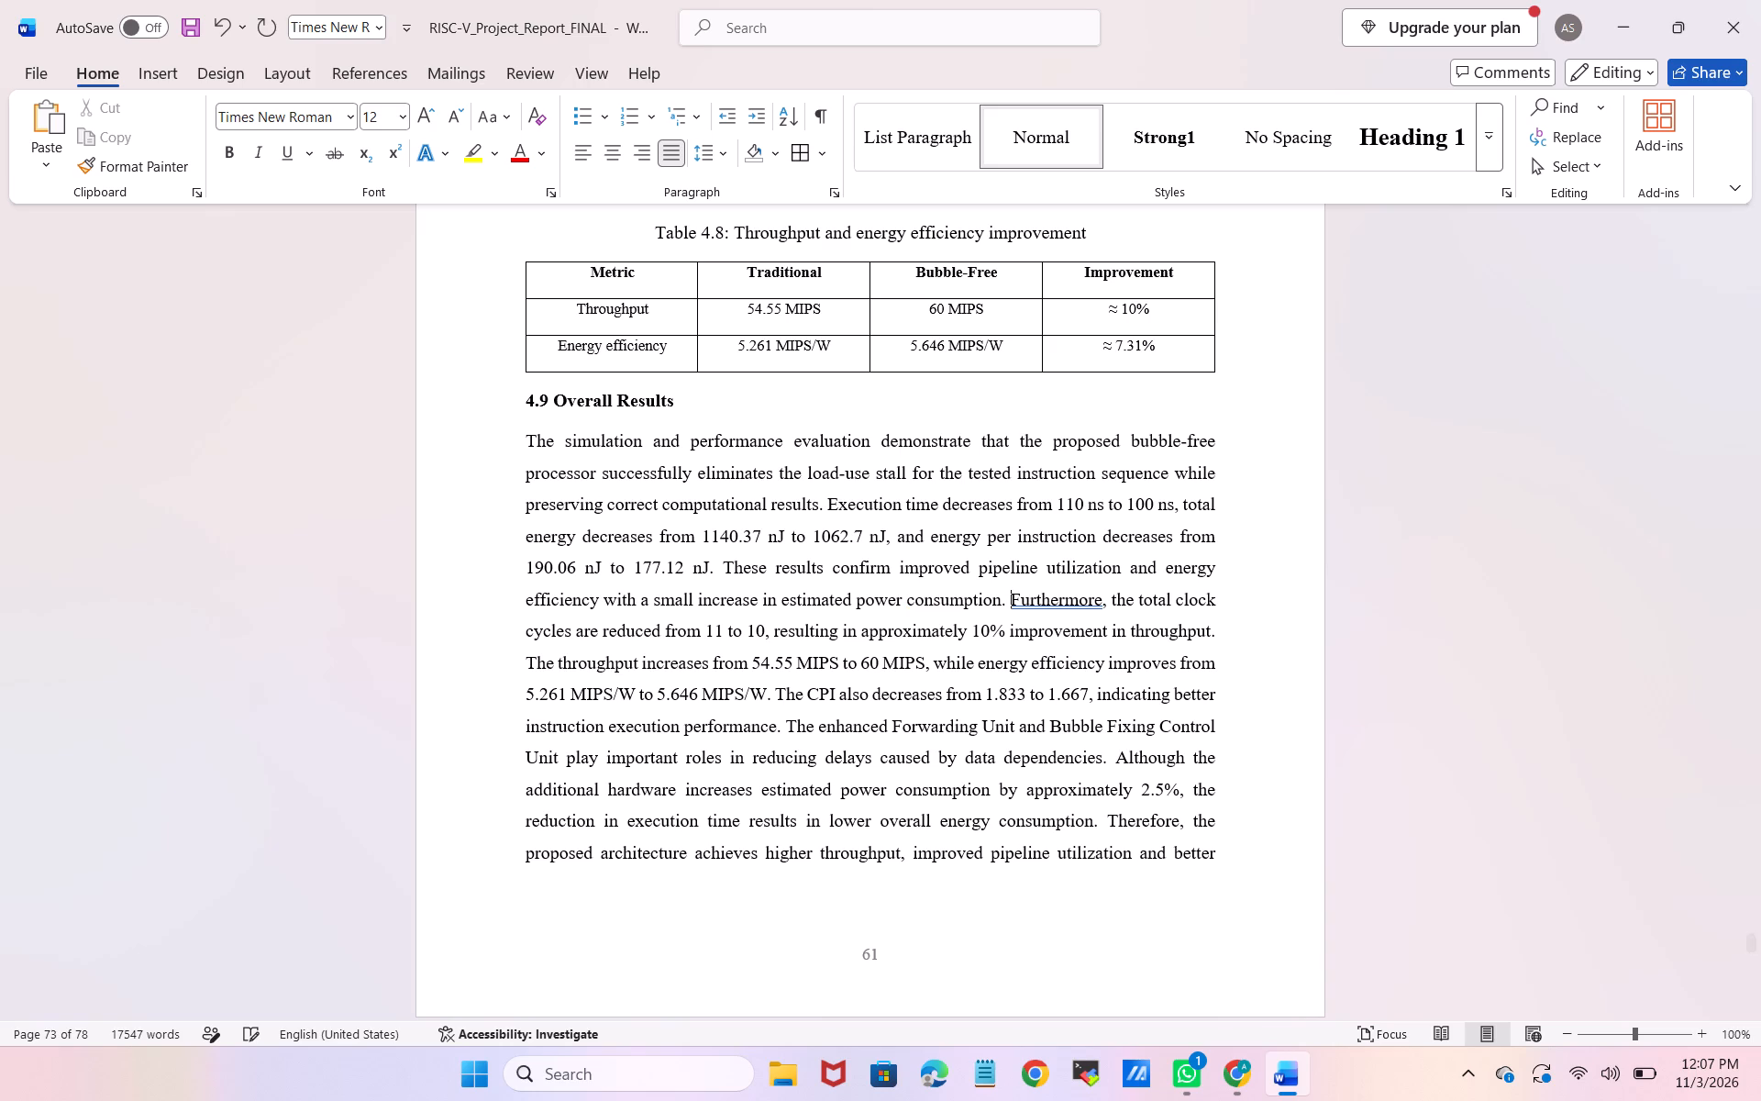
{"action": "scroll", "coordinate": [1007, 597], "scroll_direction": "down", "scroll_amount": 2}
{"action": "scroll", "coordinate": [1007, 597], "scroll_direction": "up", "scroll_amount": 2}
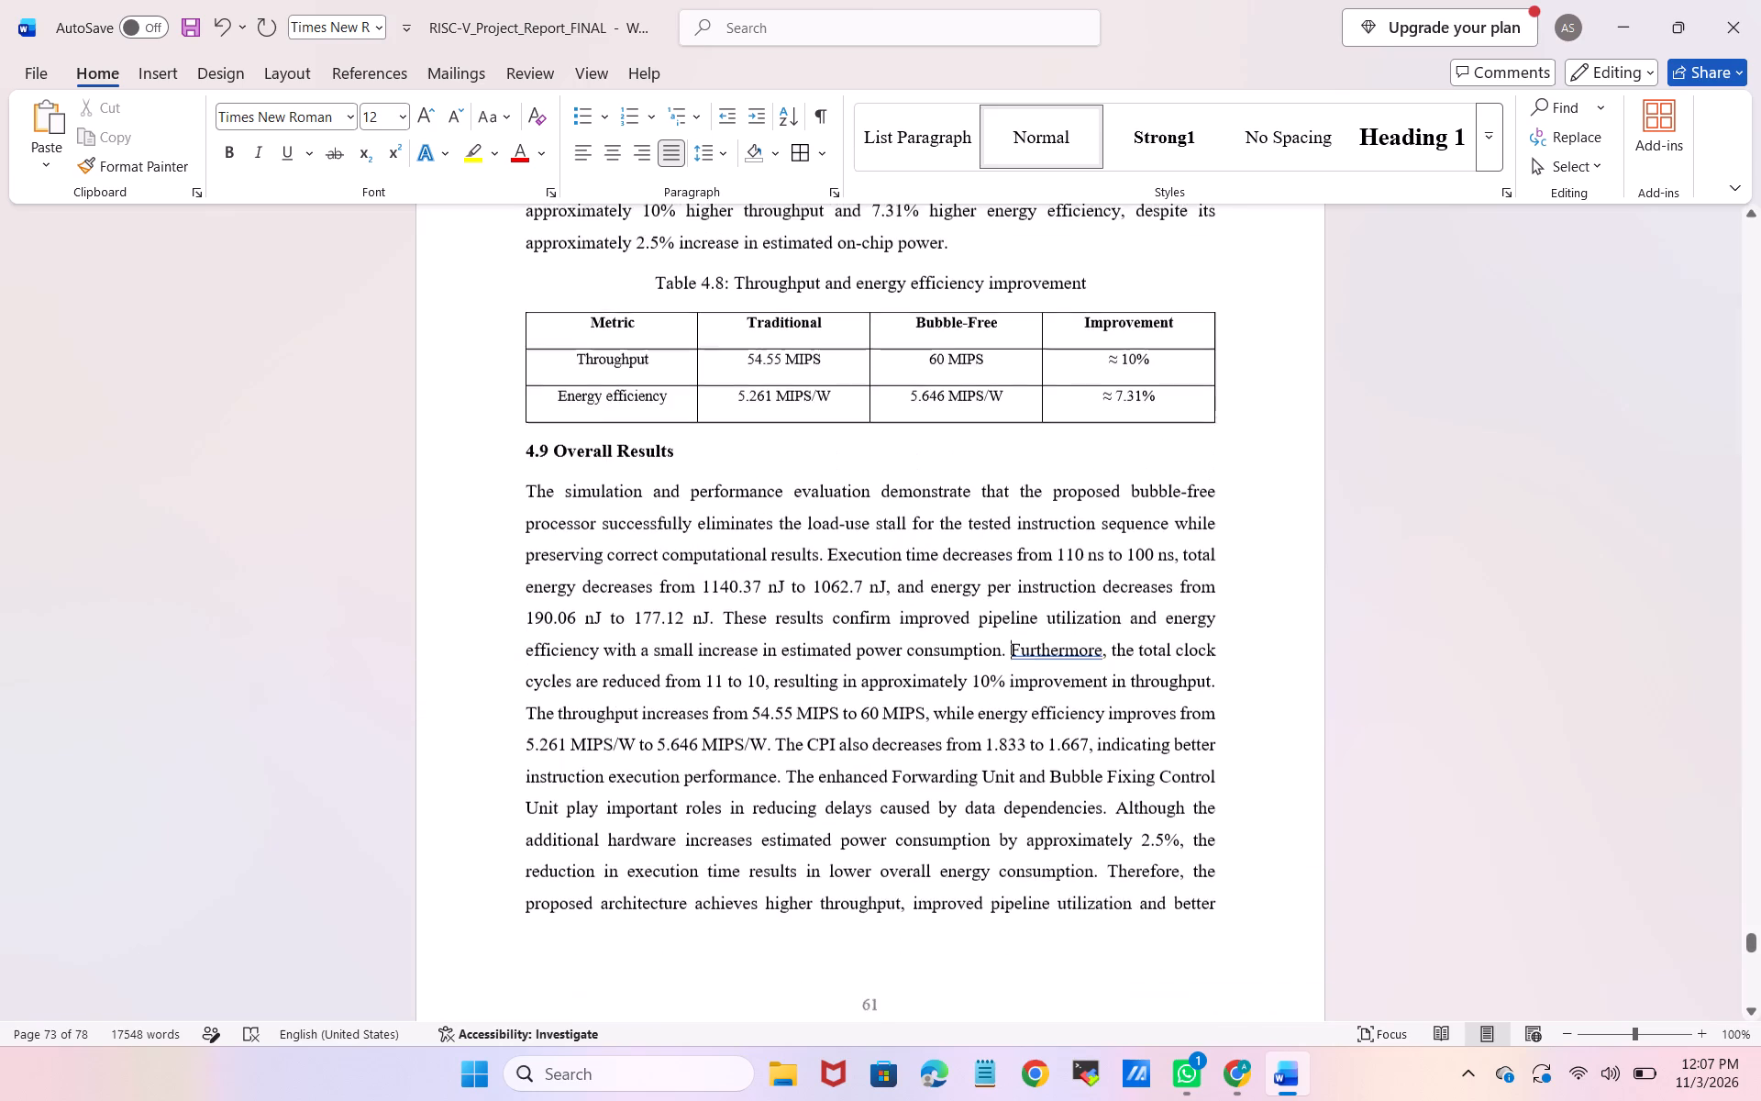
Review the pages with sections 4.8.1, 4.8.2 and 4.9 for gaps and page breaks.
{"action": "scroll", "coordinate": [1007, 597], "scroll_direction": "up", "scroll_amount": 3}
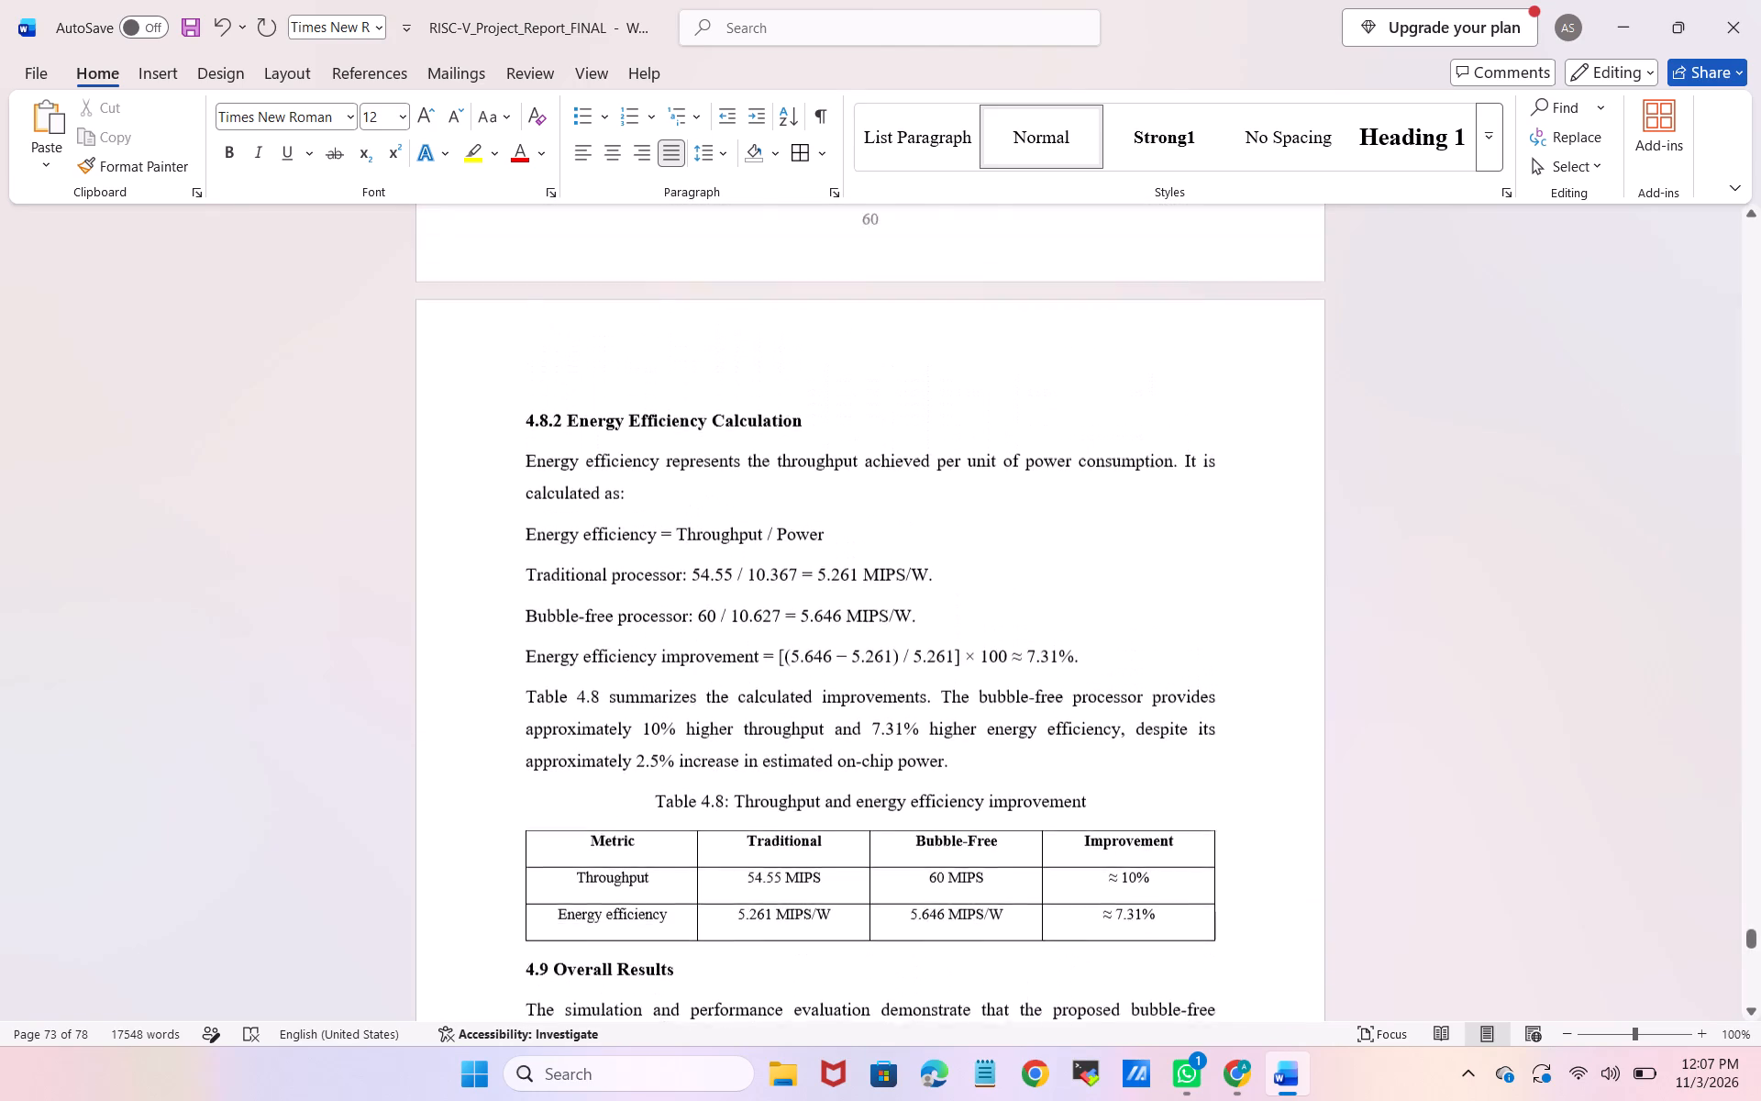
{"action": "scroll", "coordinate": [1007, 597], "scroll_direction": "up", "scroll_amount": 1}
{"action": "scroll", "coordinate": [1007, 597], "scroll_direction": "down", "scroll_amount": 2}
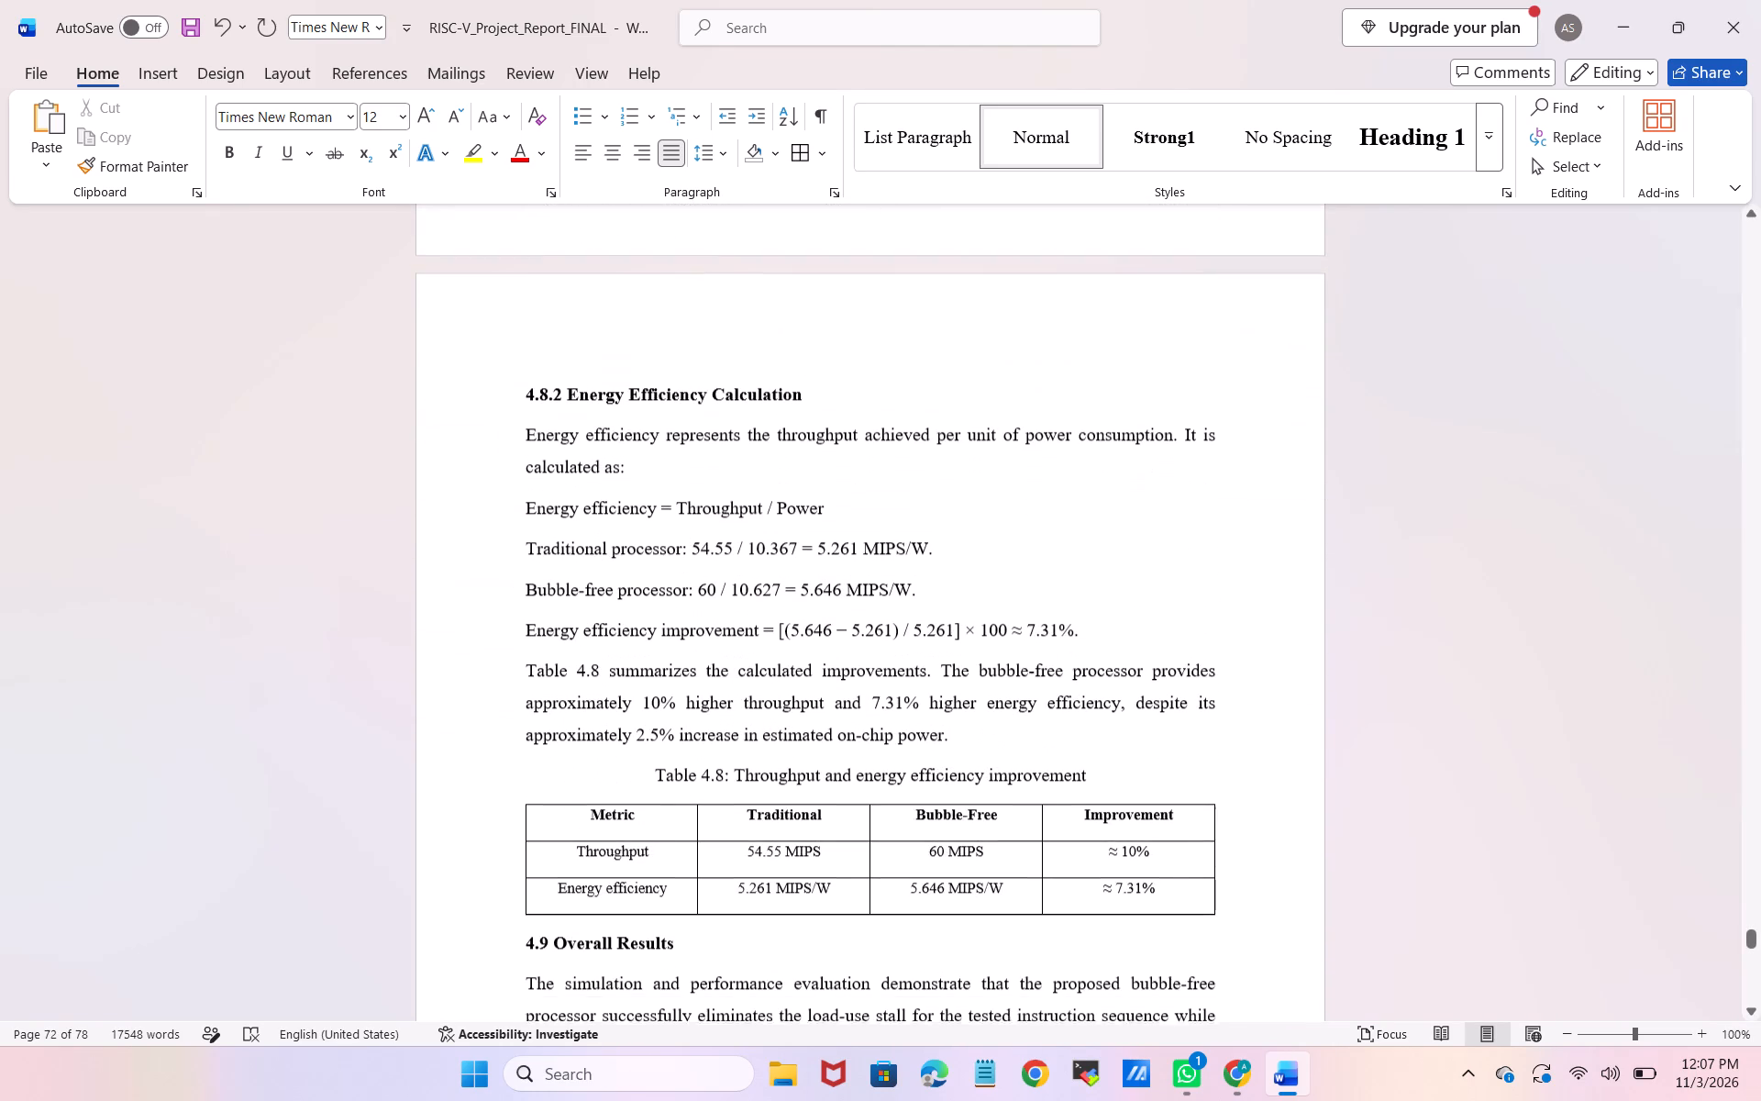
{"action": "scroll", "coordinate": [984, 492], "scroll_direction": "right", "scroll_amount": 1}
{"action": "scroll", "coordinate": [984, 492], "scroll_direction": "up", "scroll_amount": 1}
{"action": "scroll", "coordinate": [984, 492], "scroll_direction": "right", "scroll_amount": 1}
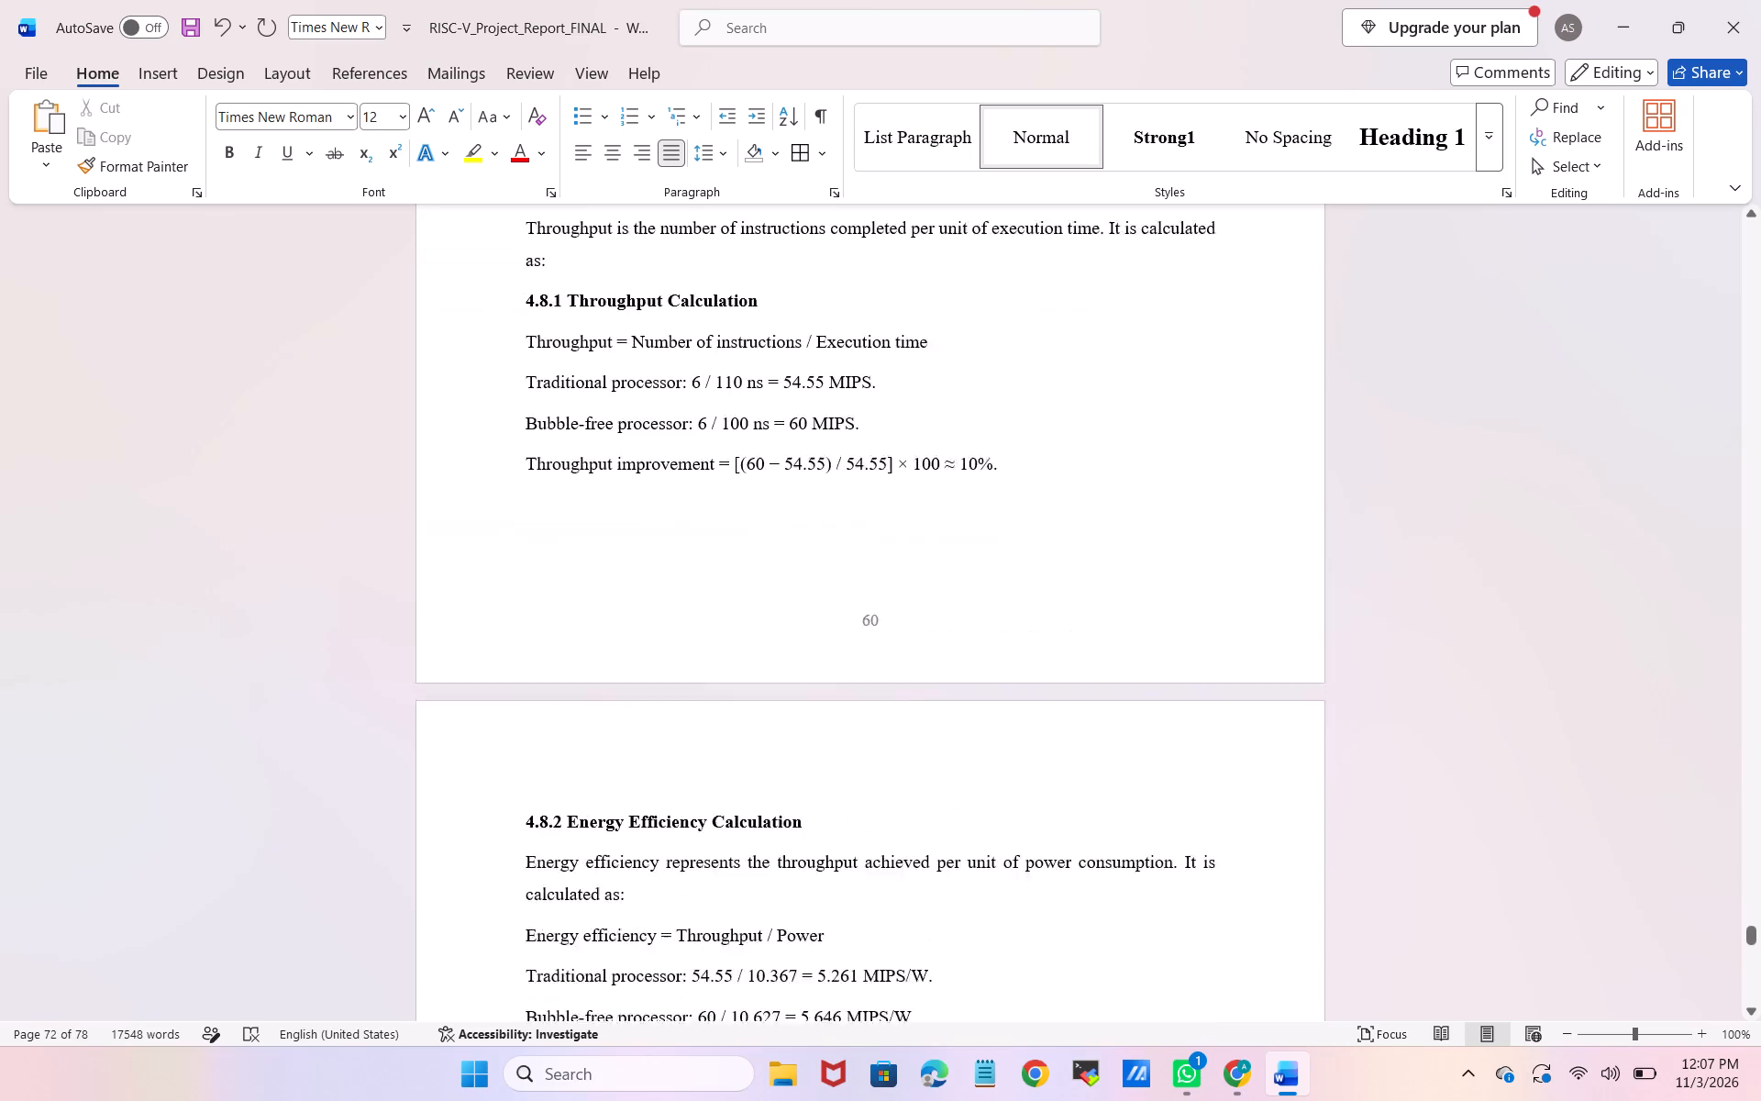
{"action": "scroll", "coordinate": [984, 492], "scroll_direction": "right", "scroll_amount": 3}
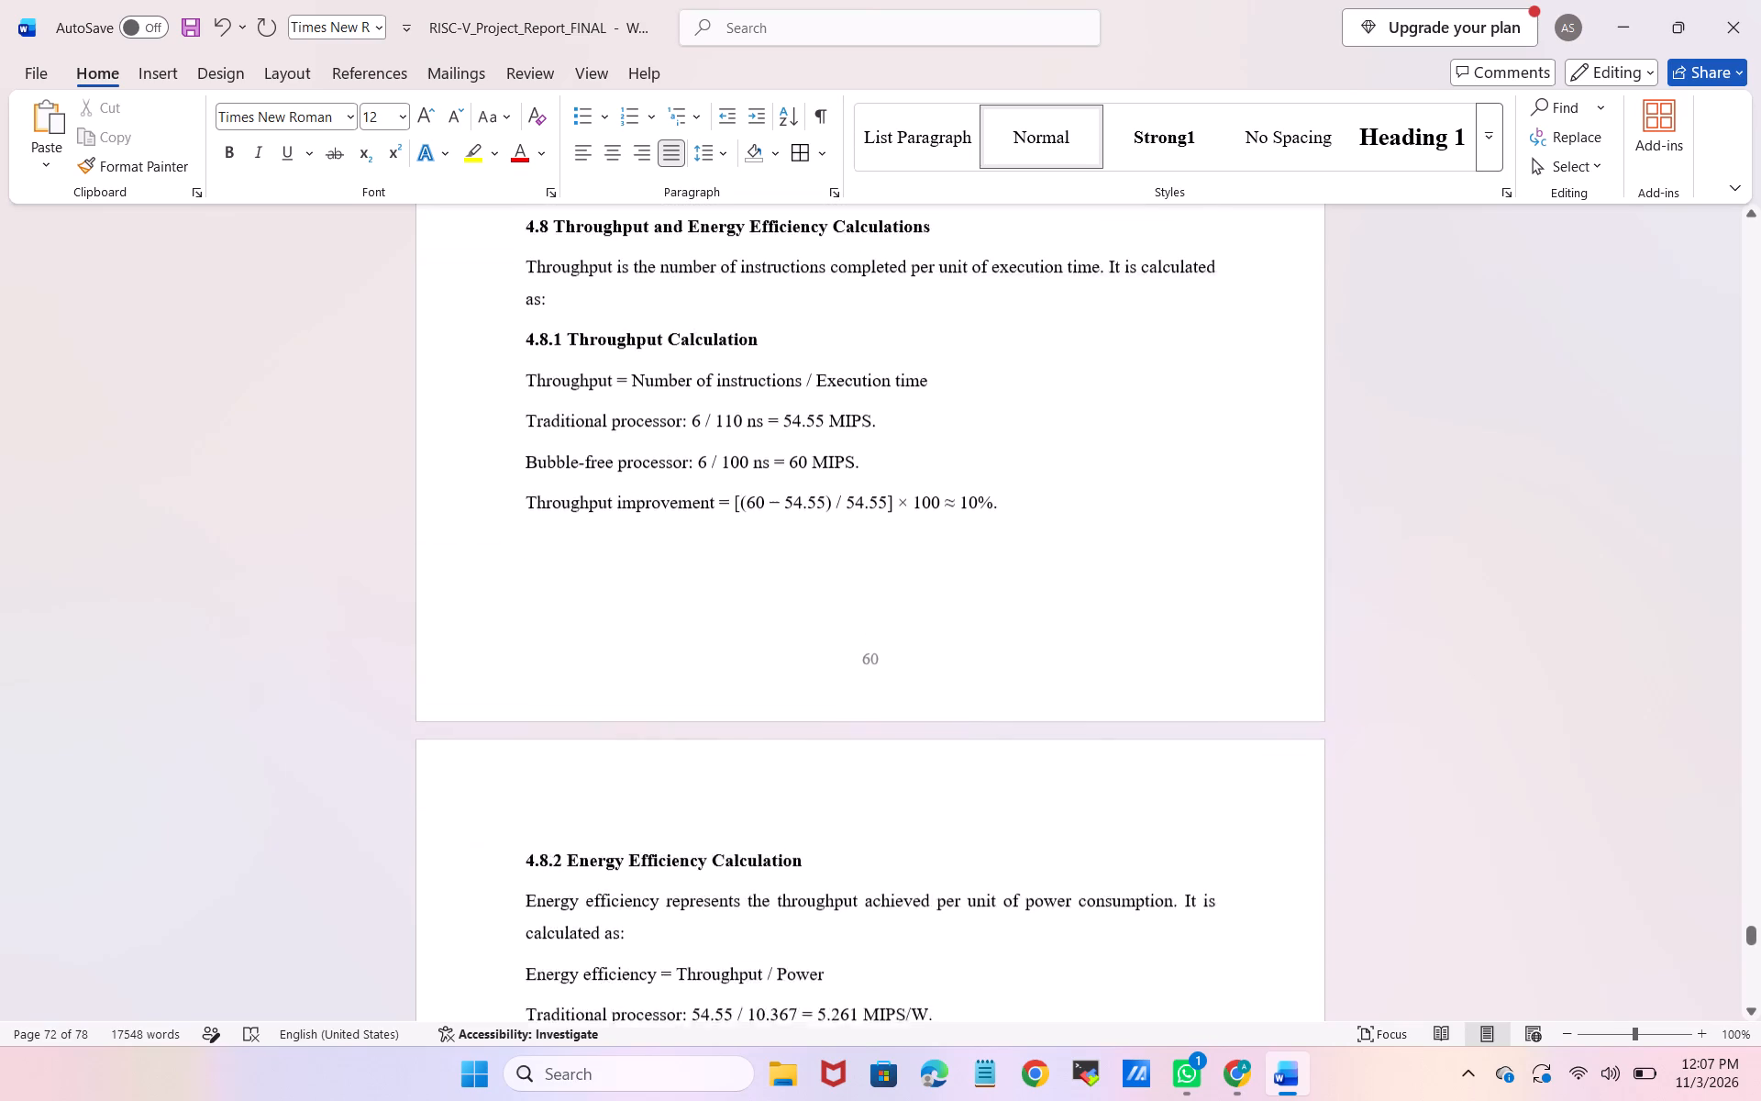
{"action": "scroll", "coordinate": [984, 492], "scroll_direction": "right", "scroll_amount": 1}
{"action": "scroll", "coordinate": [701, 628], "scroll_direction": "down", "scroll_amount": 1}
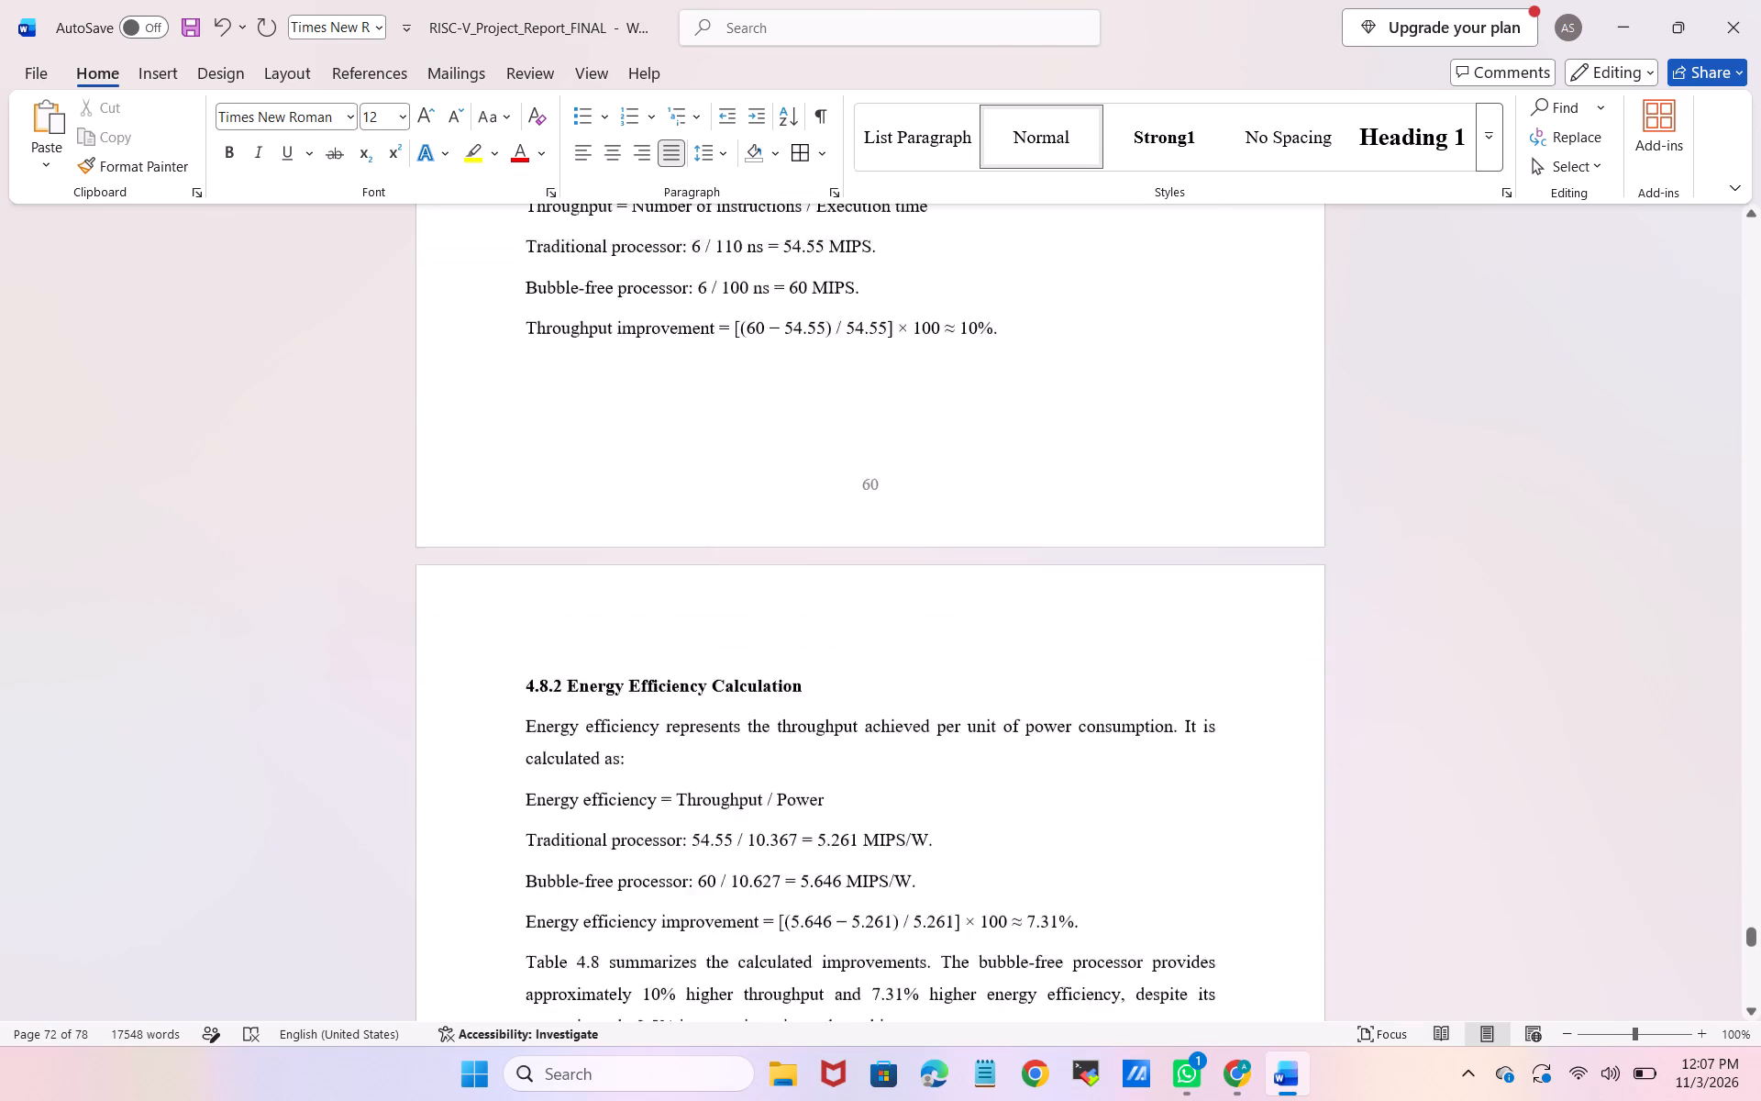
{"action": "scroll", "coordinate": [701, 628], "scroll_direction": "down", "scroll_amount": 3}
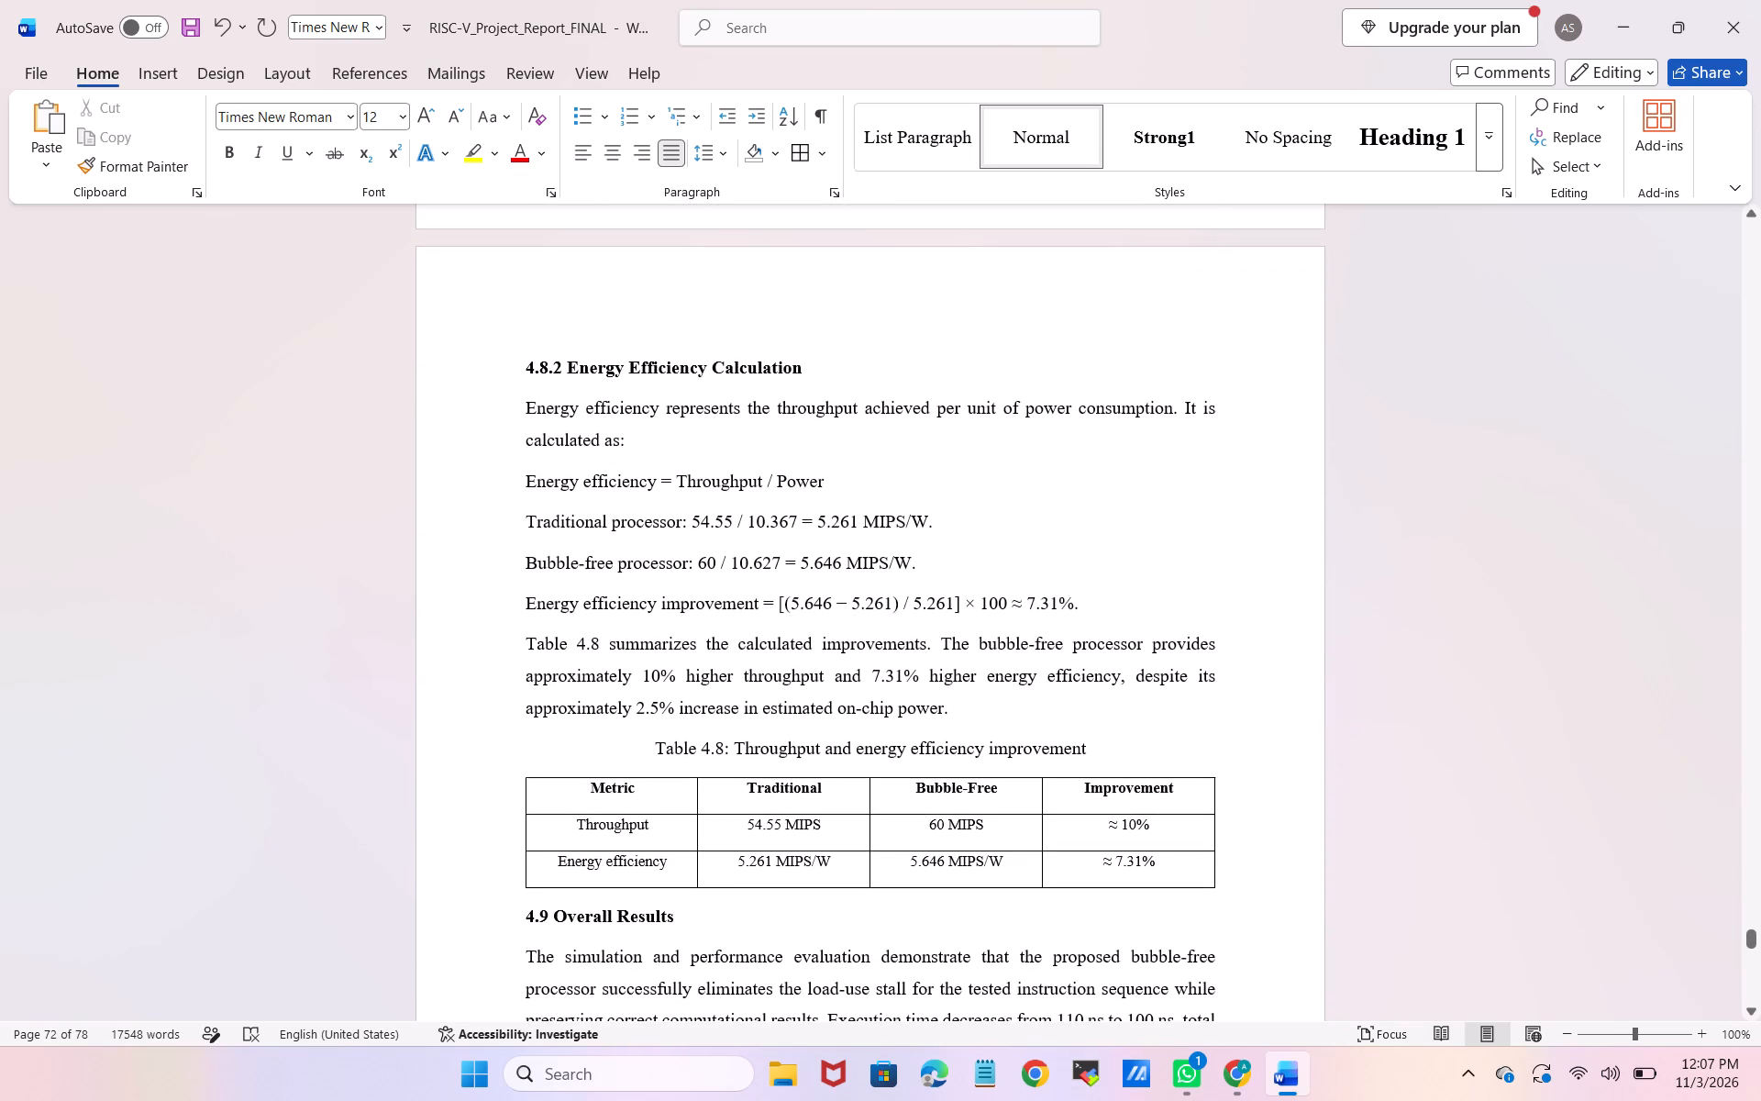
Shrink Table 4.8, Throughput and energy efficiency improvement, so that it is slightly narrower than the text width.
{"action": "scroll", "coordinate": [701, 628], "scroll_direction": "down", "scroll_amount": 1}
{"action": "left_click", "coordinate": [753, 744]}
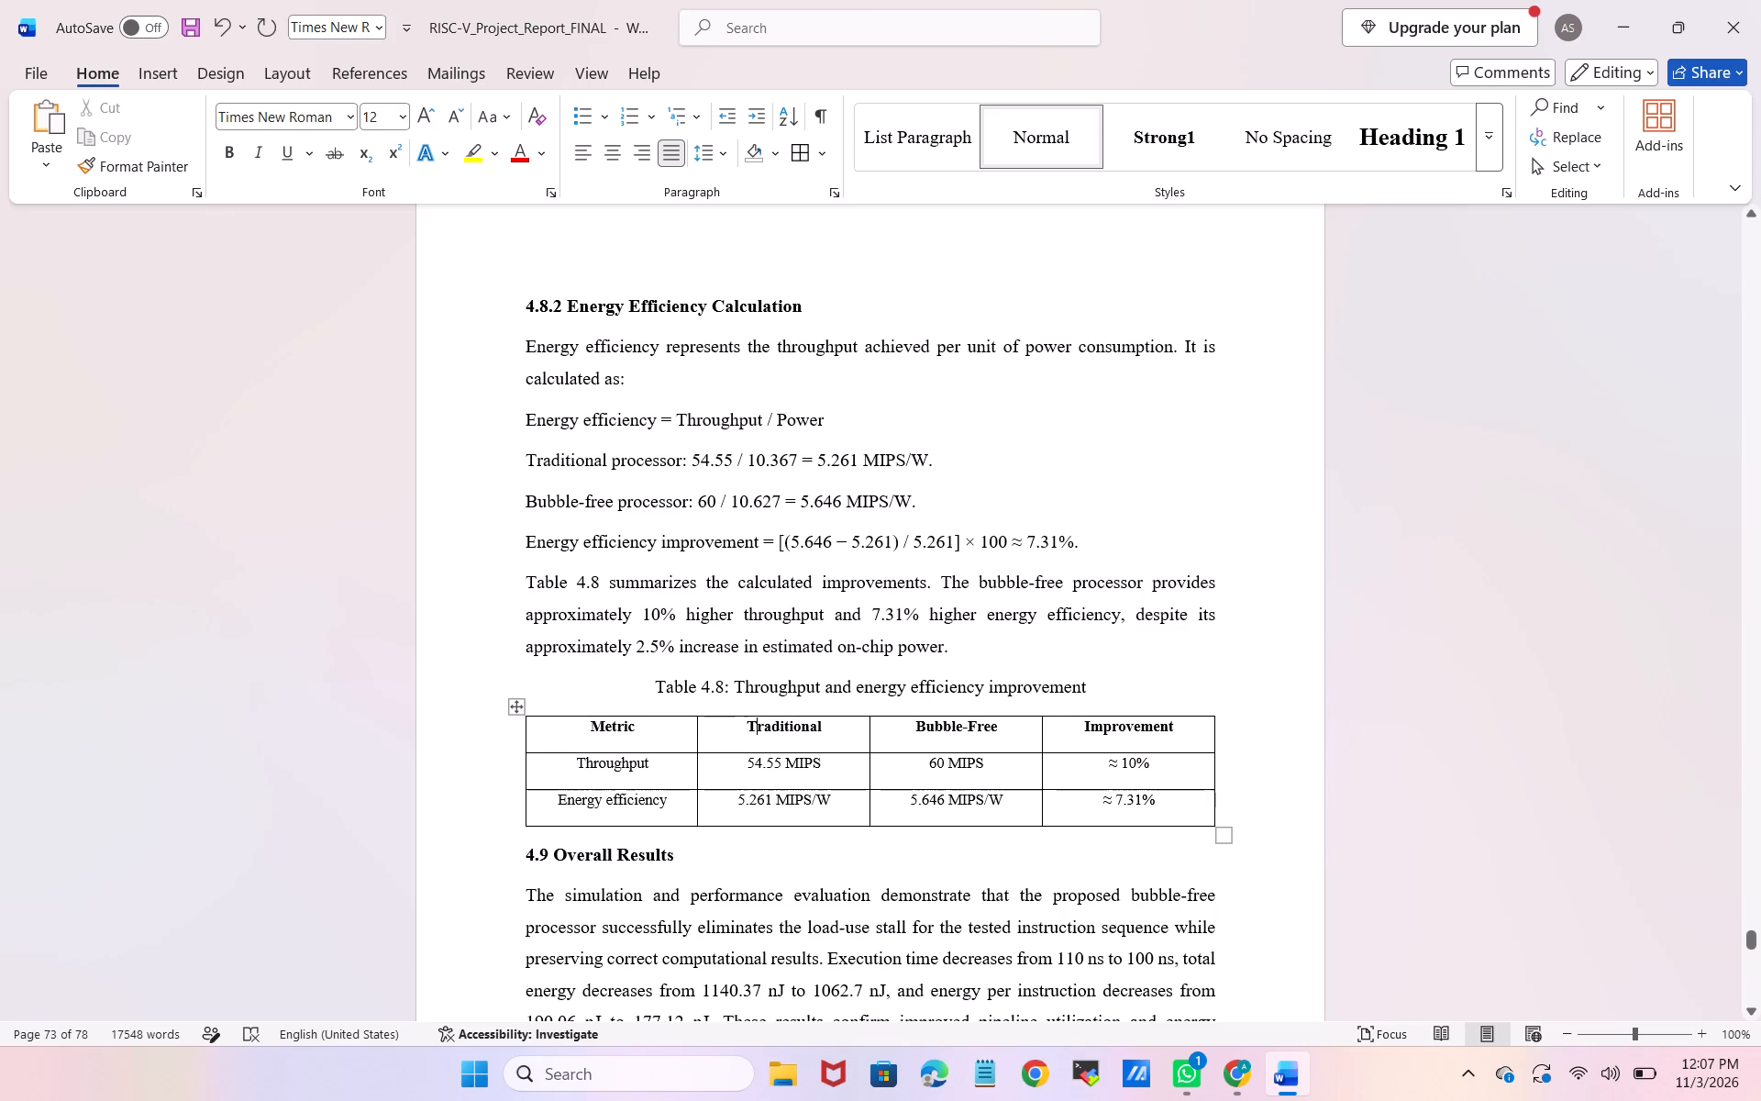
{"action": "left_click_drag", "start_coordinate": [1222, 840], "coordinate": [1206, 808]}
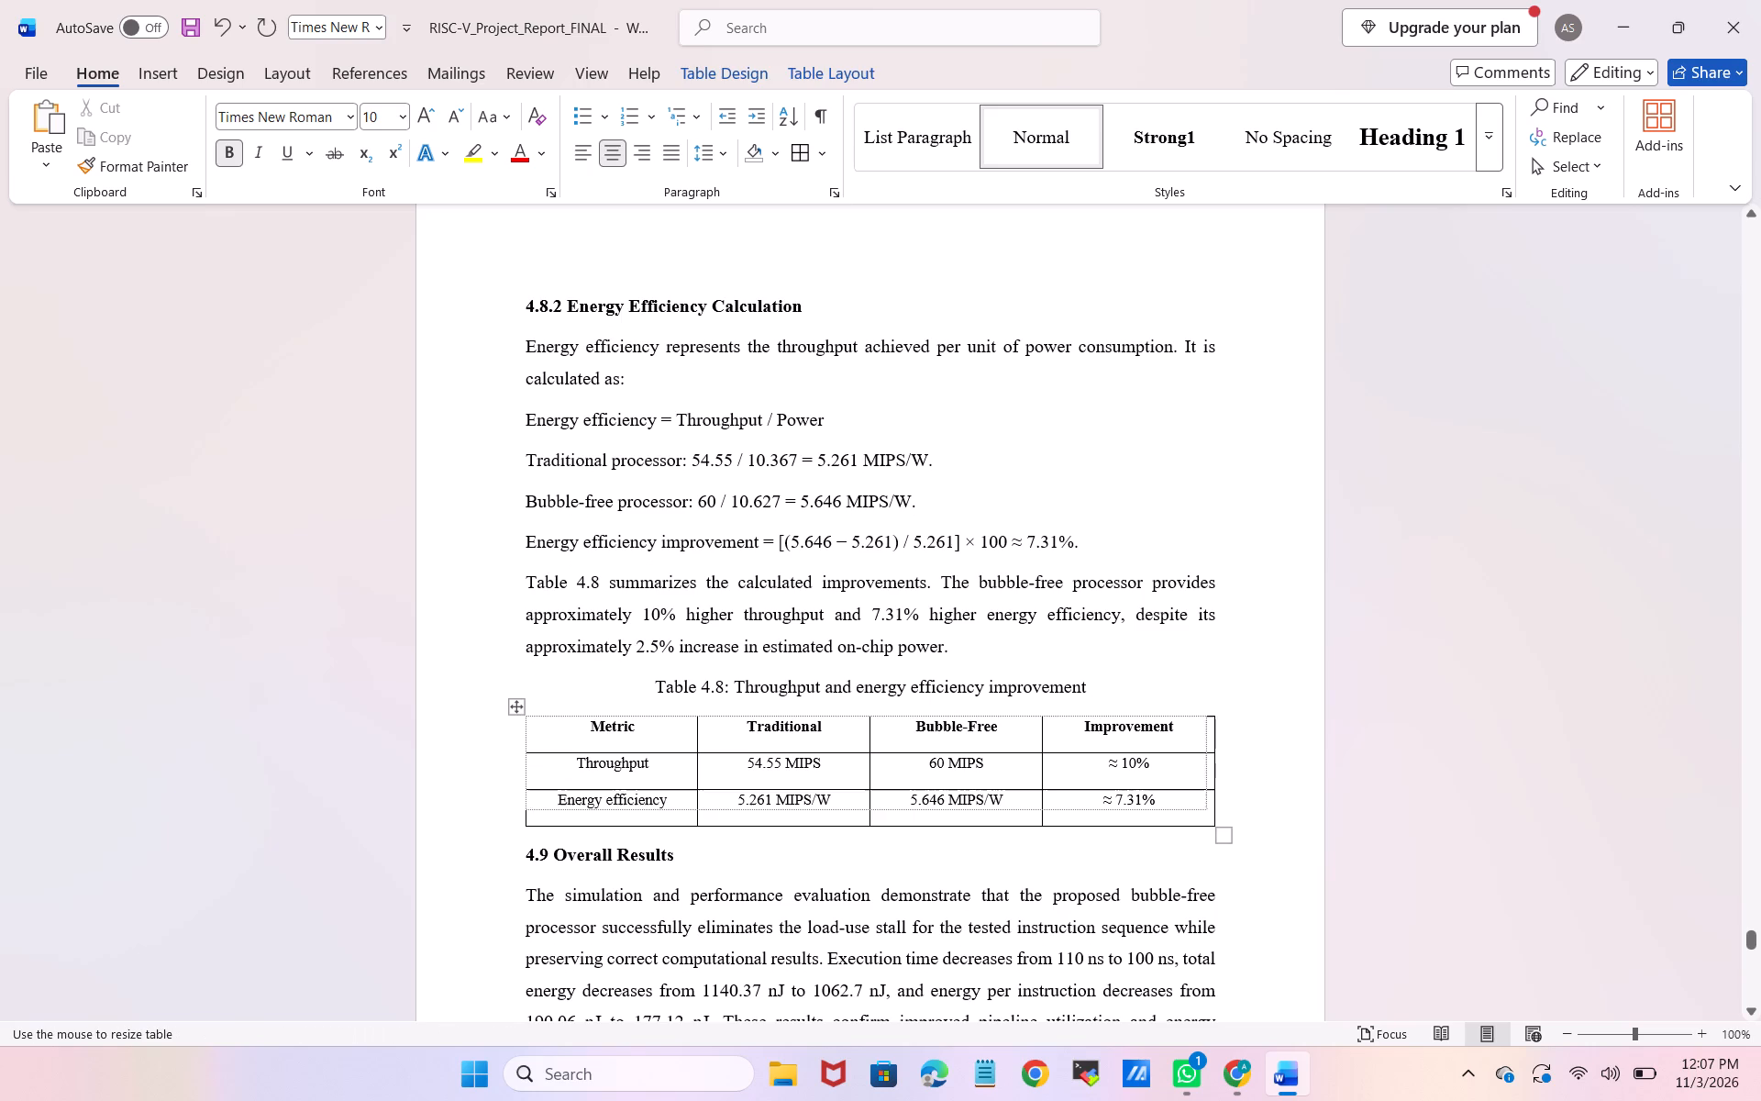
{"action": "left_click_drag", "start_coordinate": [1206, 808], "coordinate": [1213, 813]}
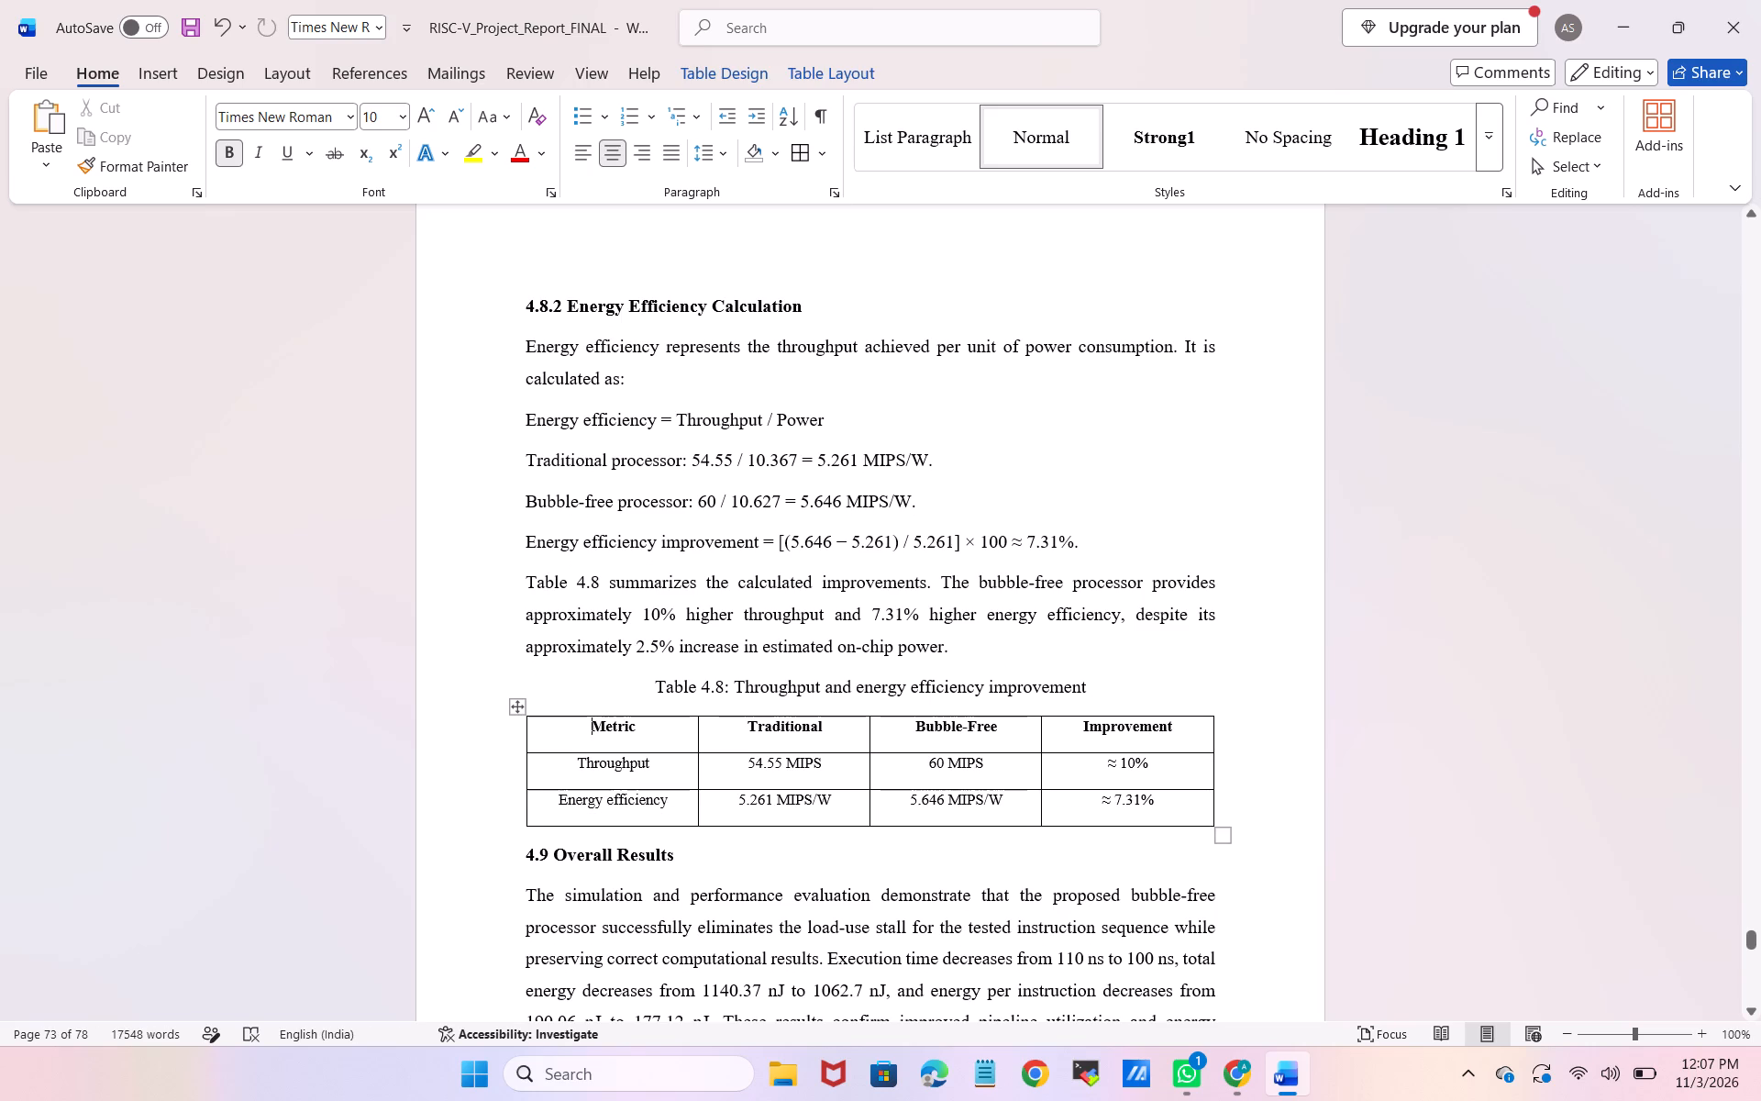
{"action": "left_click_drag", "start_coordinate": [1224, 841], "coordinate": [1202, 829]}
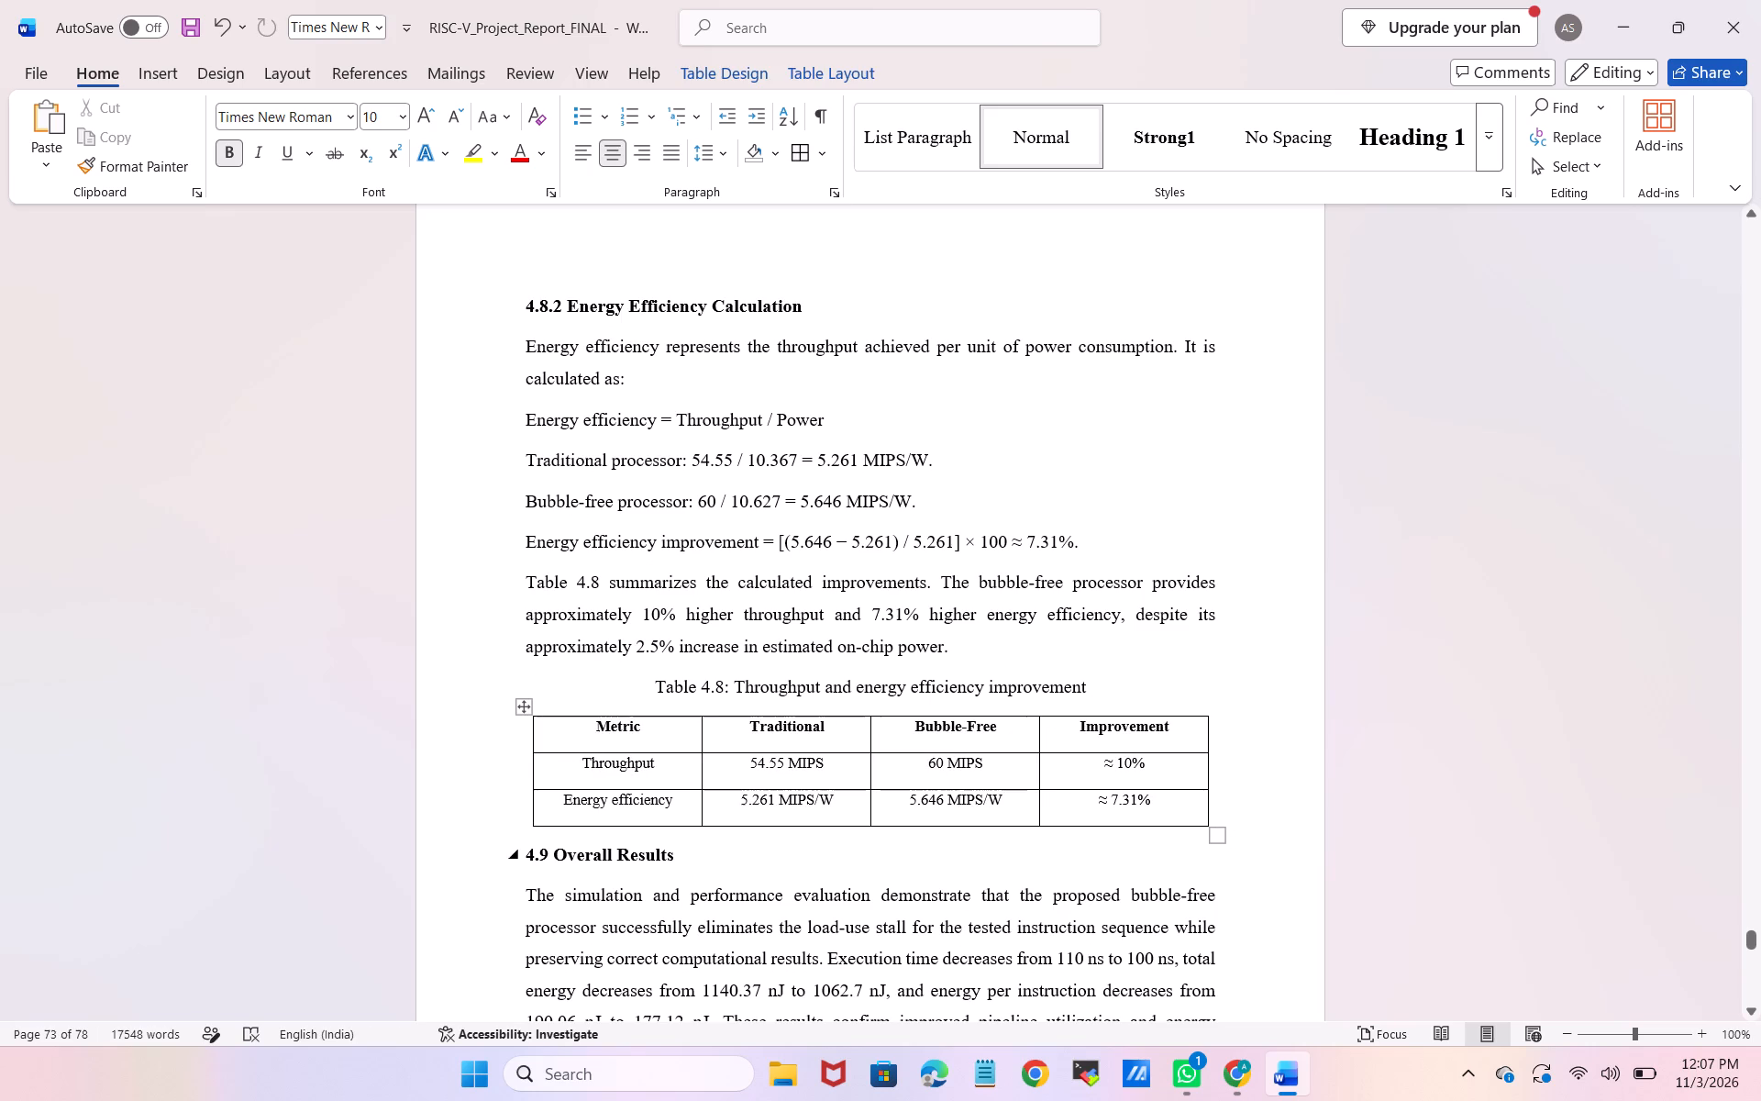
Examine how the 4.9 Overall Results paragraph runs over from page 61 onto the following page.
{"action": "scroll", "coordinate": [1241, 825], "scroll_direction": "down", "scroll_amount": 1}
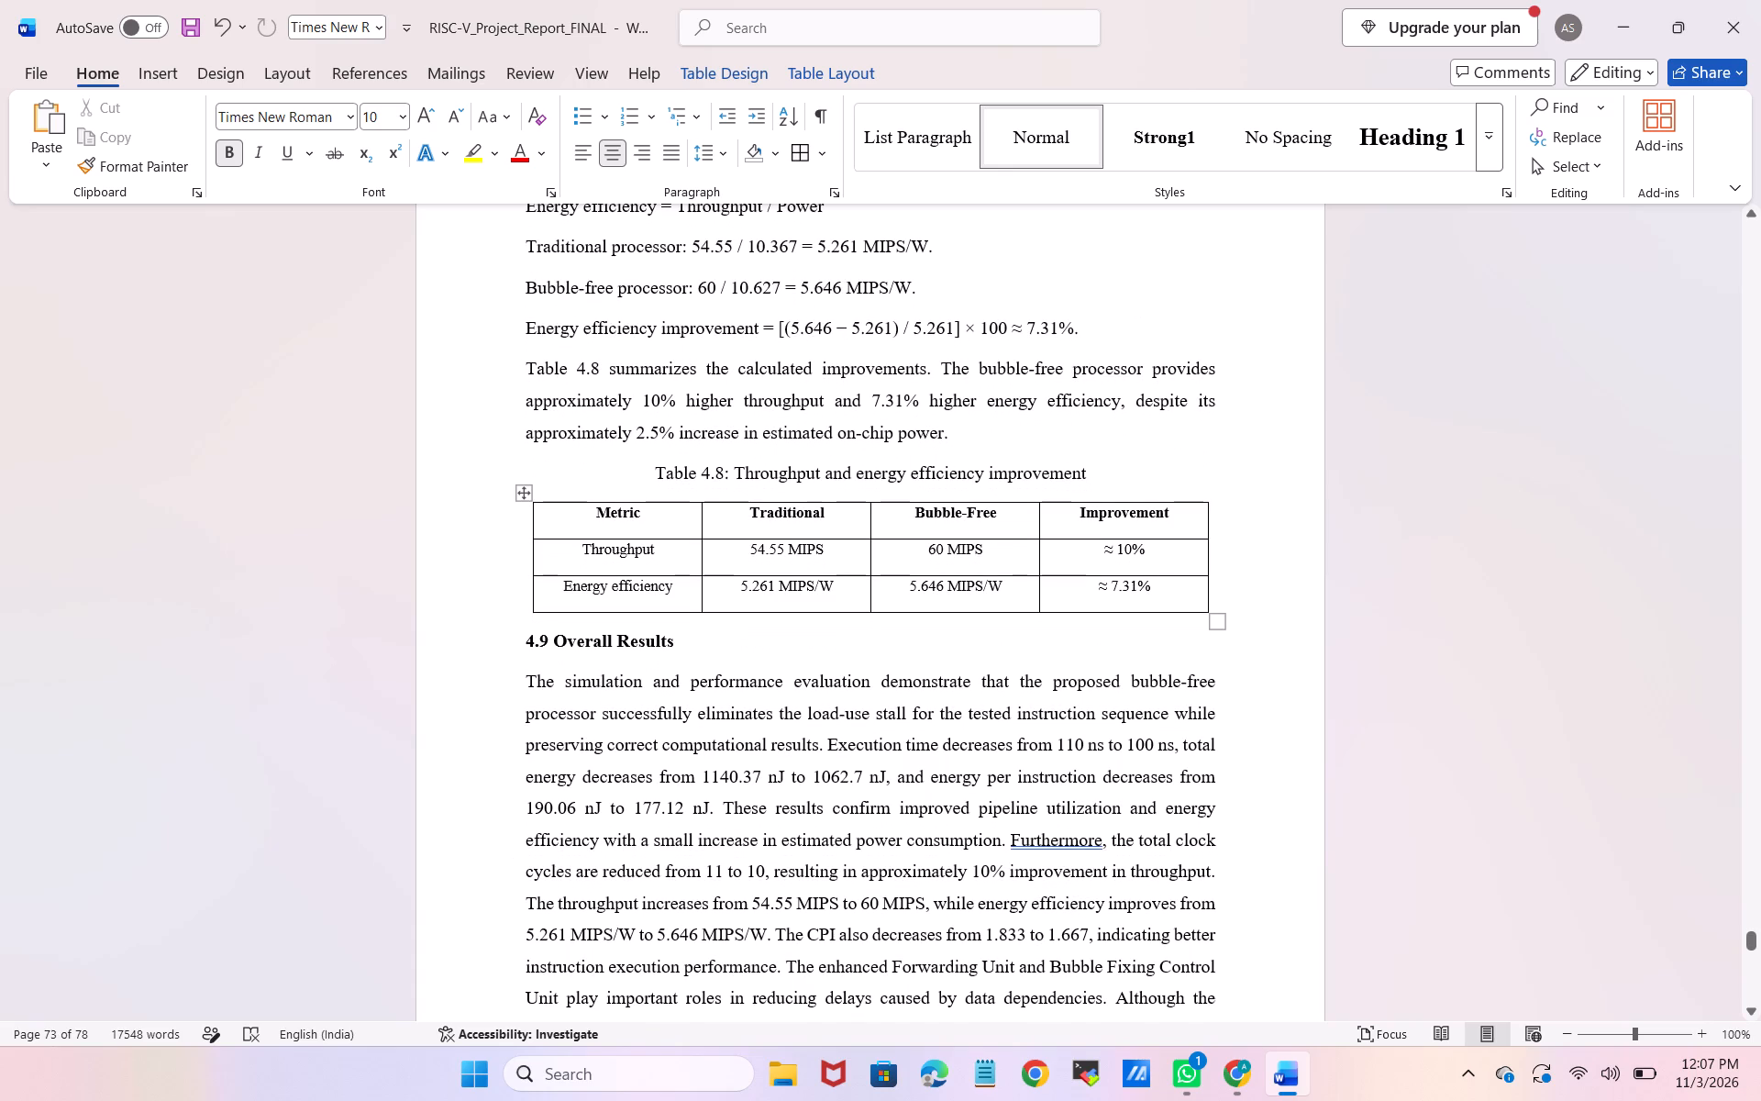
{"action": "scroll", "coordinate": [1241, 825], "scroll_direction": "down", "scroll_amount": 3}
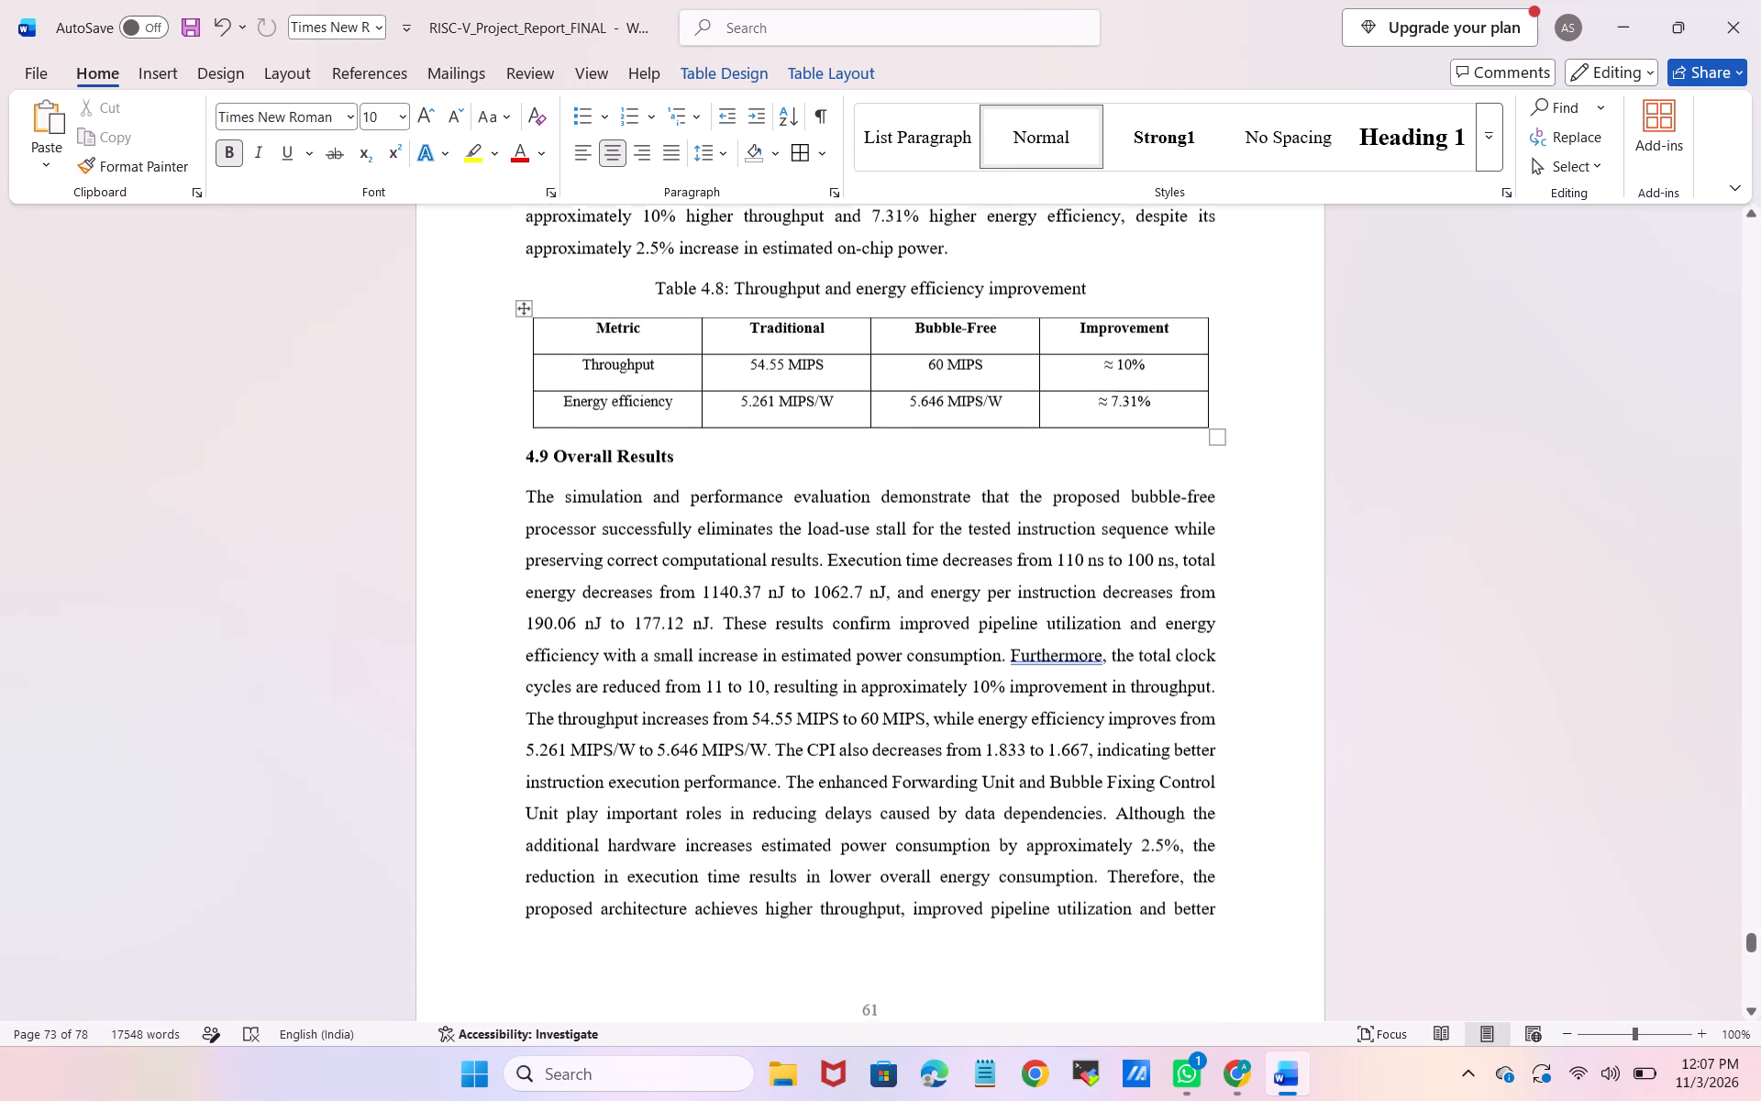
{"action": "scroll", "coordinate": [1241, 825], "scroll_direction": "down", "scroll_amount": 1}
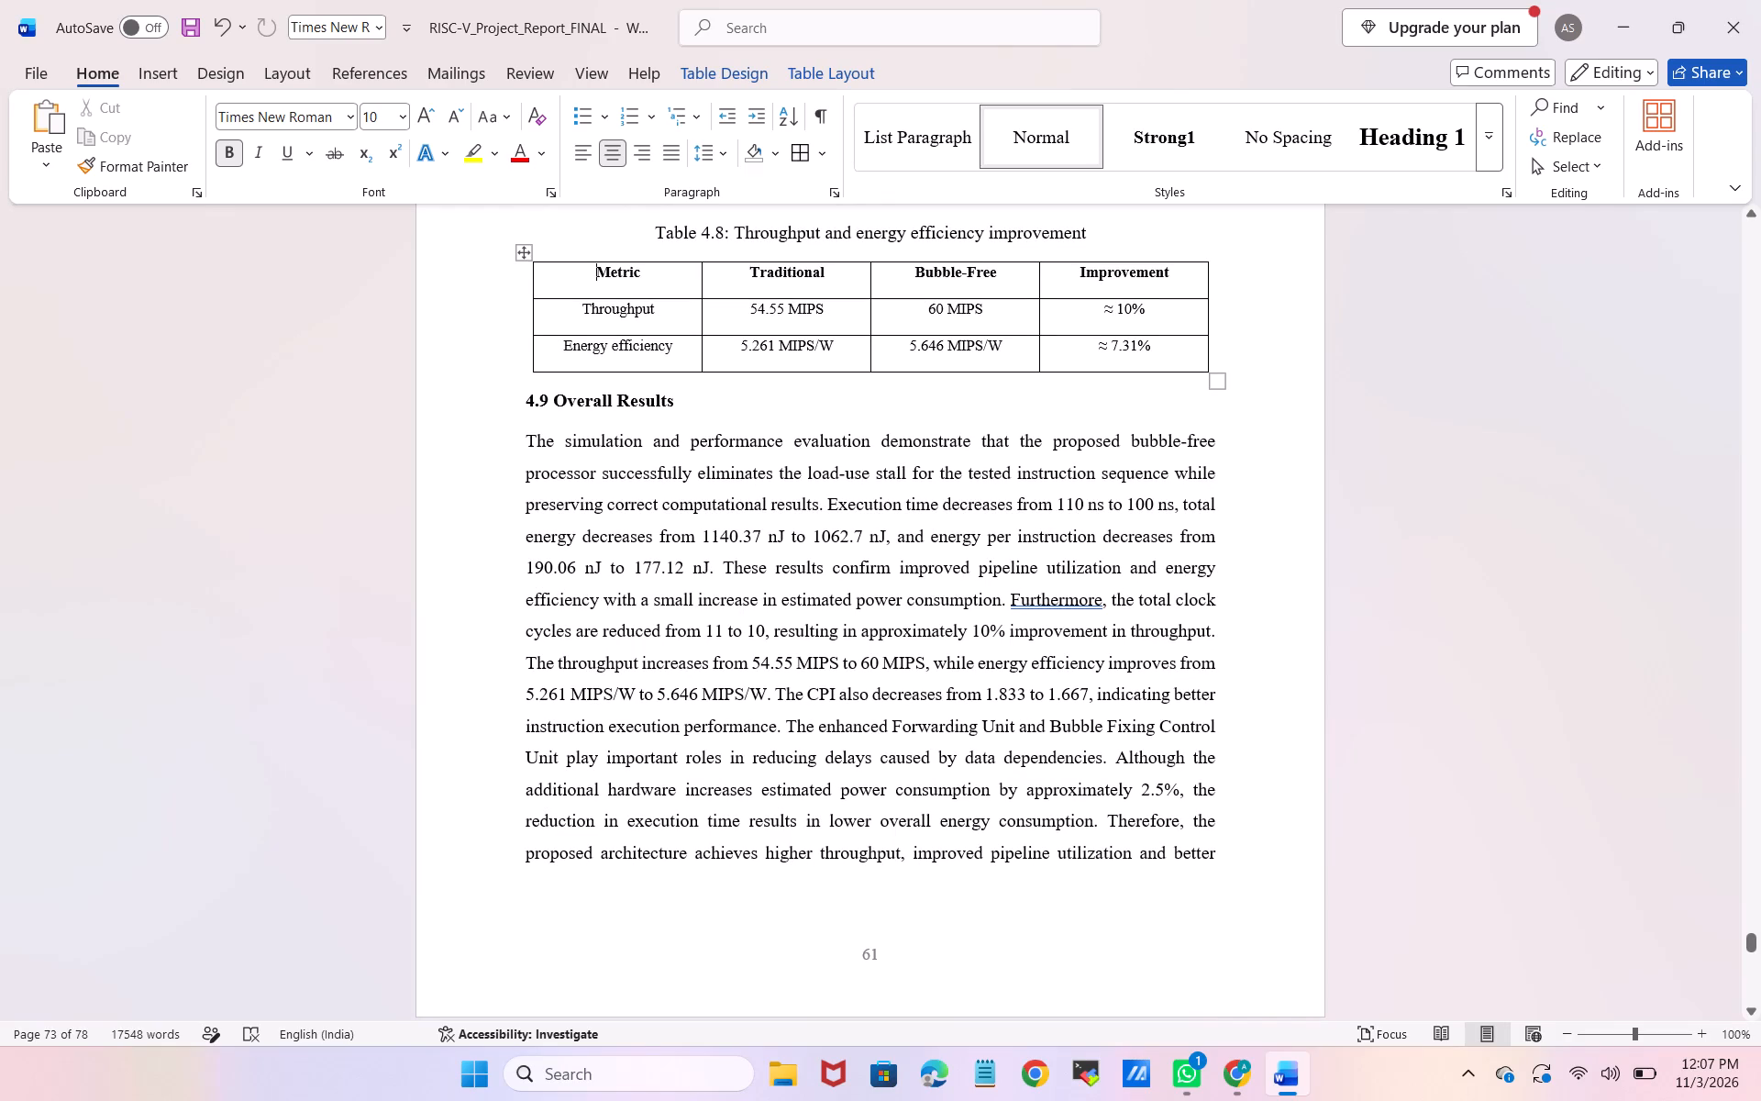
{"action": "scroll", "coordinate": [1127, 754], "scroll_direction": "down", "scroll_amount": 1}
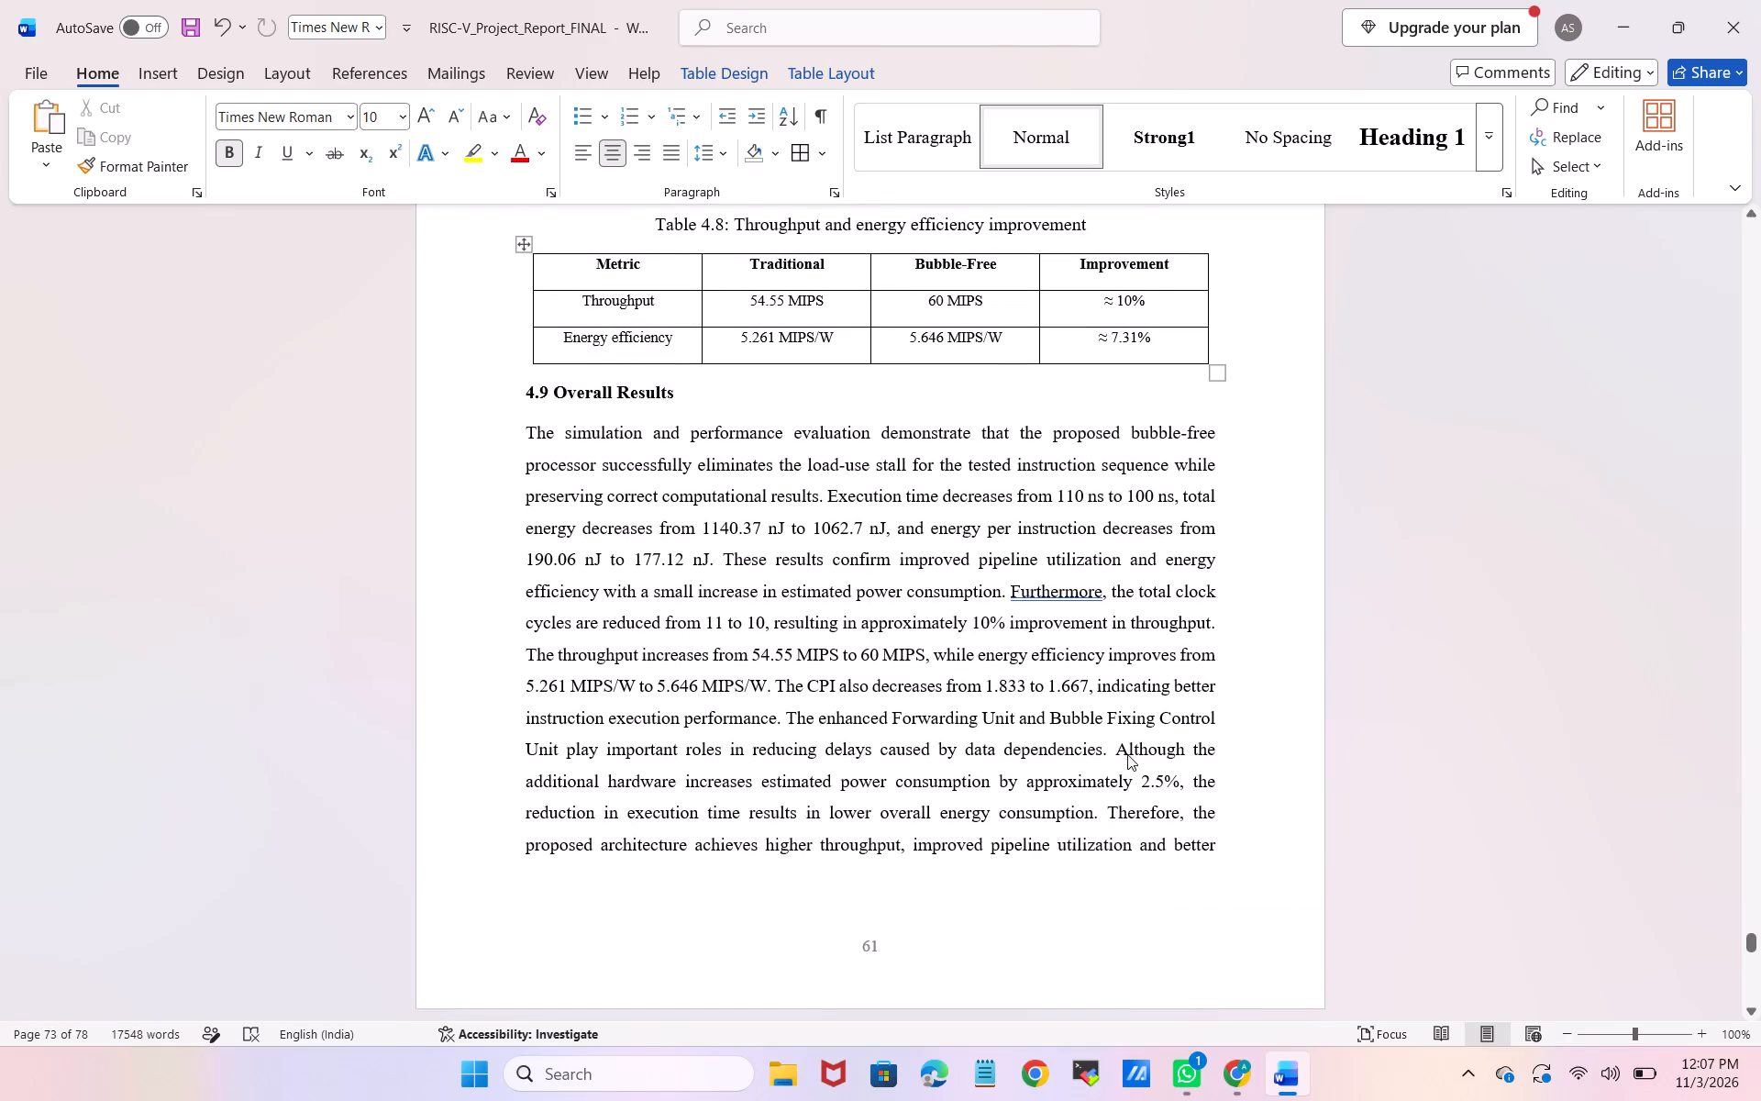
{"action": "scroll", "coordinate": [1127, 754], "scroll_direction": "down", "scroll_amount": 1}
{"action": "scroll", "coordinate": [1127, 754], "scroll_direction": "right", "scroll_amount": 1}
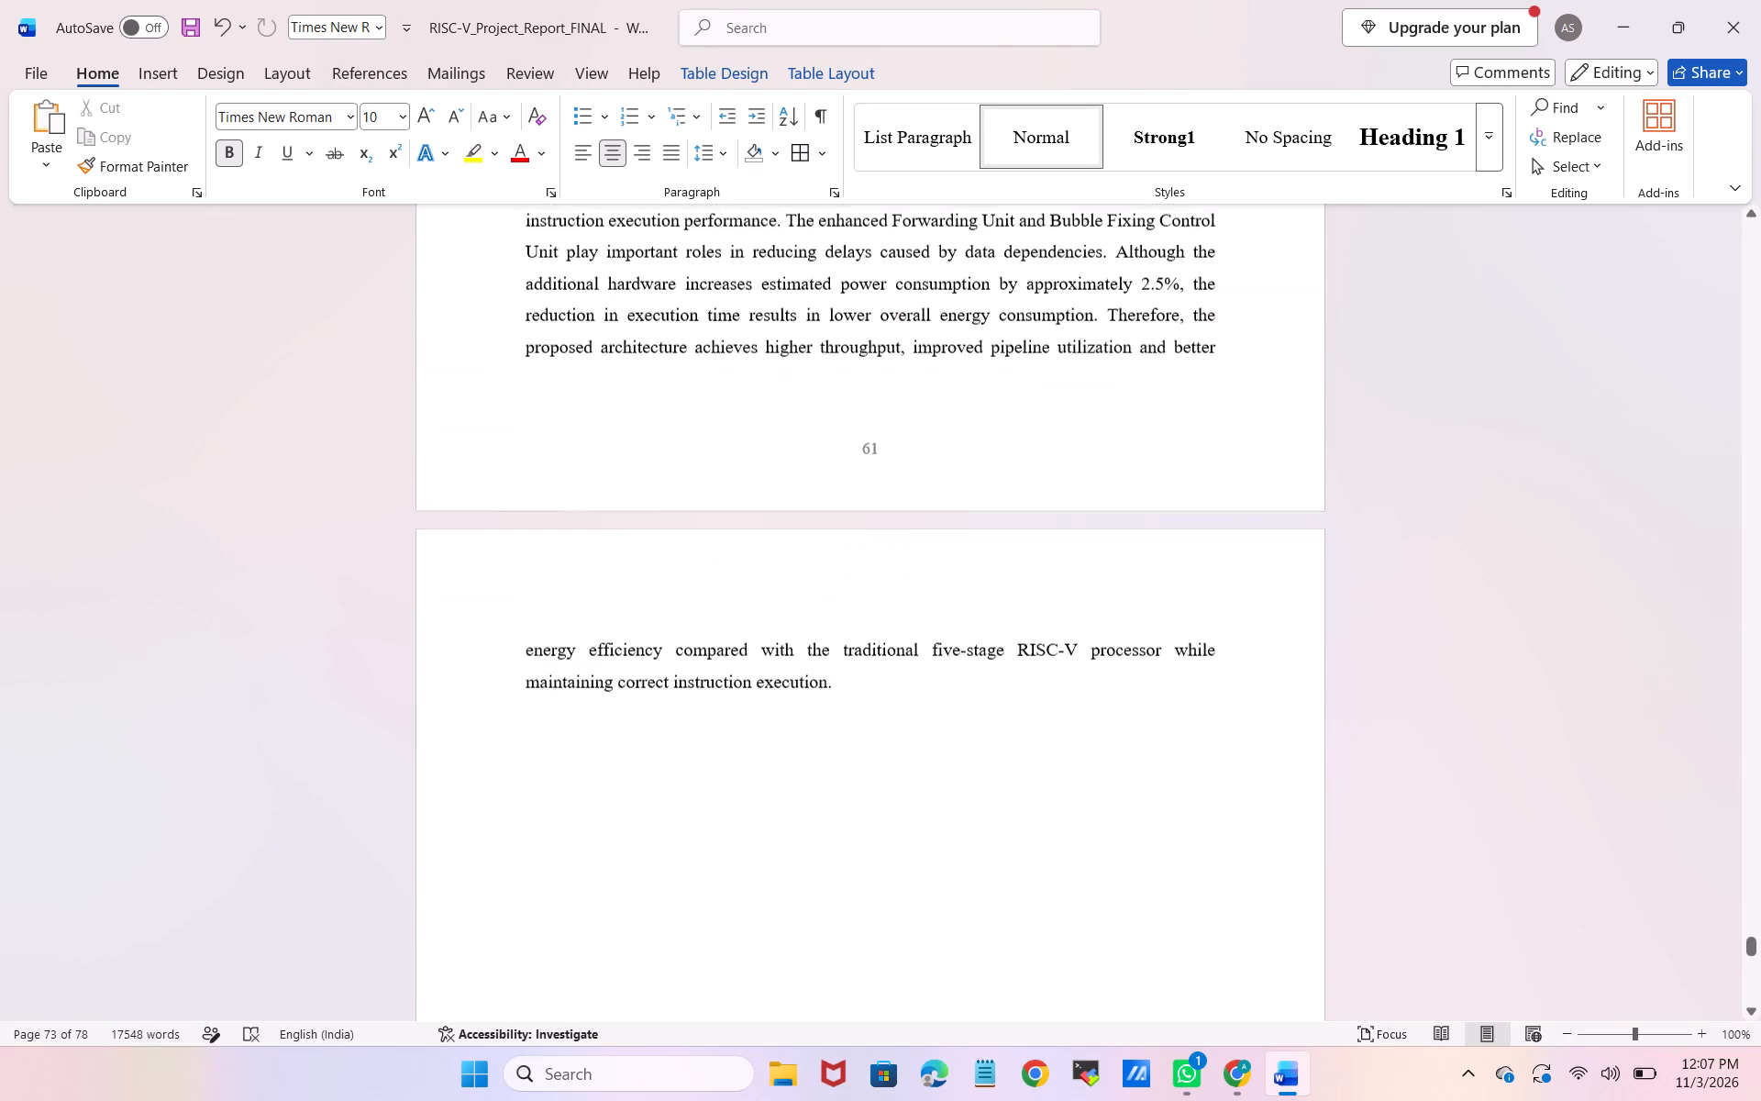
{"action": "scroll", "coordinate": [1127, 754], "scroll_direction": "up", "scroll_amount": 2}
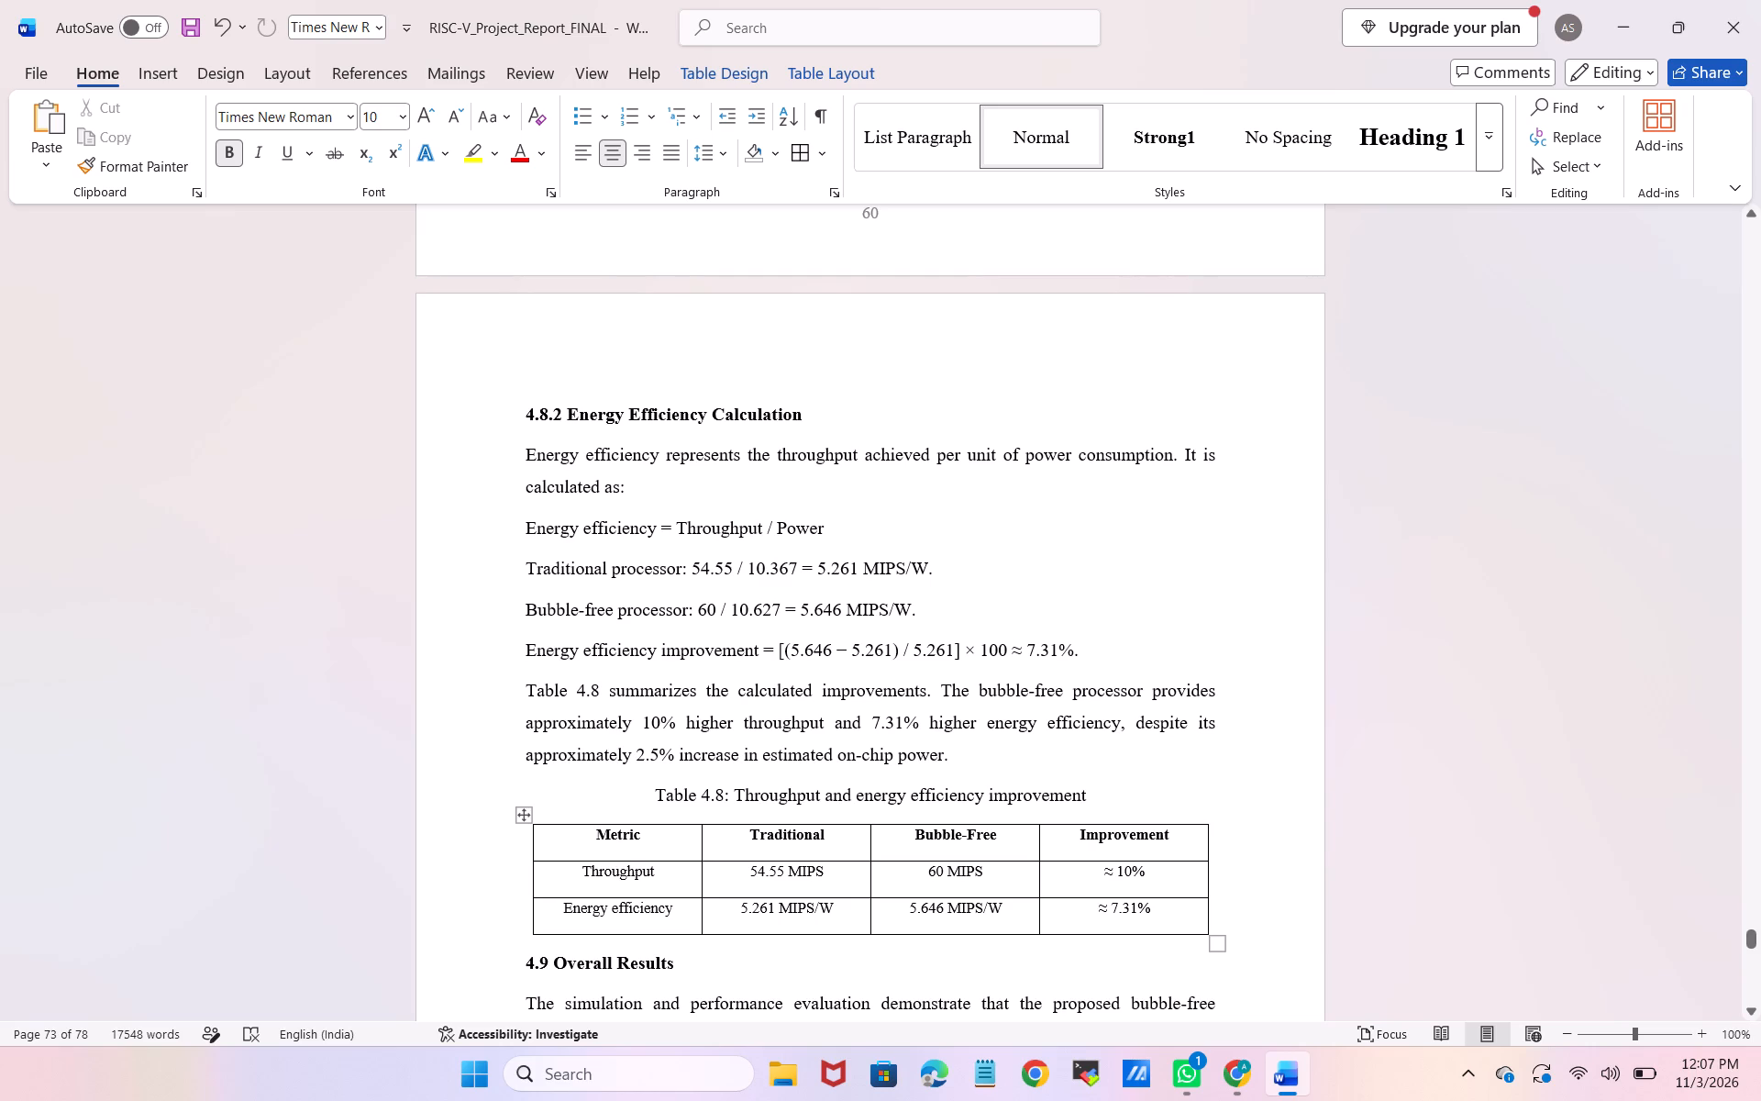
{"action": "scroll", "coordinate": [665, 555], "scroll_direction": "down", "scroll_amount": 2}
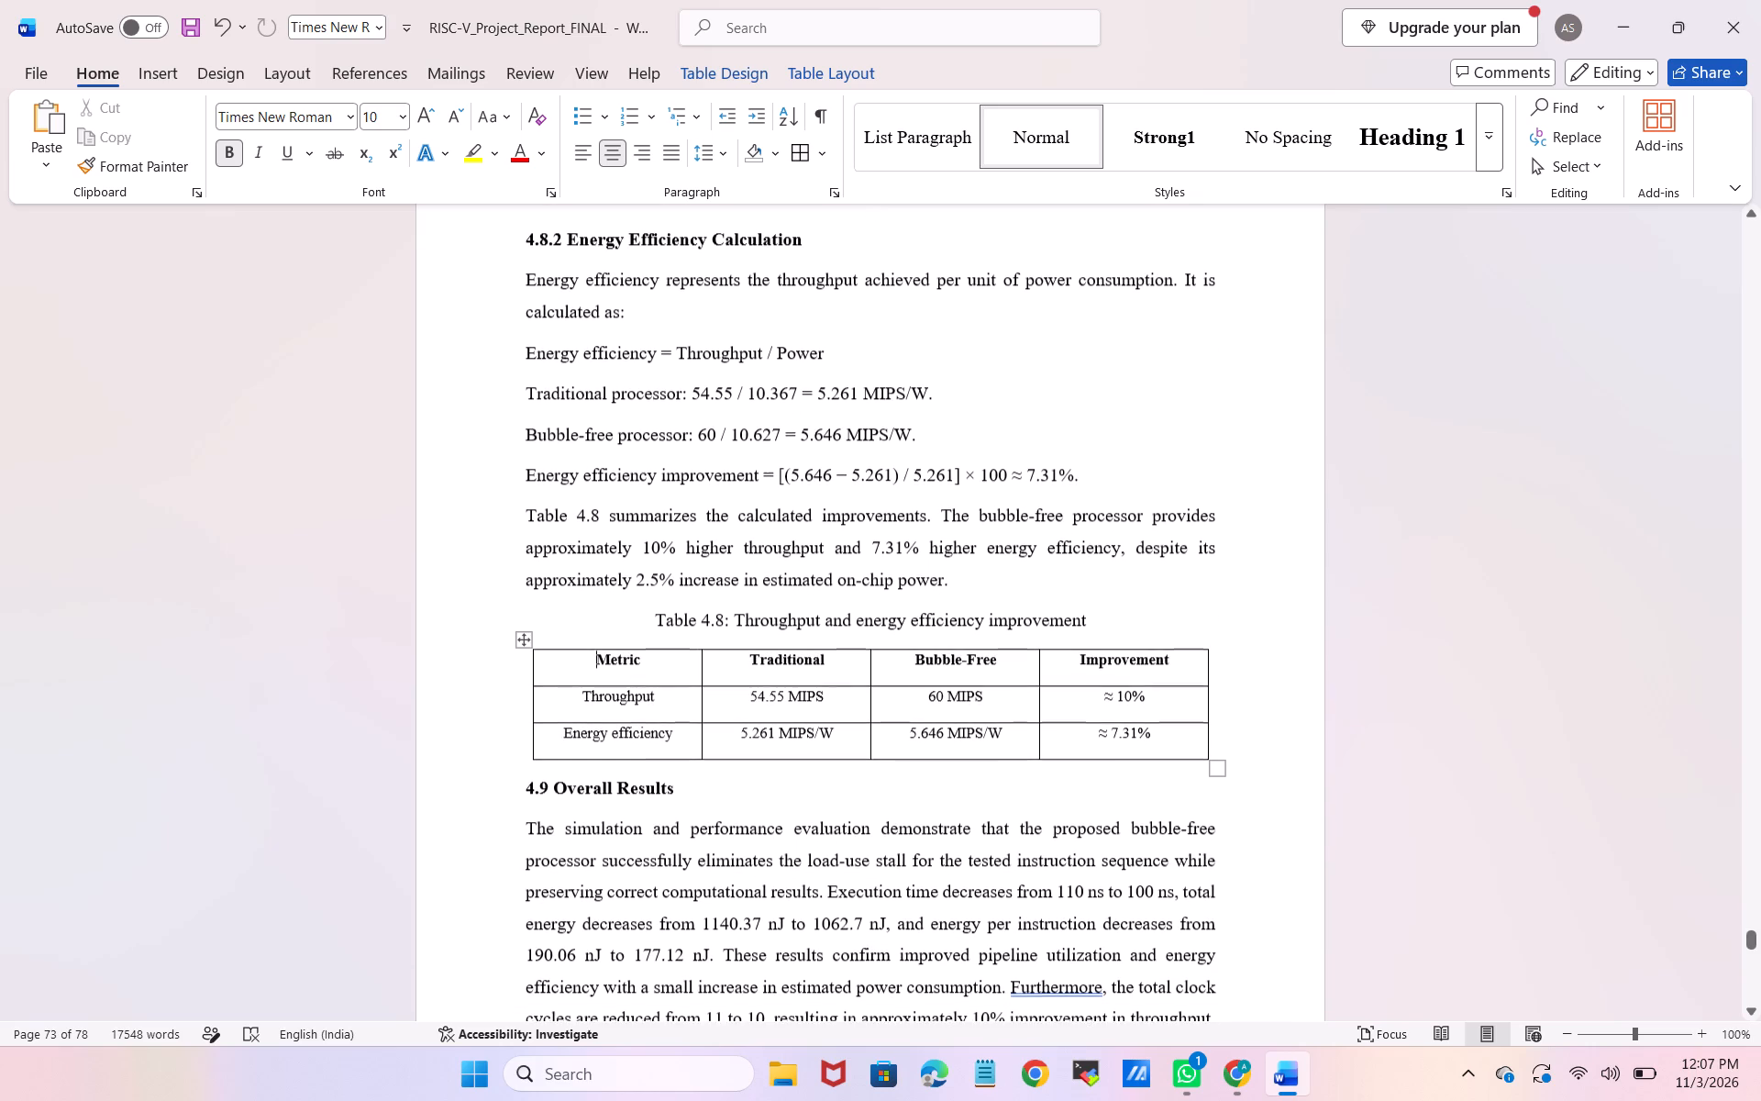
{"action": "scroll", "coordinate": [665, 555], "scroll_direction": "down", "scroll_amount": 2}
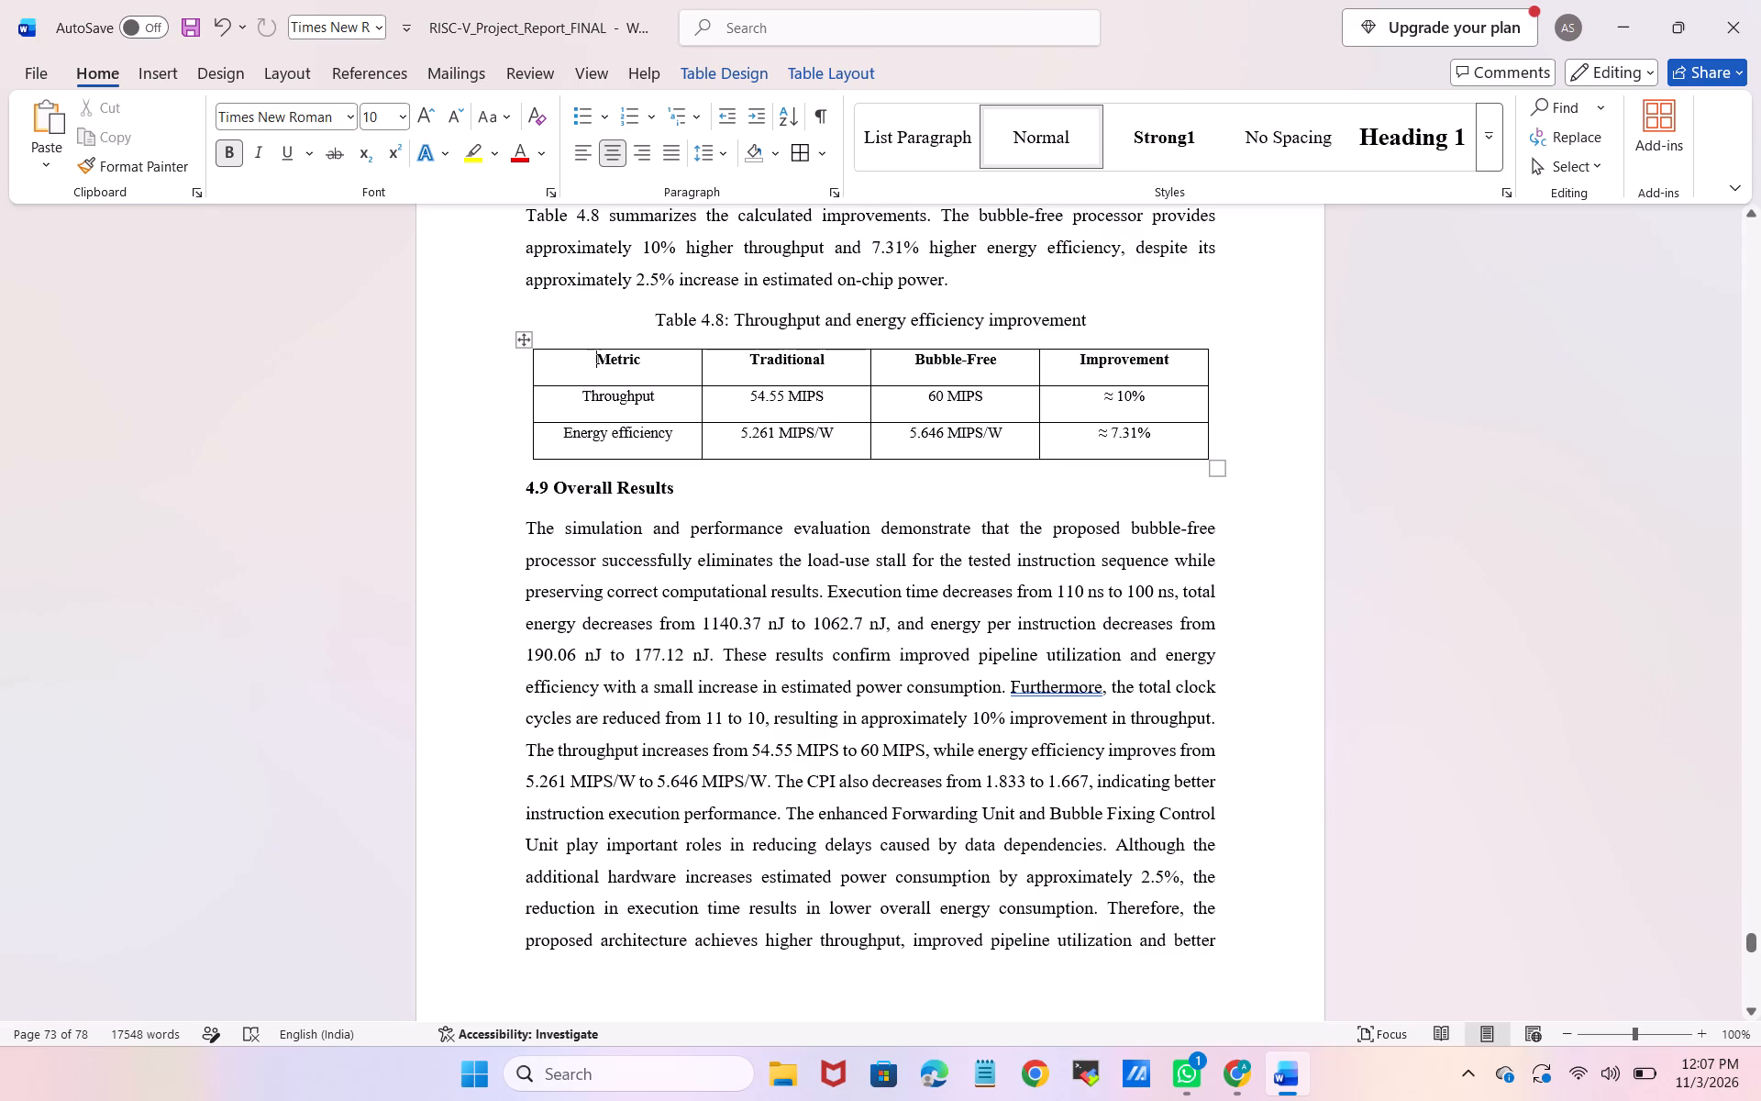
{"action": "scroll", "coordinate": [1011, 673], "scroll_direction": "down", "scroll_amount": 2}
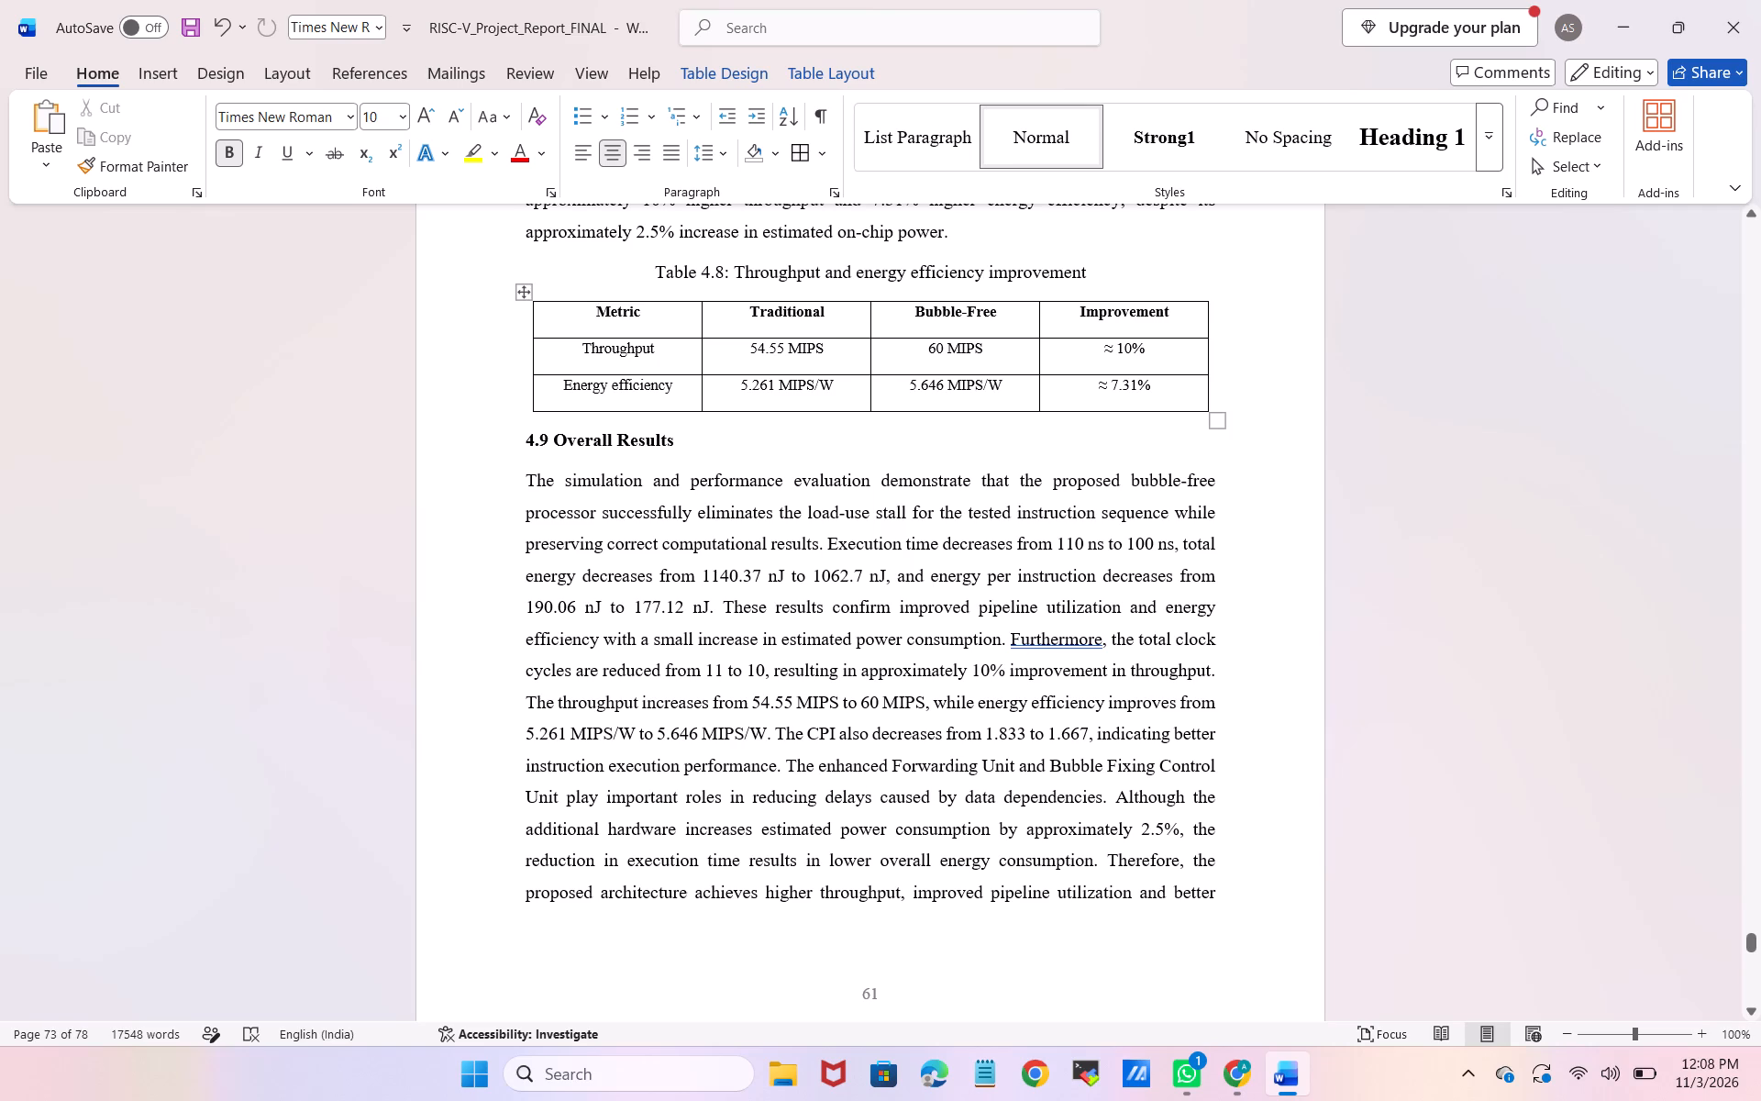
{"action": "scroll", "coordinate": [1103, 800], "scroll_direction": "down", "scroll_amount": 1}
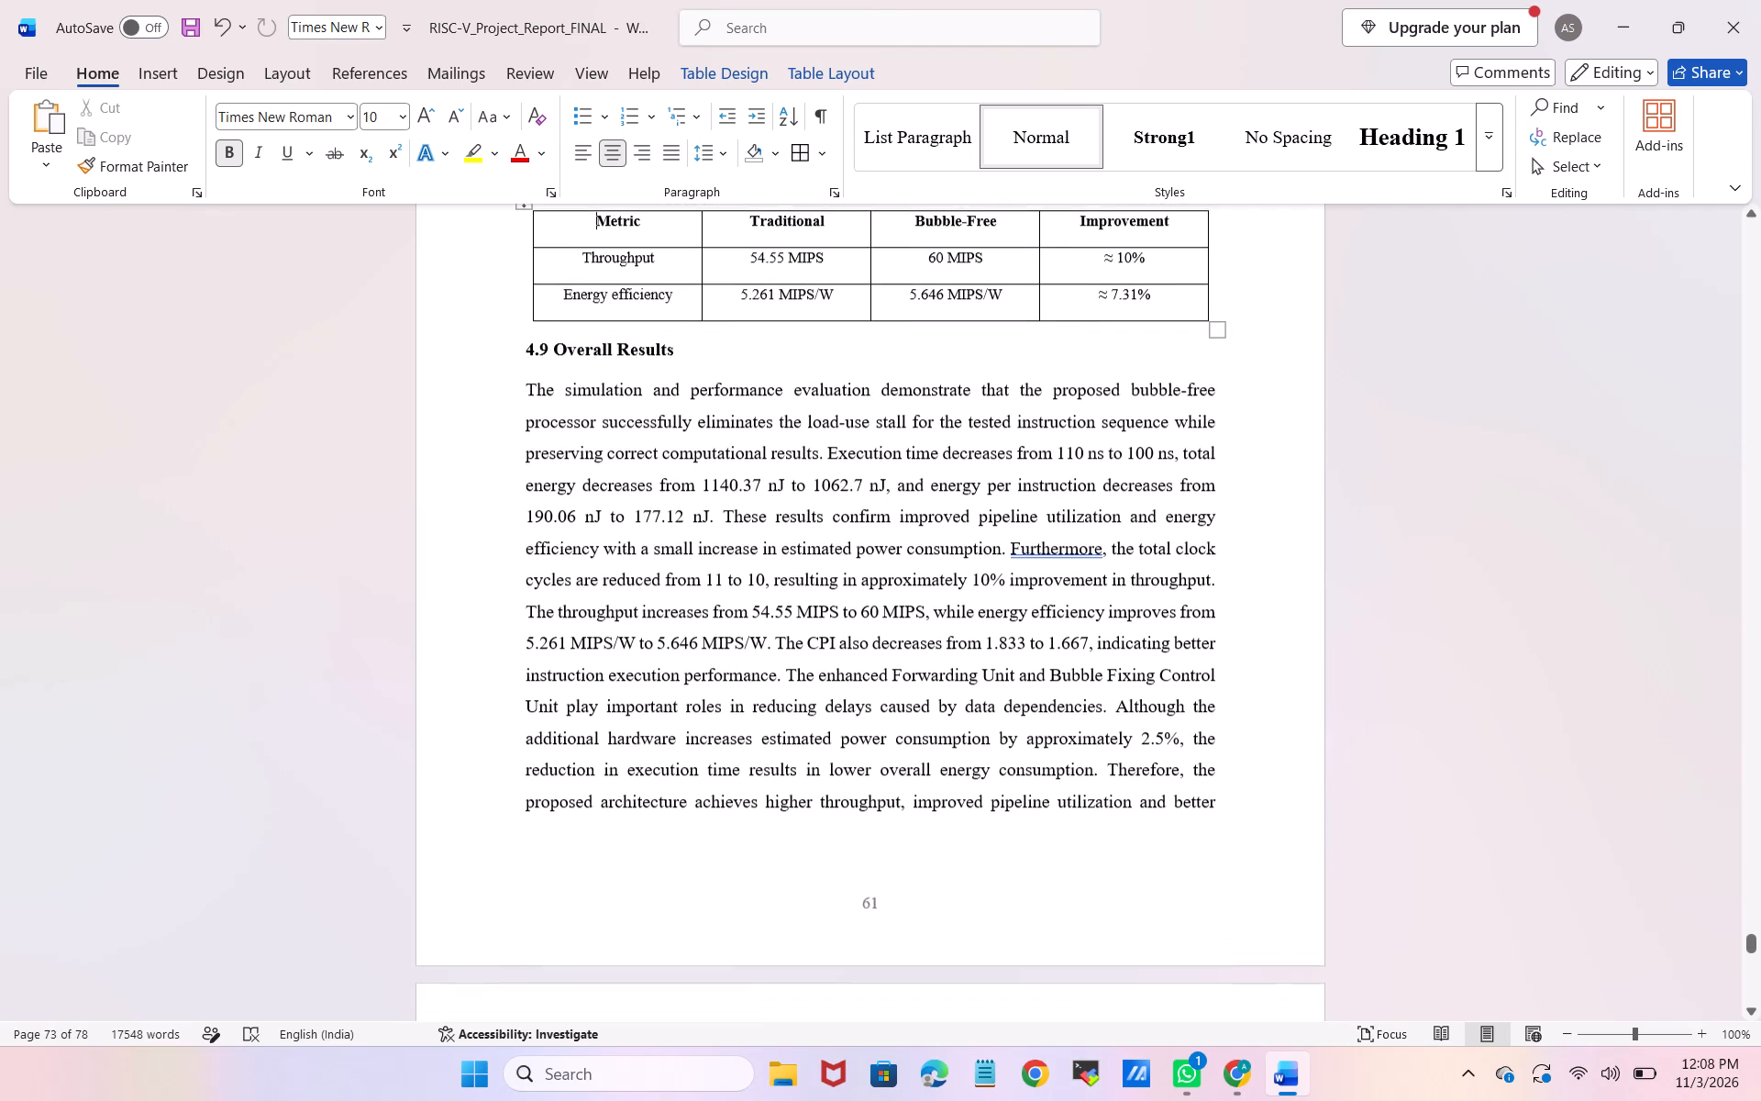
{"action": "scroll", "coordinate": [1103, 800], "scroll_direction": "down", "scroll_amount": 1}
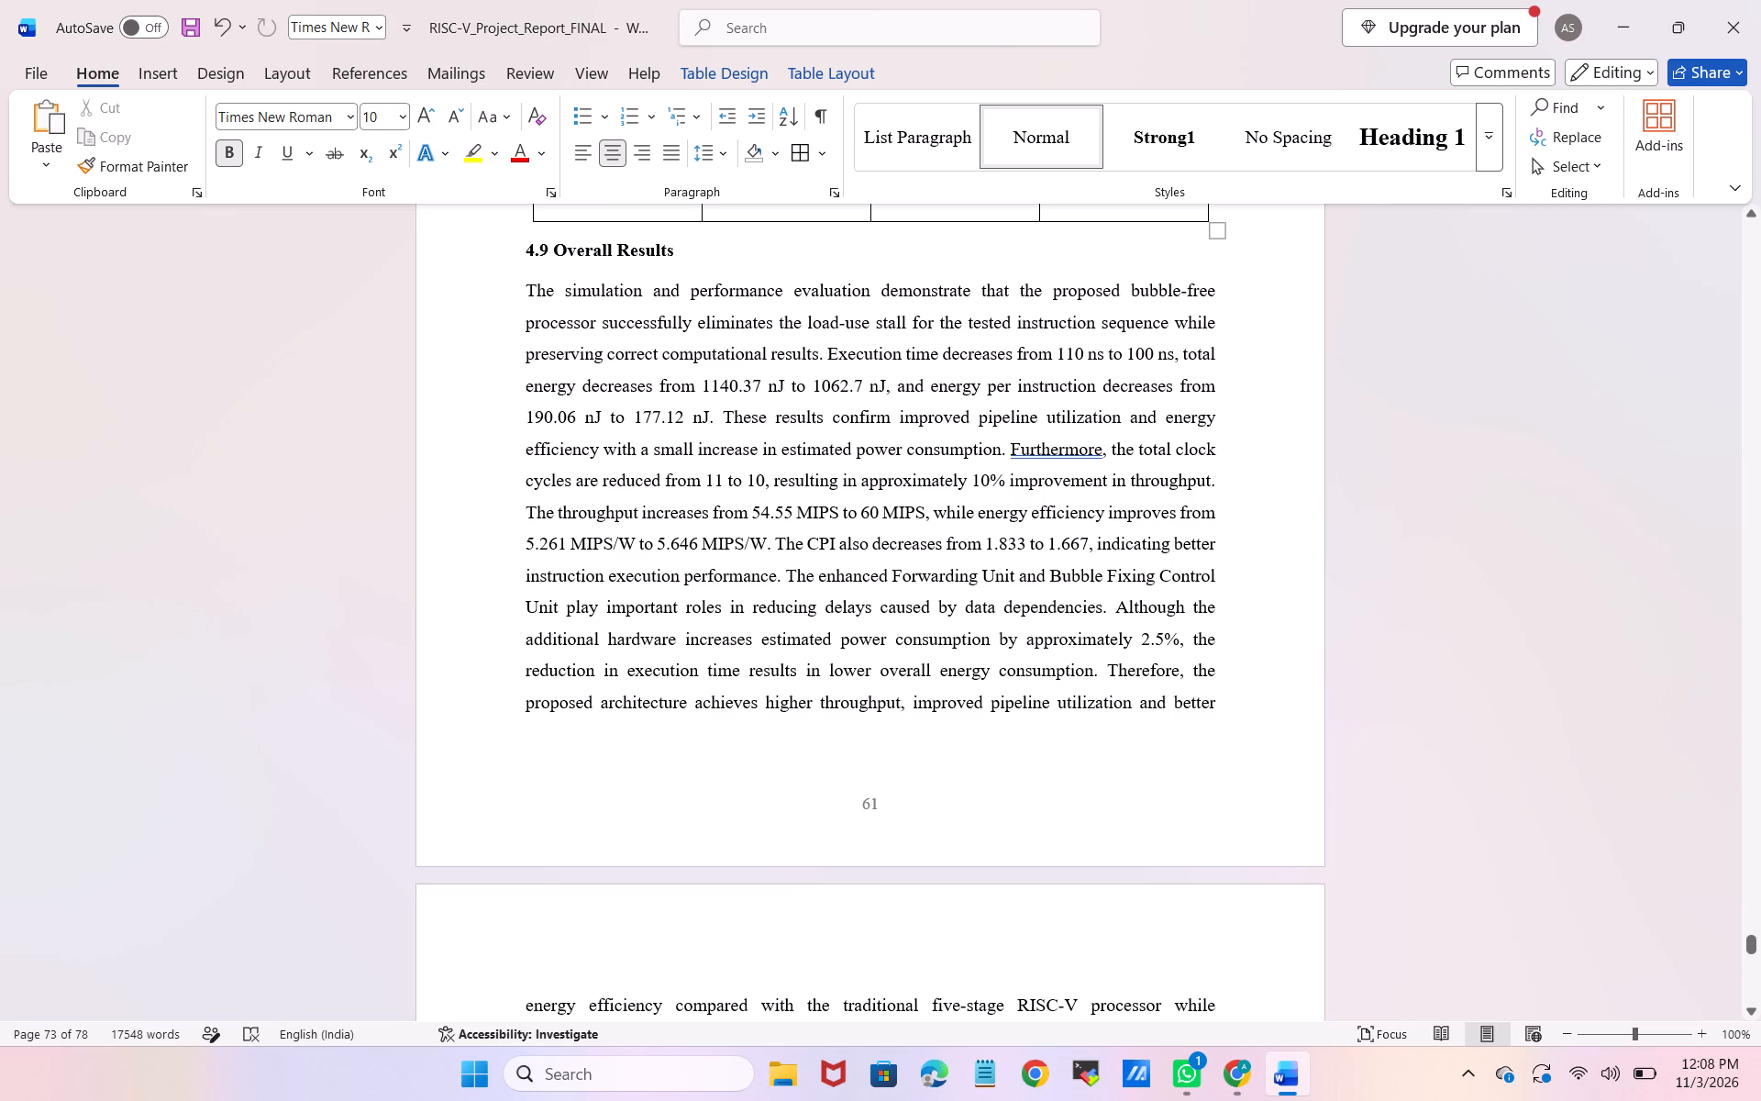
{"action": "left_click_drag", "start_coordinate": [526, 294], "coordinate": [858, 941]}
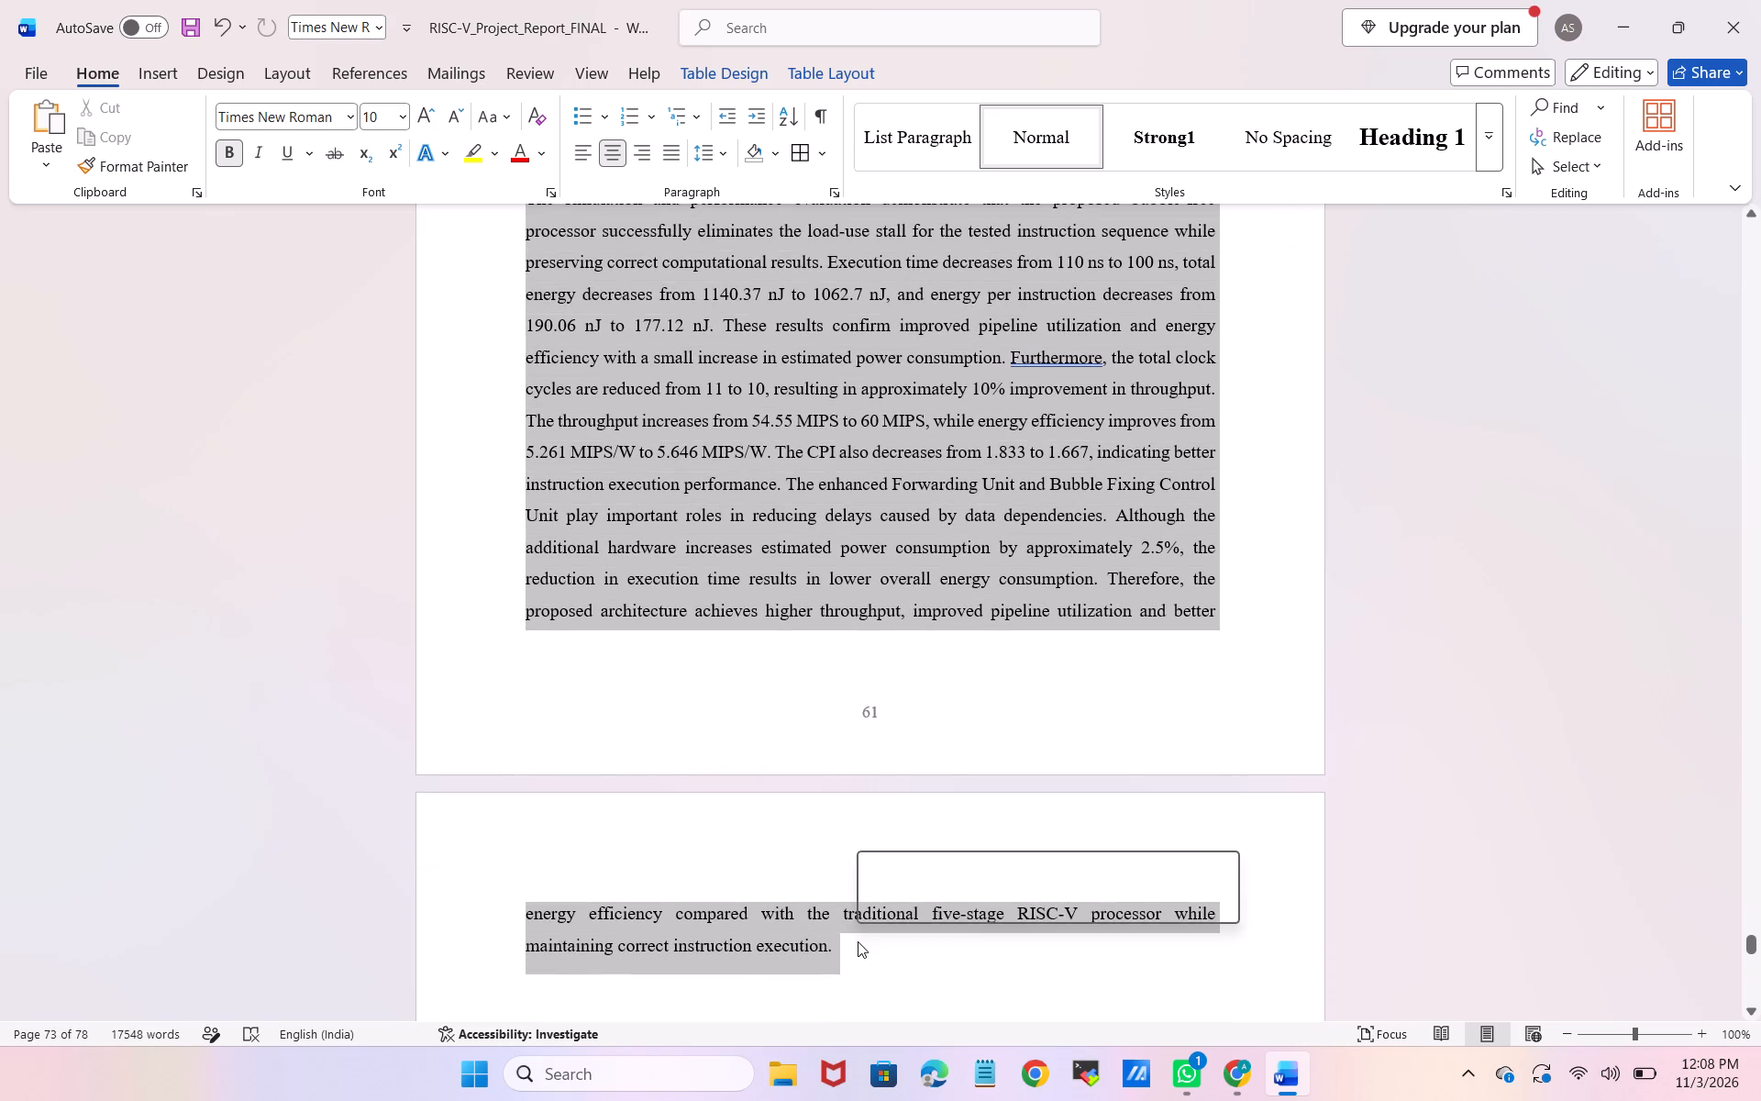
{"action": "key", "text": "ctrl+c"}
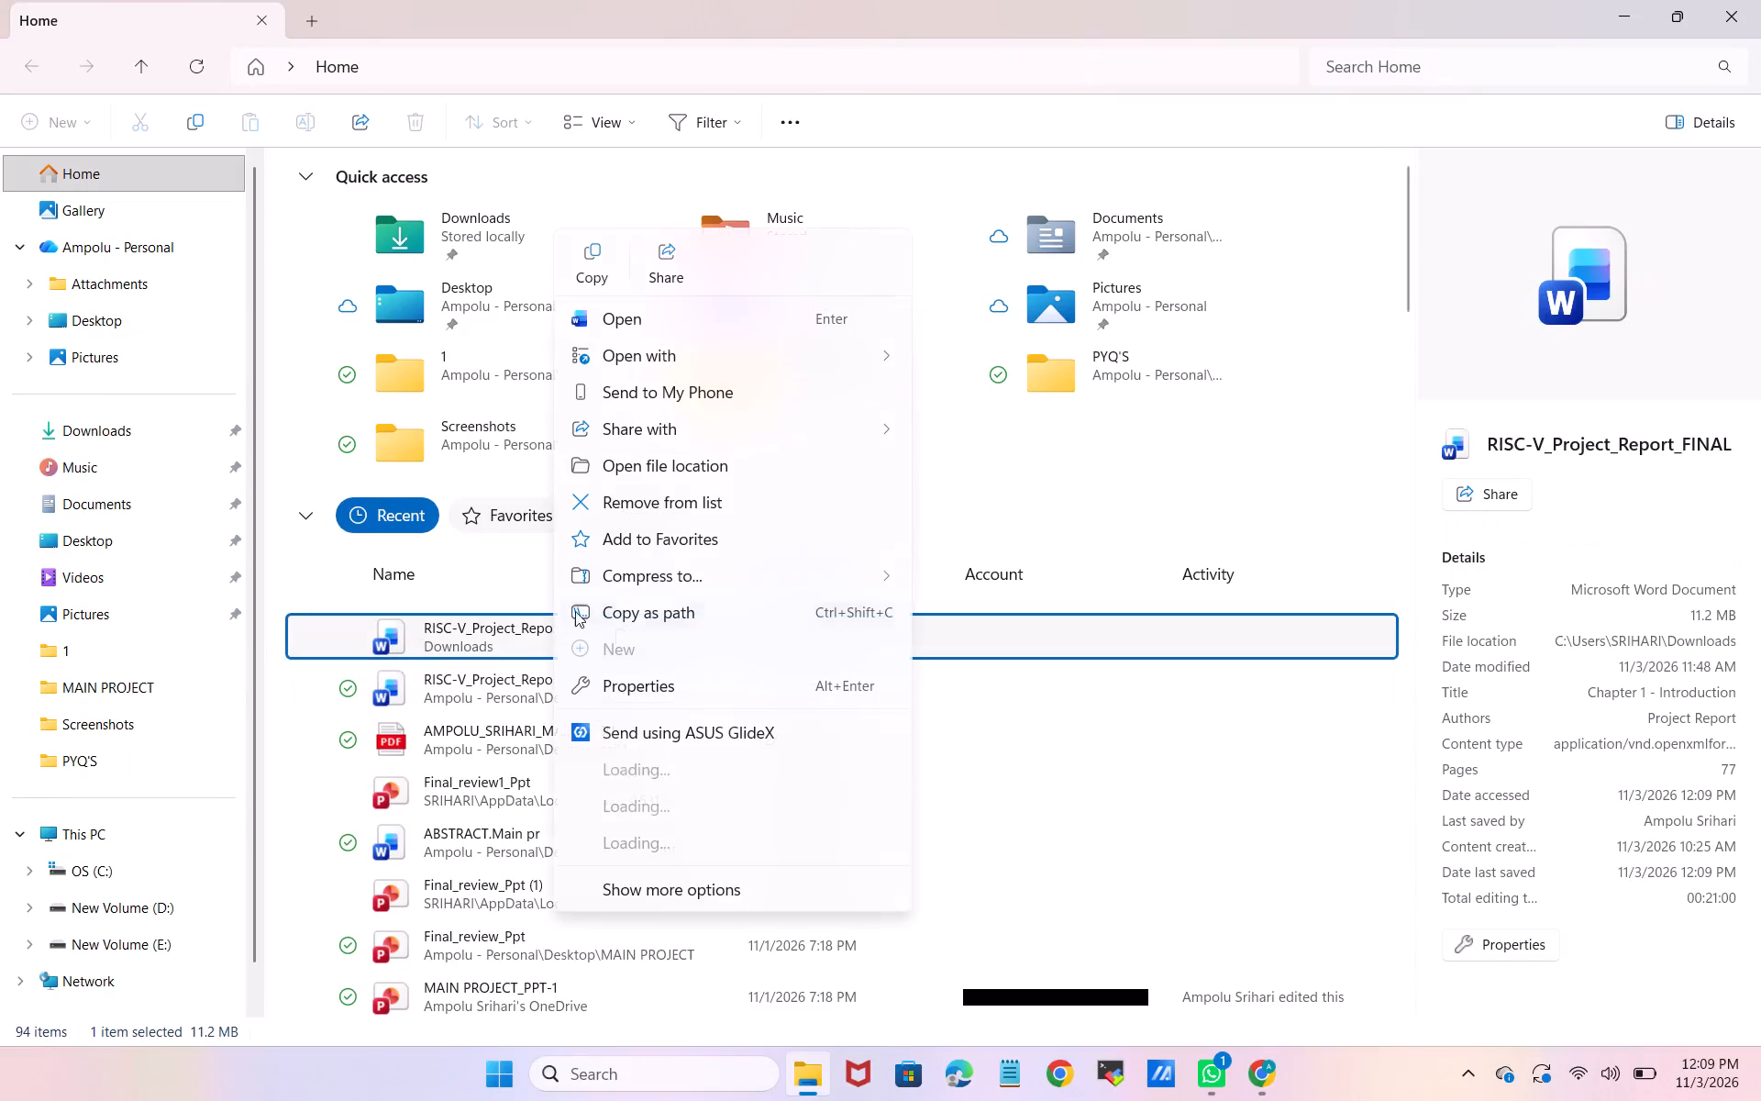
{"action": "left_click", "coordinate": [604, 250]}
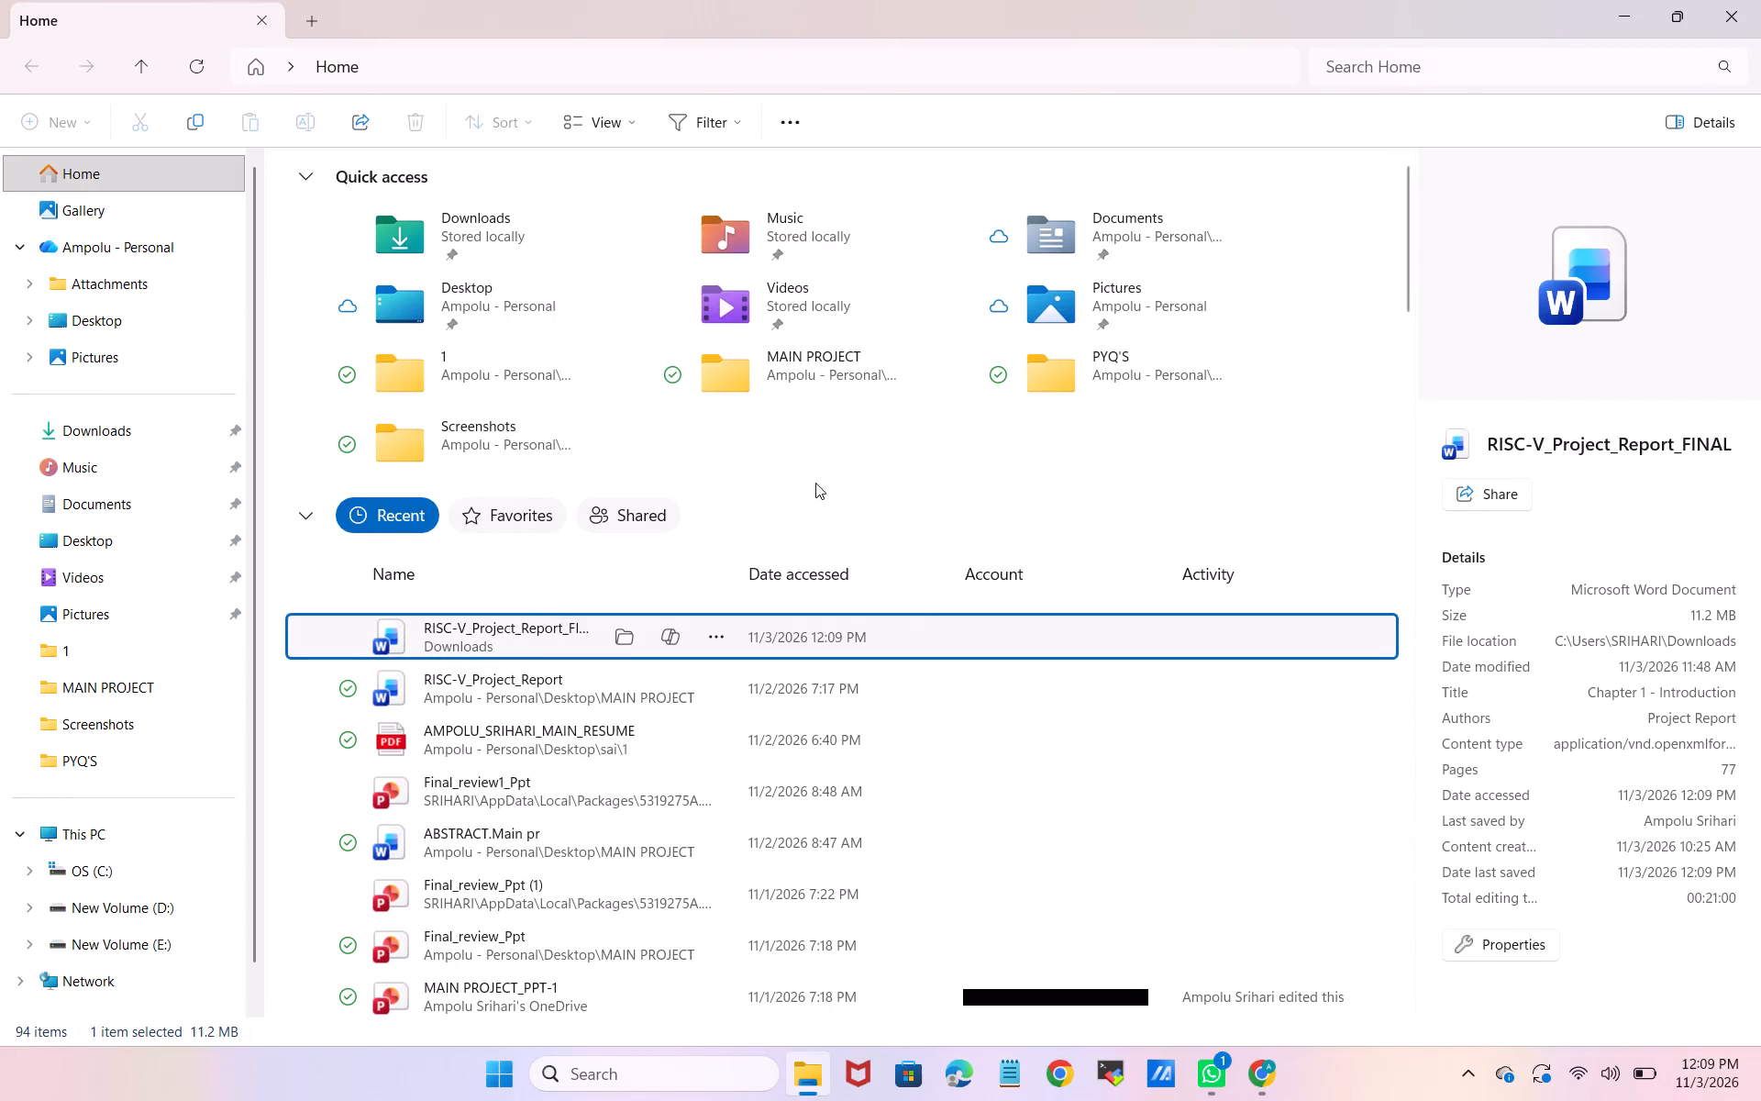